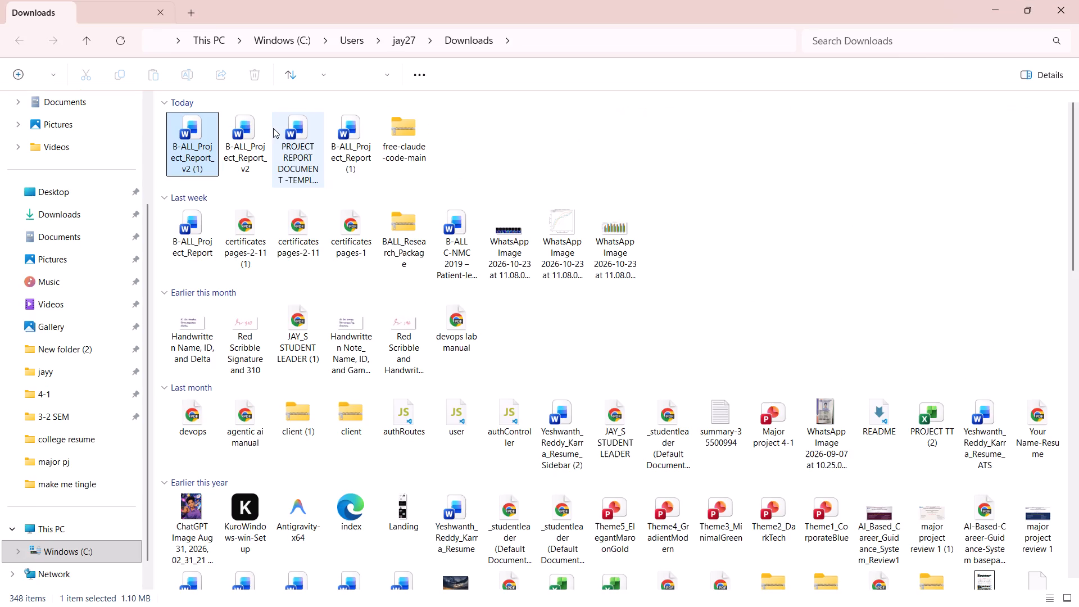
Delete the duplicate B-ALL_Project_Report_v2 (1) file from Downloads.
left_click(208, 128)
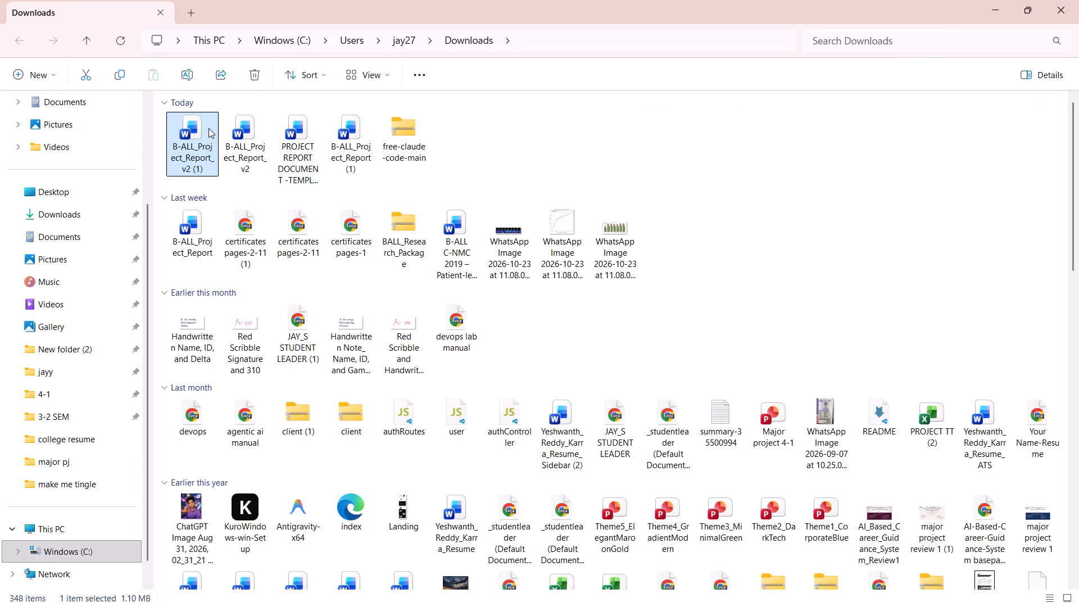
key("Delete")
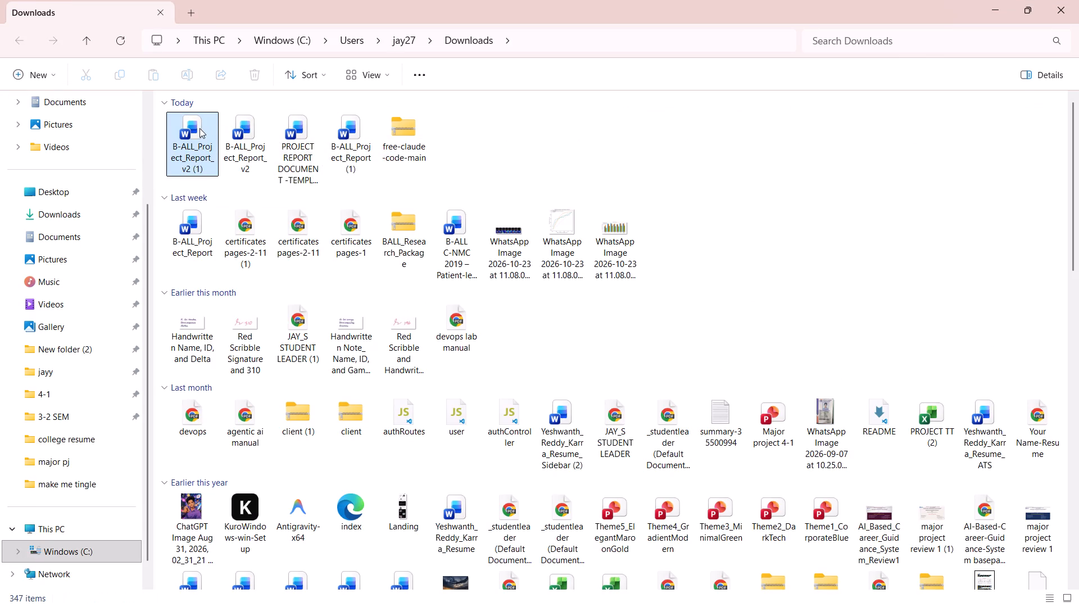
Open B-ALL_Project_Report_v2 from Downloads in Word and enable editing.
left_click(200, 128)
key("Return")
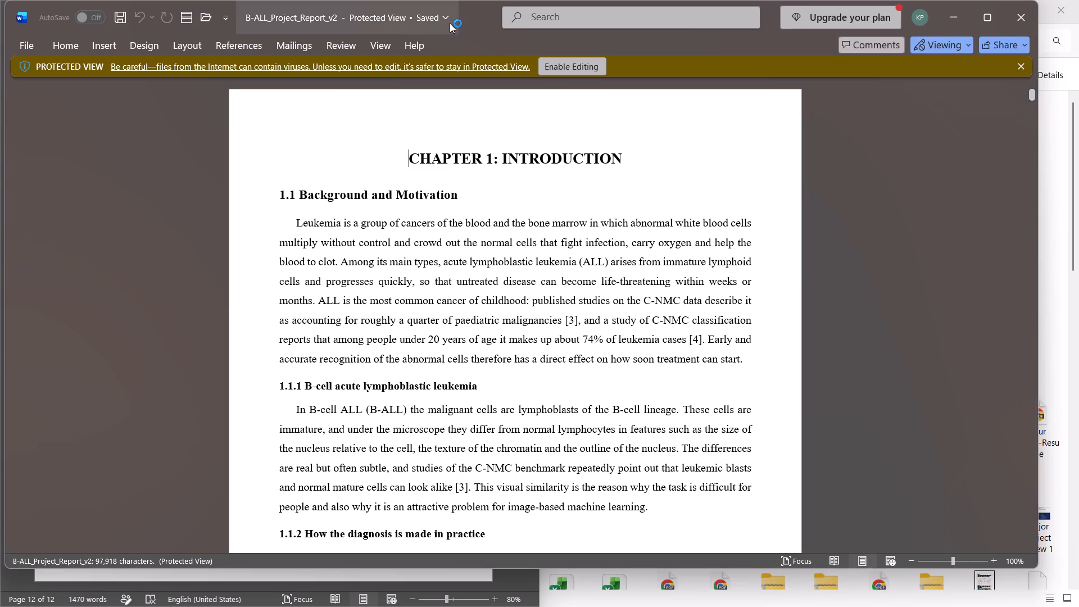
left_click(571, 69)
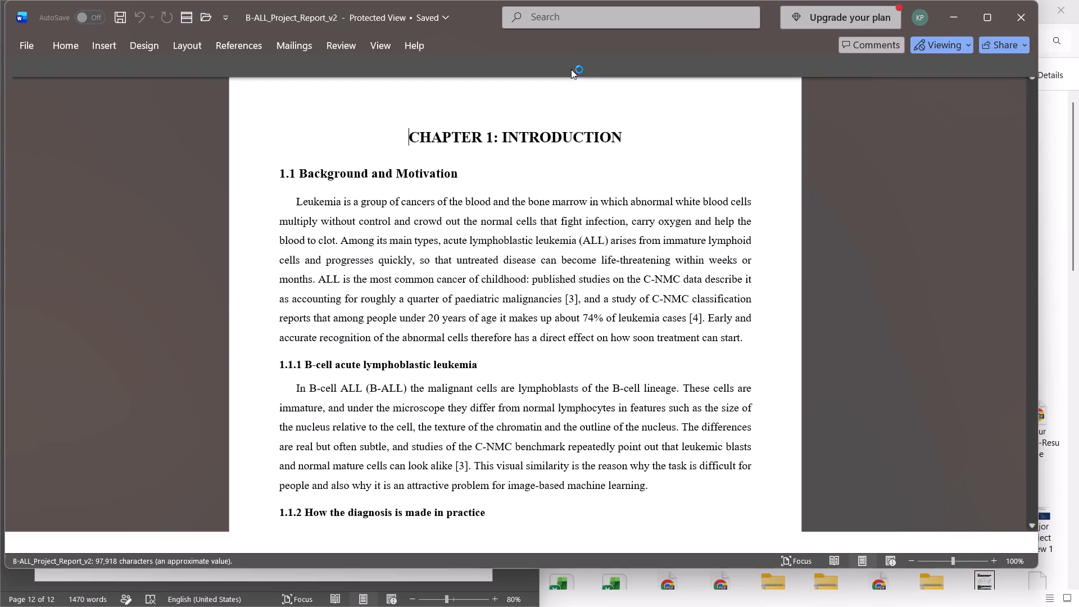
Maximize the report window and review Chapter 1 from the background and motivation through the project objectives.
scroll(609, 312, "down", 14)
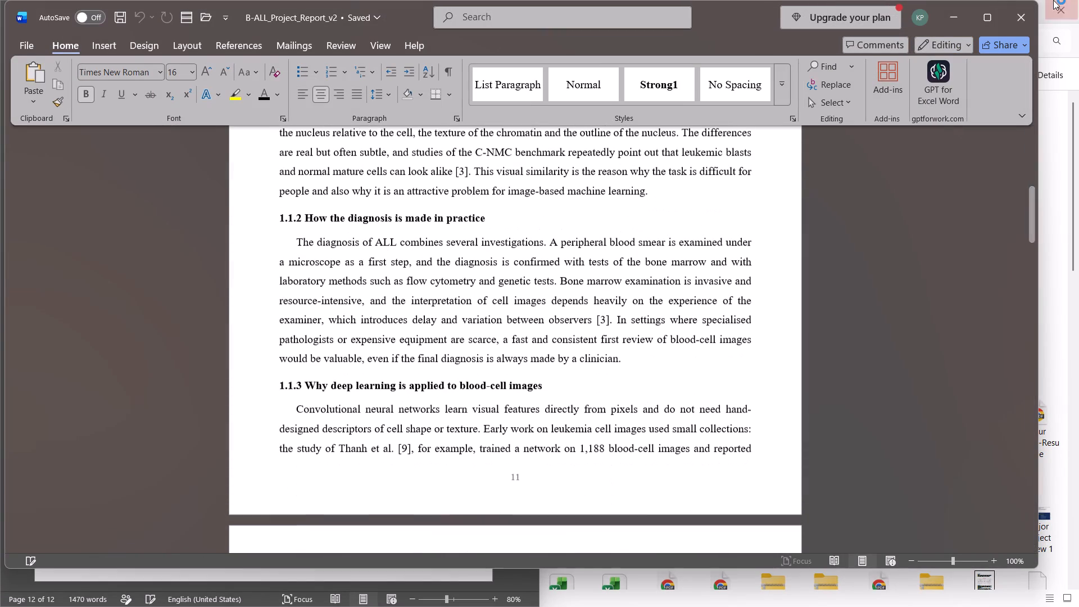
left_click(999, 11)
scroll(588, 334, "down", 1)
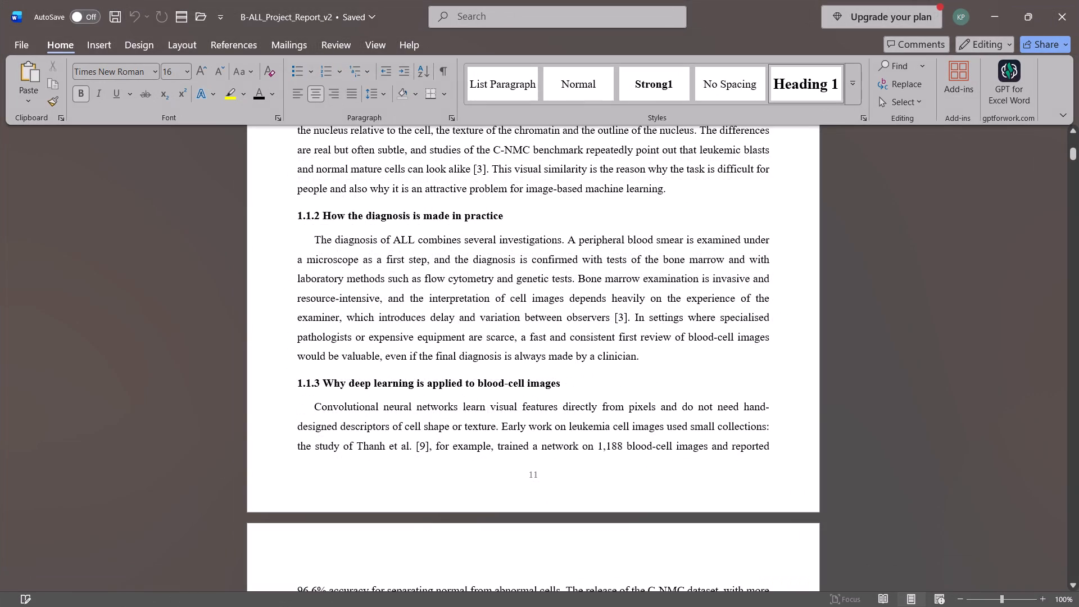
scroll(588, 334, "down", 5)
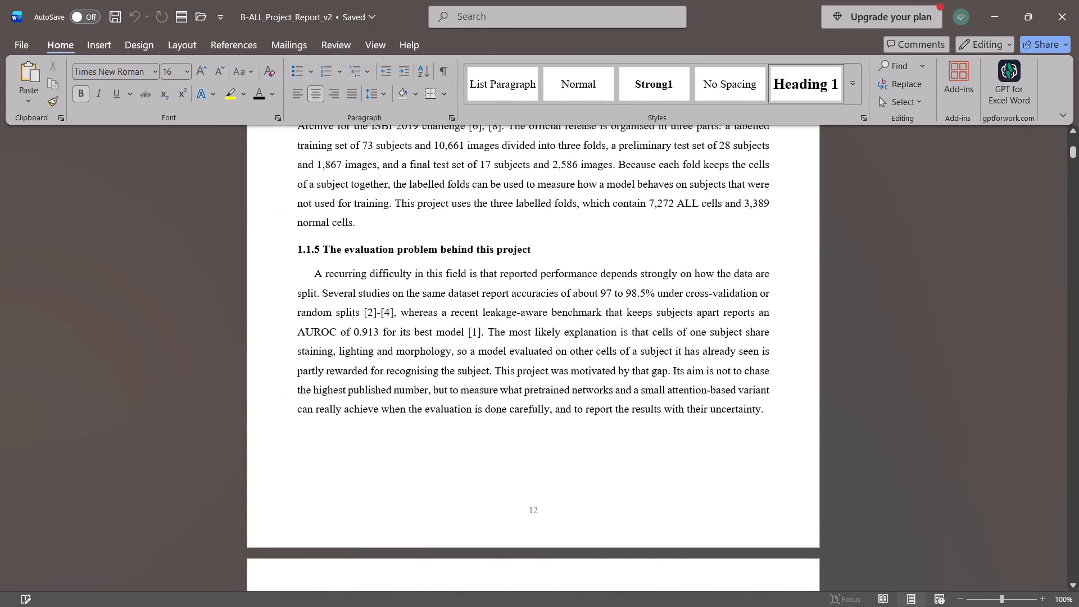
scroll(588, 334, "down", 4)
scroll(312, 473, "down", 1)
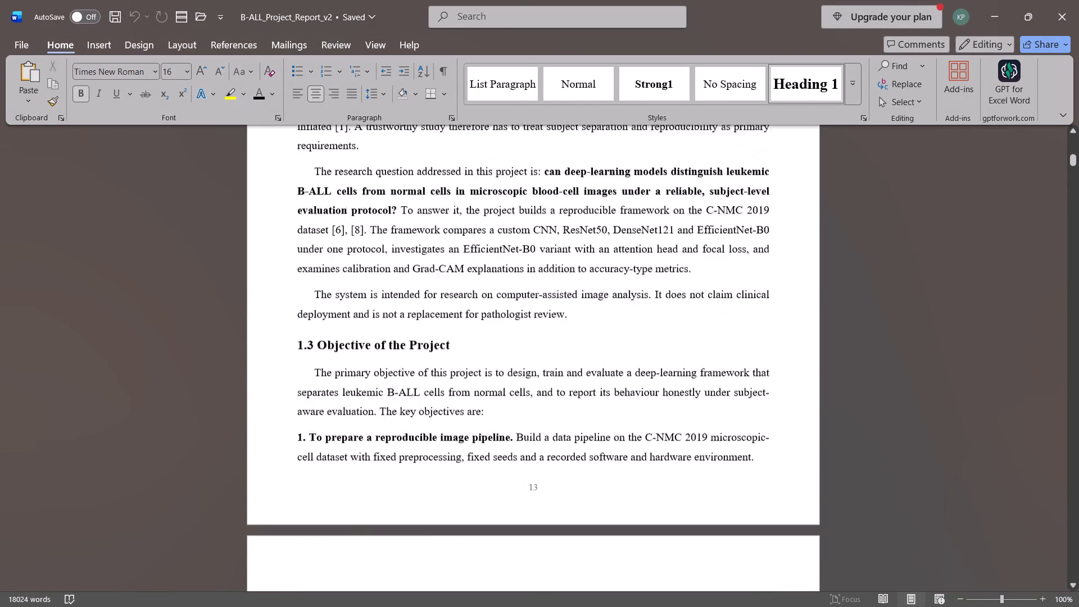
scroll(312, 473, "down", 1)
scroll(365, 354, "up", 2)
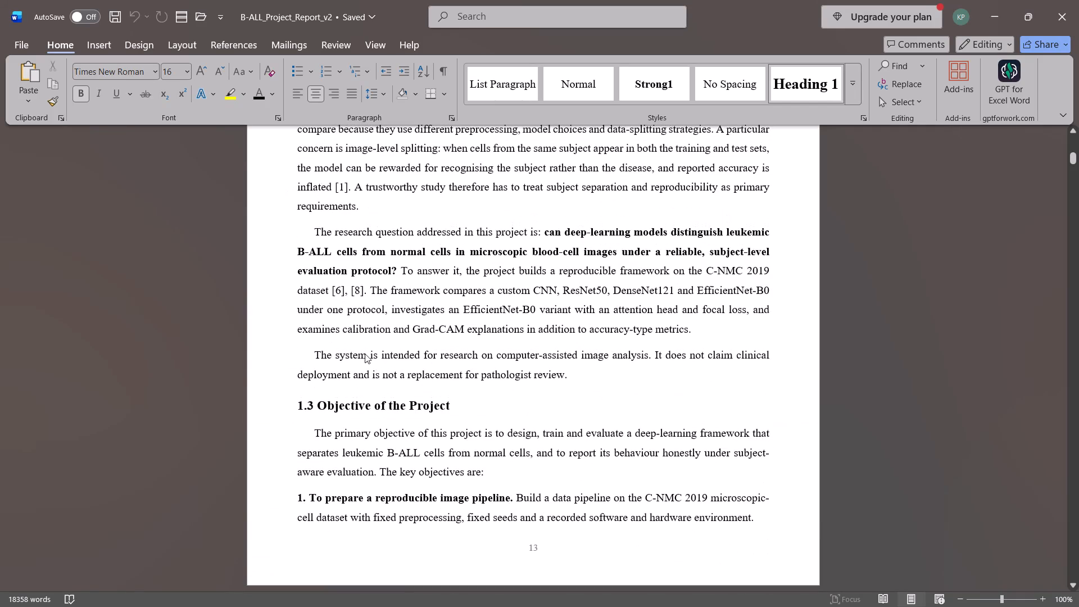
scroll(365, 354, "down", 3)
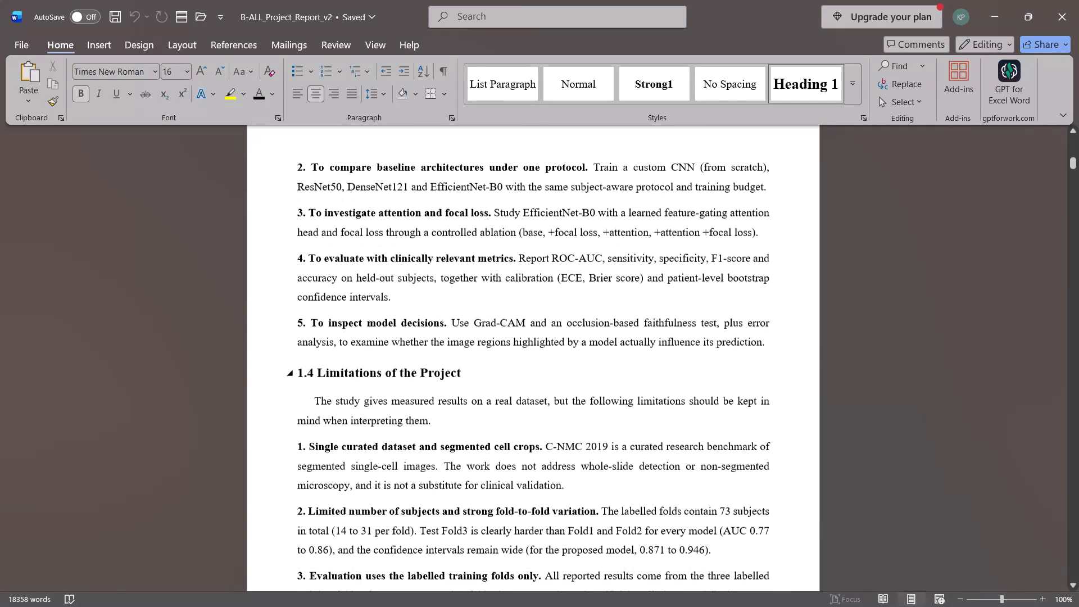
Review the rest of Chapter 1, from the project's limitations through 1.8 Organisation of the Report.
scroll(365, 354, "down", 5)
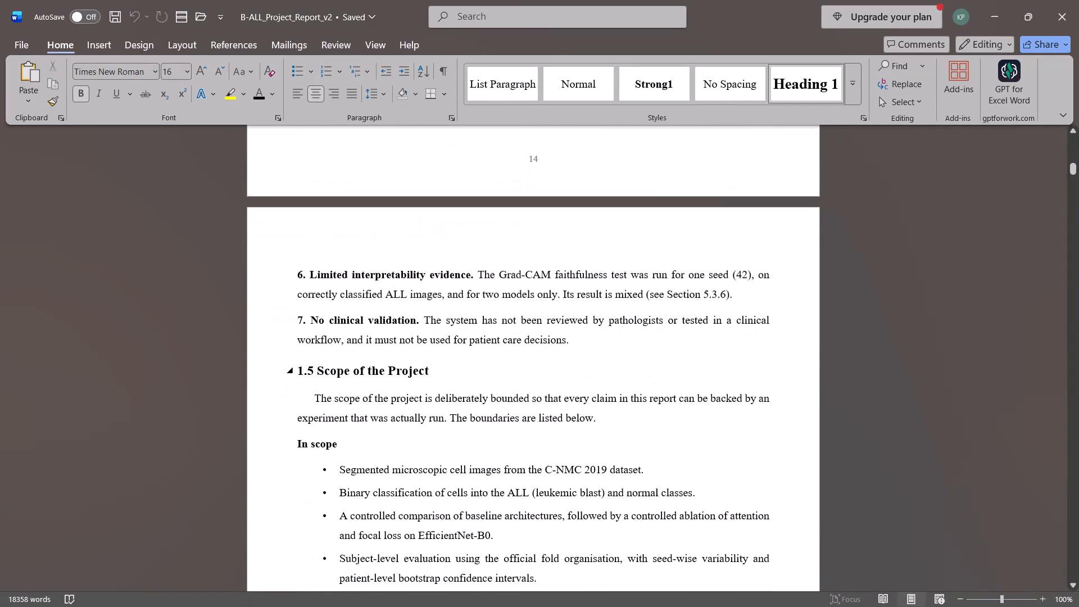
scroll(371, 332, "down", 3)
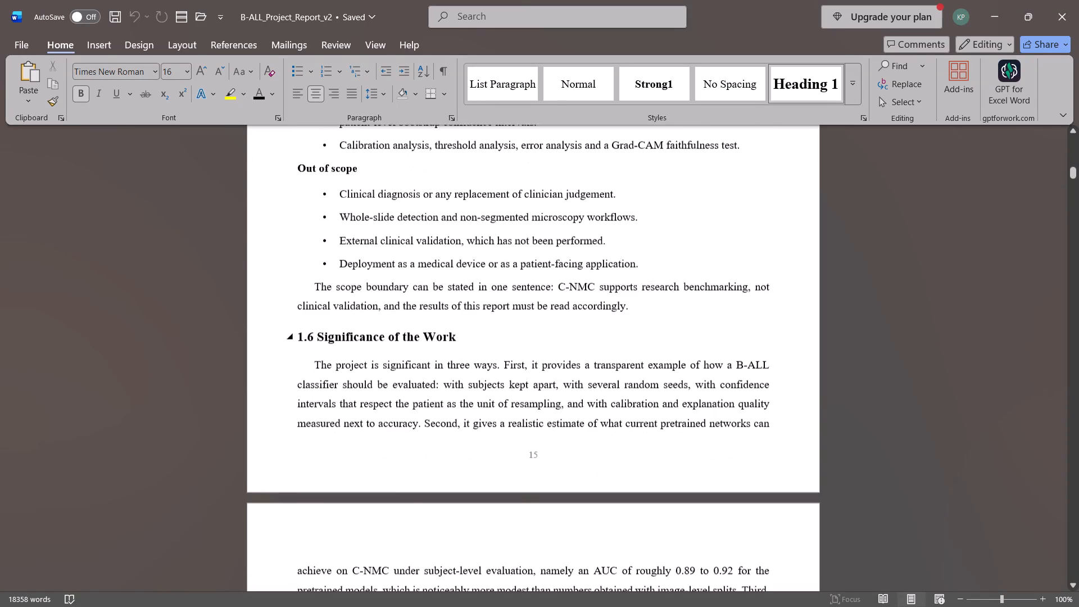
scroll(371, 332, "down", 4)
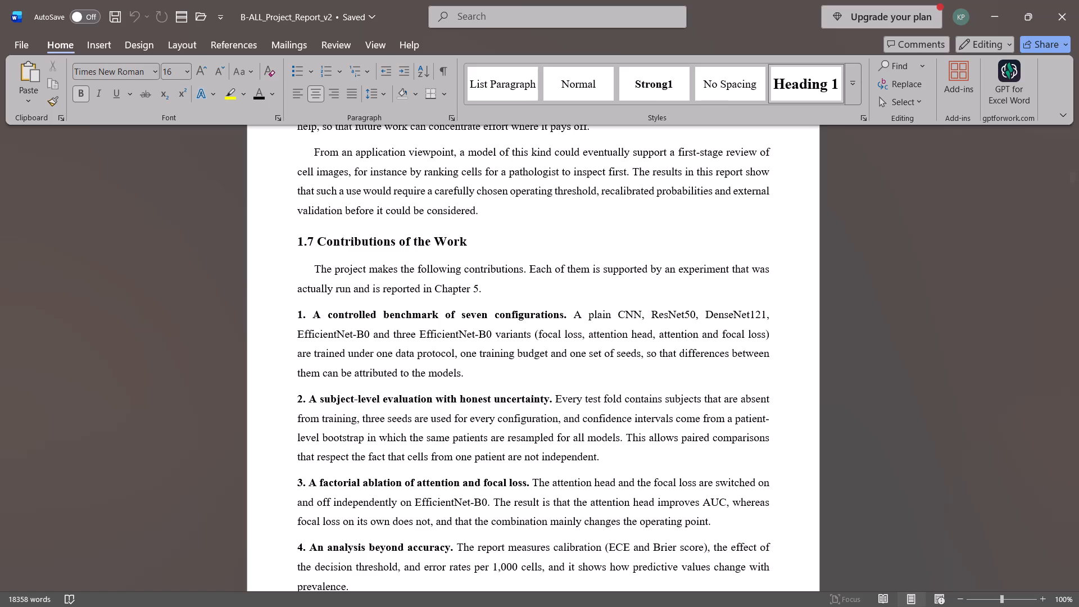
scroll(371, 332, "down", 2)
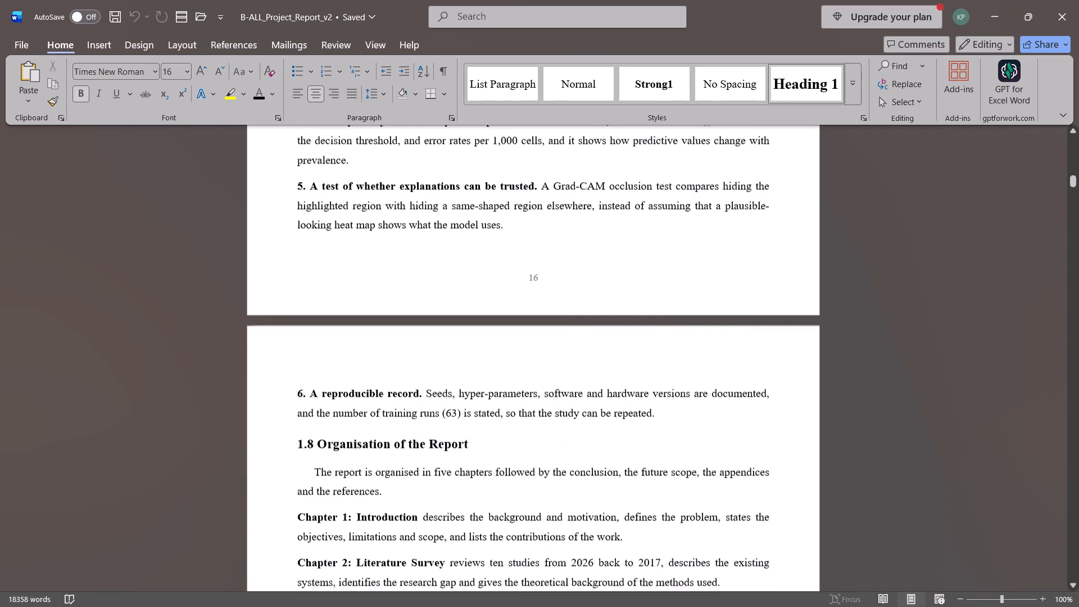
scroll(371, 332, "down", 2)
scroll(371, 332, "up", 2)
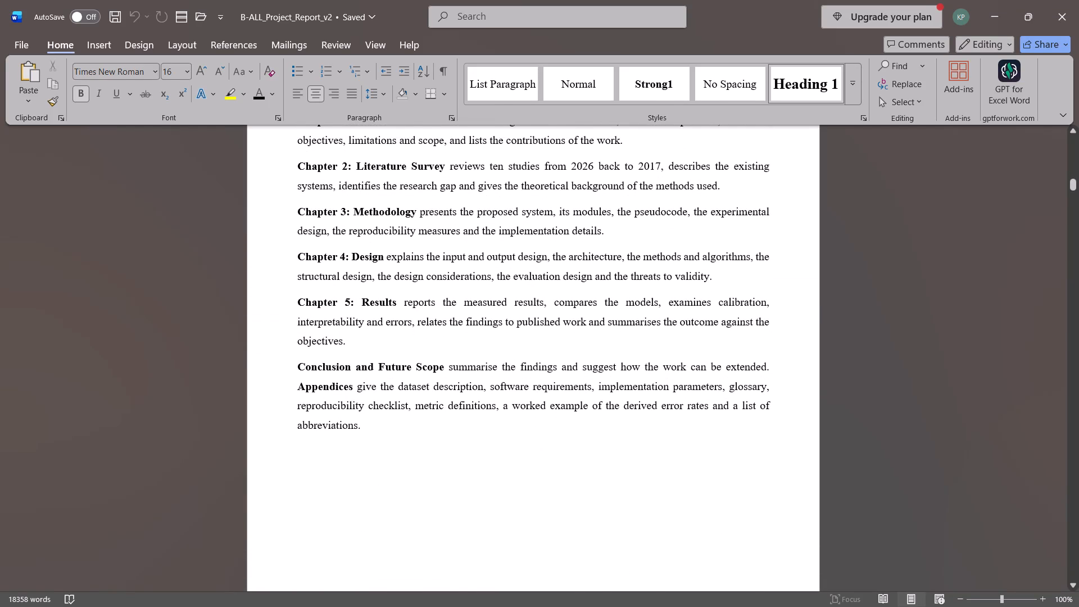
scroll(371, 332, "up", 1)
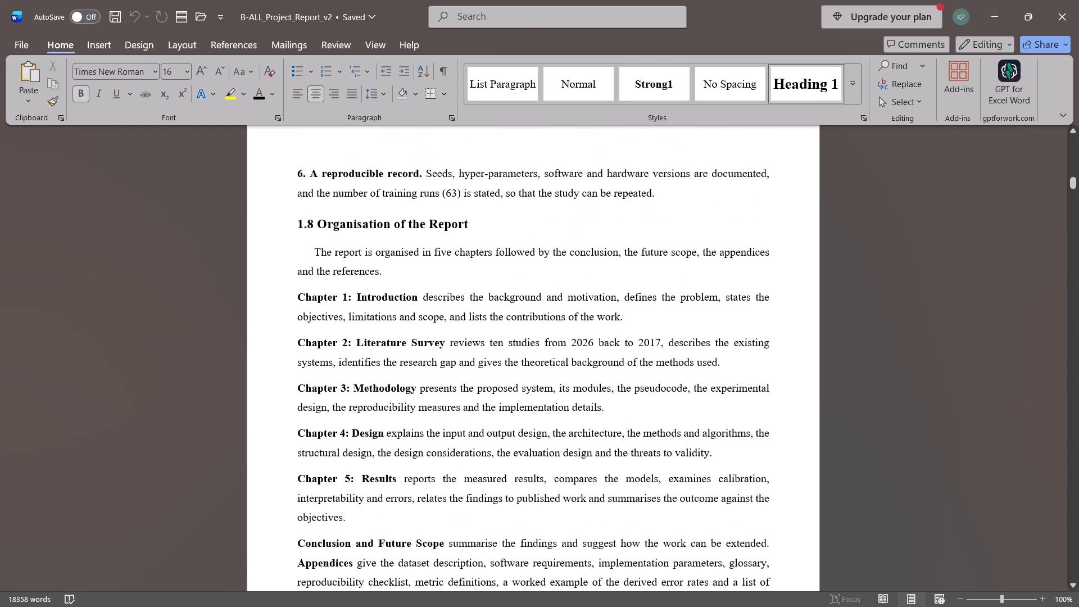
scroll(371, 332, "left", 1)
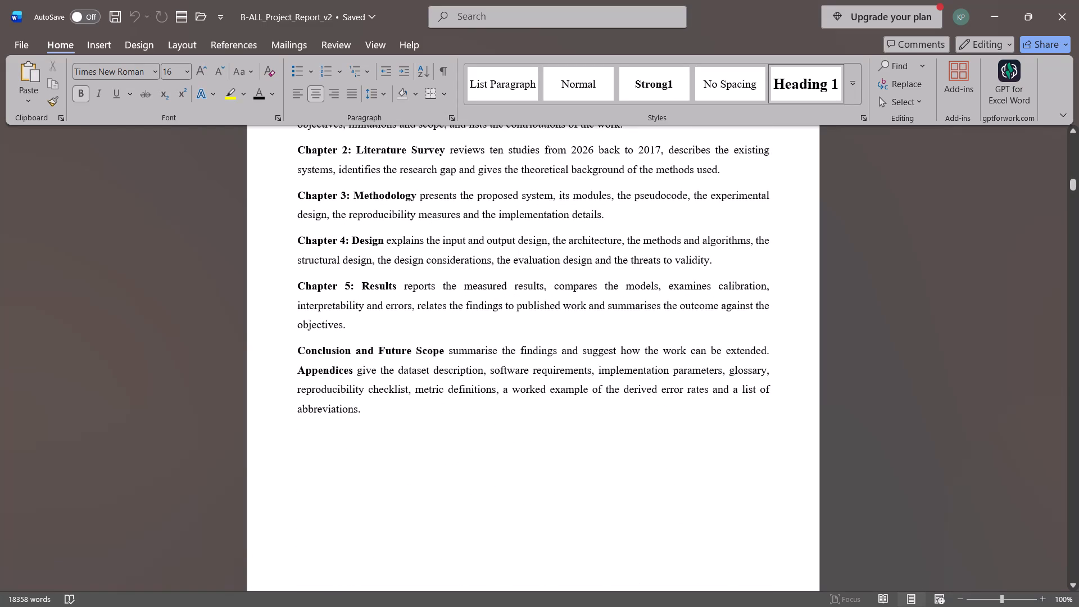
scroll(371, 332, "left", 2)
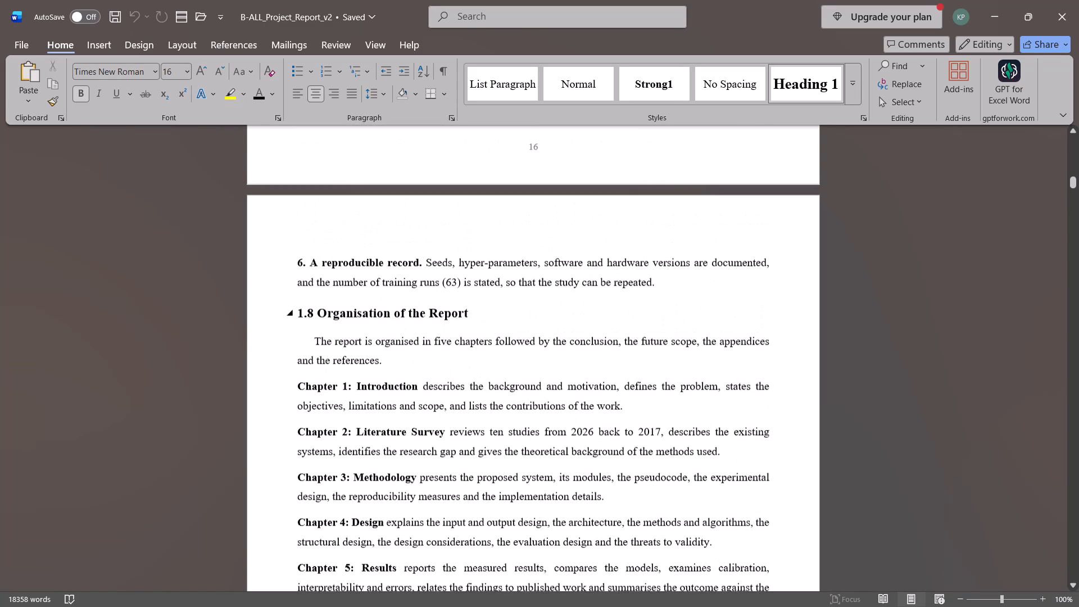
Delete the introductory paragraph under 2.2 Previous Studies in Chapter 2, from "The ten studies below" to "side by side.".
scroll(371, 332, "down", 3)
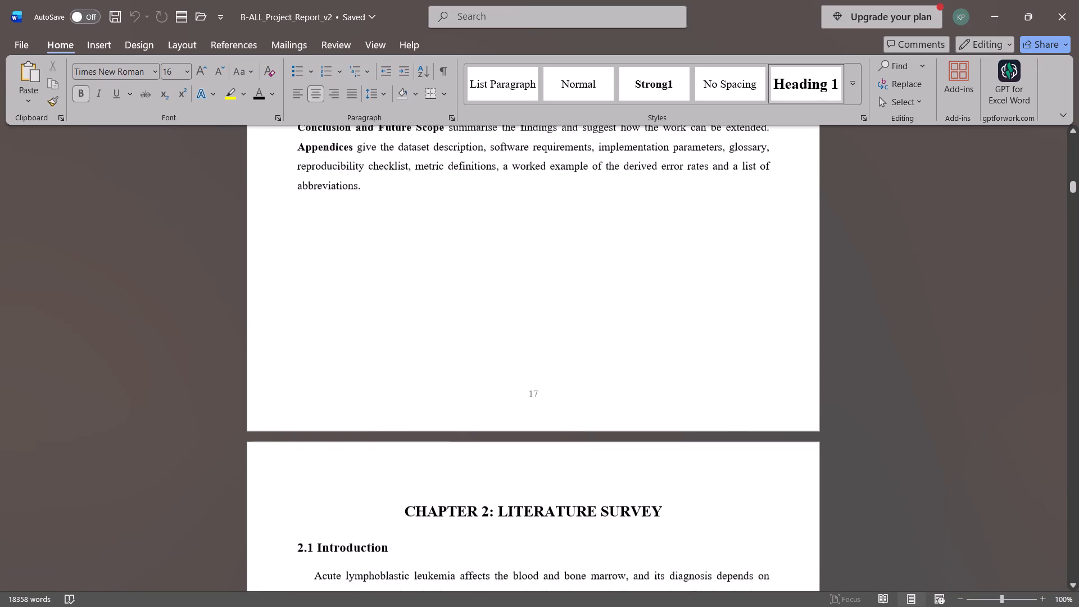
scroll(371, 332, "down", 3)
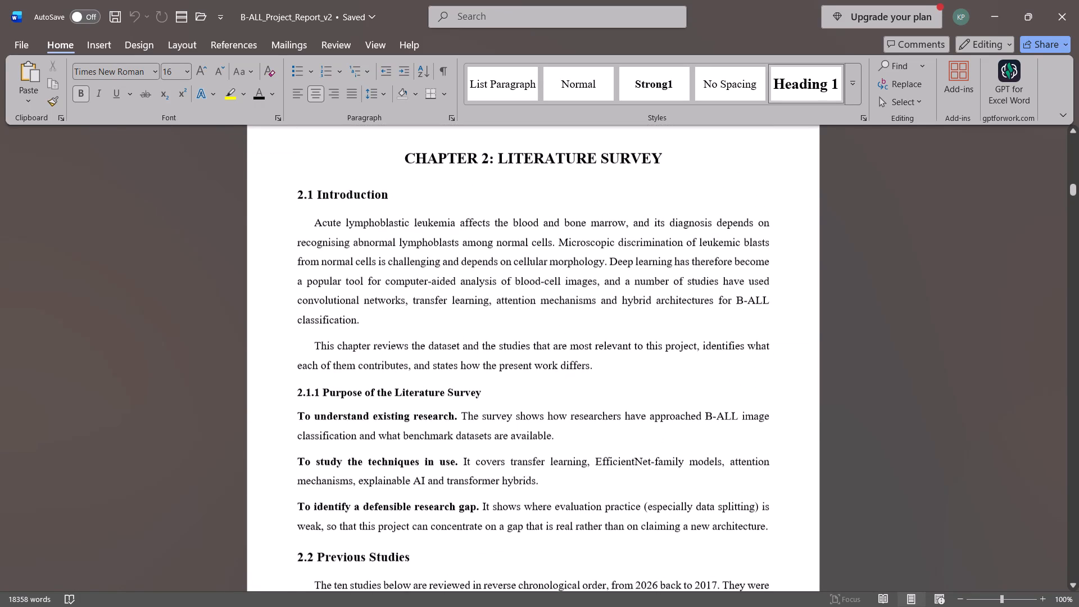
scroll(371, 332, "down", 1)
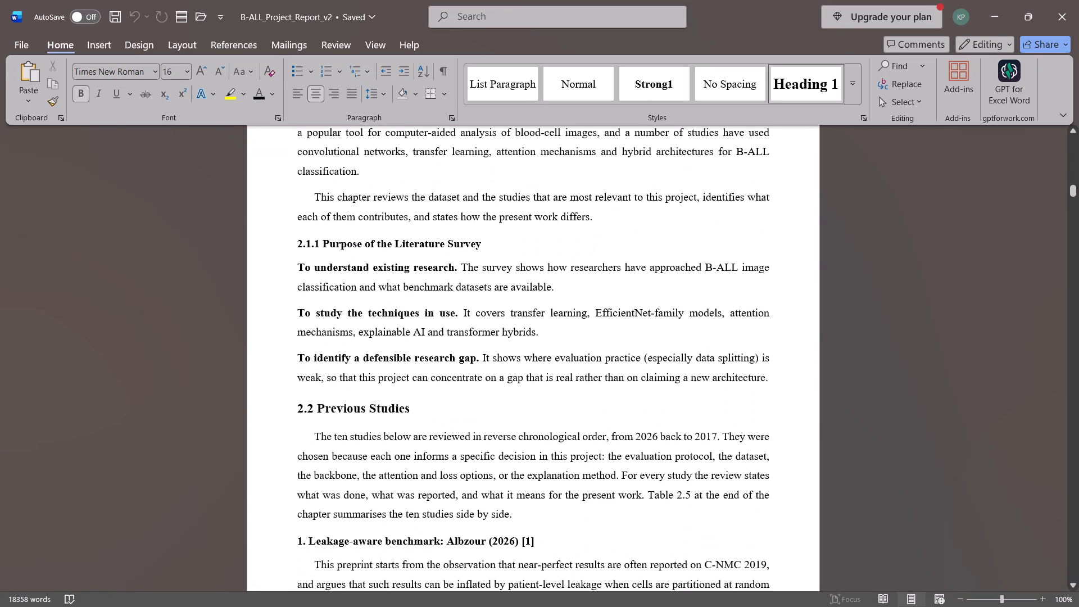
scroll(328, 208, "down", 2)
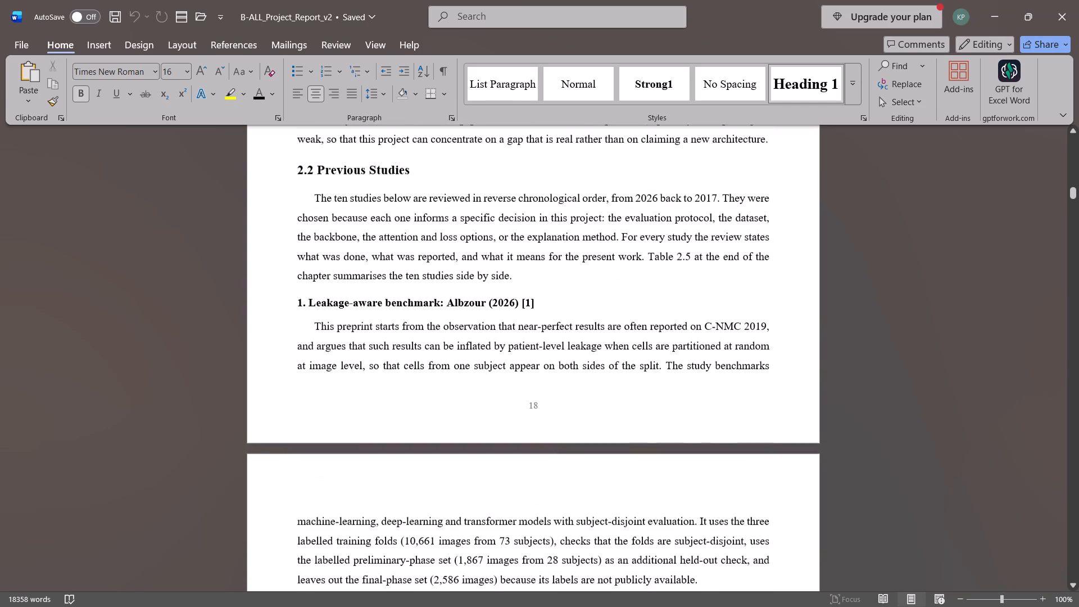
left_click_drag(317, 193, 507, 255)
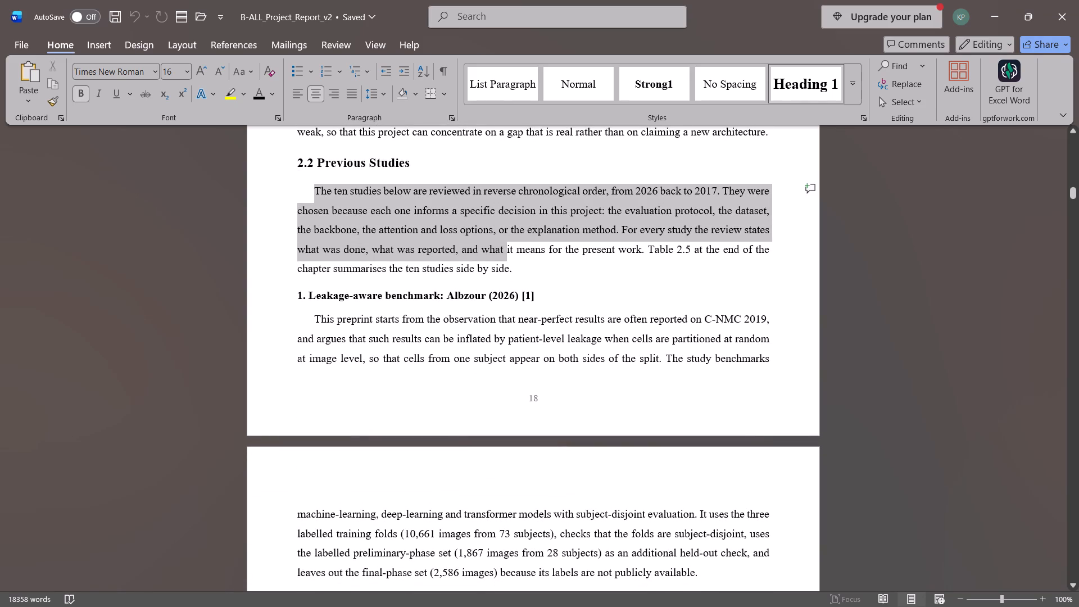
left_click_drag(507, 255, 520, 263)
key("BackSpace")
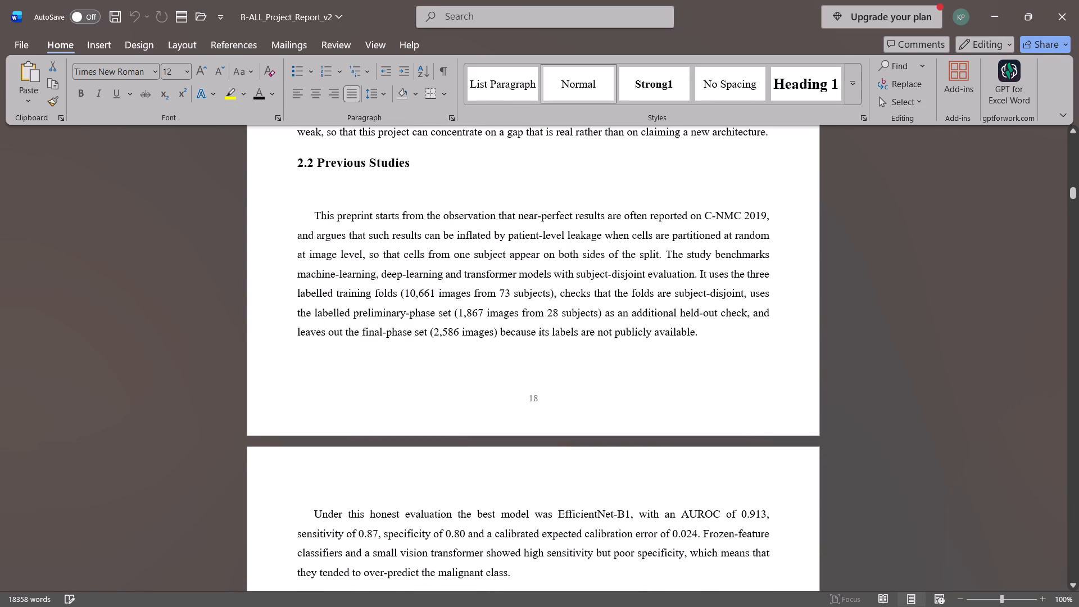
Review the ten study summaries in section 2.2, the key observations and the start of 2.3 Existing System.
scroll(520, 263, "down", 2)
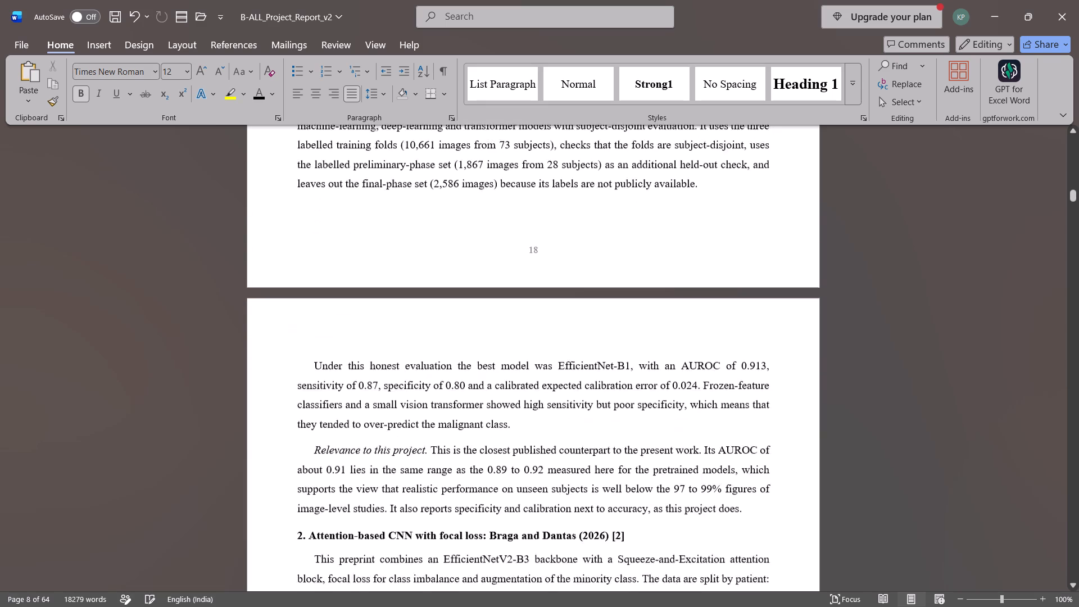
scroll(520, 263, "down", 6)
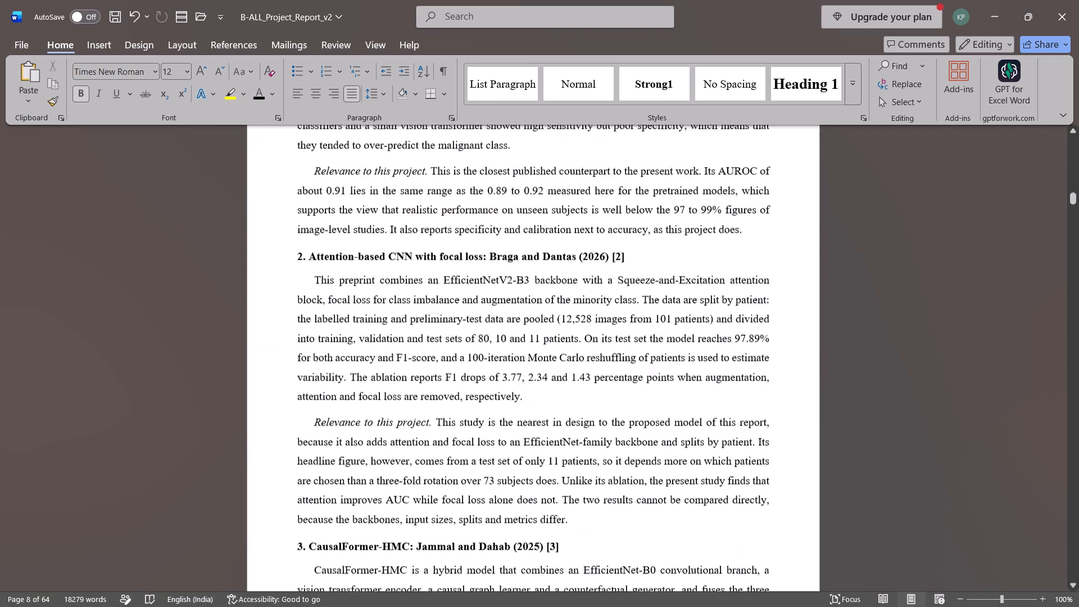
scroll(520, 263, "down", 6)
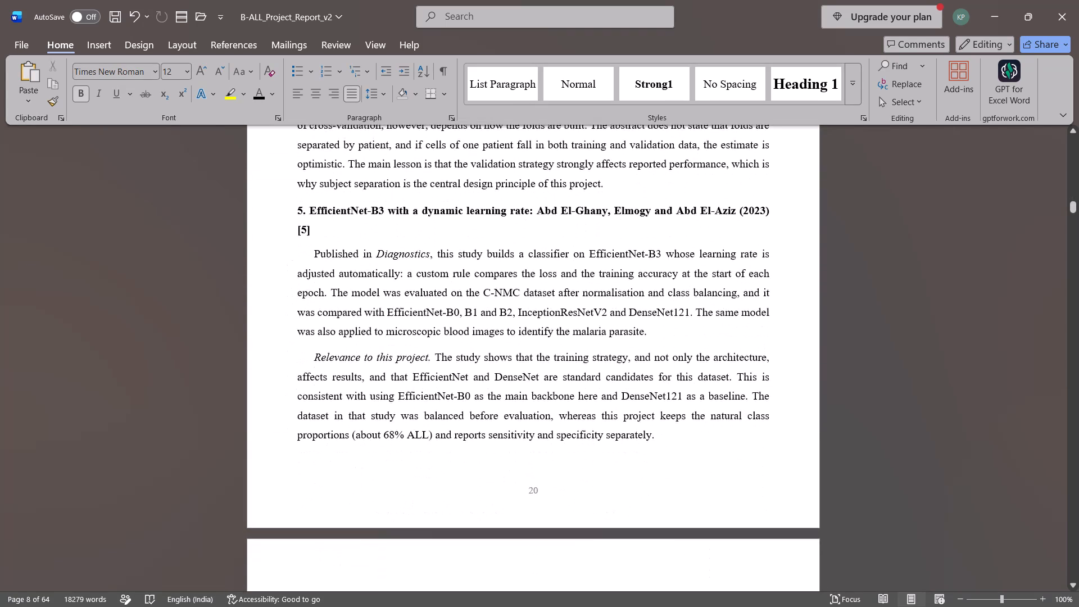
scroll(520, 263, "down", 6)
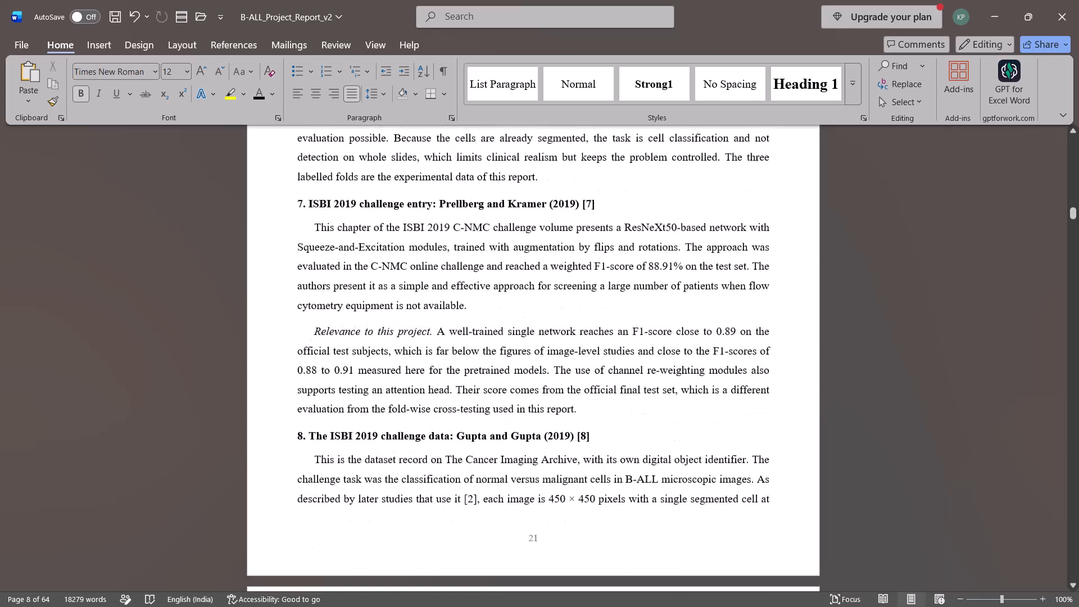
scroll(520, 263, "down", 5)
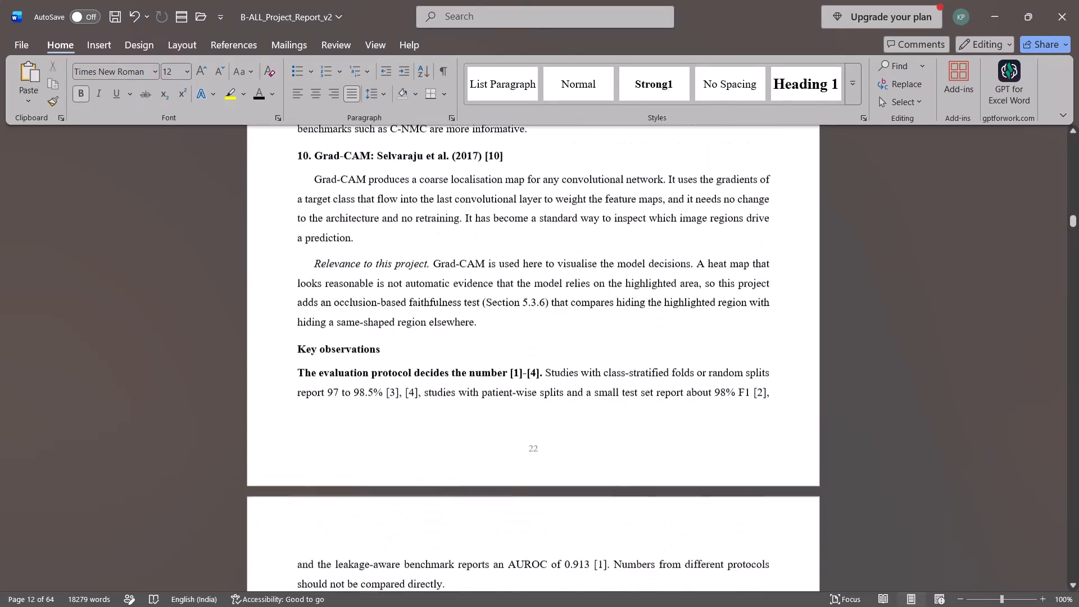
scroll(520, 263, "down", 4)
Insert two paragraph breaks after the Grad-CAM study's relevance paragraph to move the Key observations heading onto the next page.
scroll(520, 263, "up", 1)
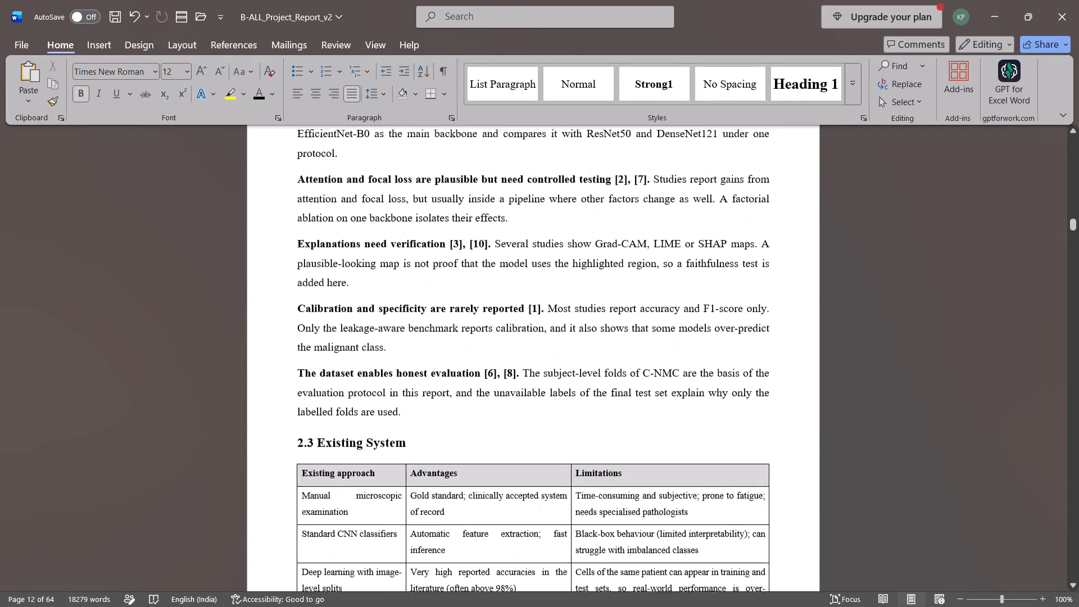
scroll(520, 263, "up", 2)
left_click(498, 237)
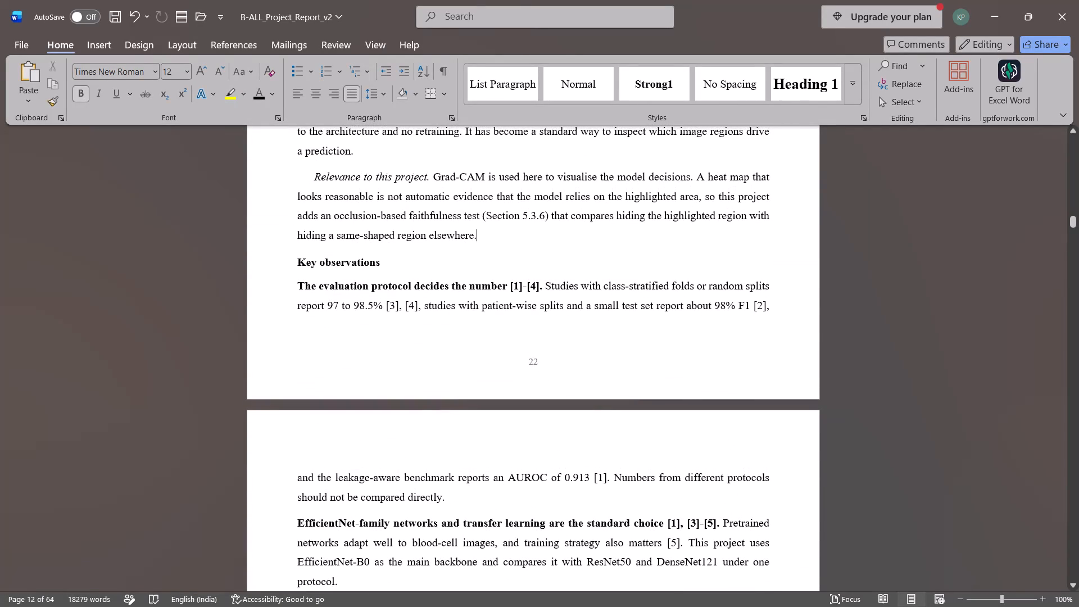
key("Return")
key("Return")
Review Chapter 2 from Key observations through the Existing System tables and theoretical background to 2.5.7 Evaluation metrics.
scroll(498, 237, "down", 1)
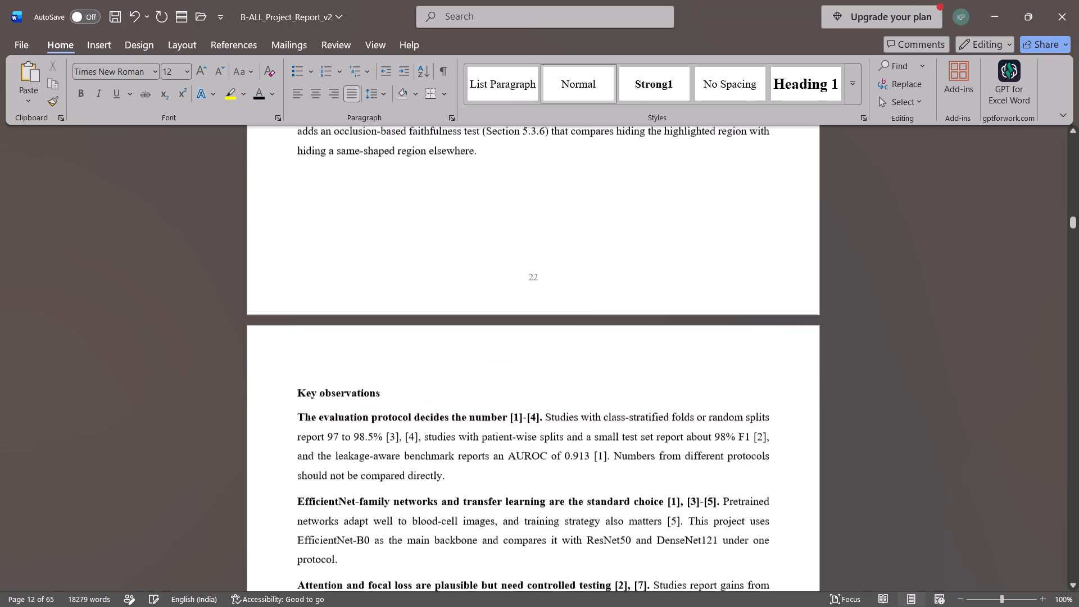
scroll(498, 237, "down", 1)
scroll(448, 291, "down", 3)
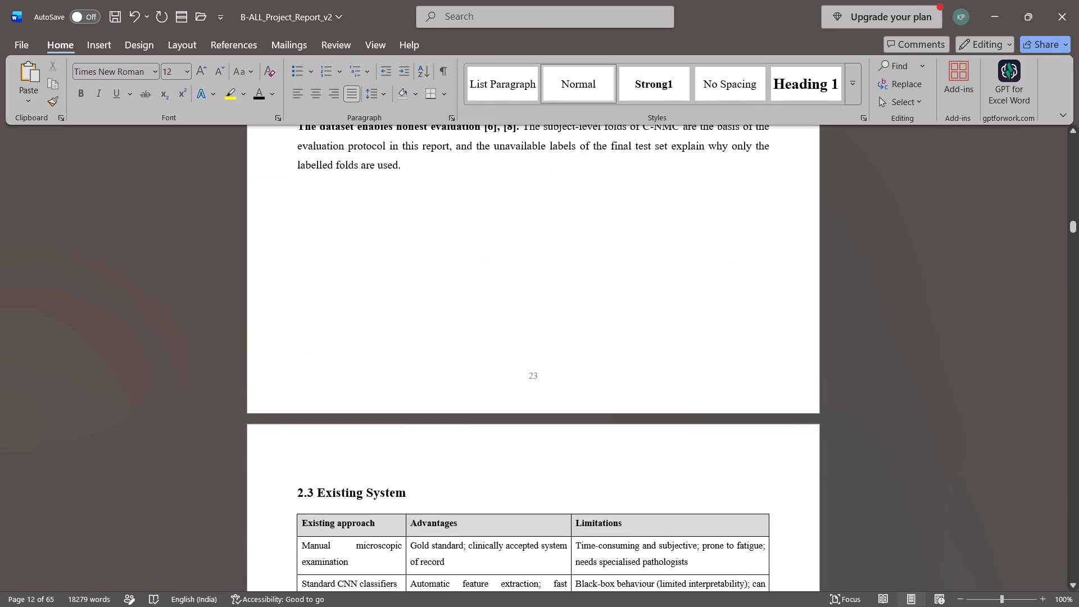
scroll(448, 291, "down", 5)
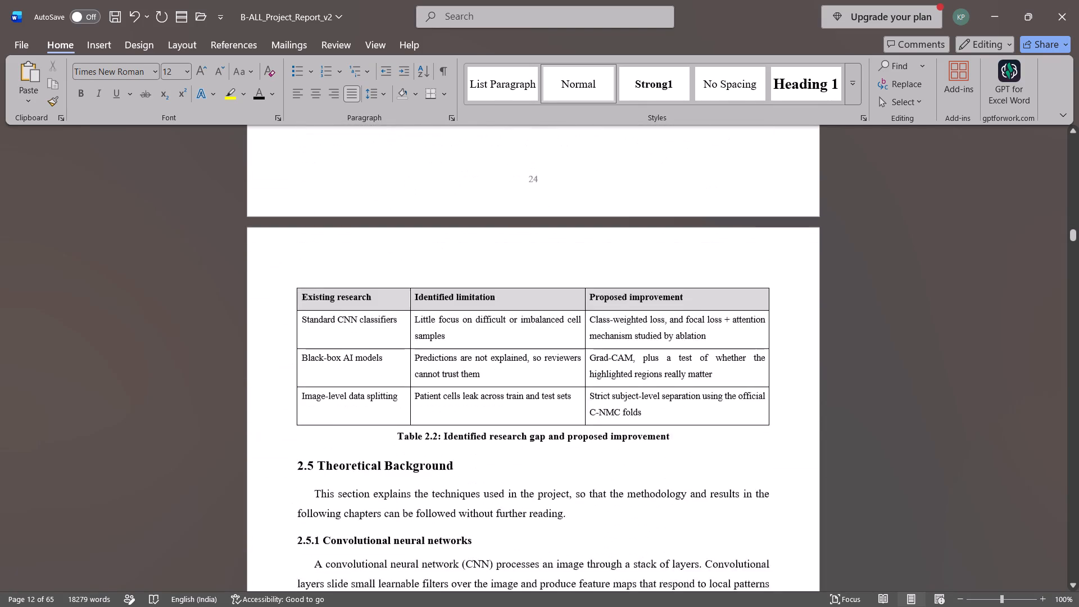
scroll(448, 291, "down", 4)
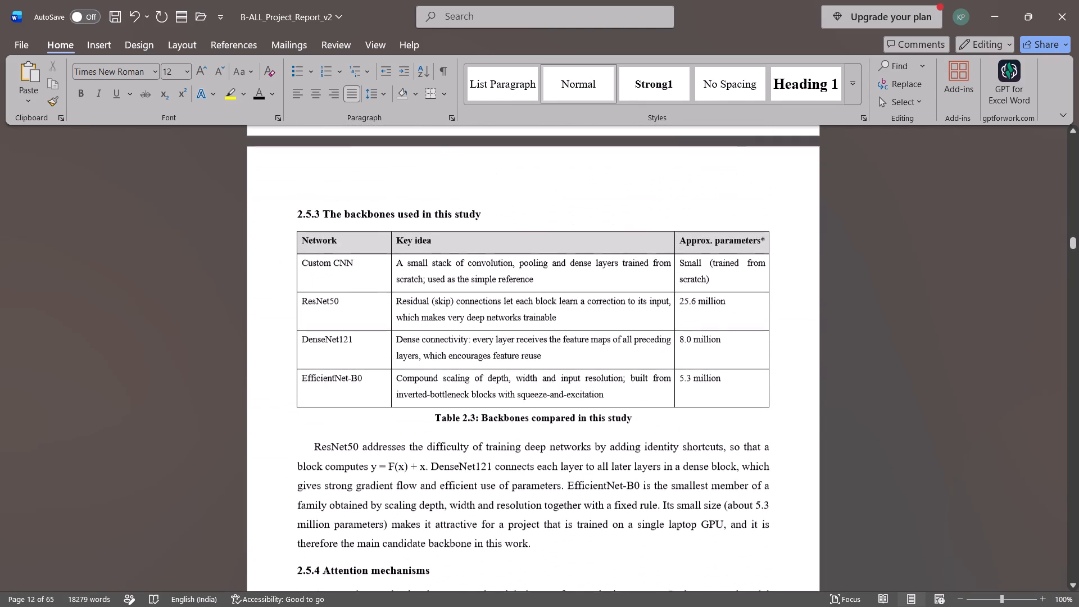
scroll(448, 291, "down", 2)
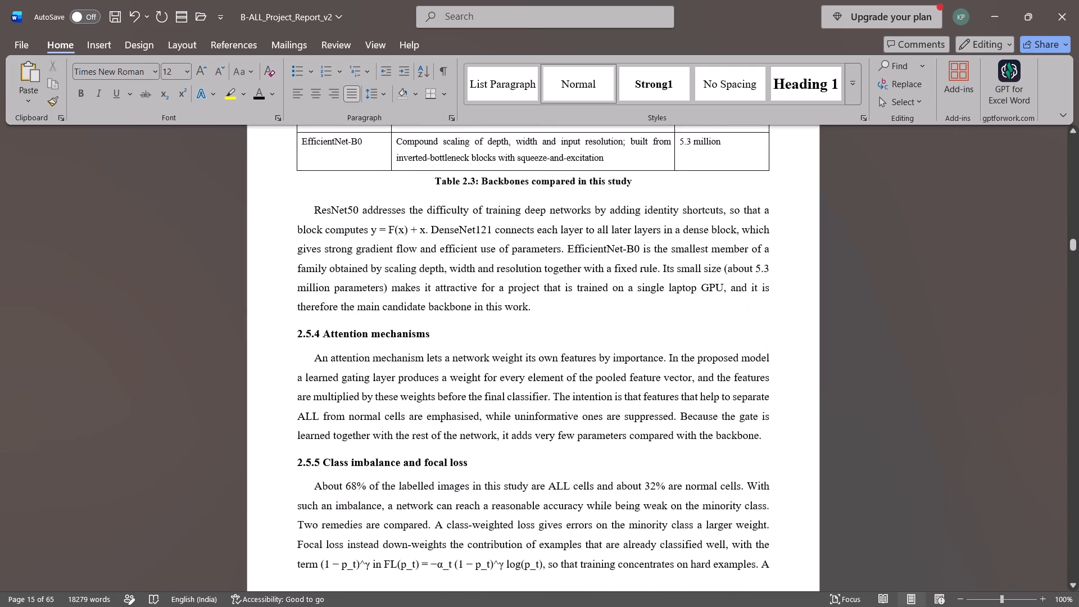
scroll(448, 291, "down", 7)
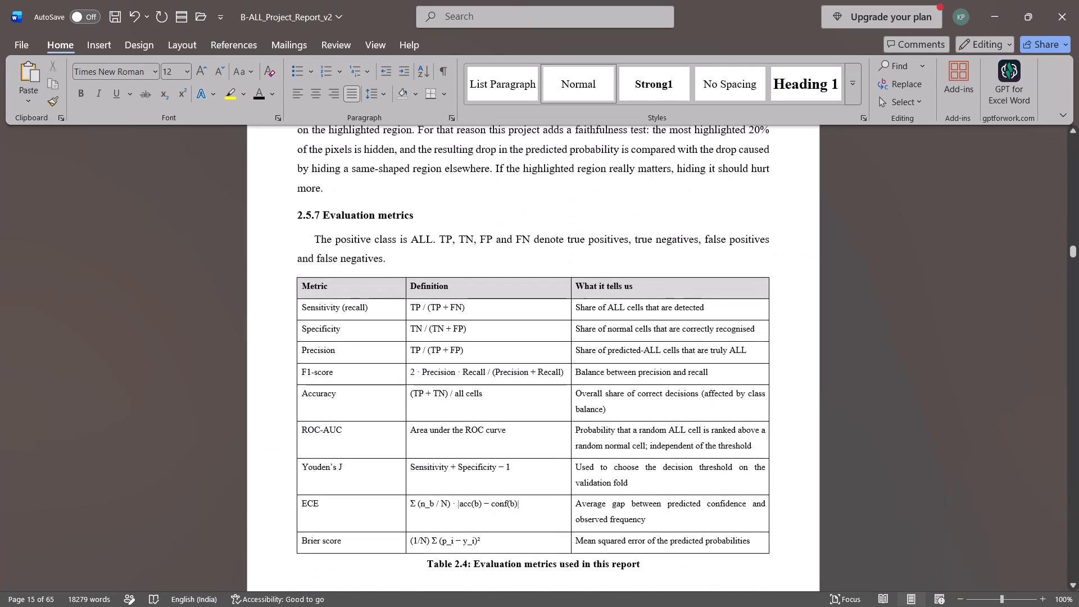
Save the edited report.
key("ctrl+s")
Review the end of Chapter 2 from the evaluation metrics table through the section 2.6 literature summary and its closing paragraphs.
scroll(448, 291, "down", 2)
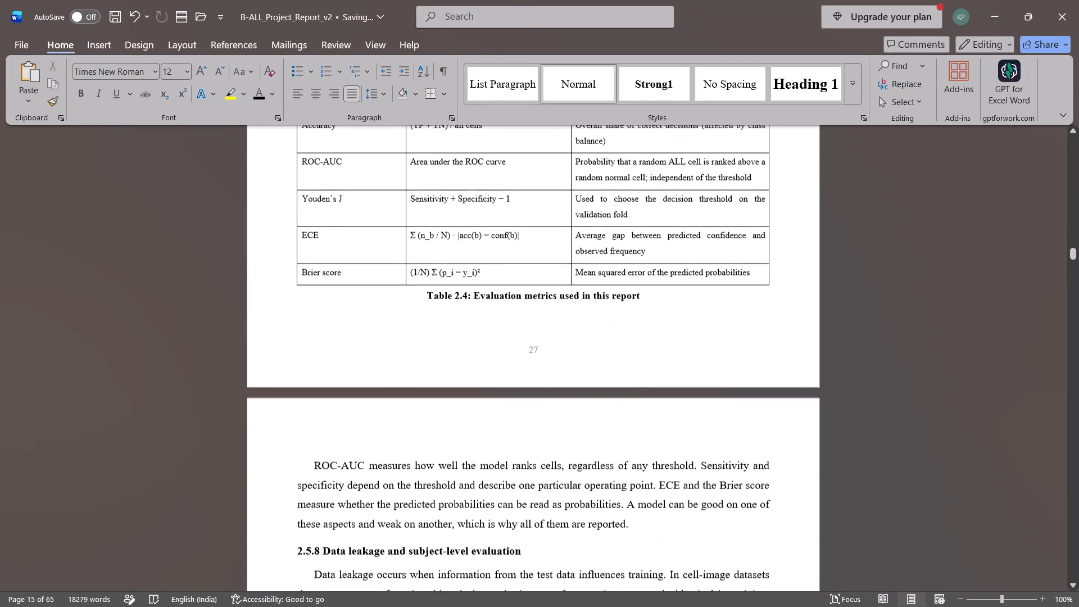
scroll(448, 291, "down", 1)
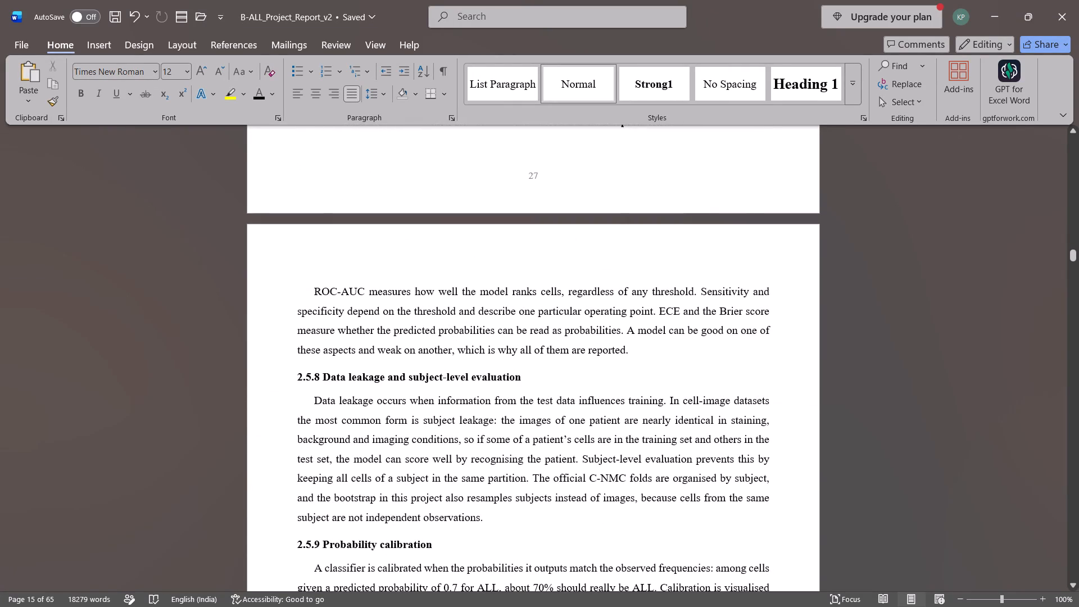
scroll(448, 291, "down", 6)
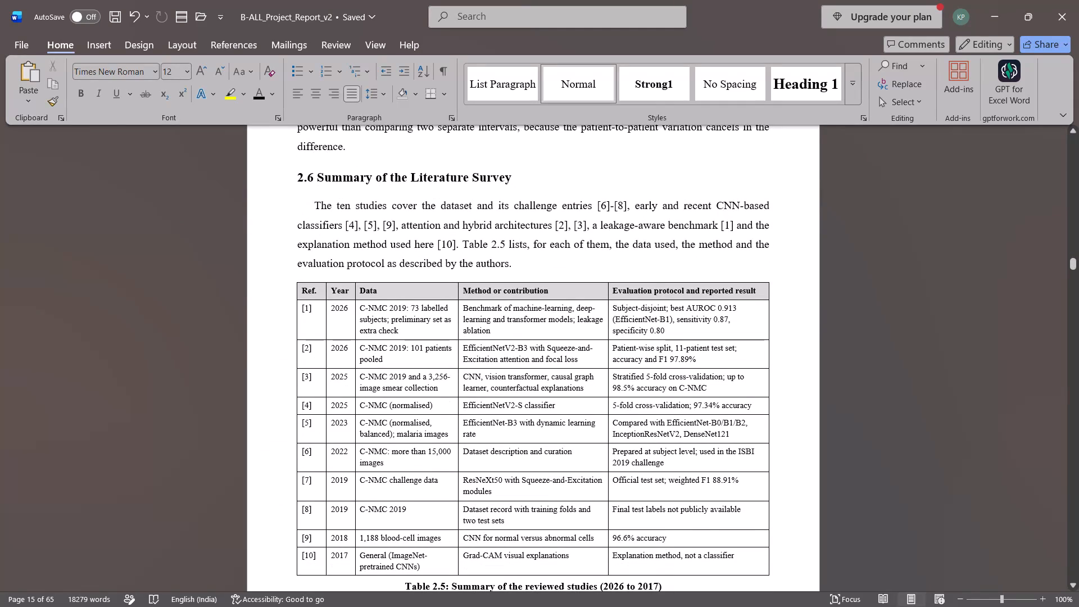
scroll(513, 248, "down", 4)
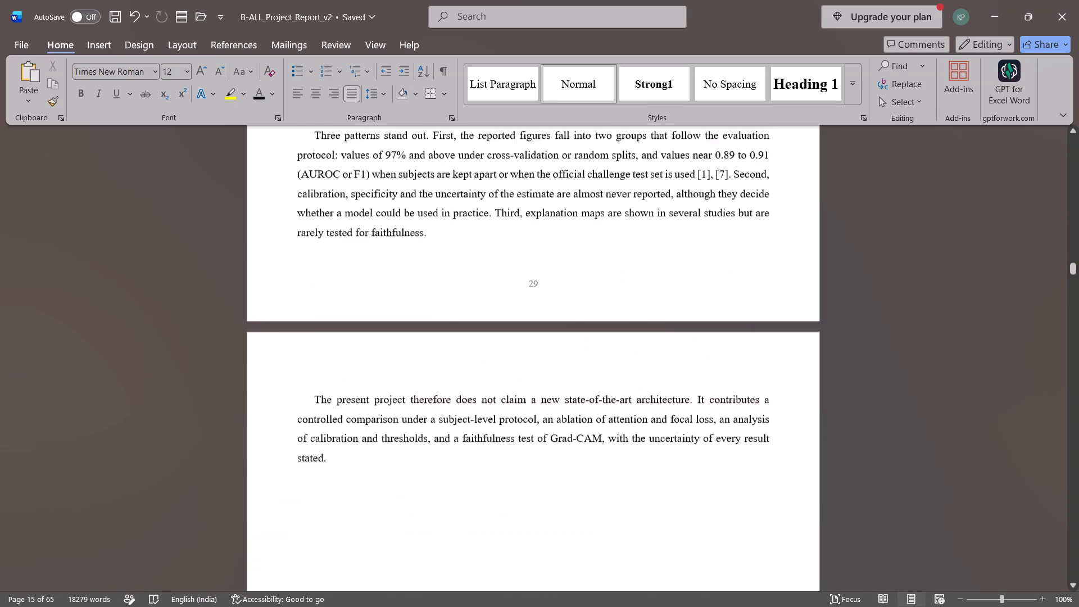
scroll(513, 248, "up", 1)
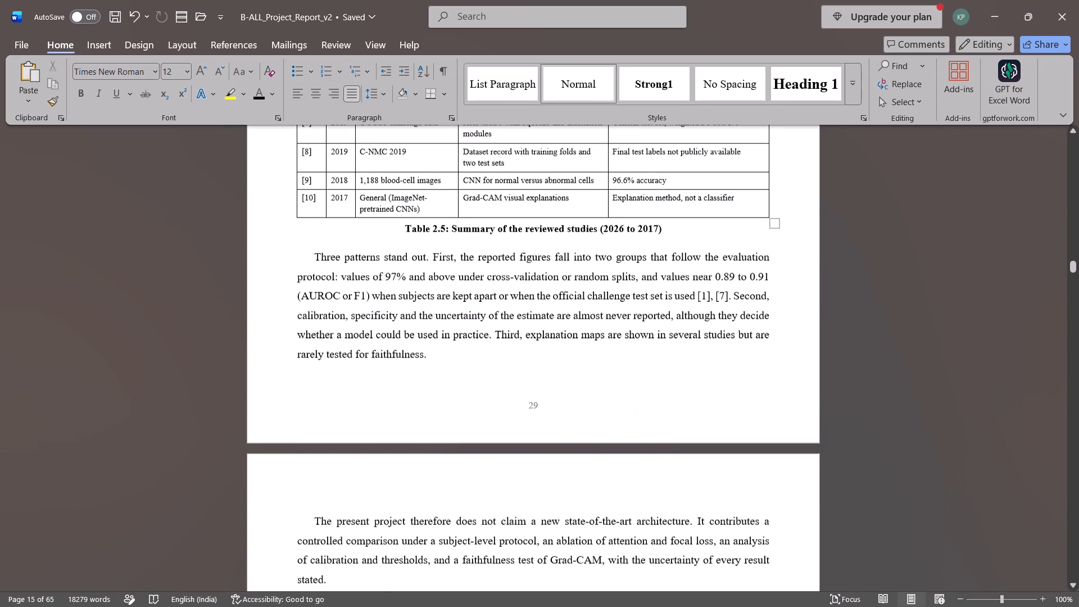
scroll(513, 248, "up", 1)
scroll(513, 248, "down", 1)
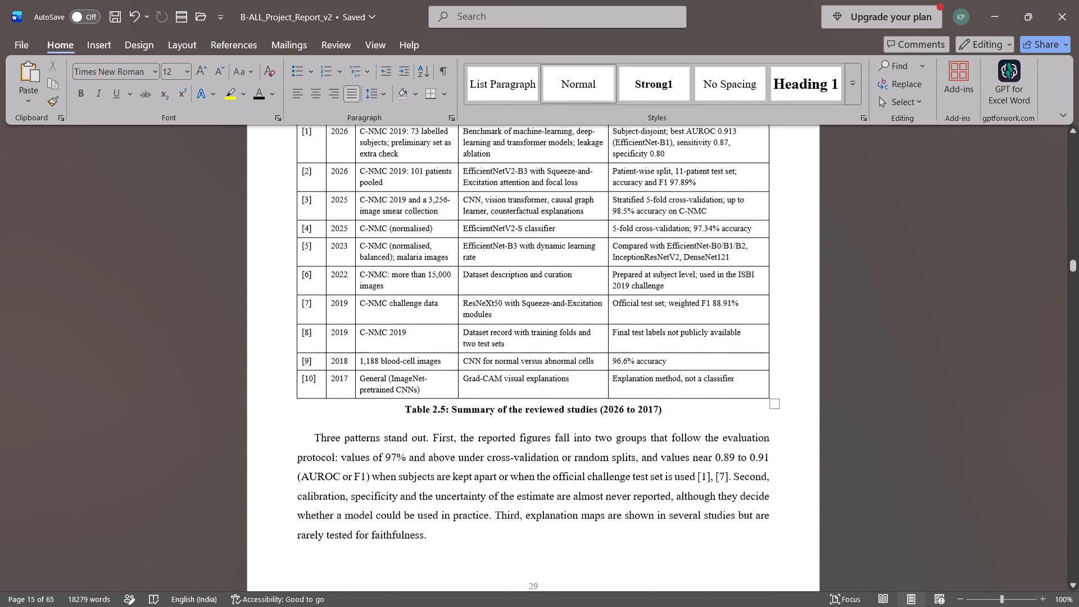
scroll(513, 248, "down", 1)
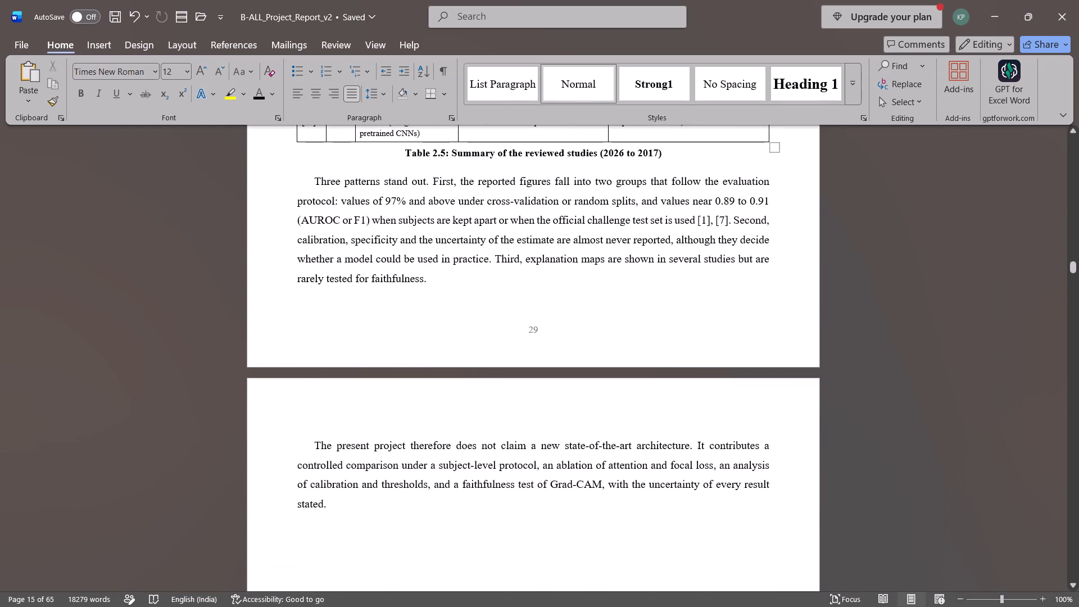
Delete the closing Chapter 2 paragraph that begins "The present project therefore does not claim a new state-of-the-art architecture".
left_click_drag(314, 443, 328, 522)
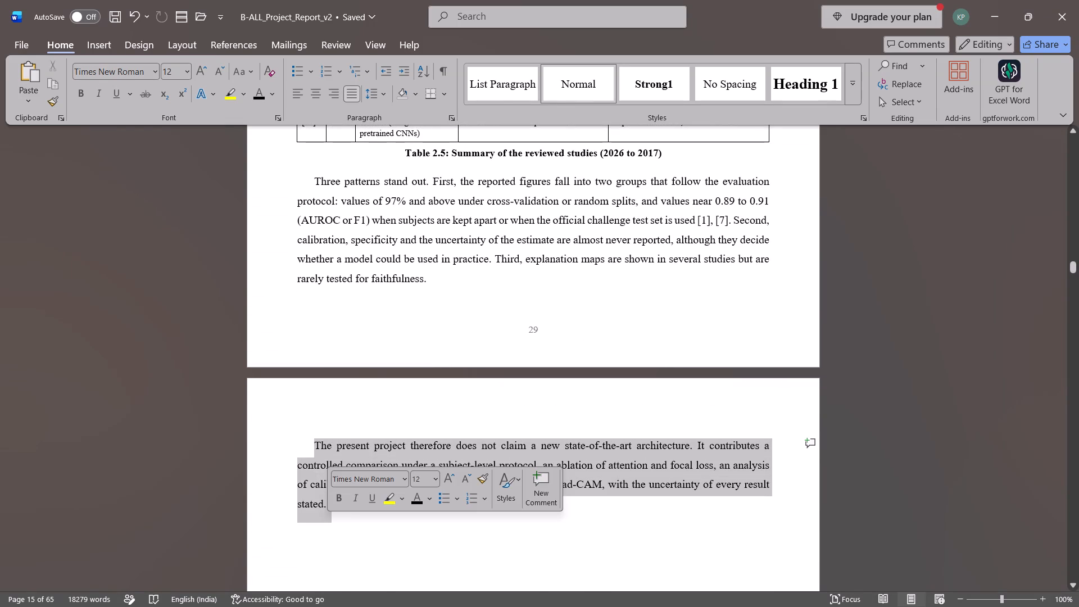
key("BackSpace")
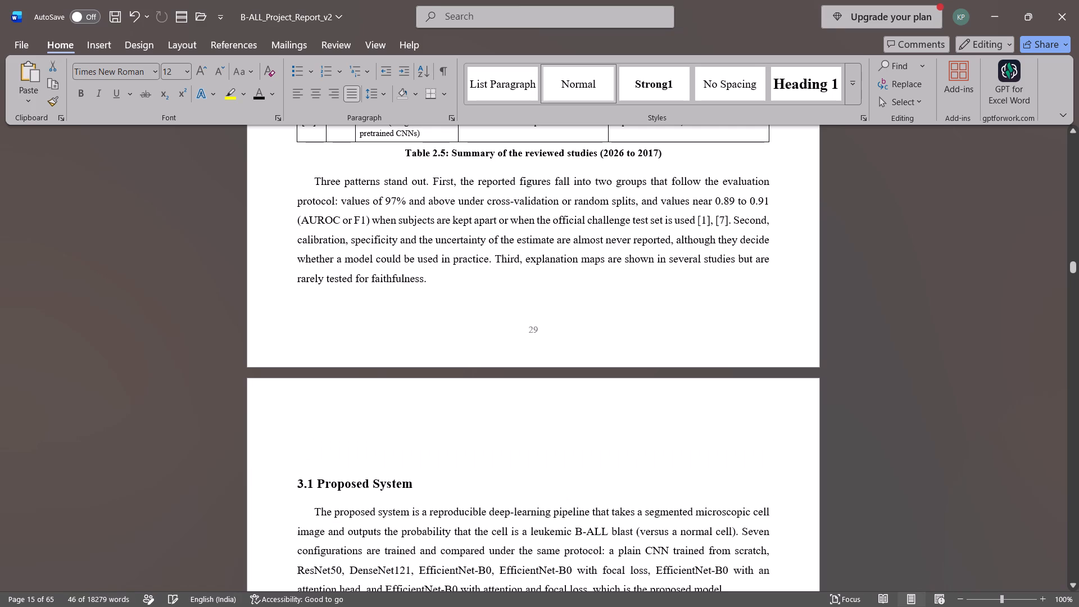
Save the edited report.
scroll(338, 452, "down", 1)
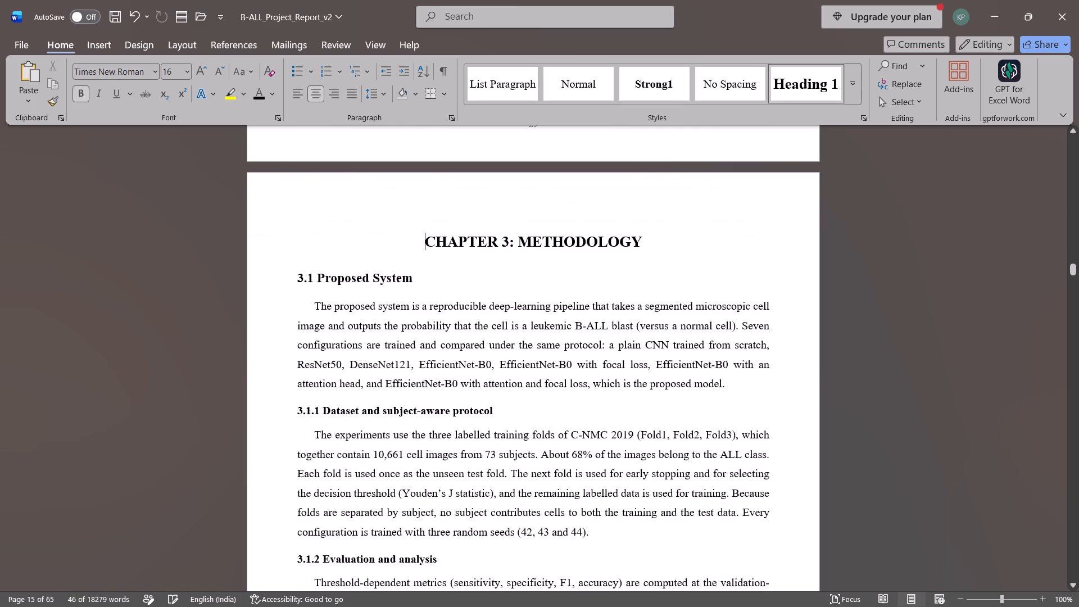
key("ctrl+s")
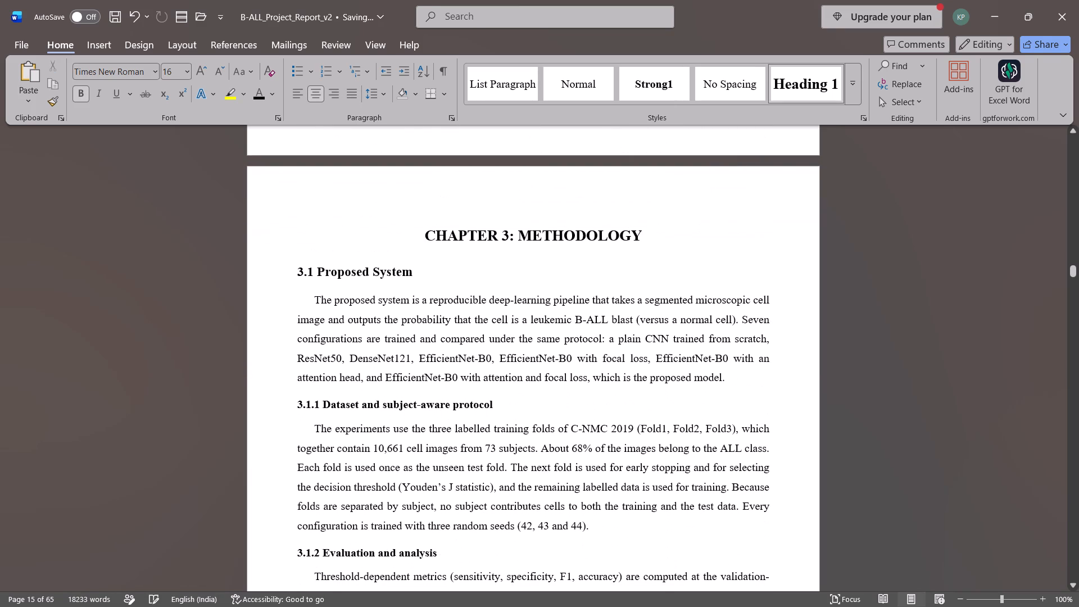
Review Chapter 3 from 3.1 Proposed System through the modules, data flow table and pseudocode to 3.5.1 Data partitioning.
scroll(338, 452, "down", 5)
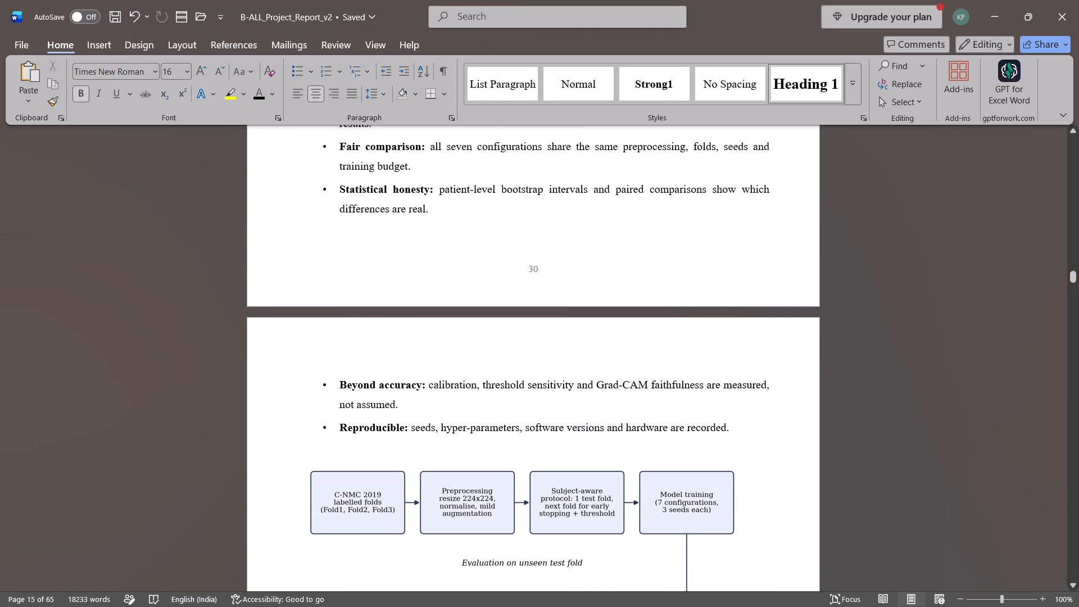
scroll(338, 452, "down", 6)
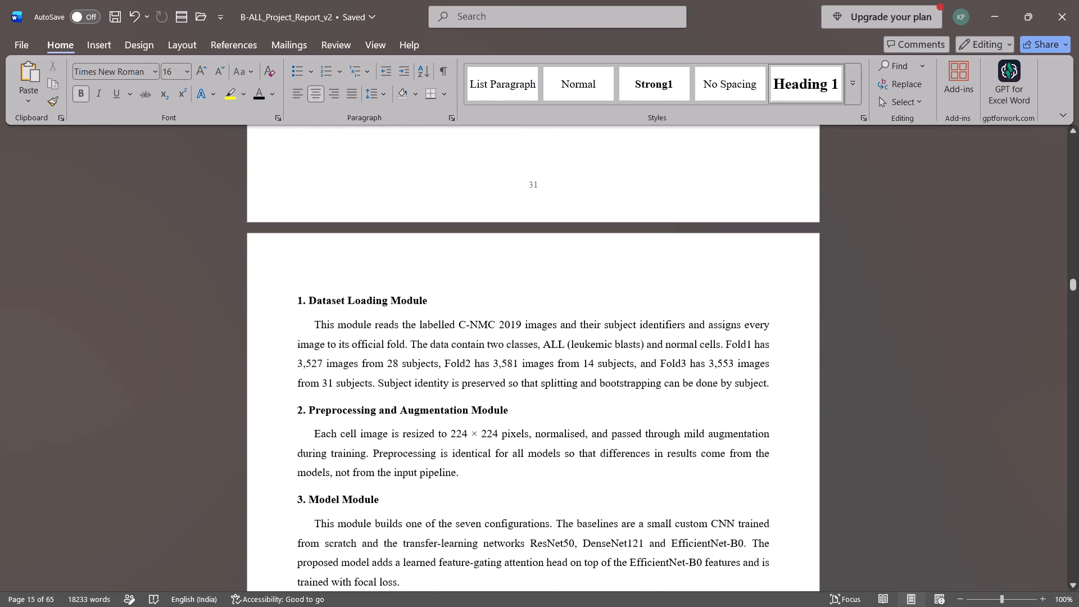
scroll(338, 452, "down", 4)
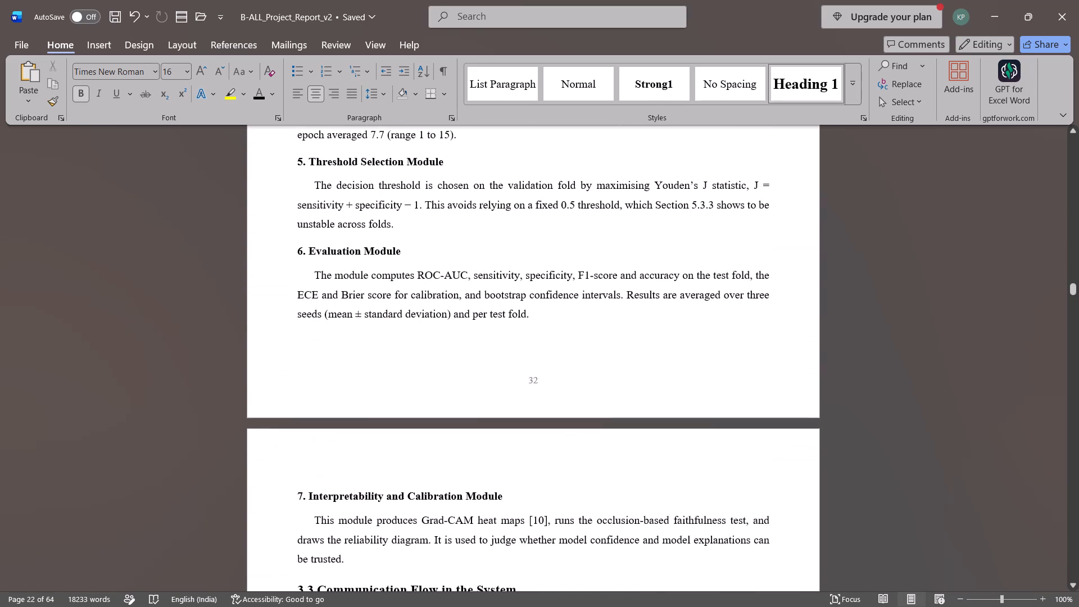
scroll(338, 452, "down", 8)
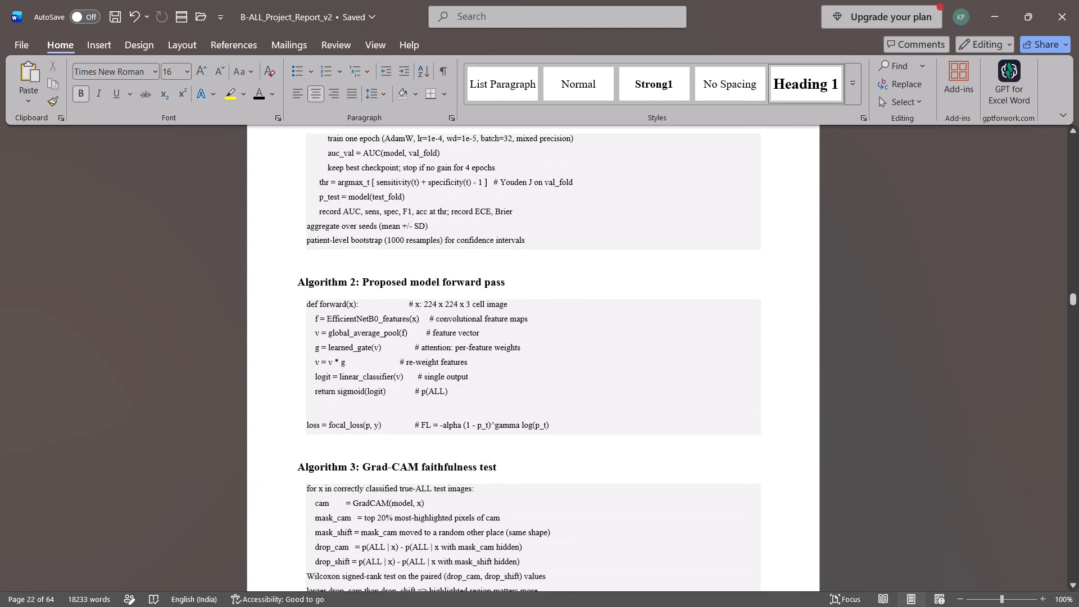
scroll(338, 452, "up", 3)
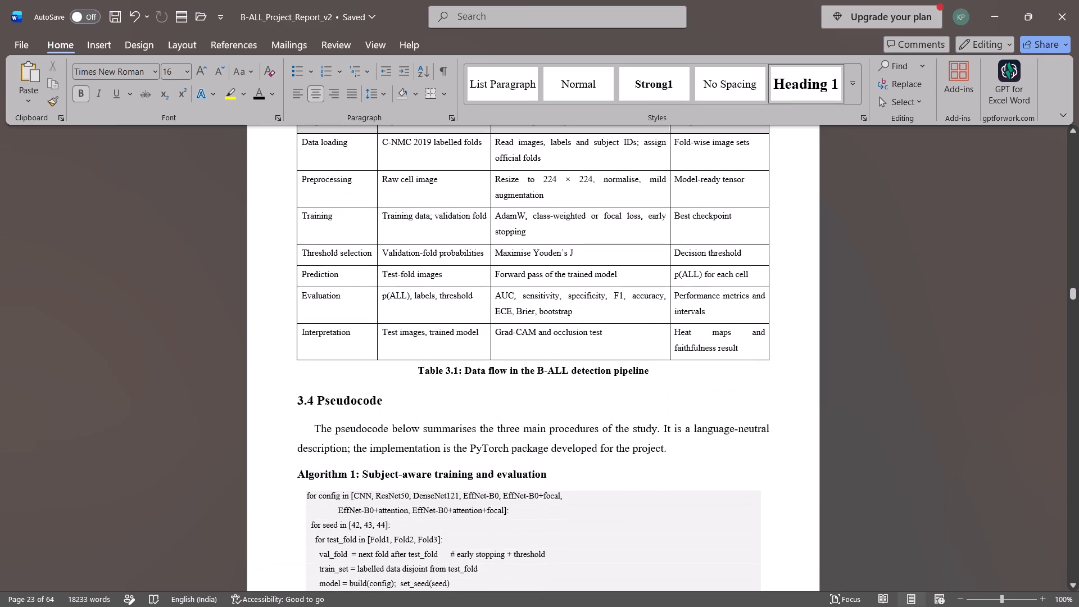
scroll(338, 452, "up", 2)
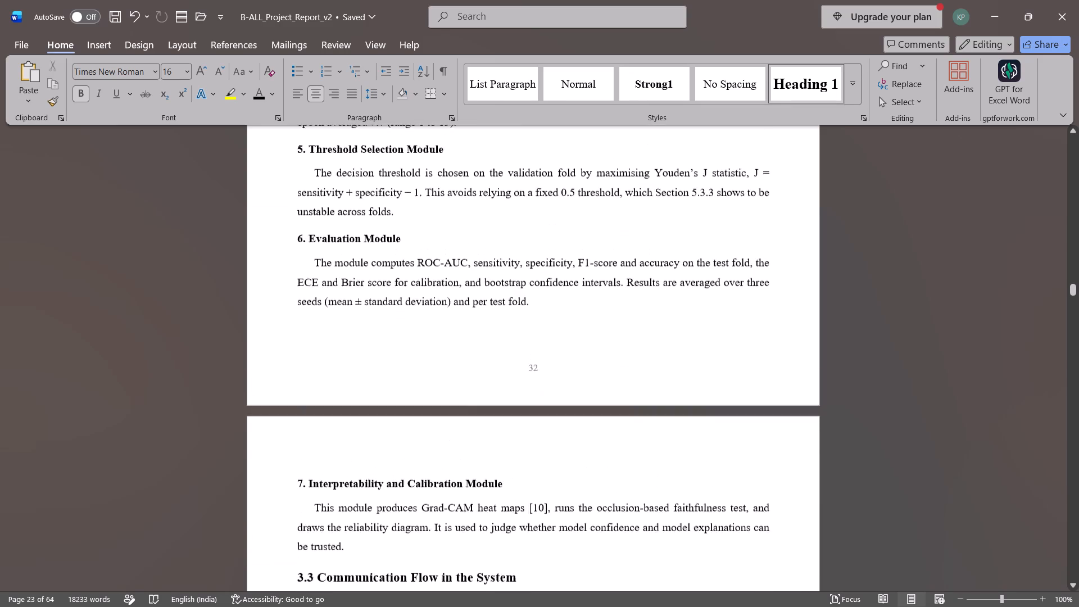
scroll(338, 452, "up", 6)
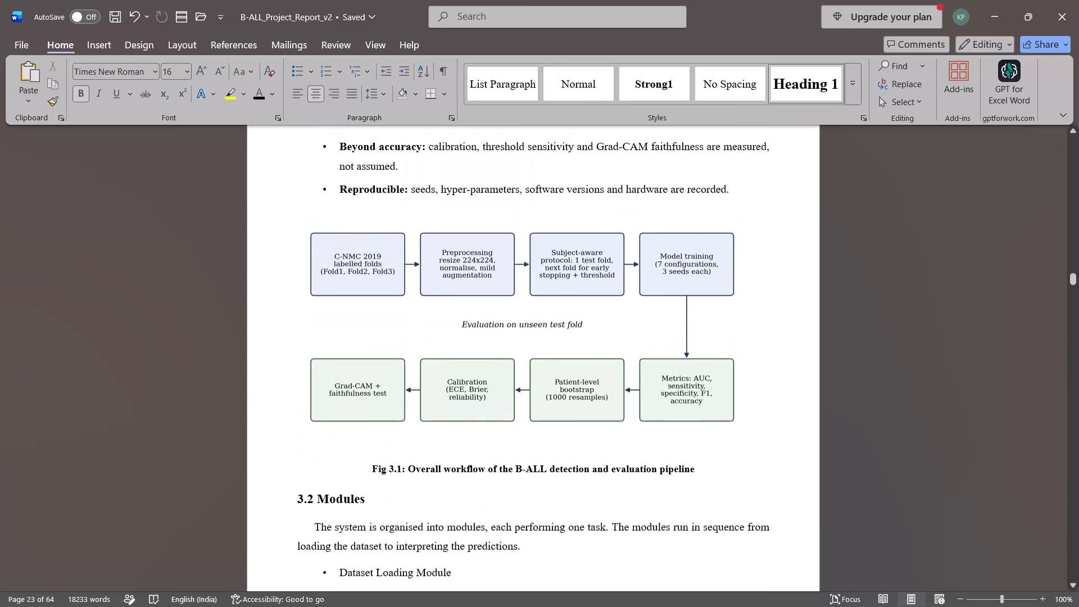
scroll(338, 452, "up", 3)
scroll(338, 452, "down", 11)
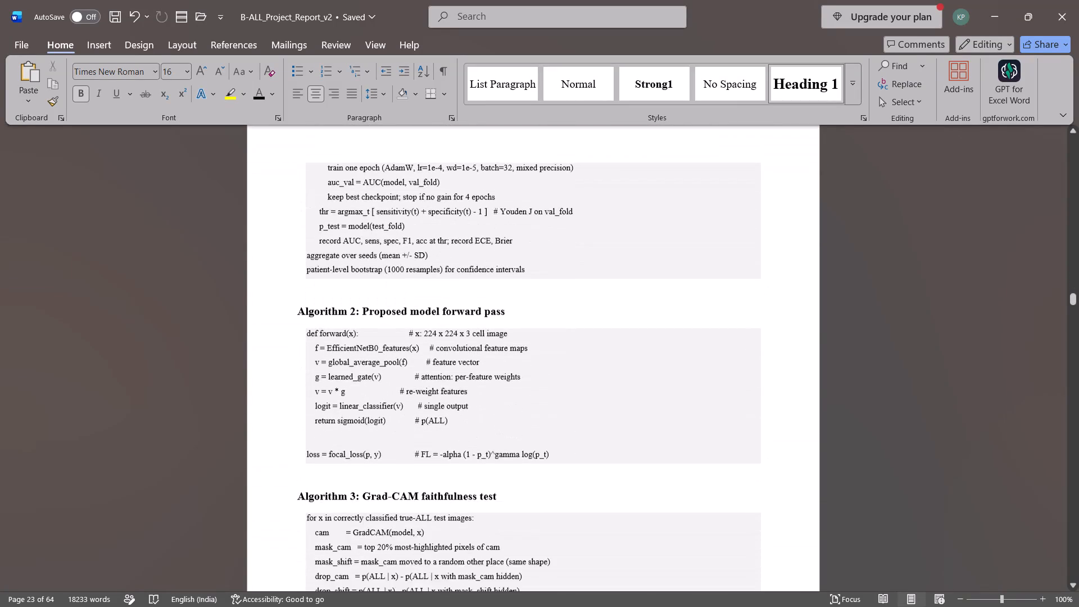
scroll(338, 452, "down", 4)
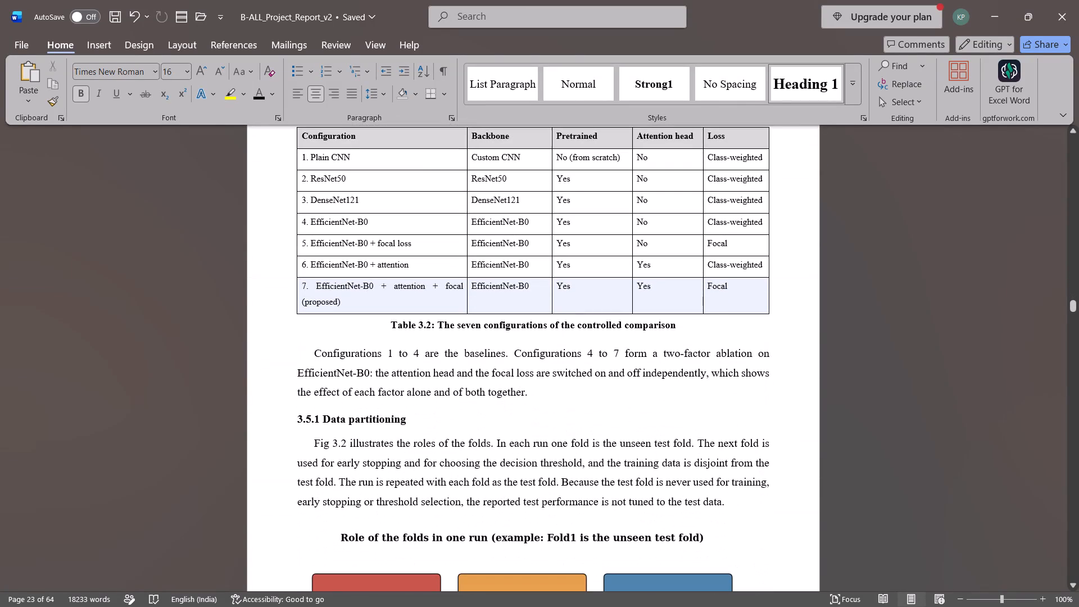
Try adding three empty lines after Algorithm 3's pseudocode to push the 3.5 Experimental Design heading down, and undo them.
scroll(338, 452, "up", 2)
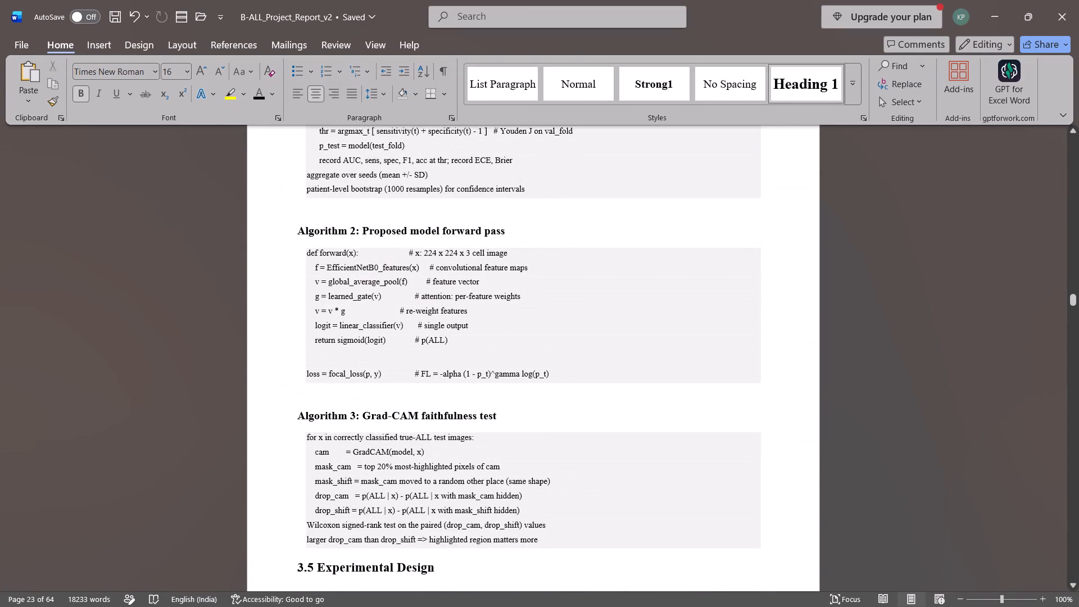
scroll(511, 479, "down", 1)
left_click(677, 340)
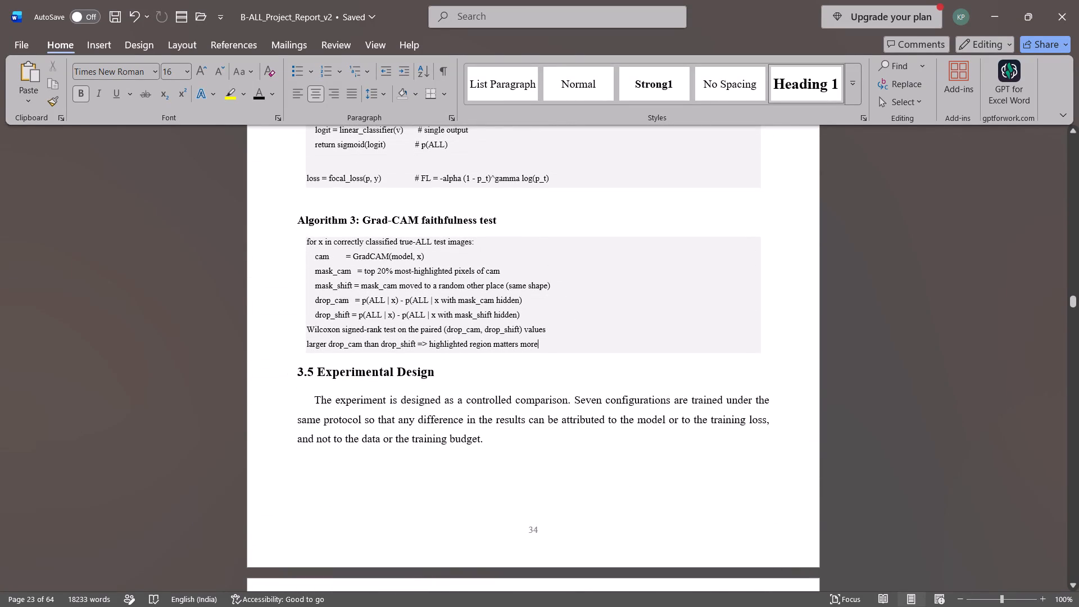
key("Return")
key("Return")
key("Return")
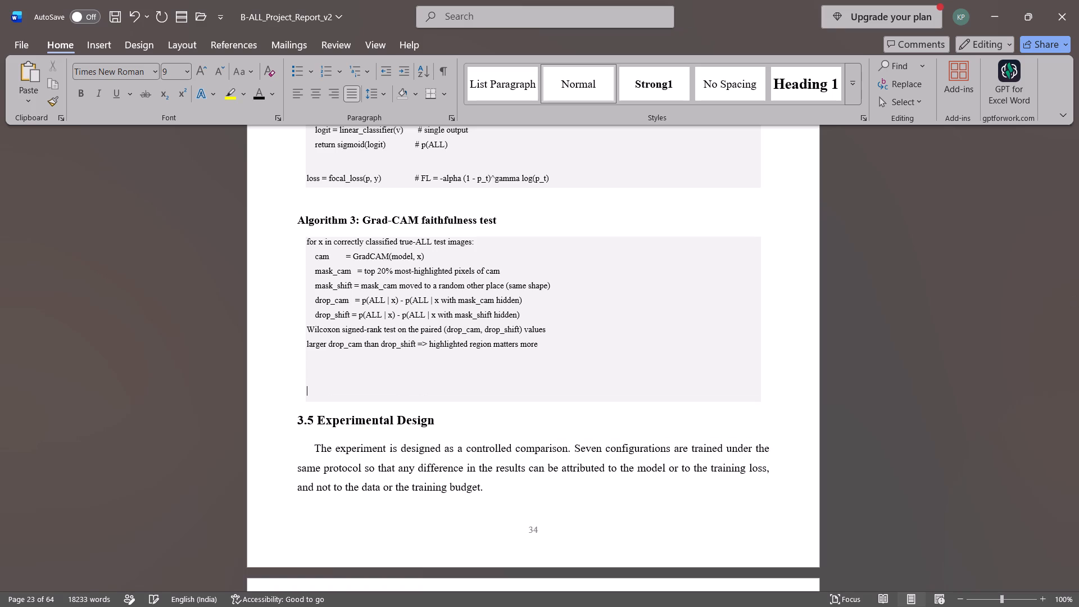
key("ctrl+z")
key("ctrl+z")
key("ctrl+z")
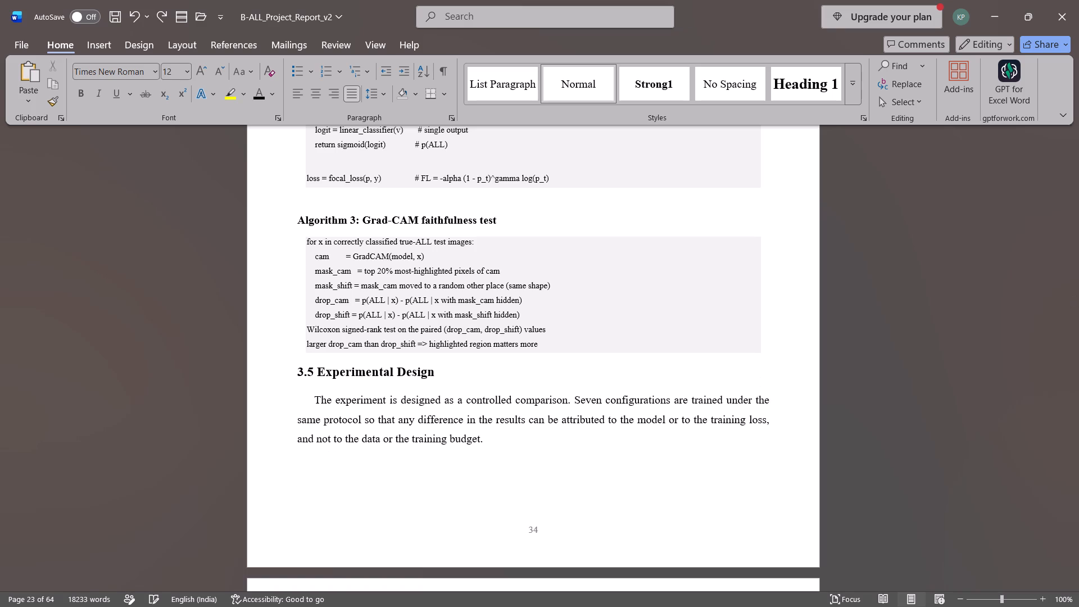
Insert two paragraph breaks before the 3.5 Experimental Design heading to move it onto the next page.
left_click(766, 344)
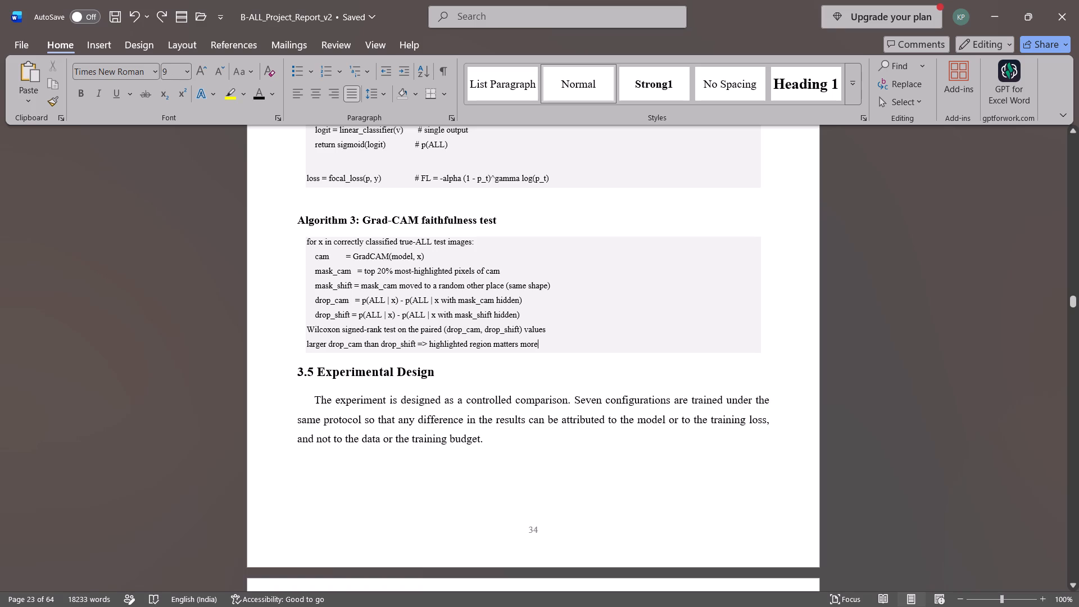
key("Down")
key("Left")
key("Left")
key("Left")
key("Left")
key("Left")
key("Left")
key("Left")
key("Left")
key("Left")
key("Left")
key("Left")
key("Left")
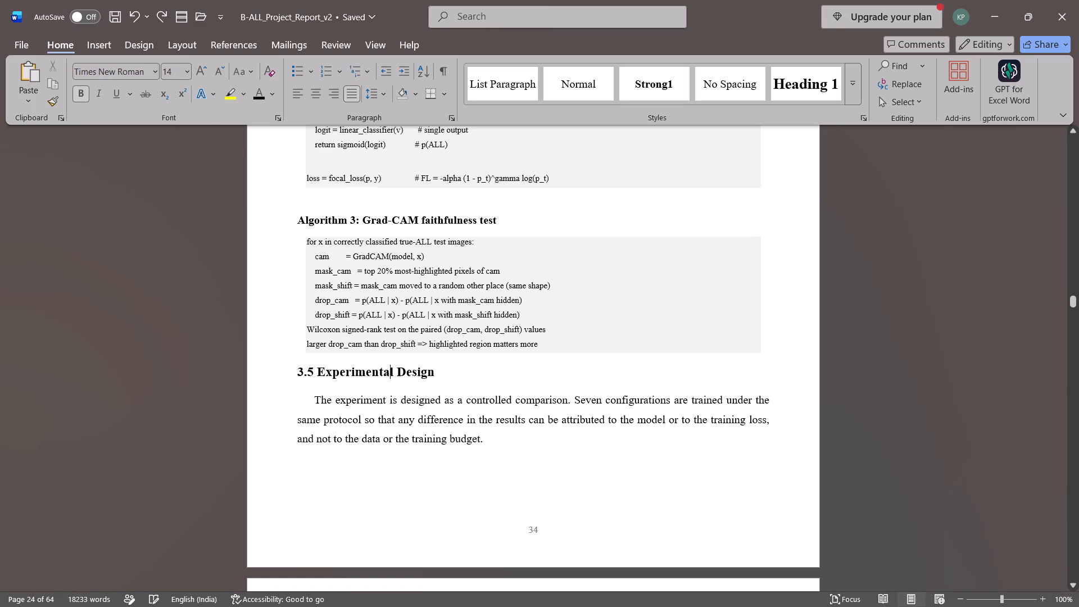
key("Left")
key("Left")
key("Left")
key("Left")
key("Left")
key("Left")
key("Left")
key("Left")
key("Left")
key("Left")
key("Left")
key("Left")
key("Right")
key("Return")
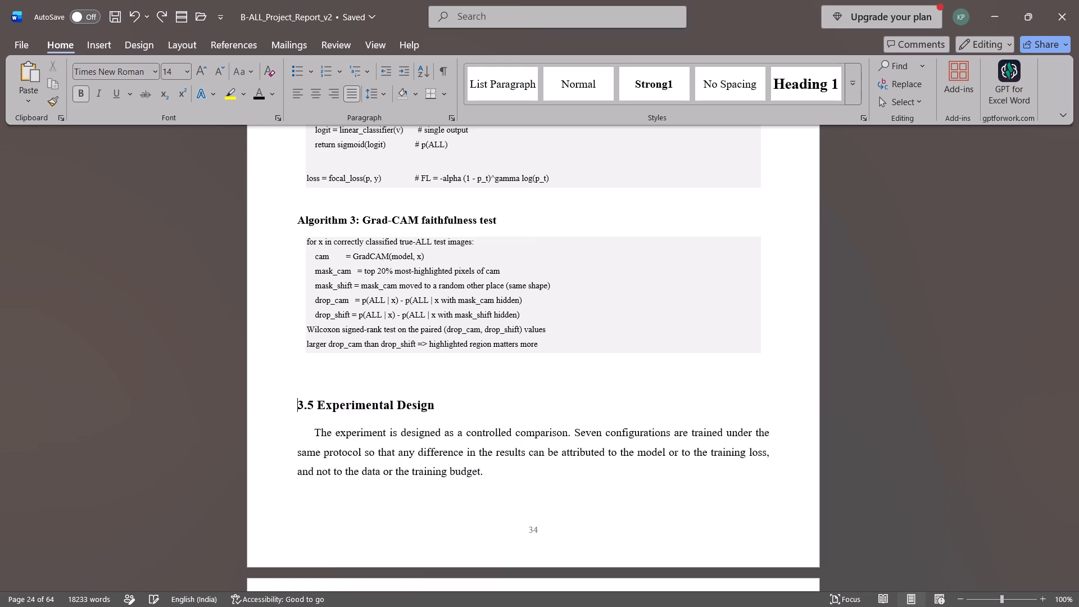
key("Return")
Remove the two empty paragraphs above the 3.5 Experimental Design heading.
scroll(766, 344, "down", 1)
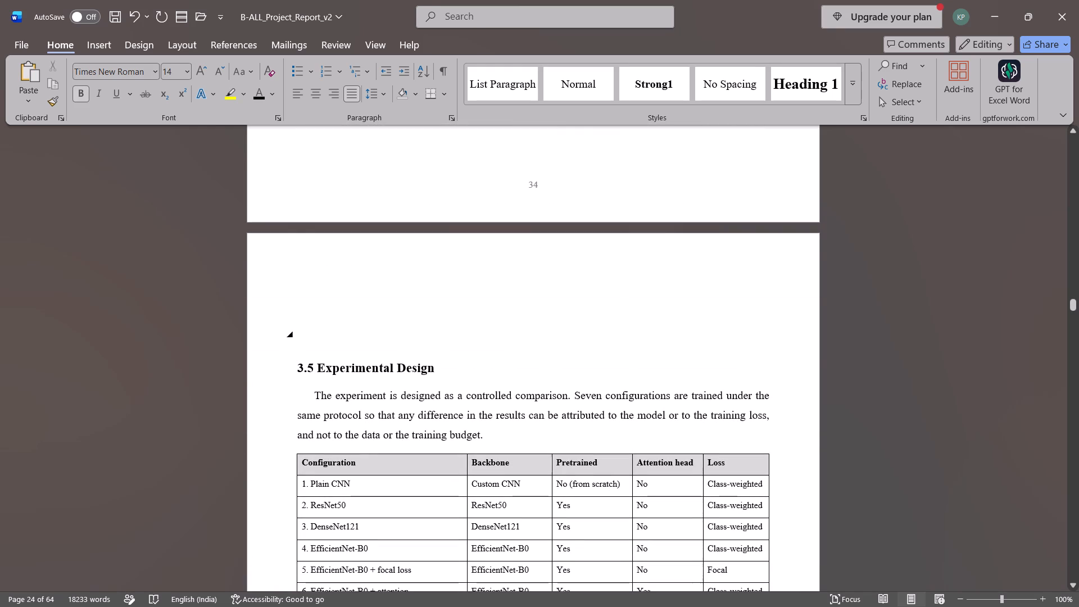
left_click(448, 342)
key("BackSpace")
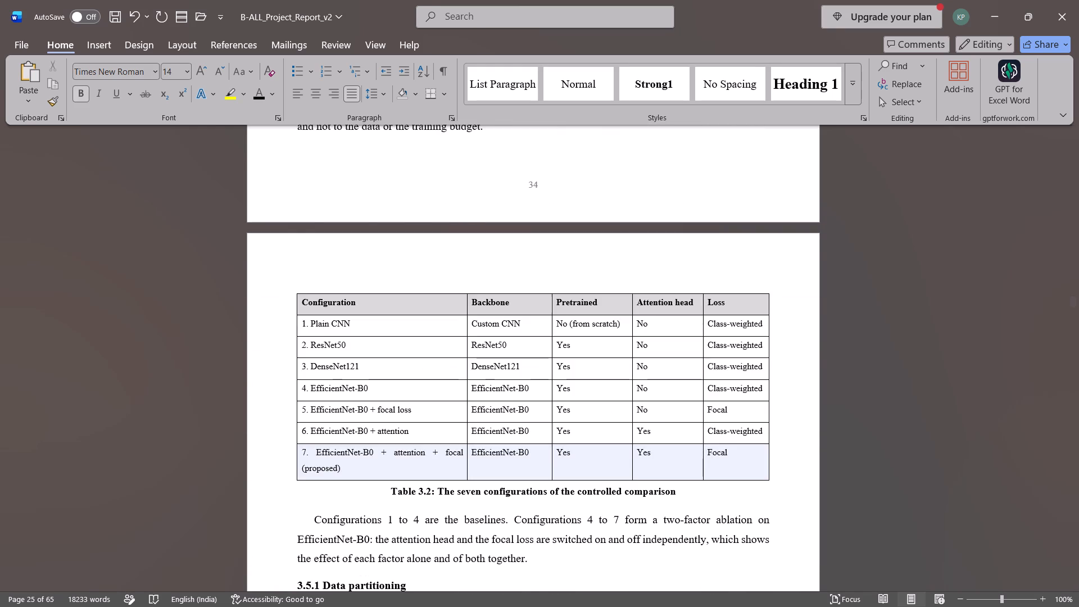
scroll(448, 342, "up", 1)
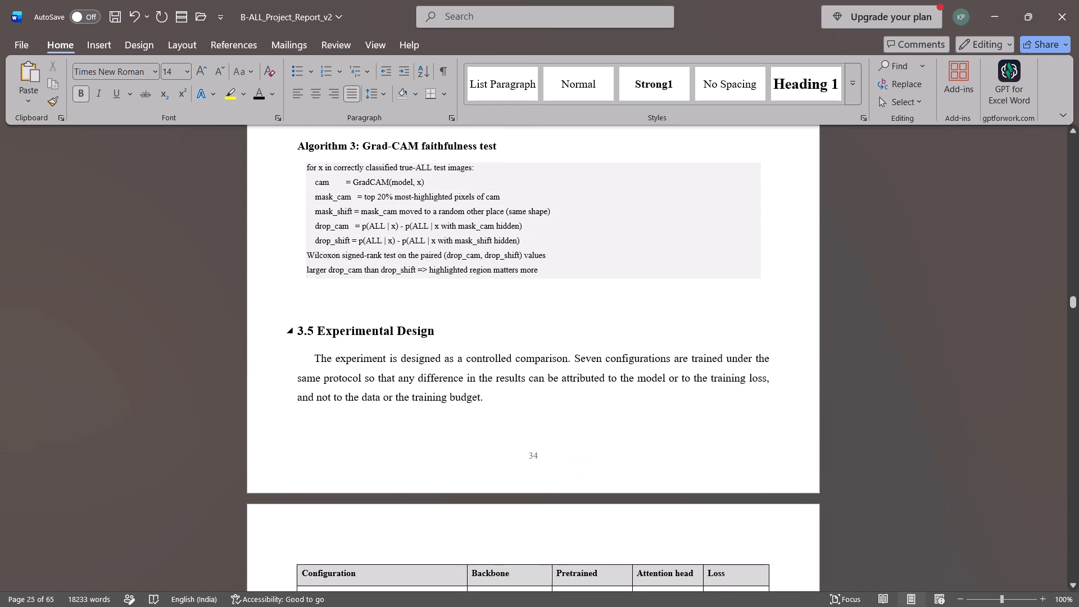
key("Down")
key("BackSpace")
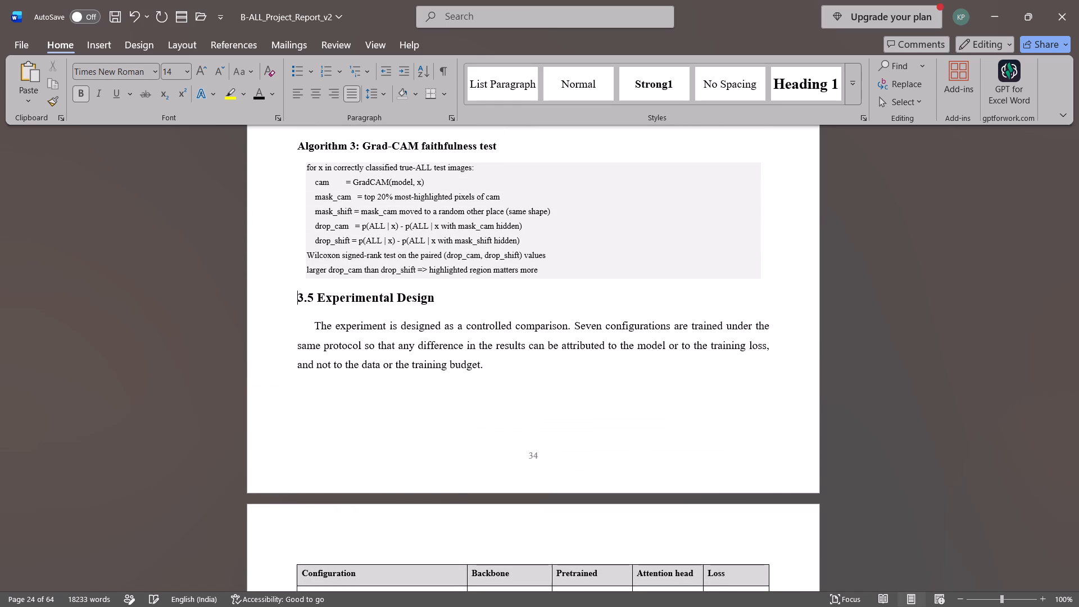
Review the rest of Chapter 3, from 3.5 Experimental Design and Table 3.2 through 3.9 Dataset Statistics, checking text and page layout.
scroll(518, 369, "down", 1)
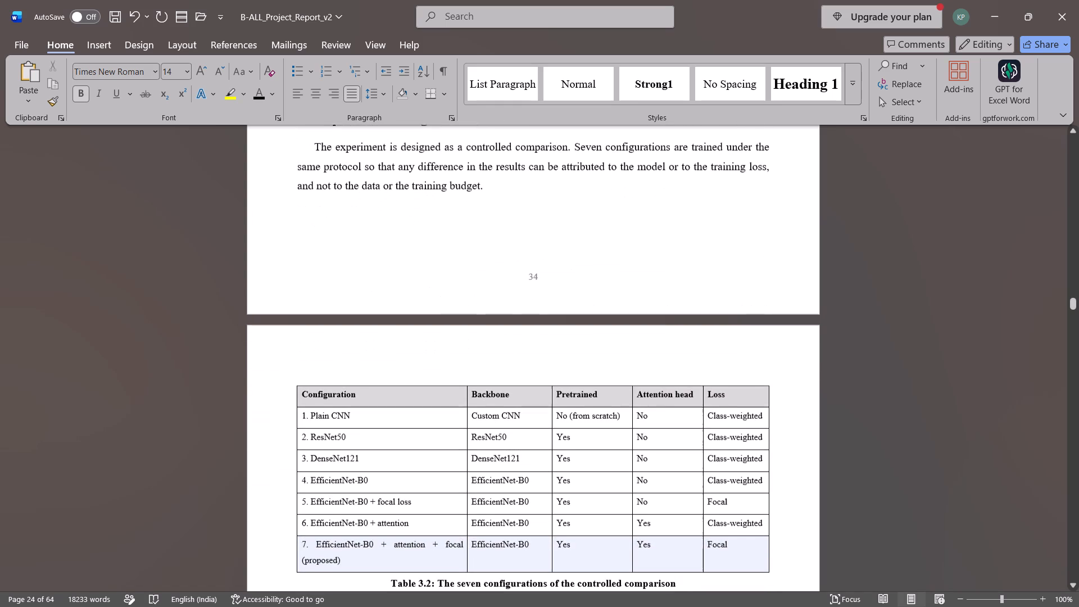
left_click(414, 237)
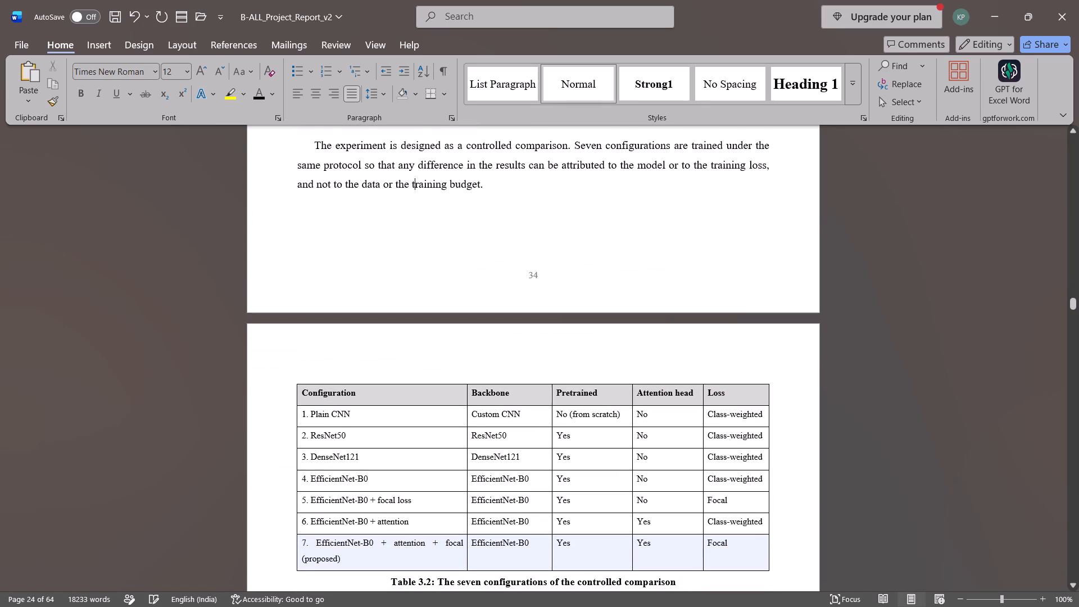
scroll(400, 296, "down", 4)
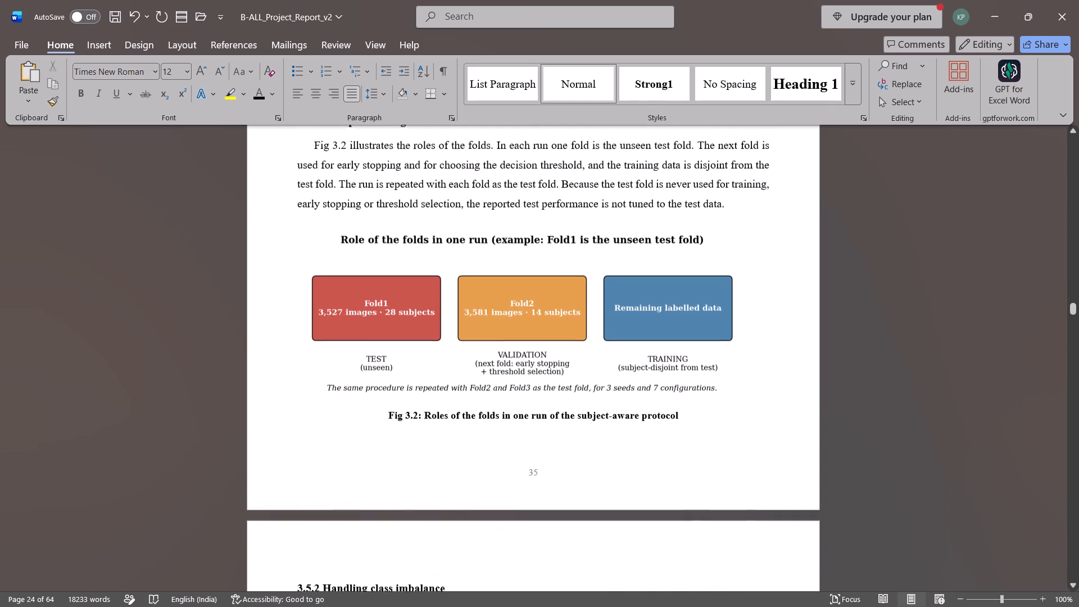
scroll(400, 296, "down", 3)
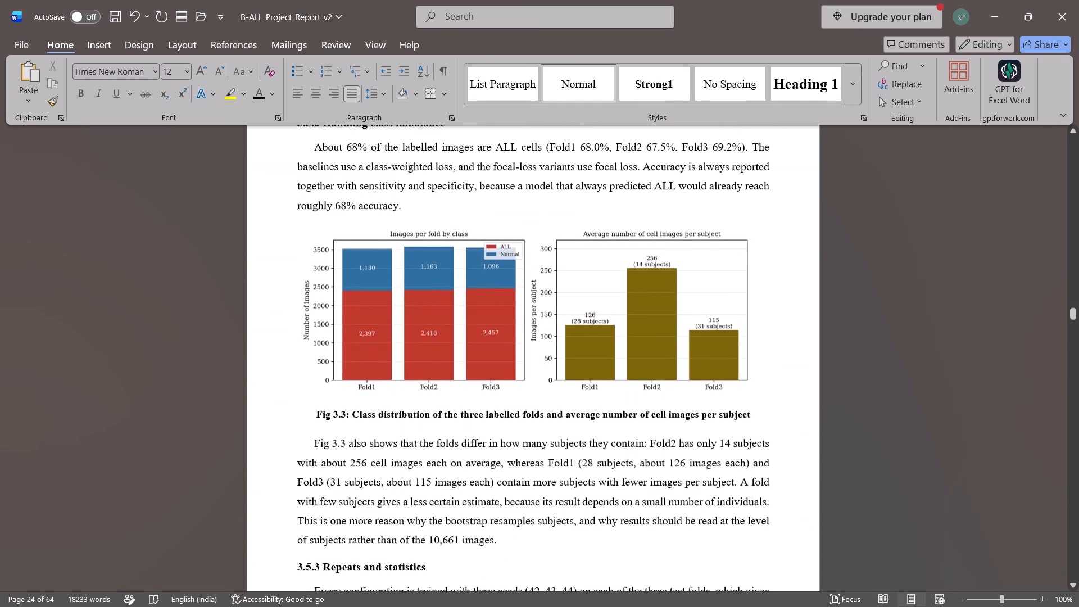
scroll(400, 296, "down", 7)
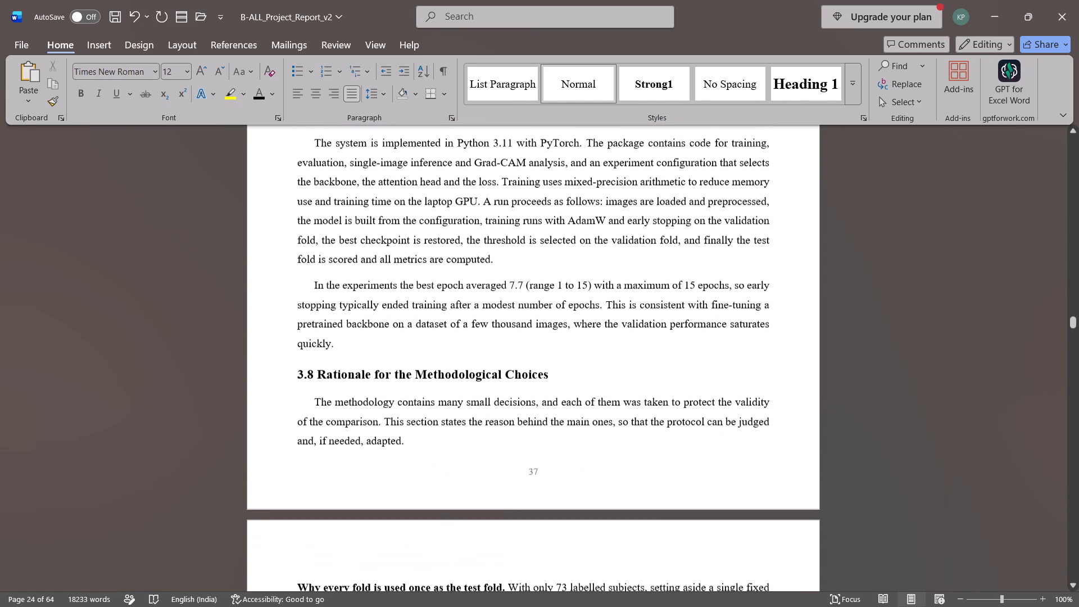
scroll(400, 296, "down", 4)
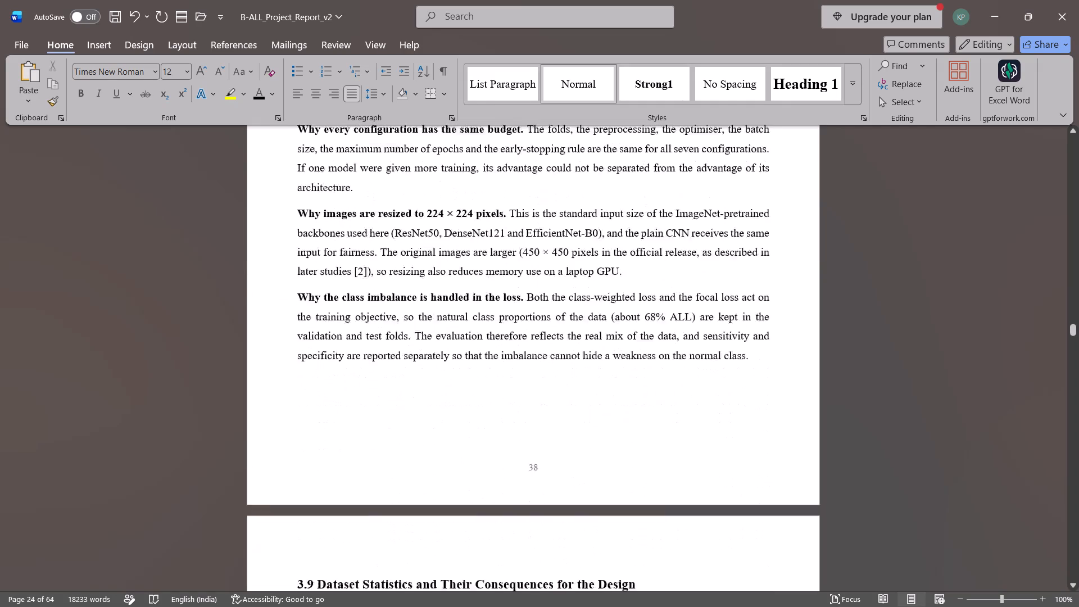
scroll(400, 296, "down", 1)
scroll(400, 296, "up", 3)
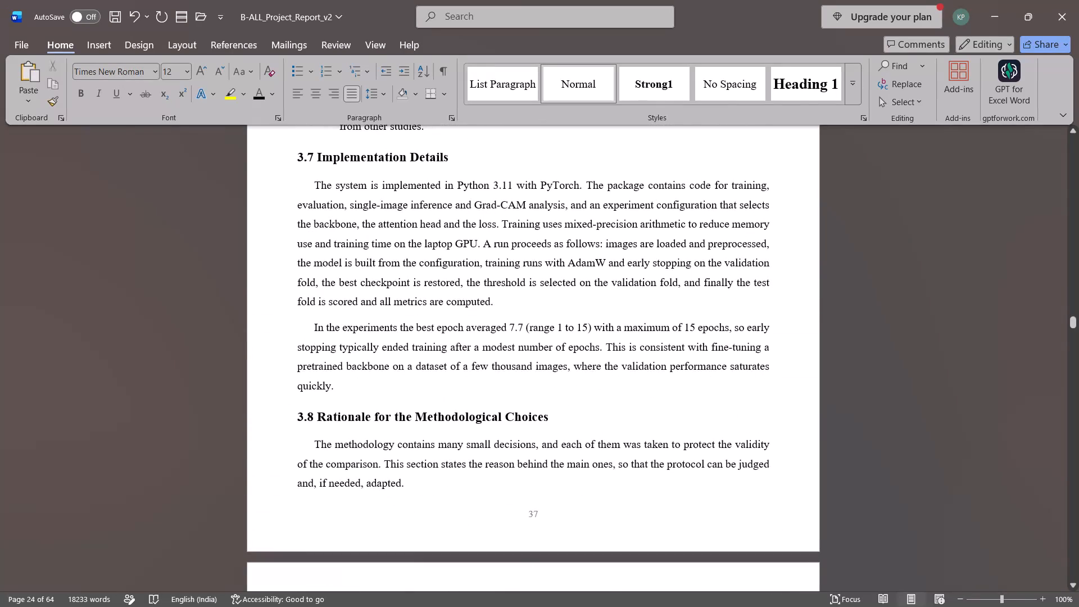
scroll(388, 301, "up", 1)
scroll(388, 301, "down", 6)
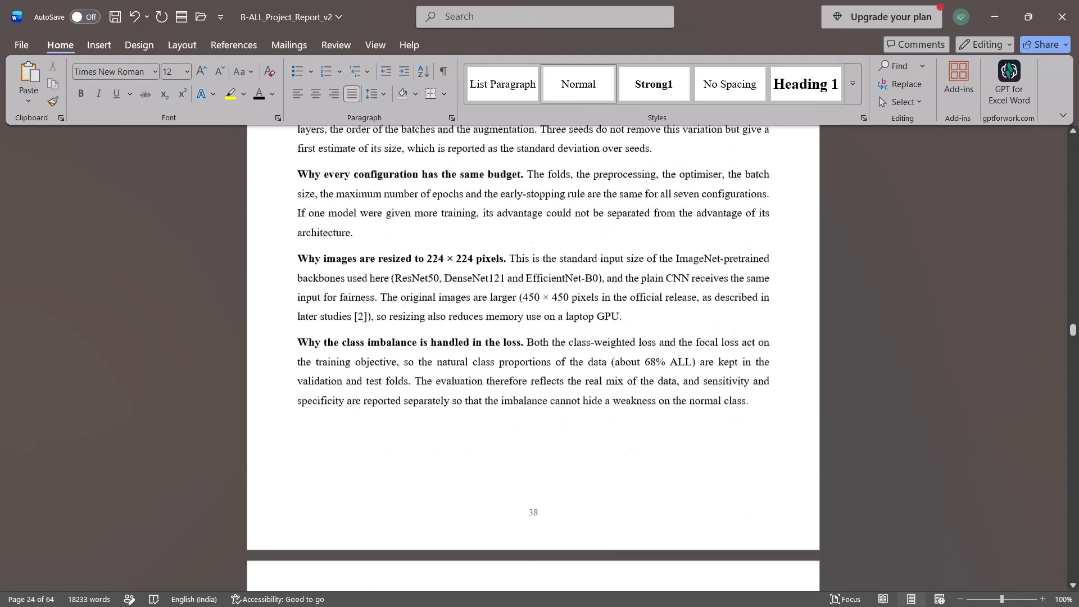
scroll(388, 301, "down", 2)
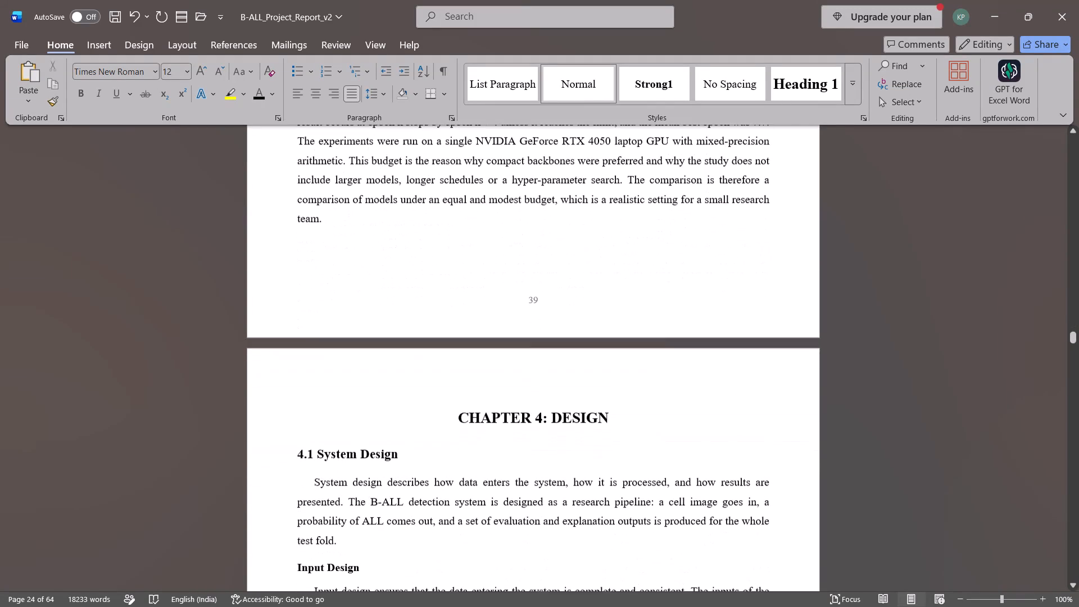
Review Chapter 4 from 4.1 System Design to 4.3 Methods and Algorithms, and select the Fig 4.1 architecture picture.
scroll(413, 350, "down", 4)
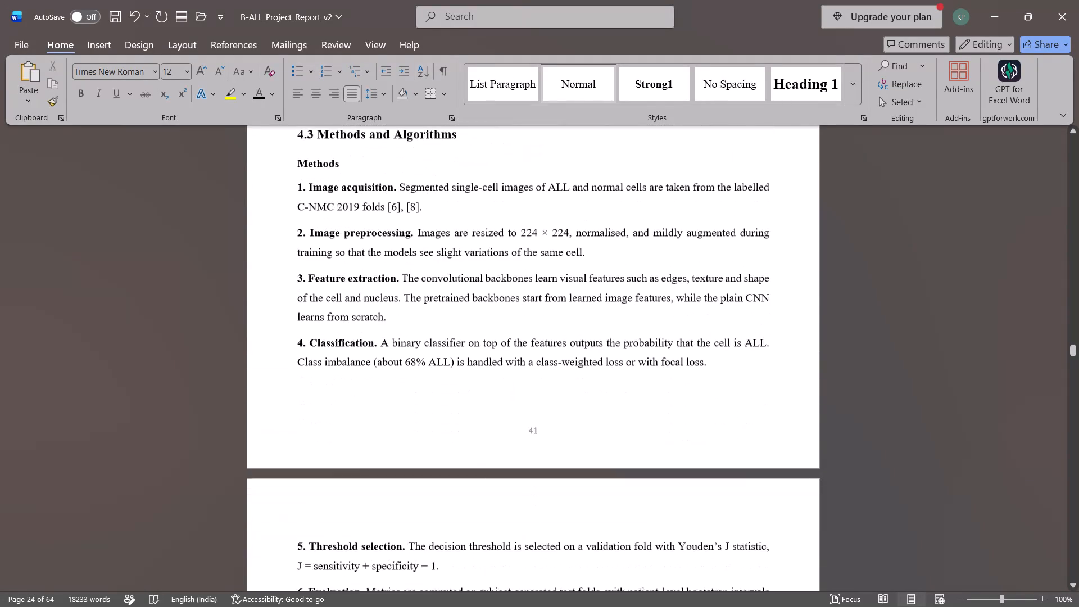
scroll(413, 350, "up", 2)
left_click(471, 251)
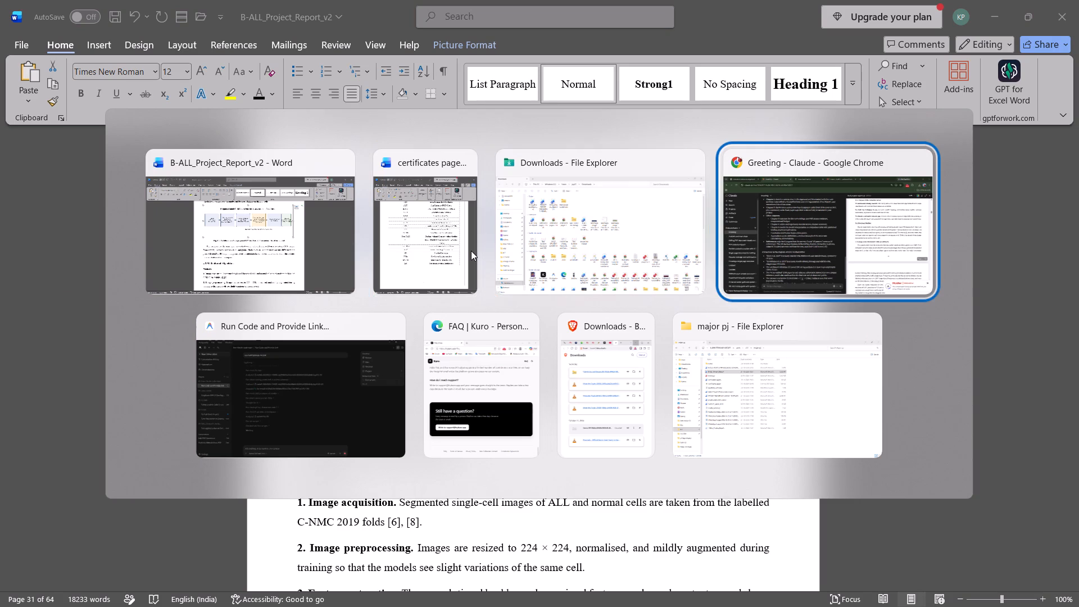
Open B-ALL_Project_Report from the major pj folder in File Explorer and place it side by side with B-ALL_Project_Report_v2.
left_click(233, 156)
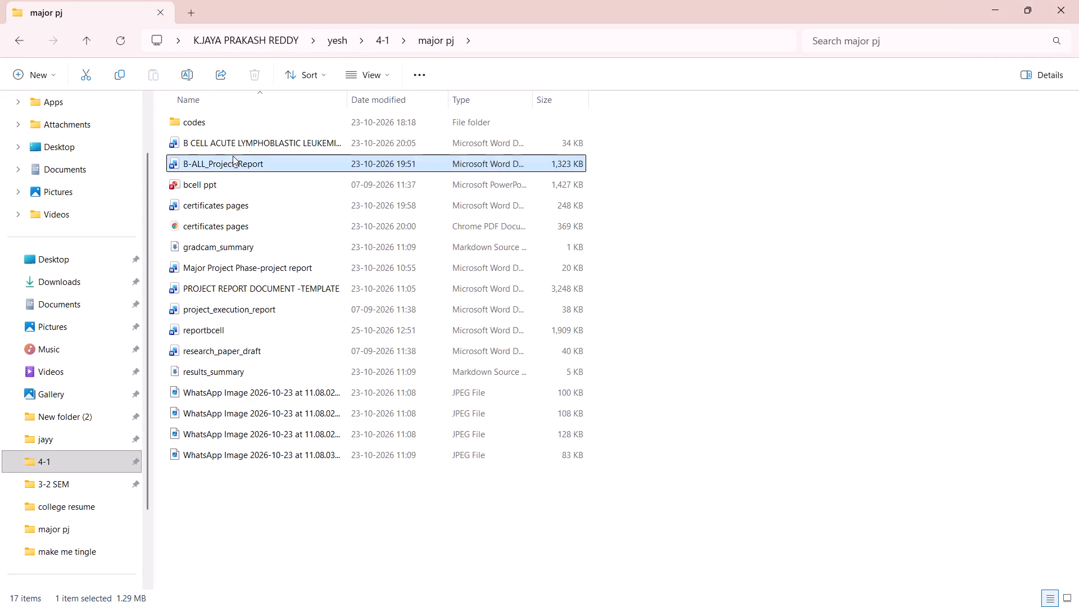
key("Return")
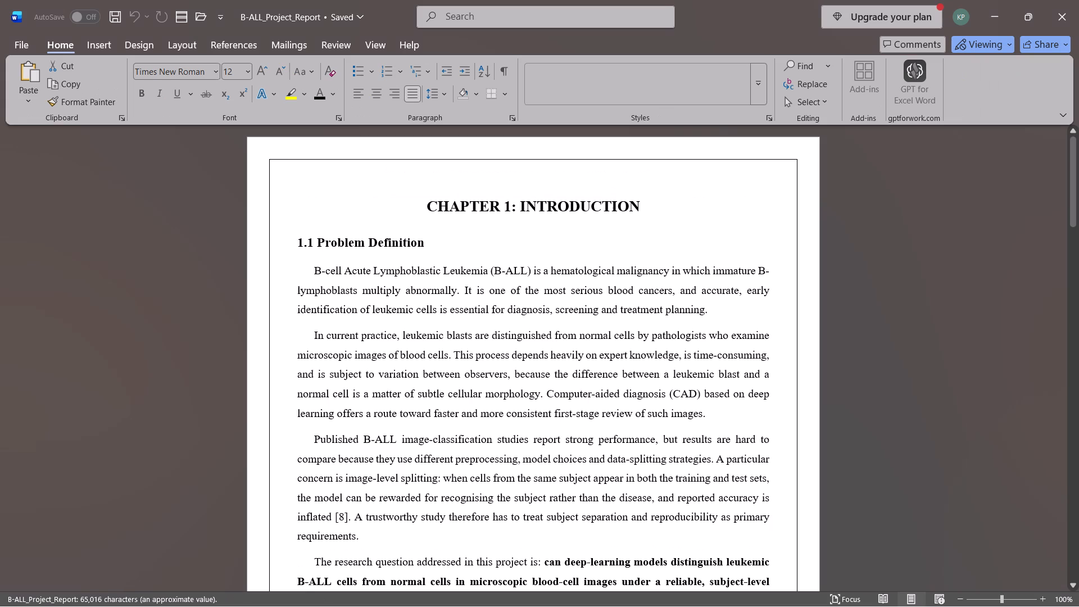
key("super+Right")
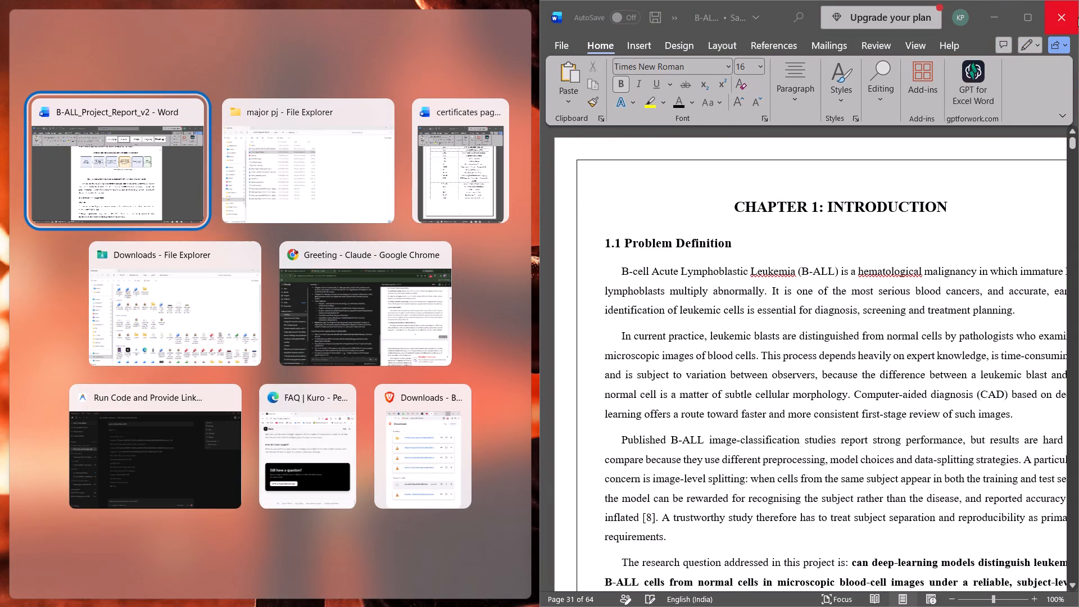
scroll(895, 308, "down", 20)
scroll(895, 308, "down", 5)
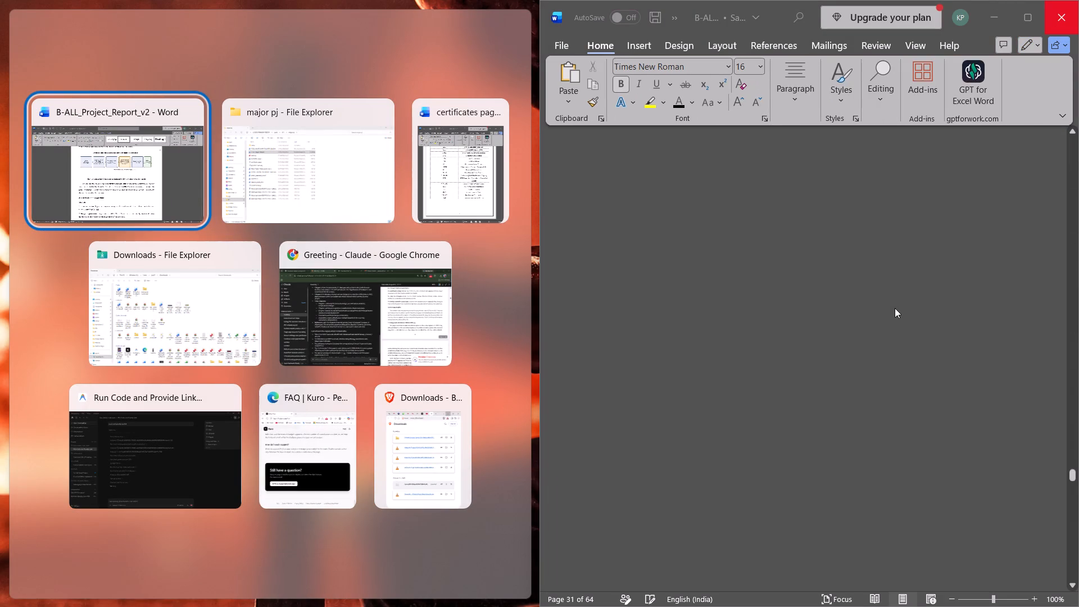
scroll(895, 308, "down", 3)
left_click(155, 166)
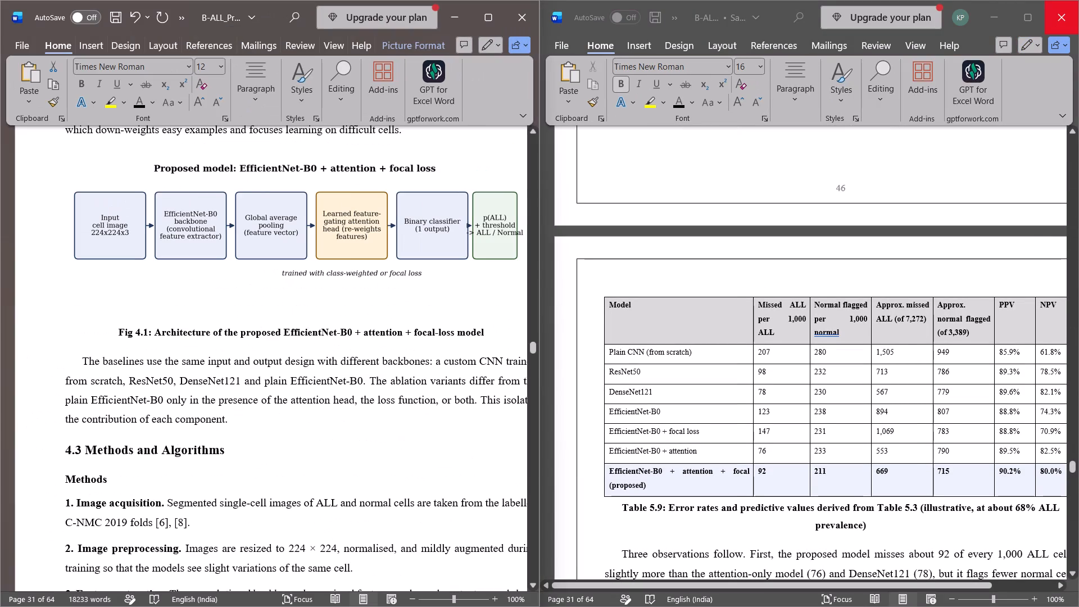
Look back through Chapter 5 of B-ALL_Project_Report, from 5.5 Summary of Results to Table 5.2: Experimental setup.
scroll(337, 470, "left", 1)
scroll(337, 470, "down", 1, "ctrl")
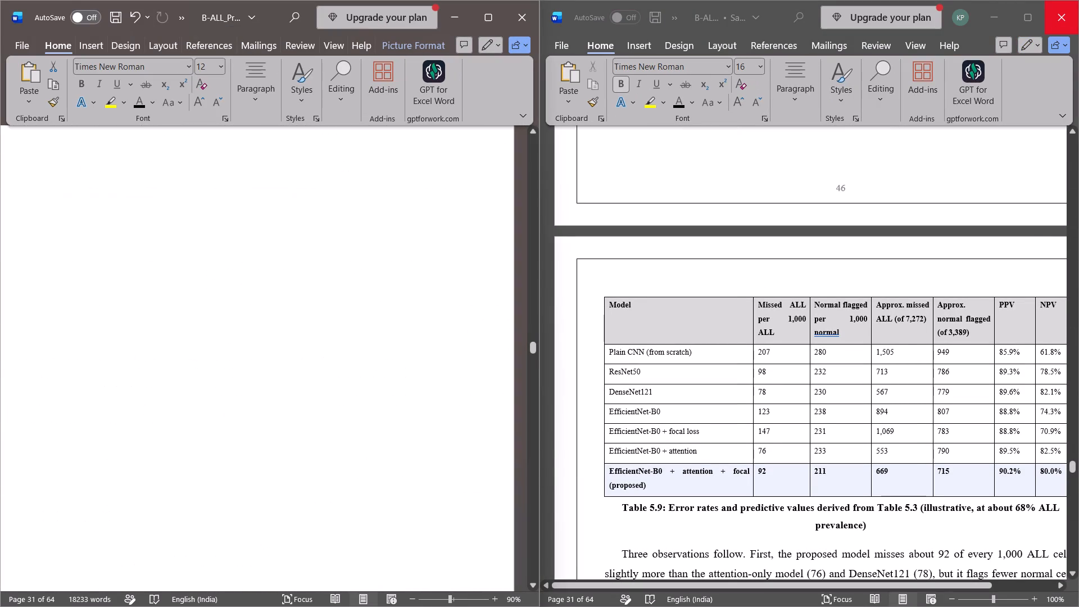
scroll(727, 465, "down", 5)
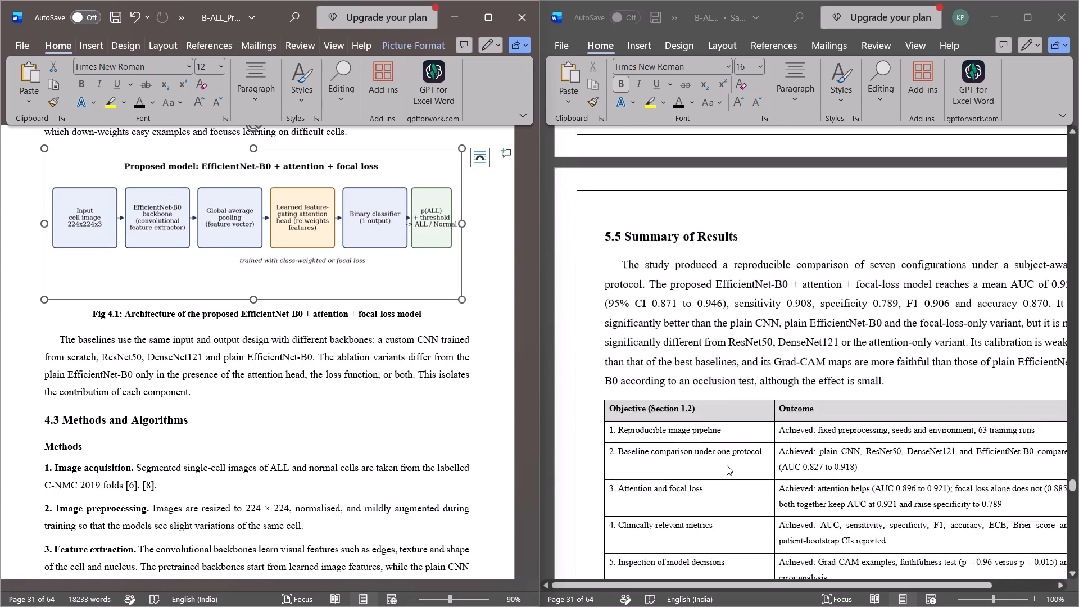
scroll(727, 465, "up", 2)
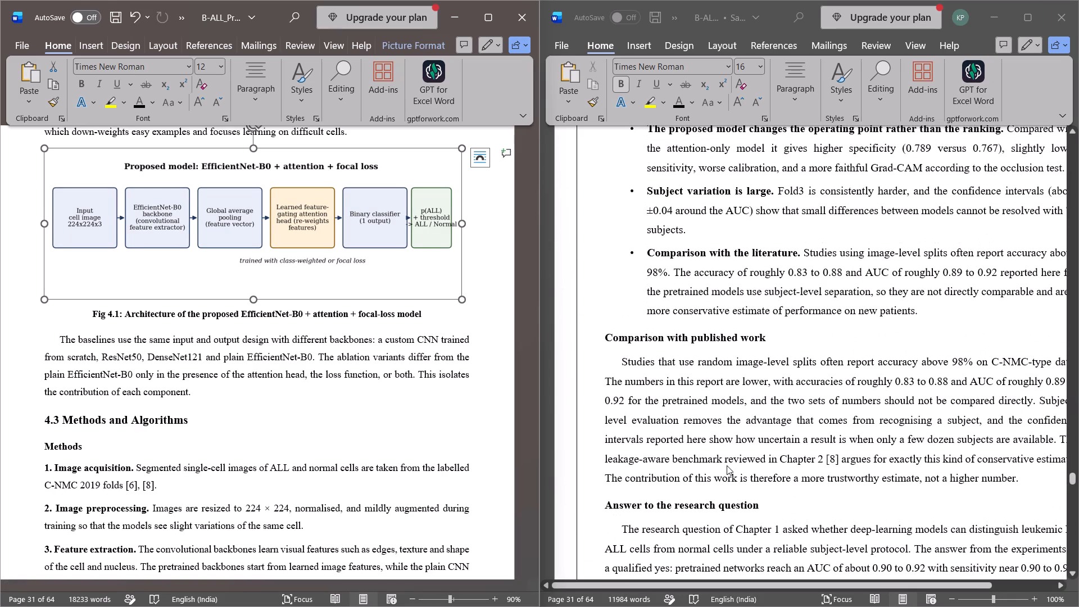
scroll(727, 465, "up", 4)
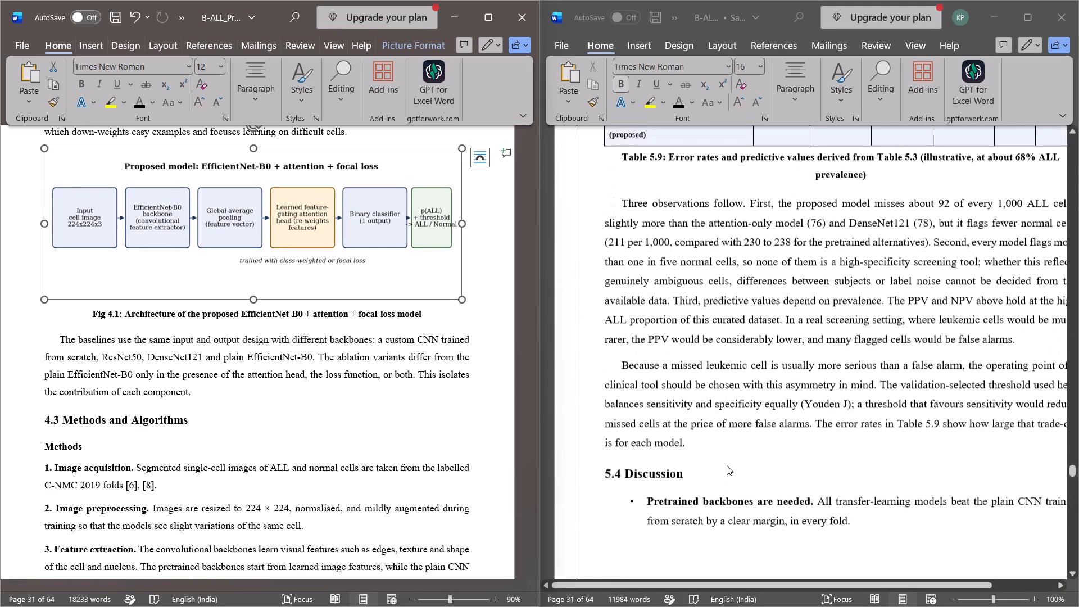
scroll(774, 361, "up", 1)
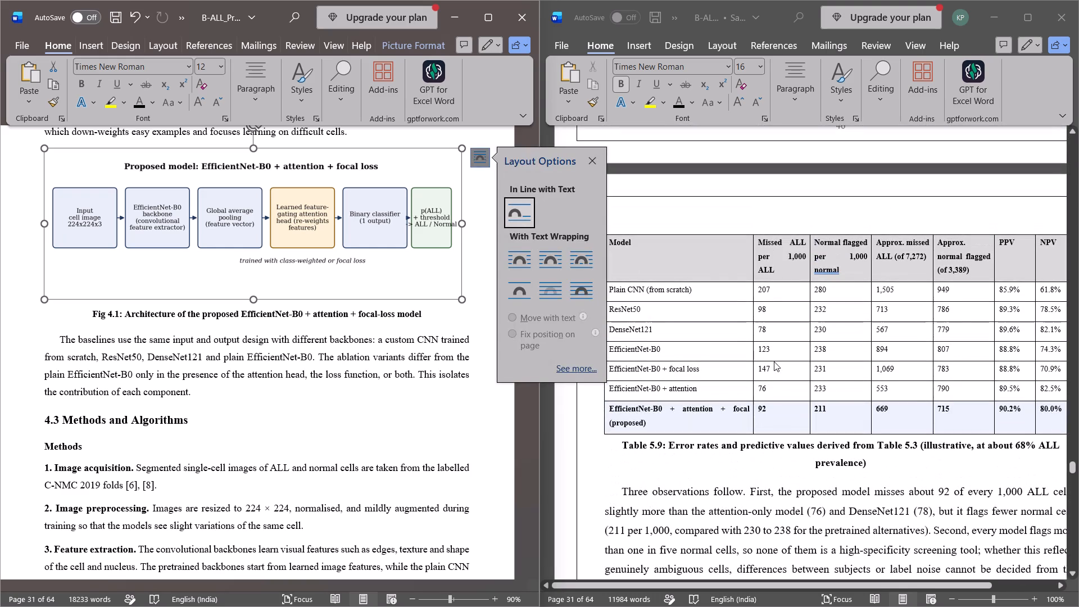
left_click(691, 212)
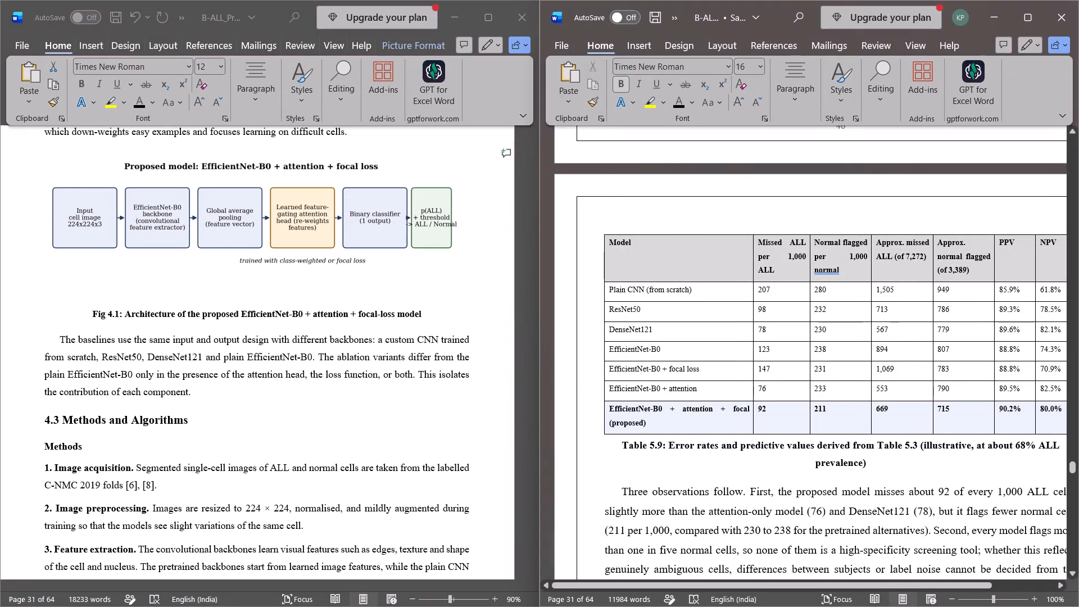
scroll(691, 212, "up", 6)
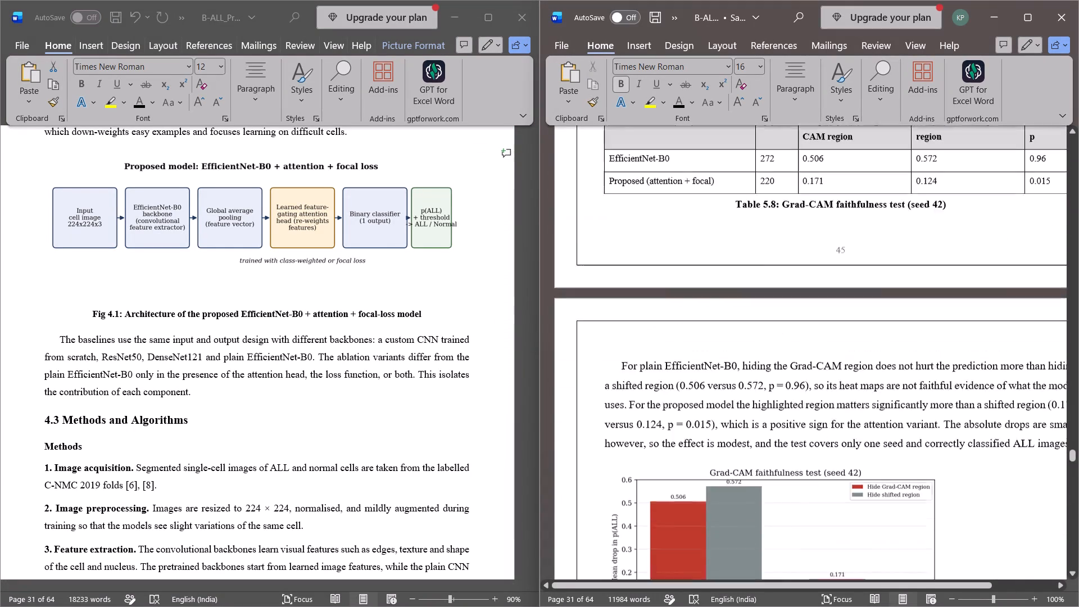
scroll(691, 212, "up", 8)
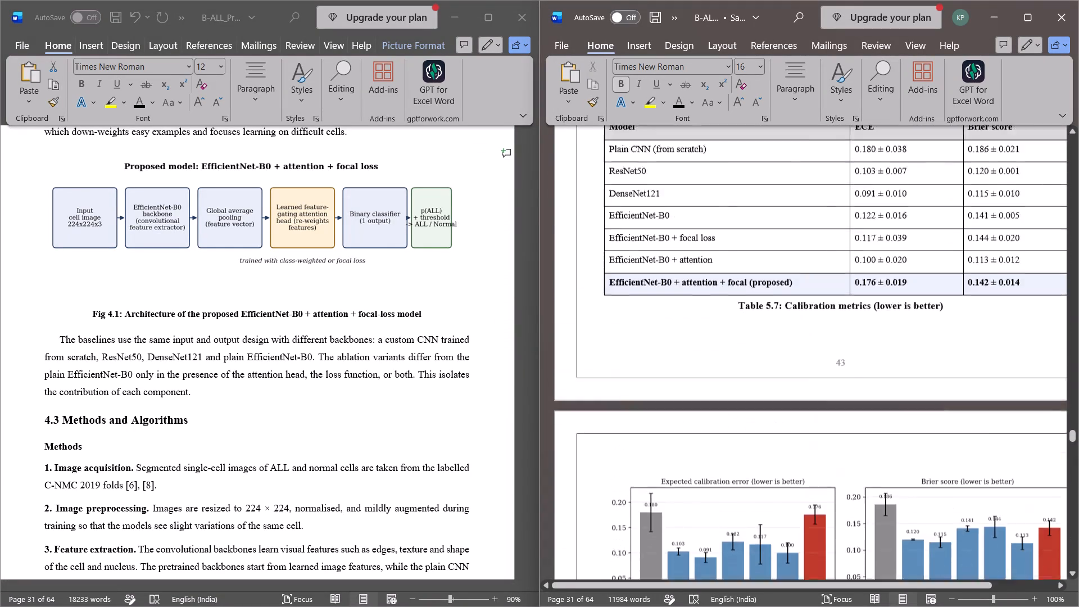
scroll(691, 212, "up", 8)
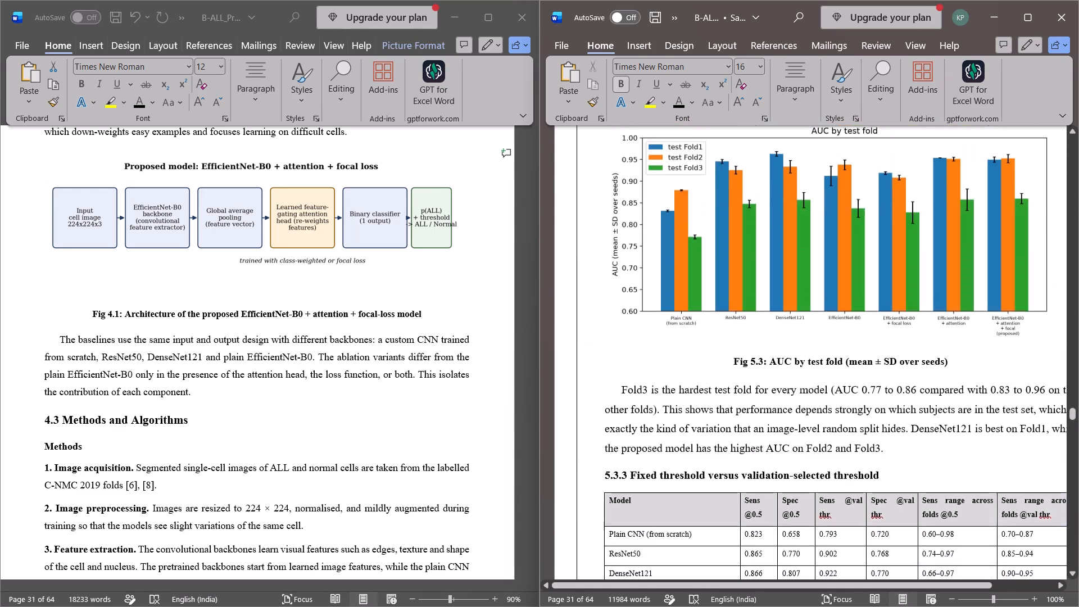
scroll(691, 212, "up", 5)
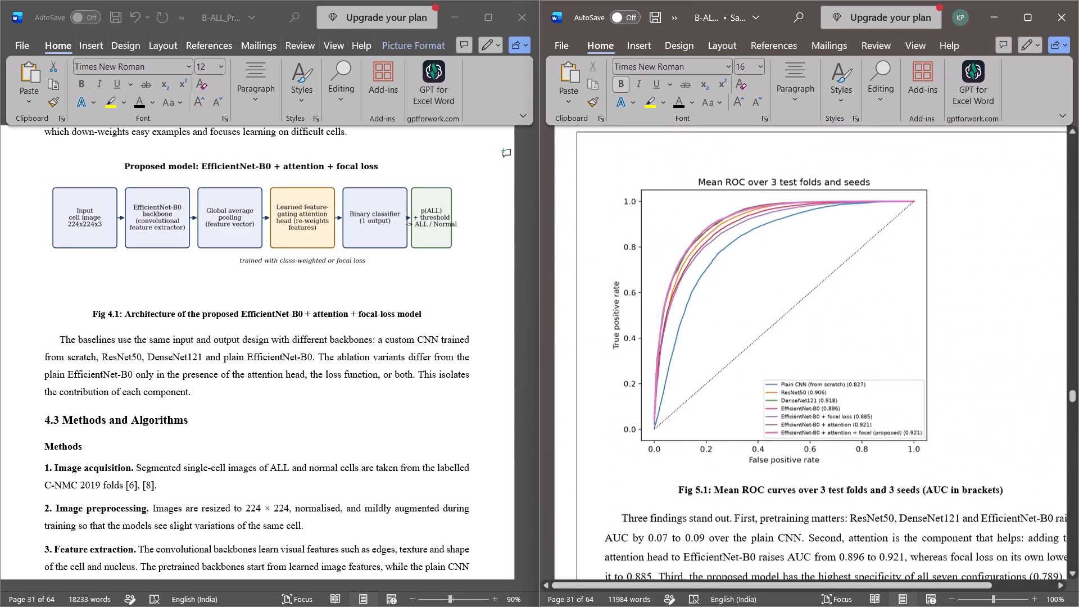
scroll(691, 212, "up", 5)
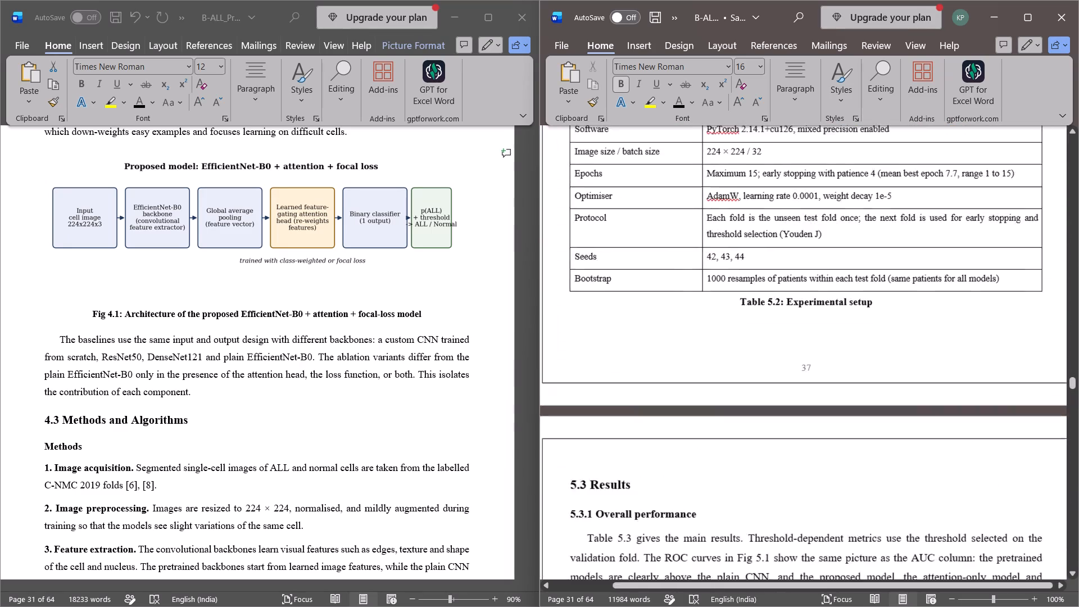
Compare Fig 4.1 and the surrounding Chapter 4 pages of B-ALL_Project_Report with the v2 report, and close B-ALL_Project_Report.
scroll(691, 212, "up", 14)
scroll(691, 212, "down", 3)
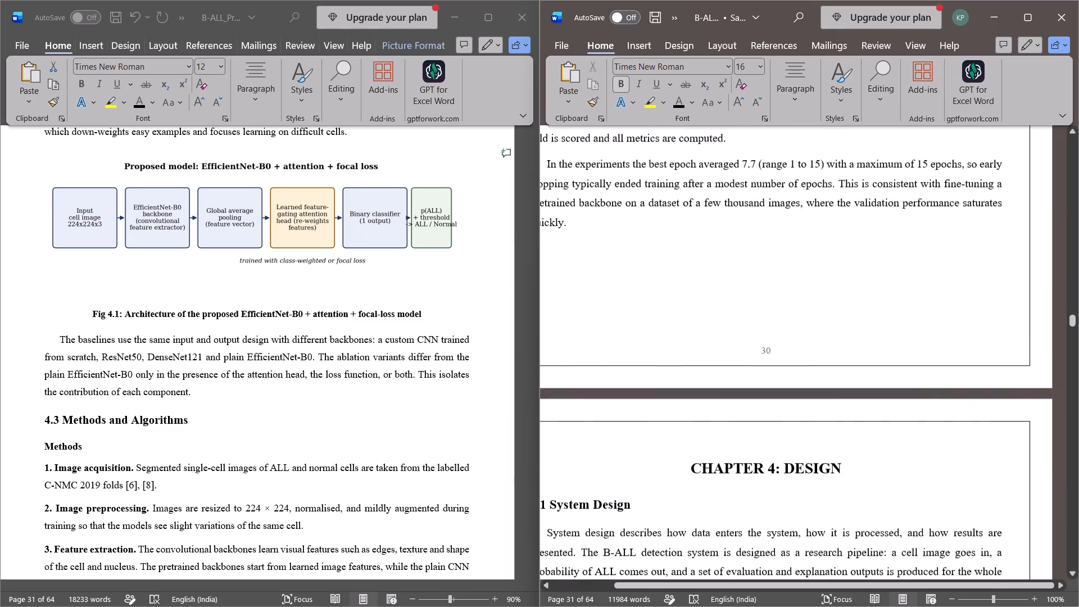
scroll(691, 212, "down", 6)
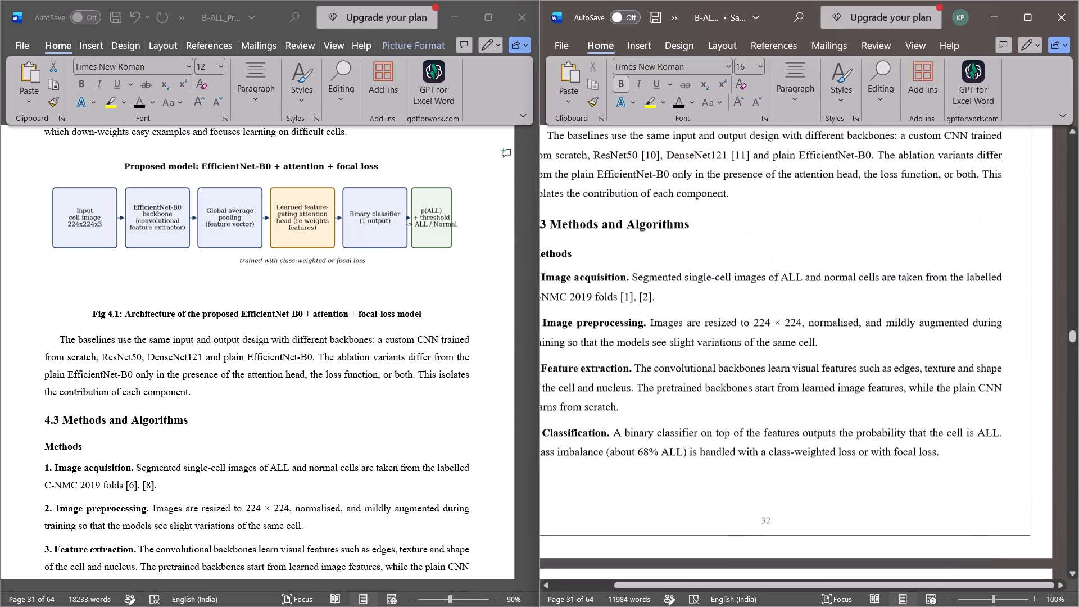
scroll(691, 212, "up", 2)
left_click(1060, 13)
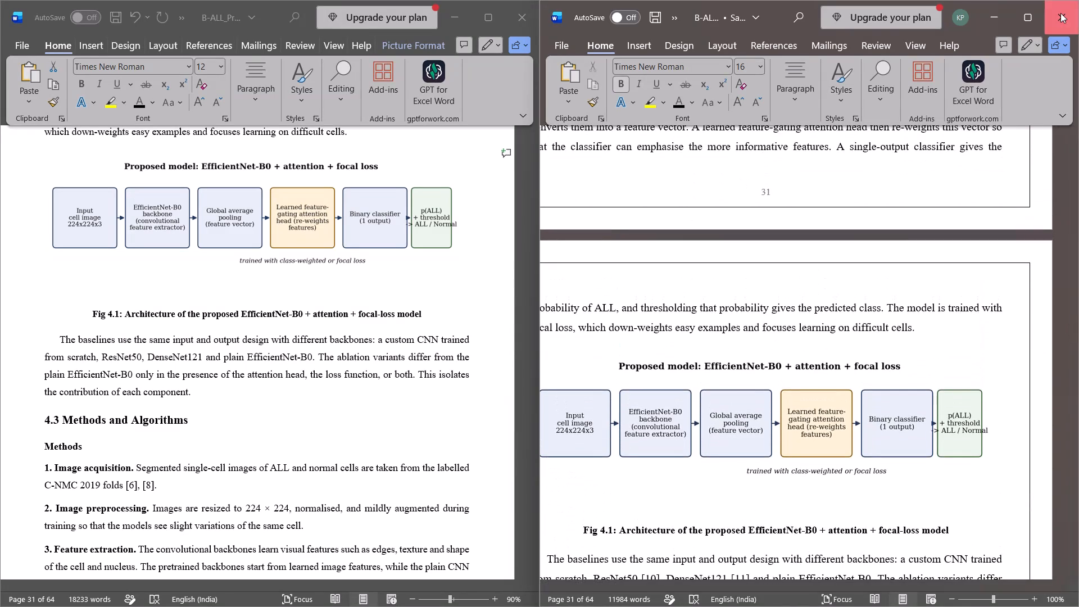
Open reportbcell from the major pj folder in File Explorer and place it side by side with B-ALL_Project_Report_v2.
left_click(869, 143)
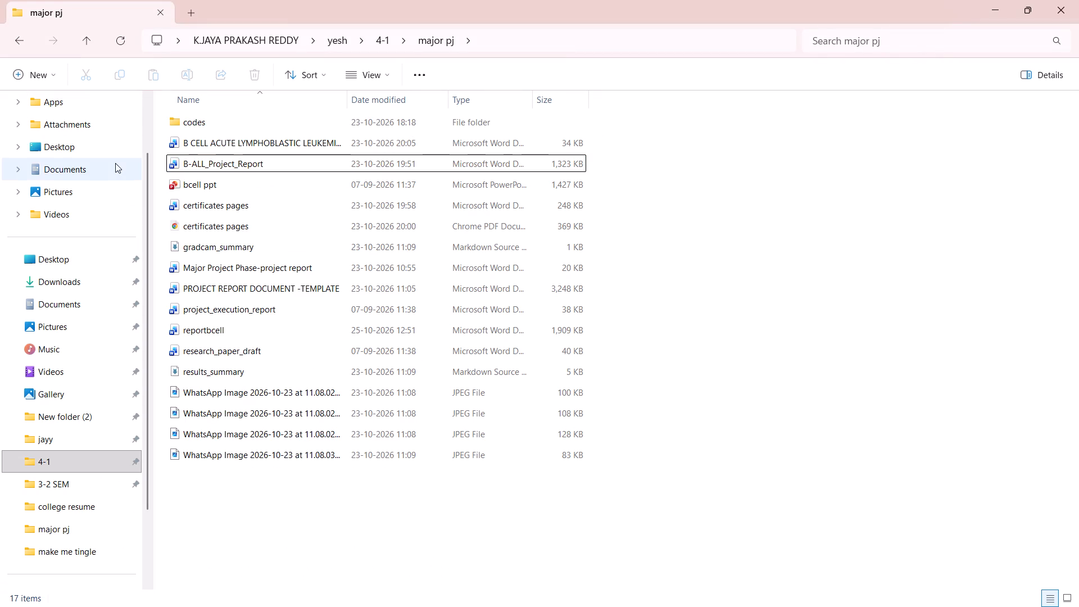
left_click(80, 287)
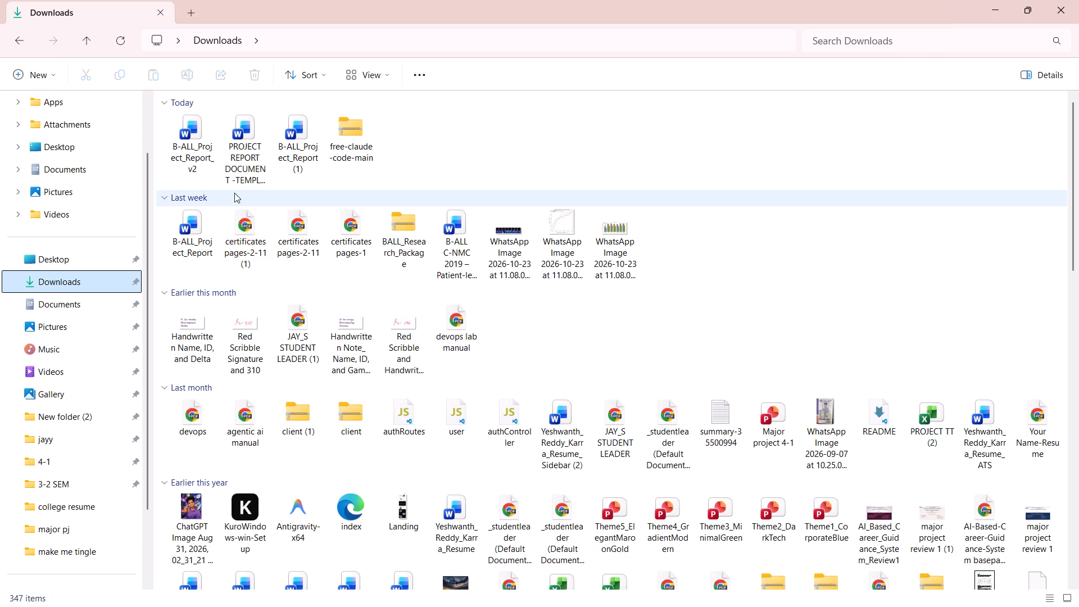
left_click(299, 149)
left_click(262, 149)
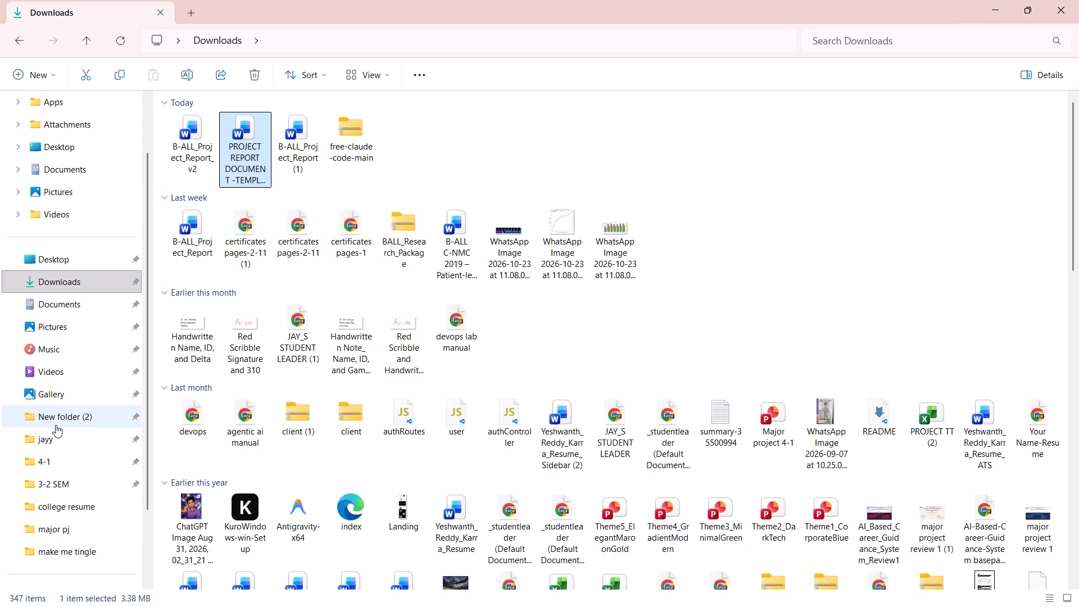
left_click(70, 456)
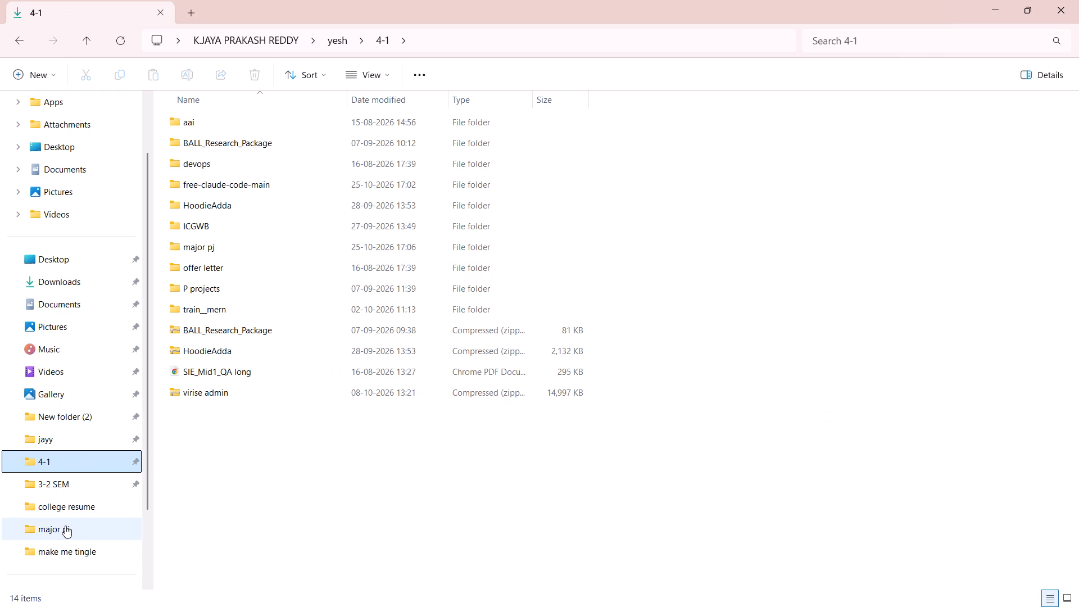
left_click(65, 526)
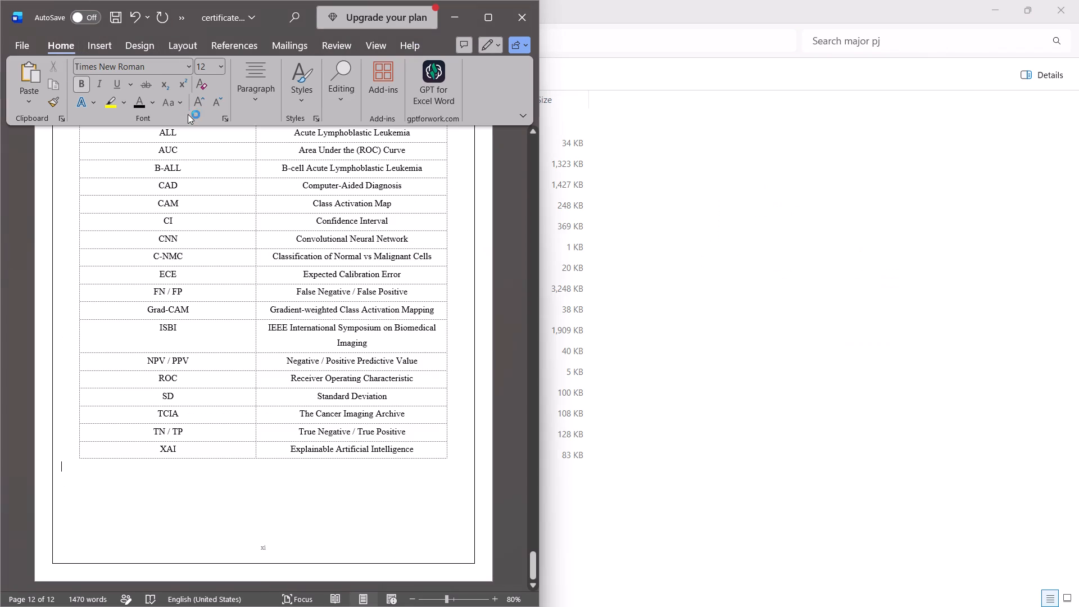
left_click(17, 46)
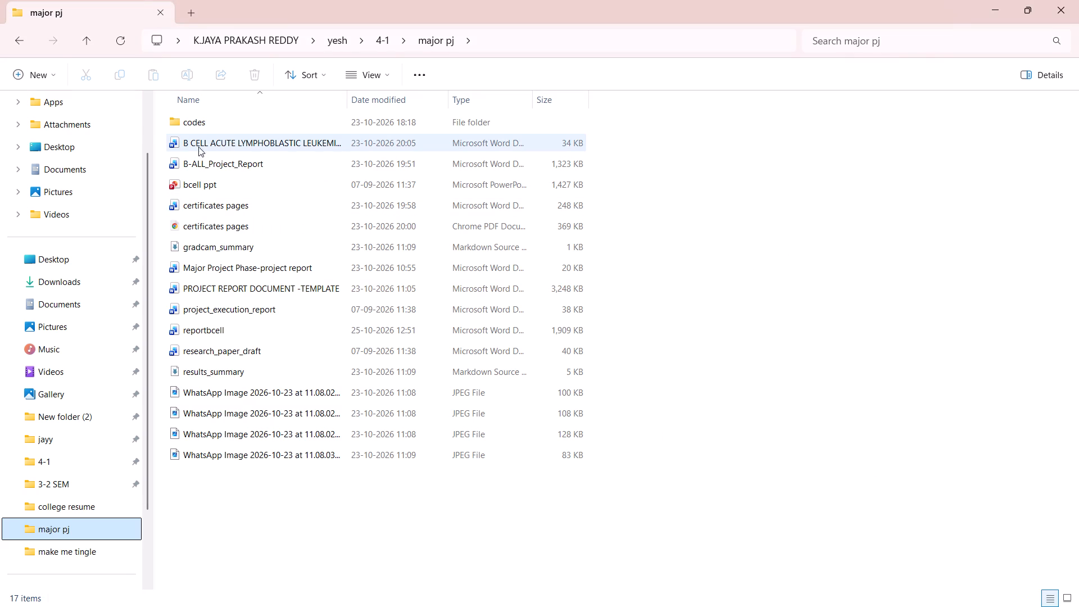
left_click(195, 331)
key("Return")
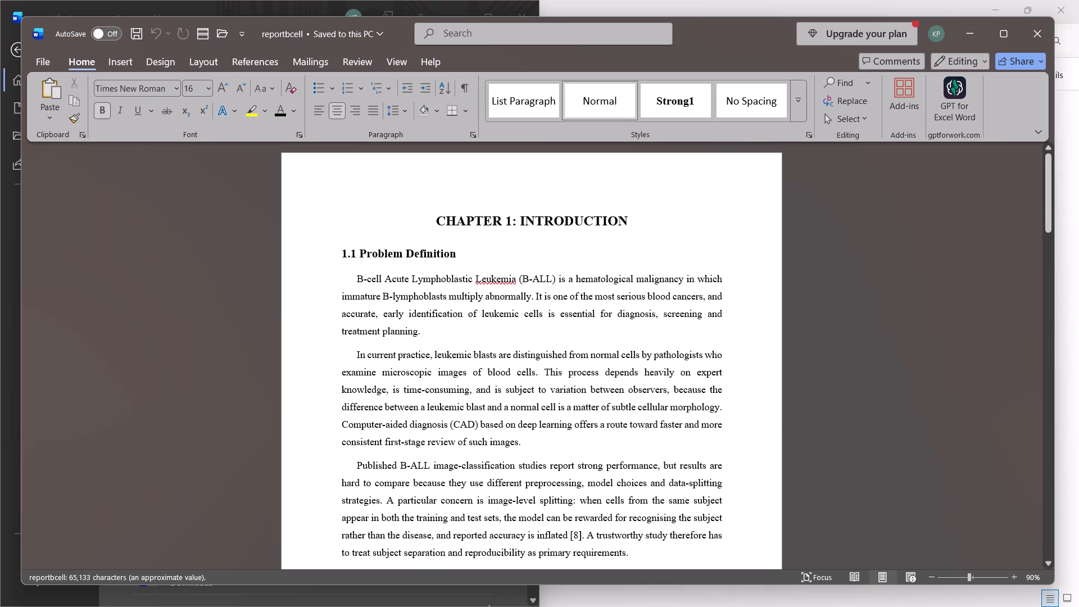
key("super+Right")
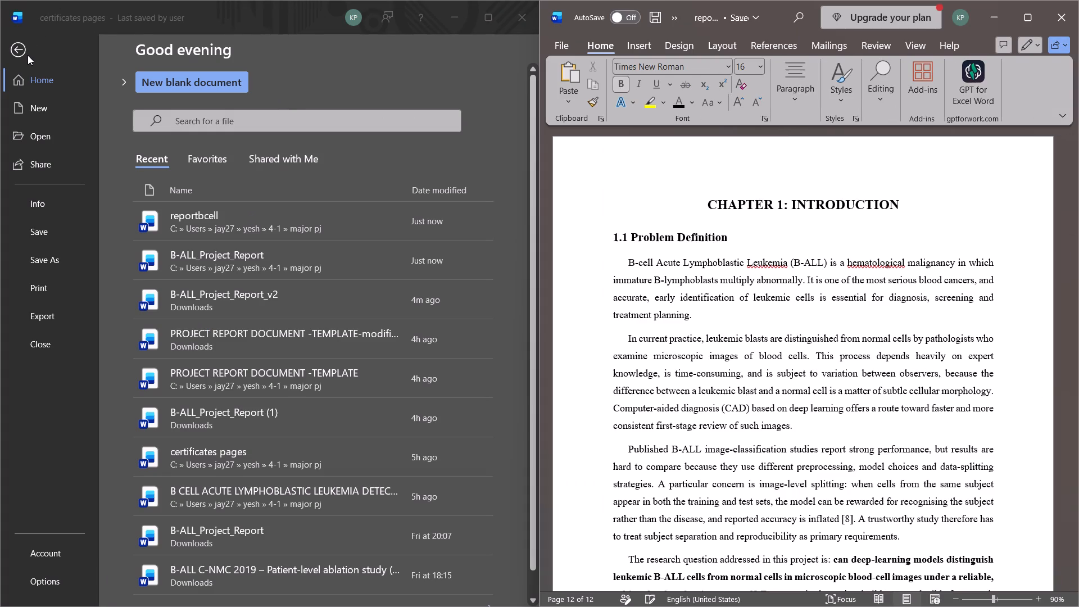
left_click(21, 58)
left_click(20, 57)
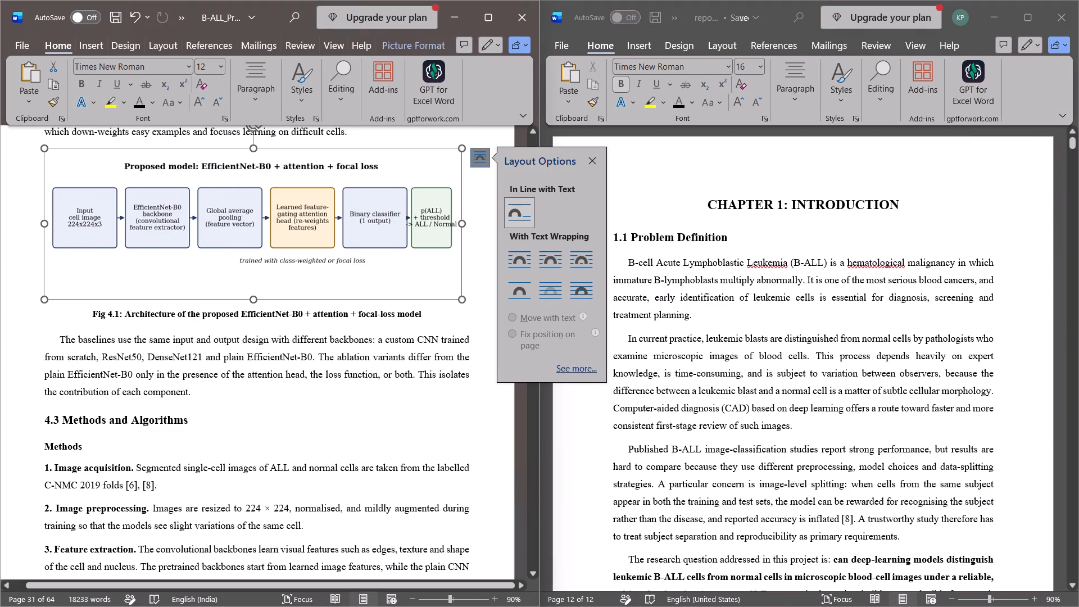
Replace the Fig 4.1 architecture picture in the v2 report with the Fig 4.1 picture copied from Chapter 4 of reportbcell.
scroll(674, 274, "down", 12)
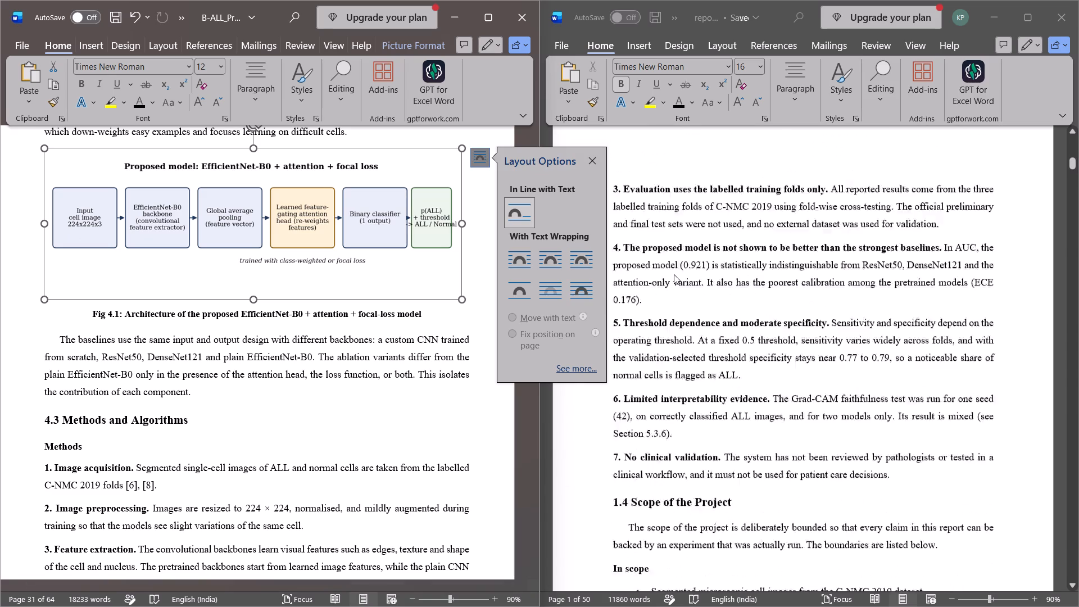
scroll(674, 274, "down", 20)
scroll(674, 274, "down", 19)
scroll(674, 274, "up", 1)
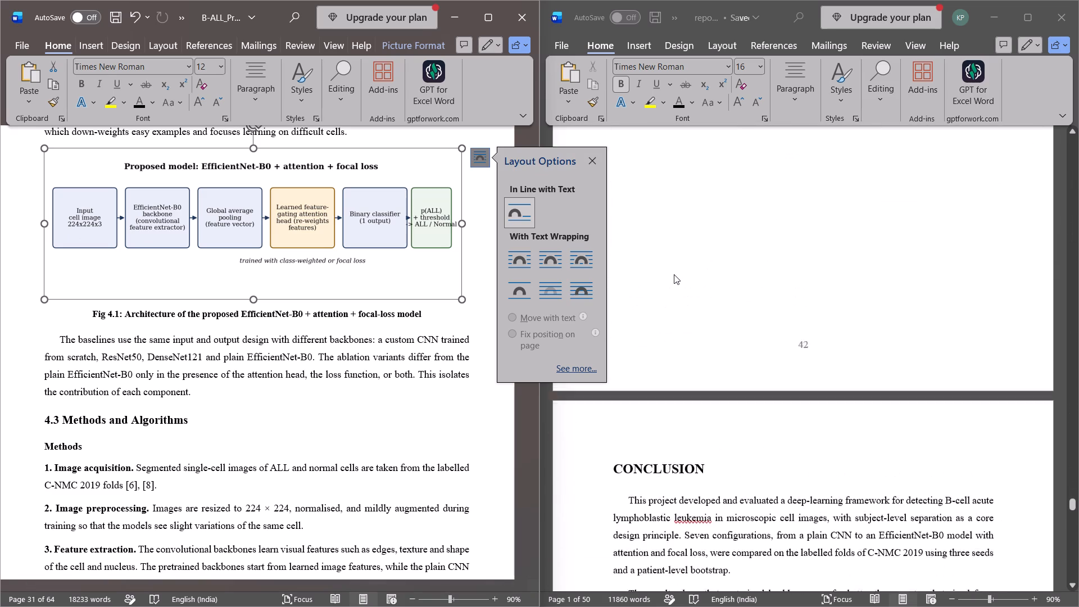
scroll(674, 274, "up", 12)
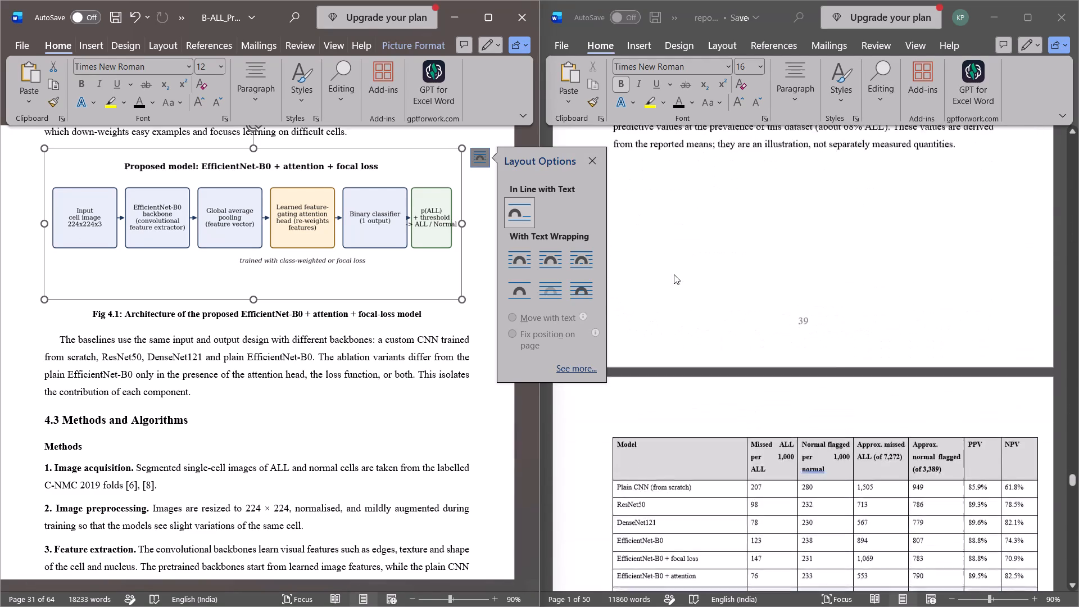
scroll(674, 274, "up", 12)
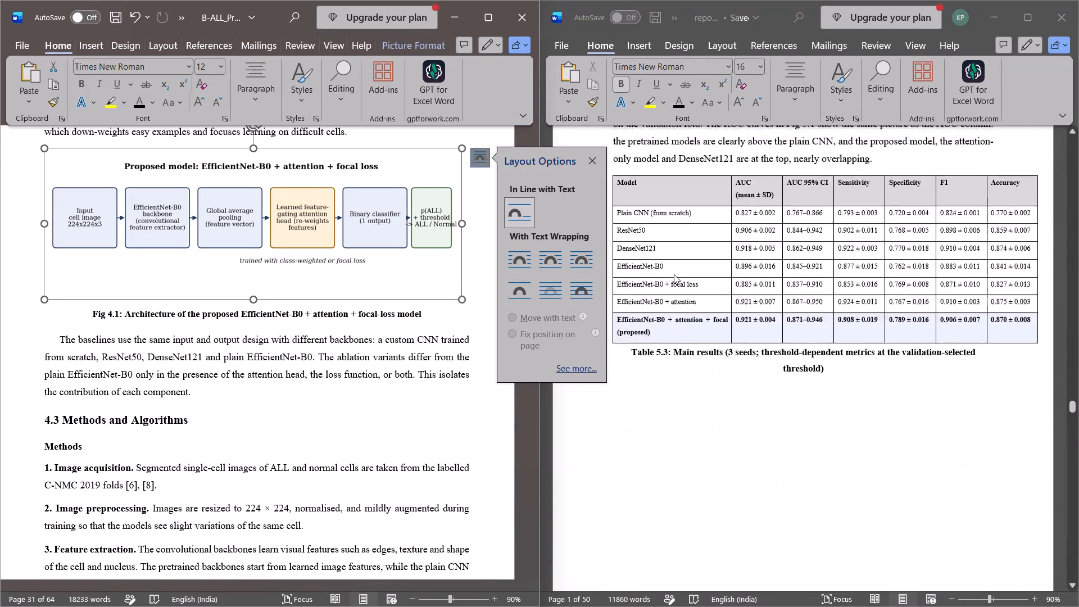
scroll(674, 274, "up", 11)
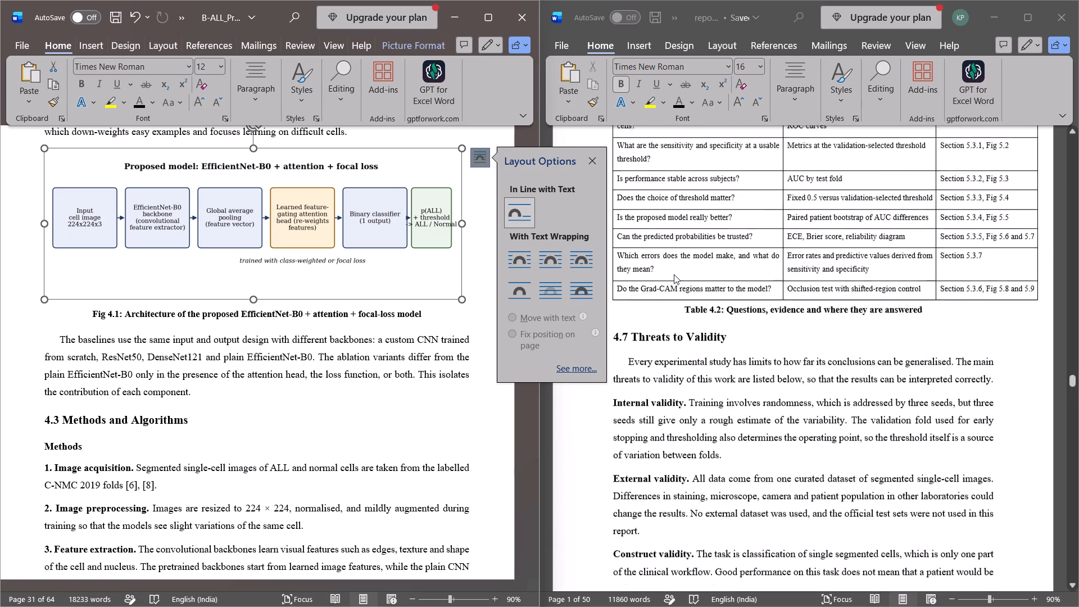
scroll(674, 274, "up", 11)
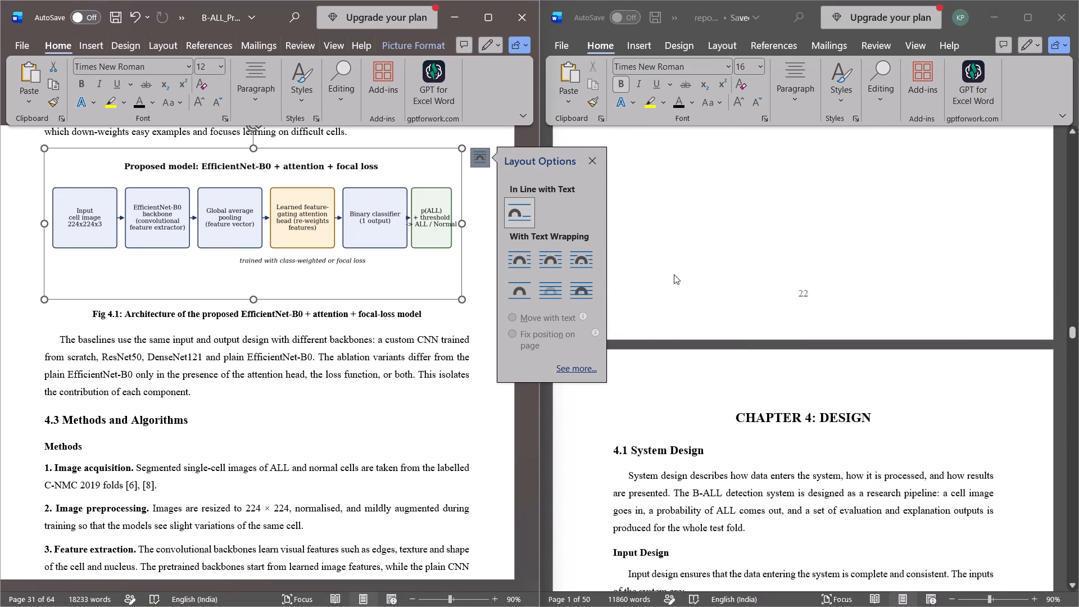
scroll(674, 274, "down", 5)
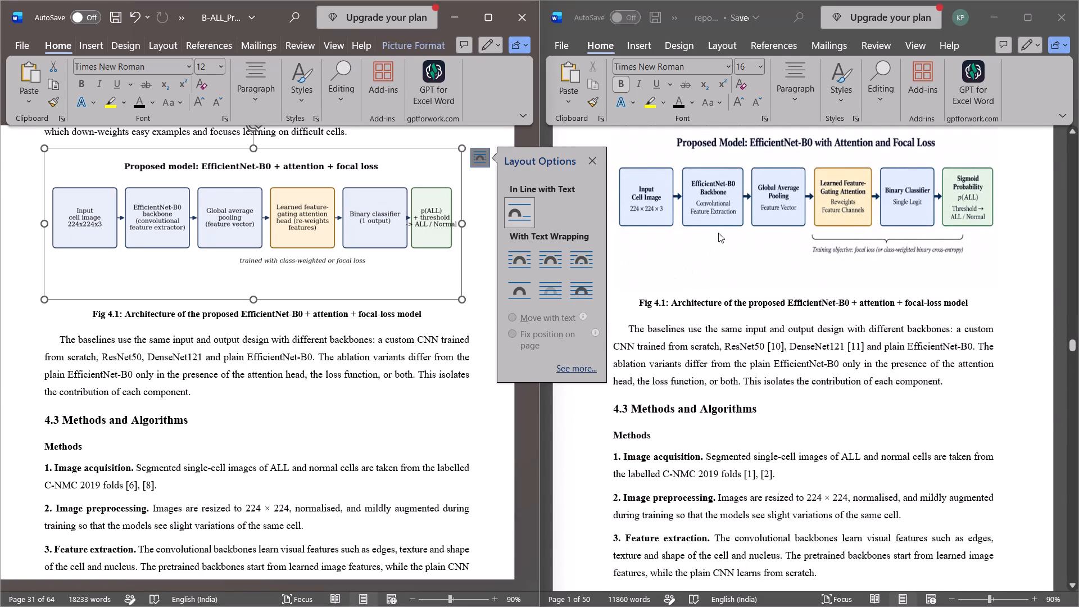
left_click(404, 214)
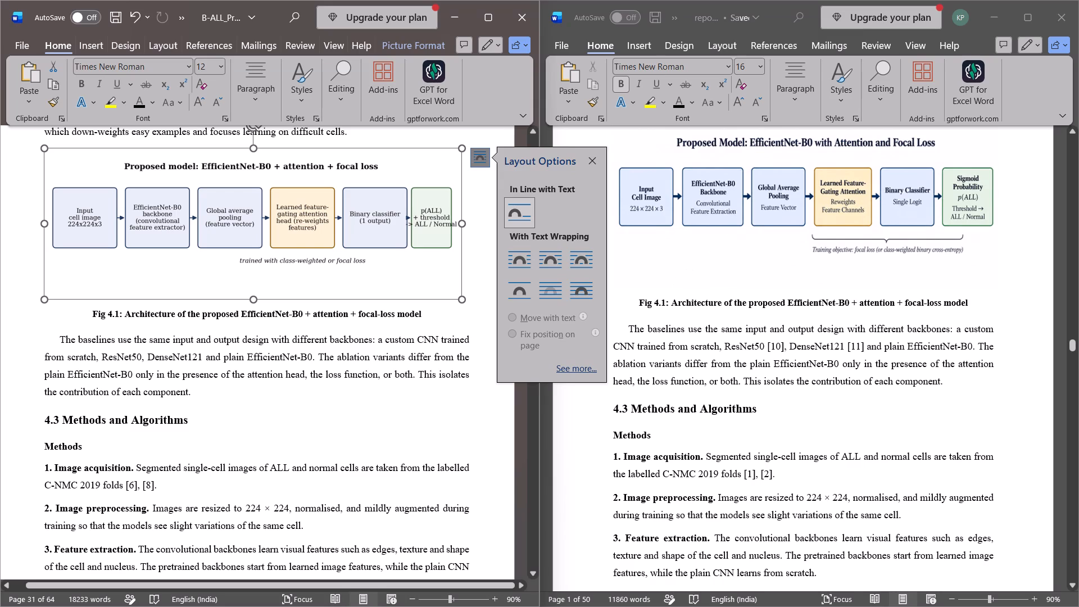
key("Delete")
left_click(782, 160)
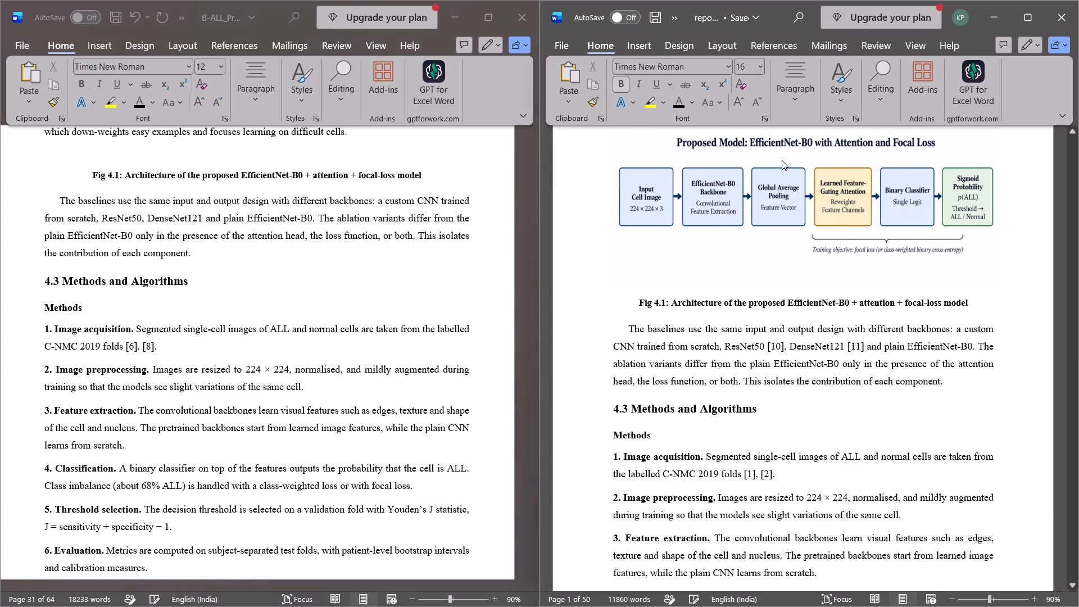
left_click(738, 193)
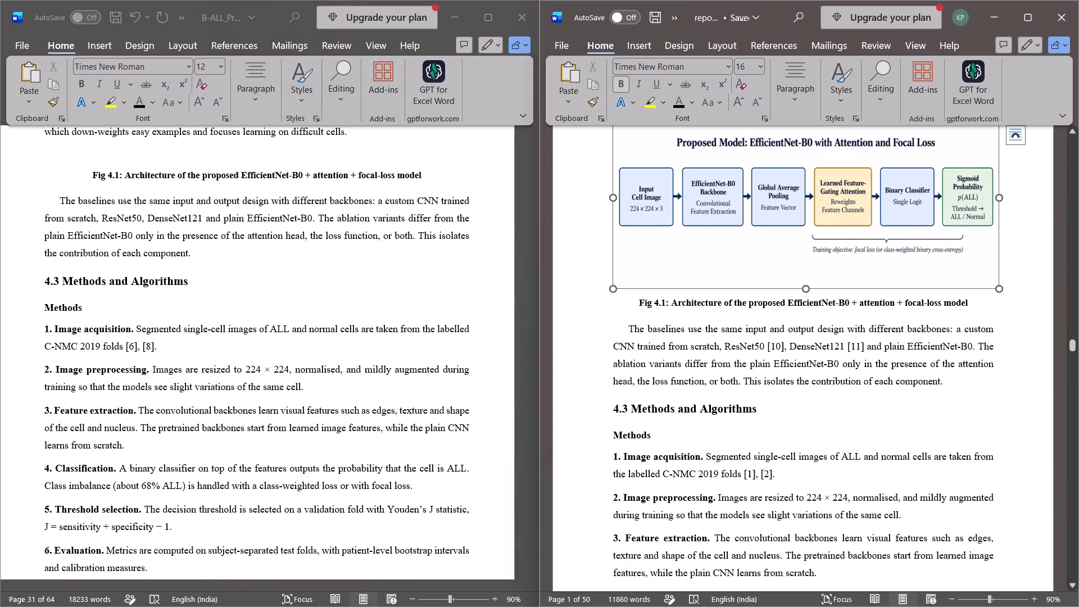
key("ctrl+c")
left_click(256, 160)
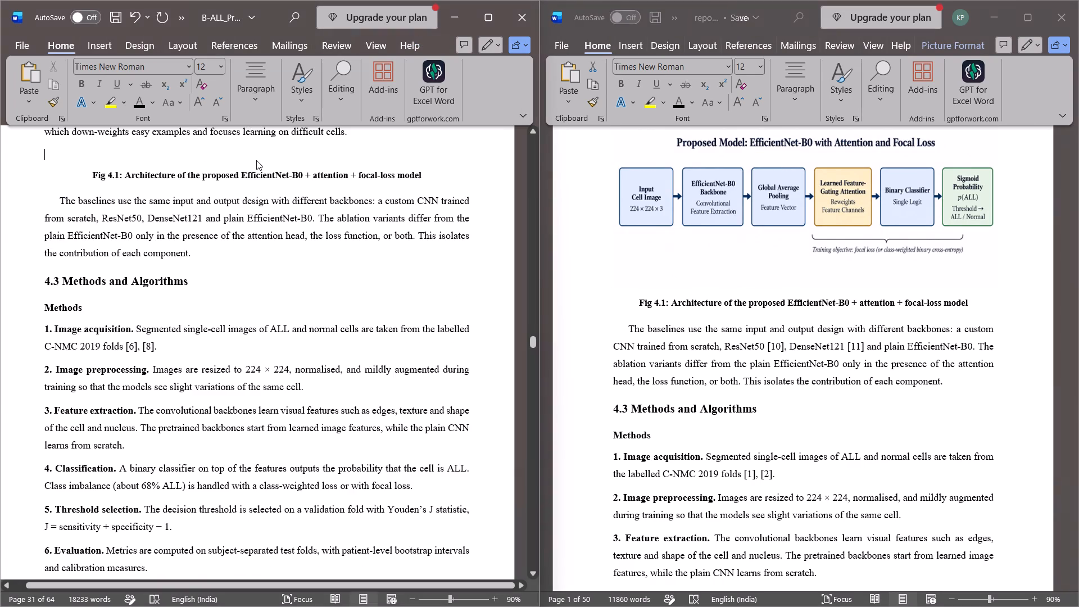
key("ctrl+v")
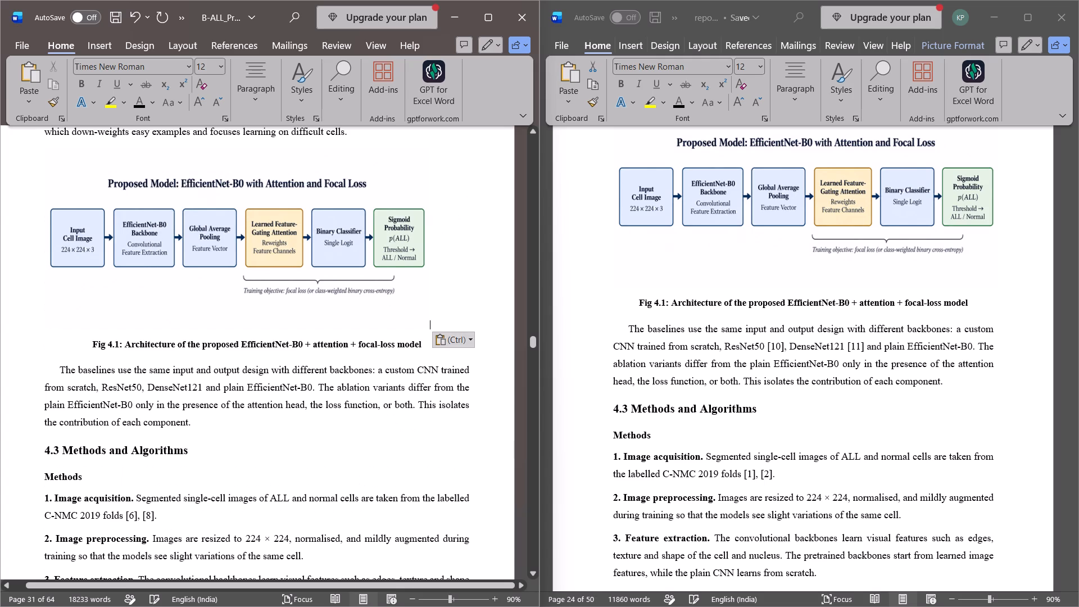
left_click(439, 420)
Look over section 4.3 in both reports, close reportbcell and maximise the v2 report window.
scroll(465, 335, "down", 1)
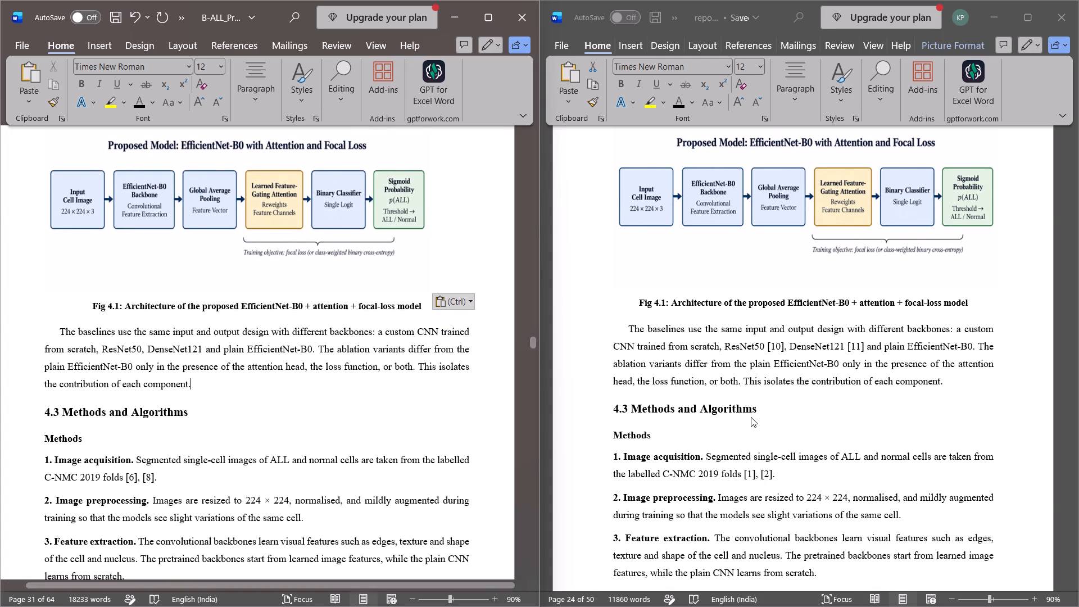
scroll(751, 417, "down", 7)
scroll(226, 429, "down", 3)
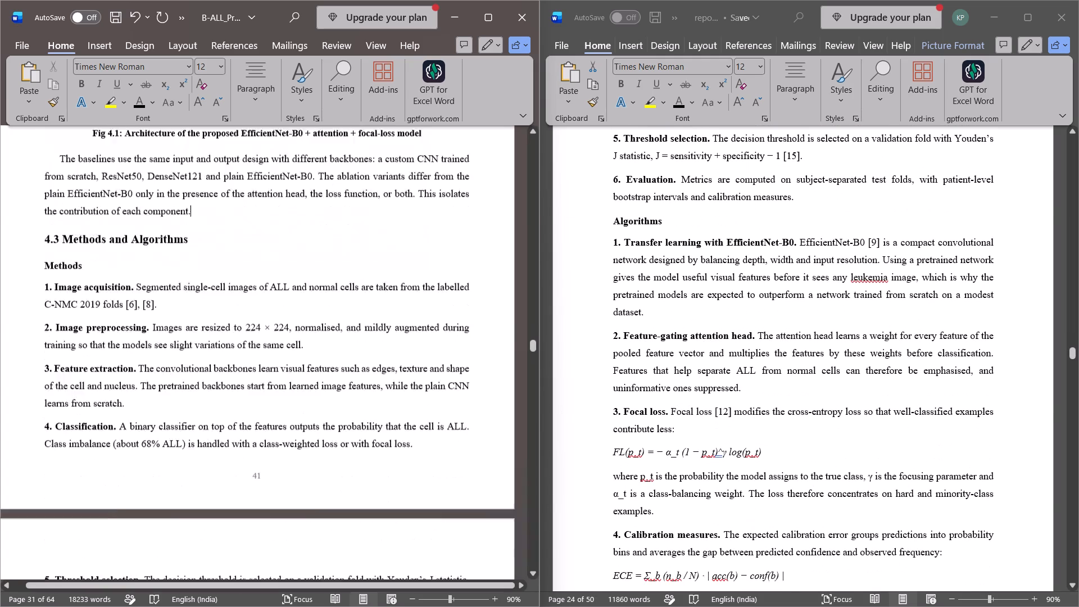
left_click(1058, 3)
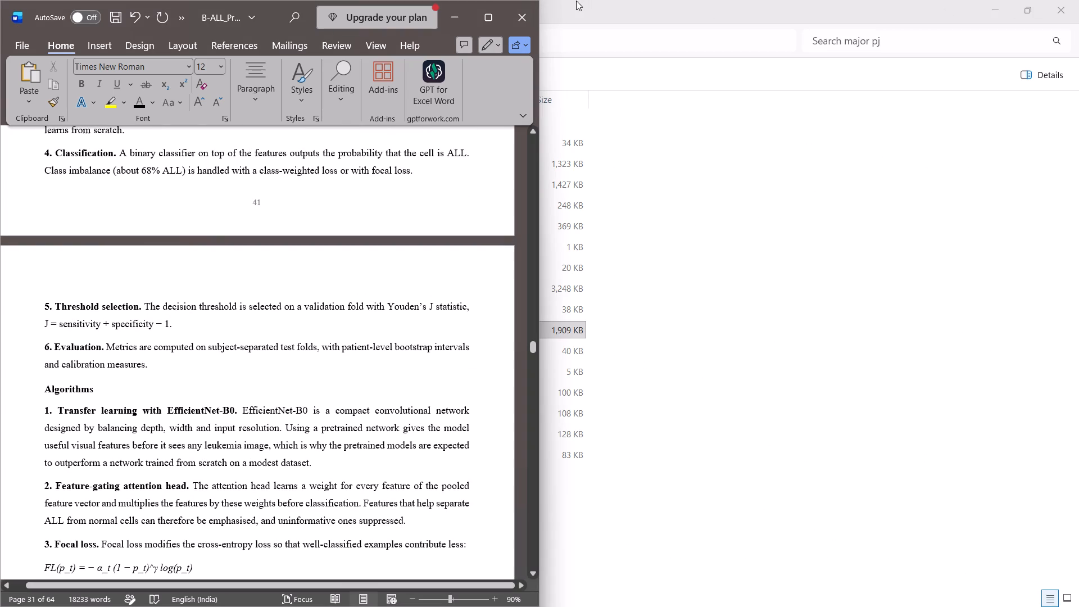
left_click(490, 6)
Delete section 4.9 Chapter Summary, heading and paragraph included, from the end of Chapter 4 in the v2 report.
scroll(400, 211, "down", 3)
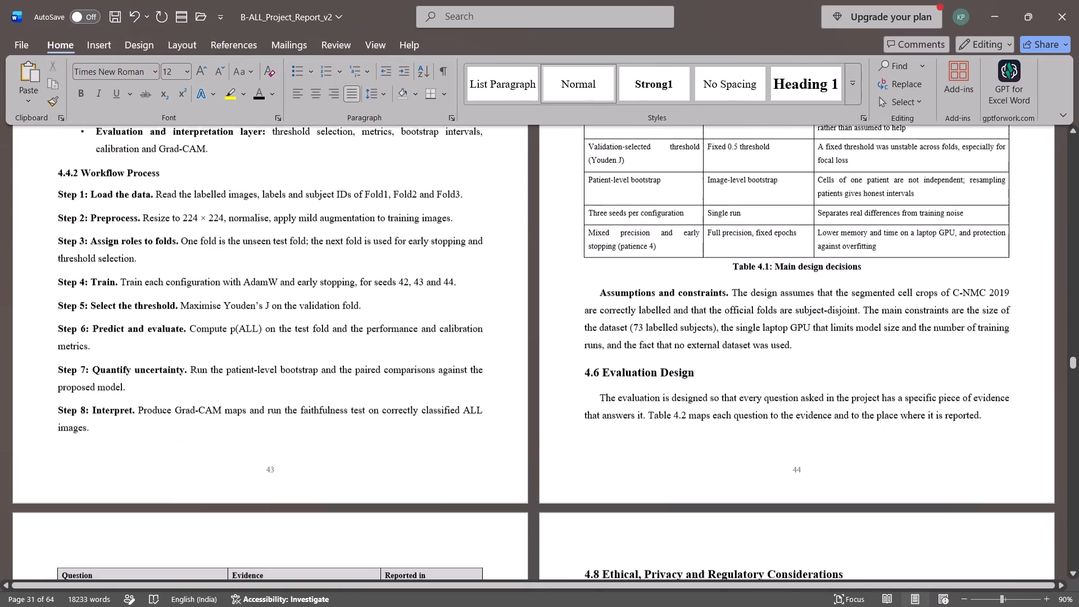
scroll(400, 211, "up", 1, "ctrl")
scroll(400, 211, "down", 4)
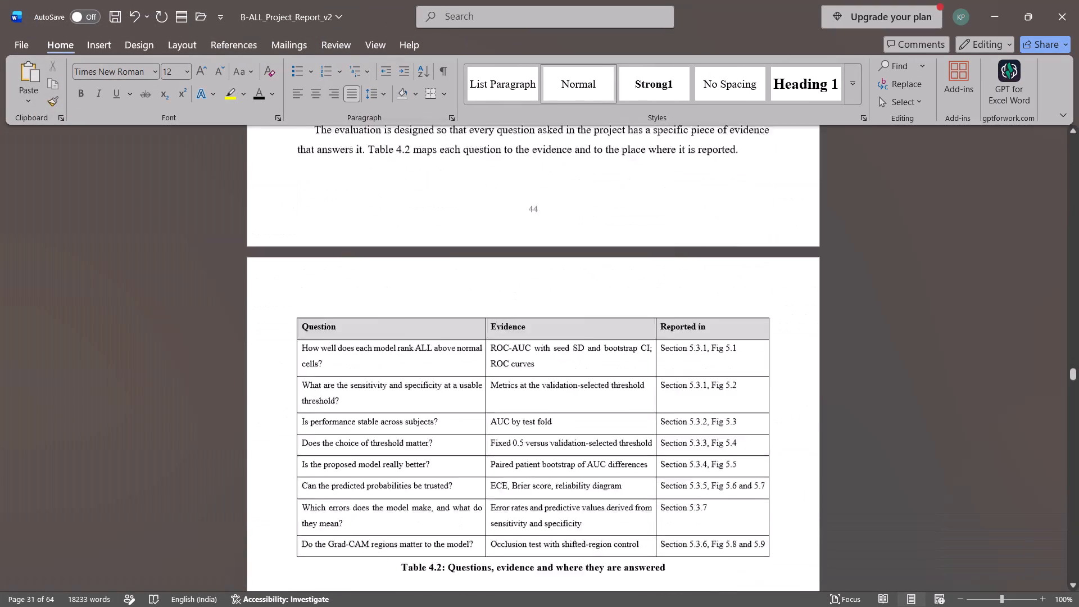
scroll(400, 211, "down", 8)
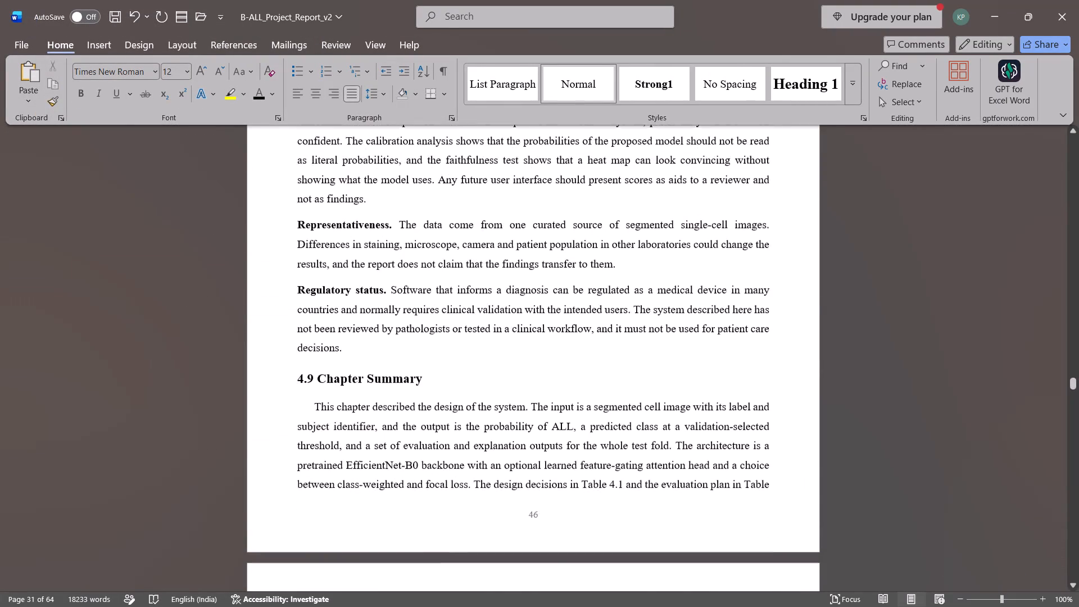
scroll(400, 211, "down", 1)
left_click(376, 212)
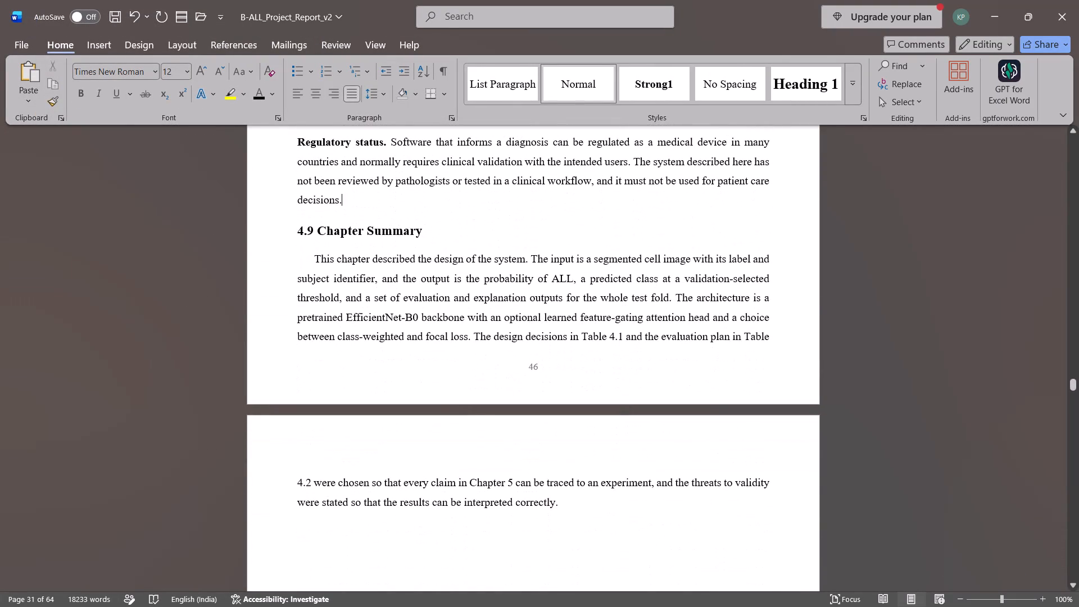
scroll(376, 212, "down", 1)
left_click_drag(570, 406, 379, 277)
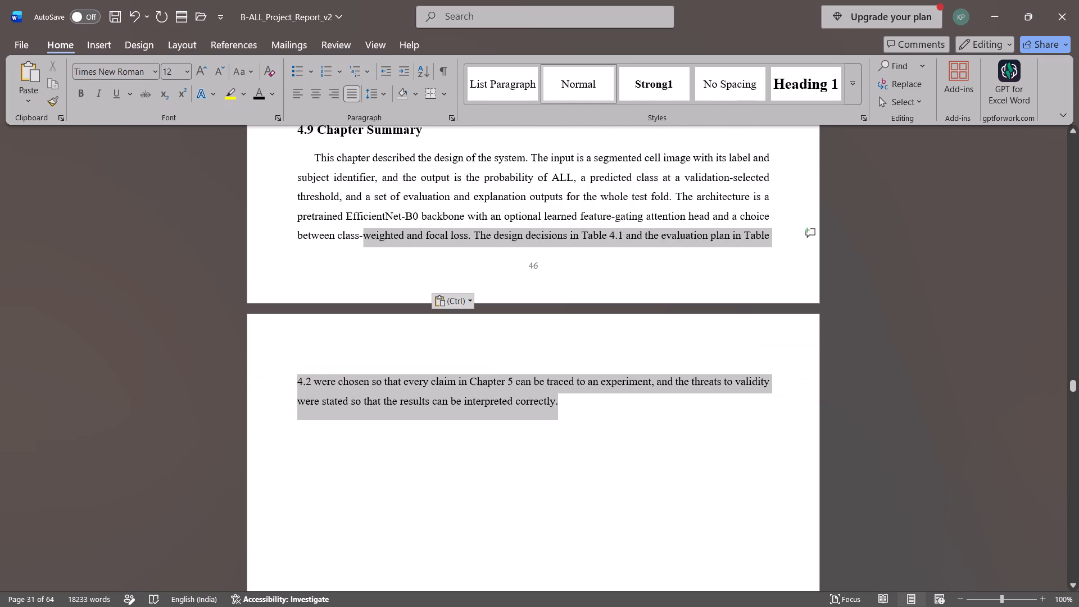
left_click_drag(379, 277, 301, 146)
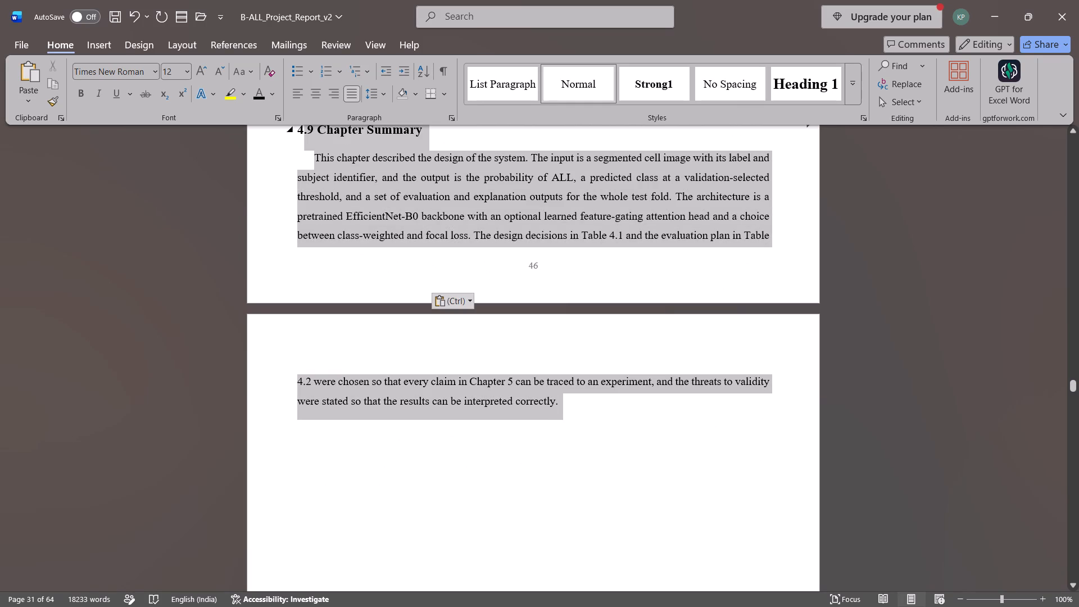
left_click_drag(301, 146, 296, 146)
key("BackSpace")
Look through the opening pages of Chapter 5 and make Table 5.3: Main results in section 5.3.1 slightly narrower.
scroll(429, 260, "up", 1)
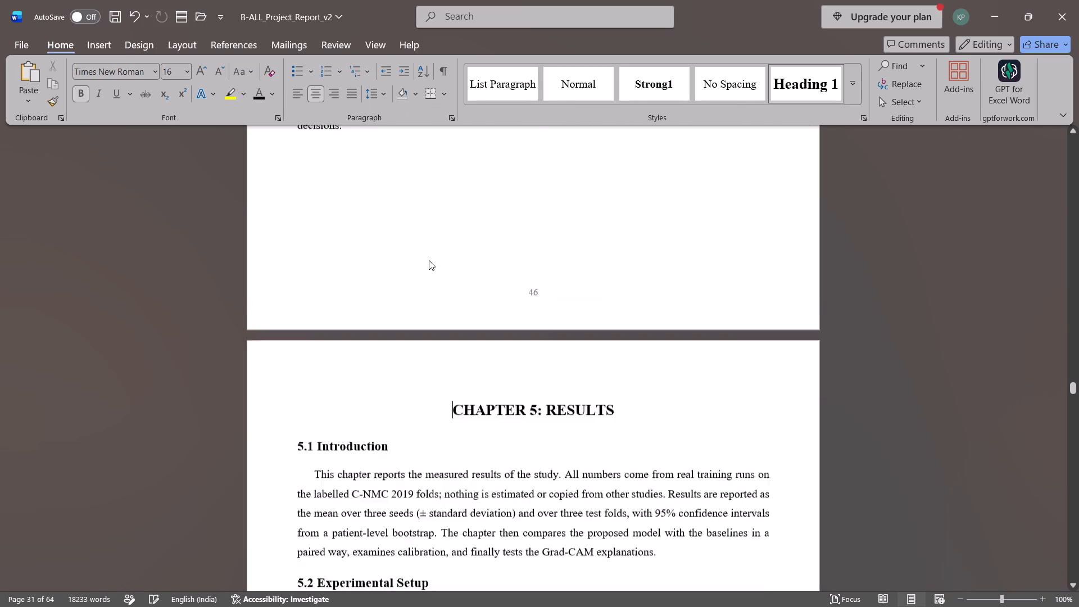
scroll(429, 260, "up", 2)
scroll(429, 260, "down", 4)
scroll(402, 342, "down", 3)
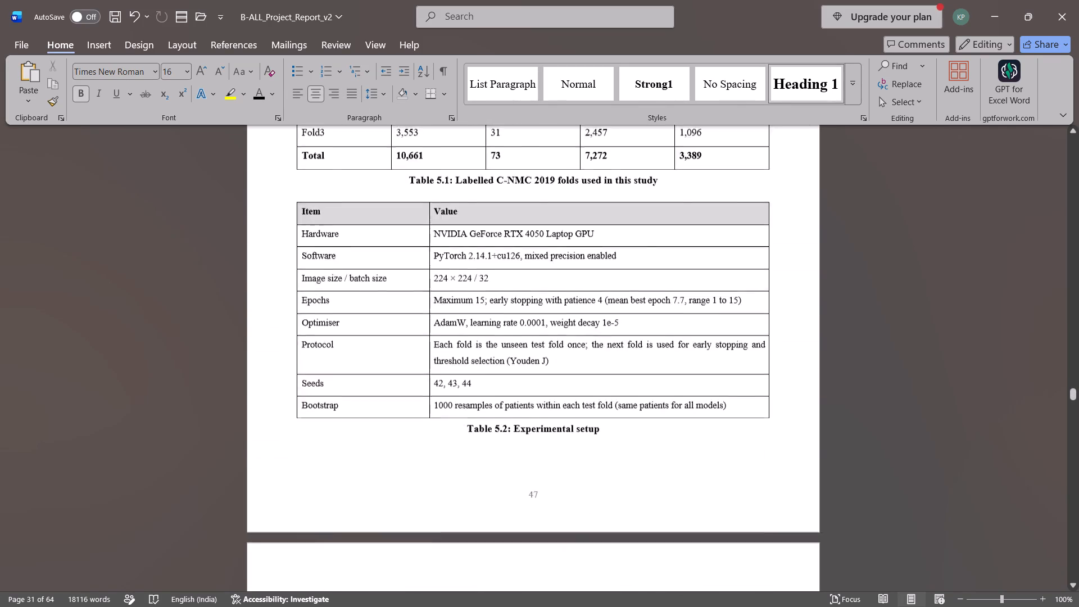
scroll(402, 342, "down", 5)
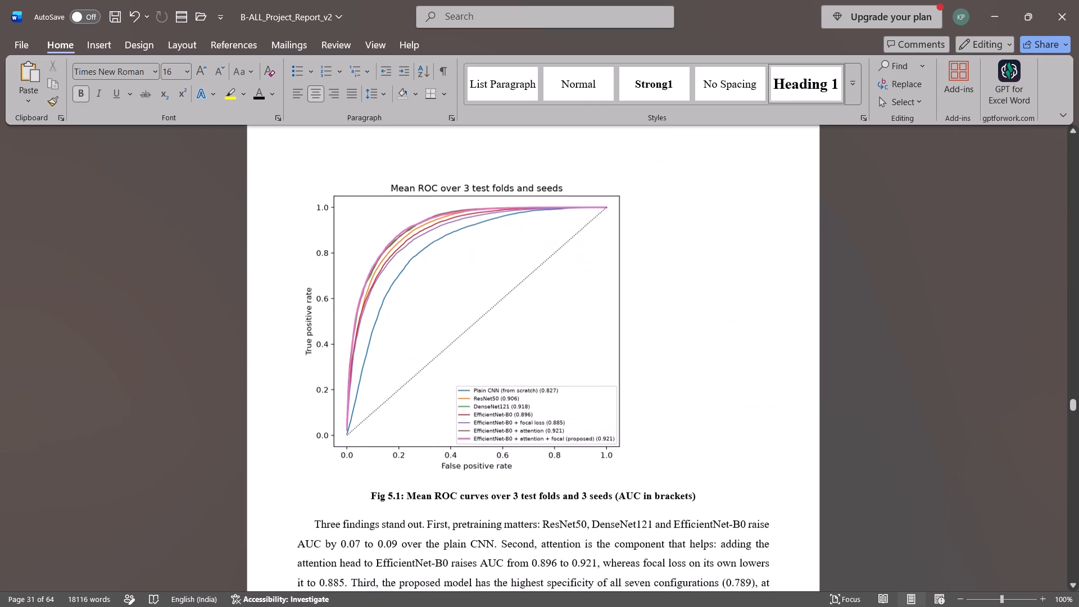
scroll(402, 342, "up", 3)
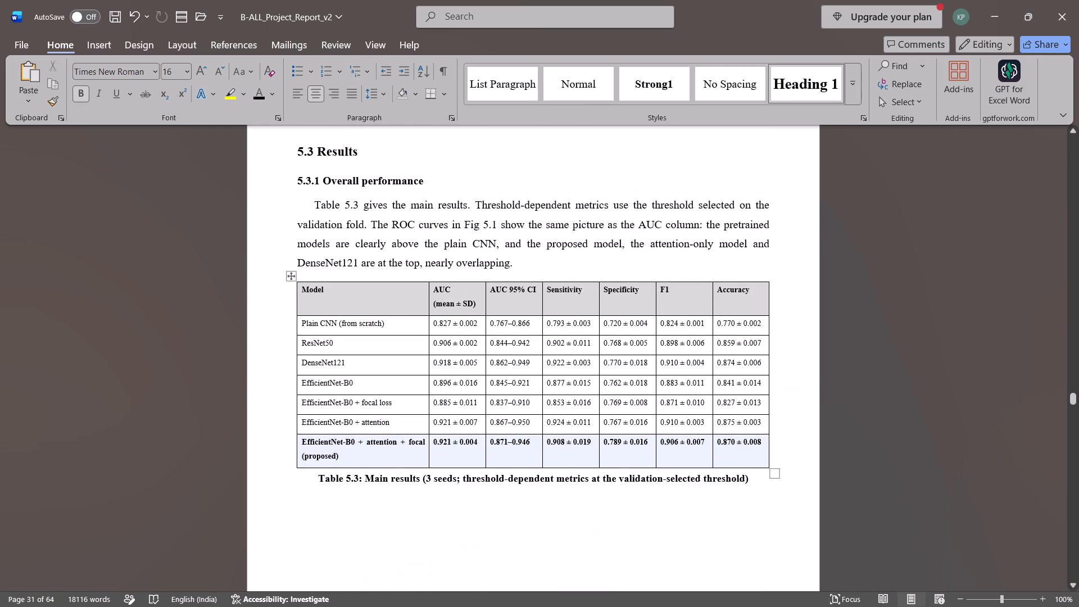
left_click_drag(774, 473, 746, 454)
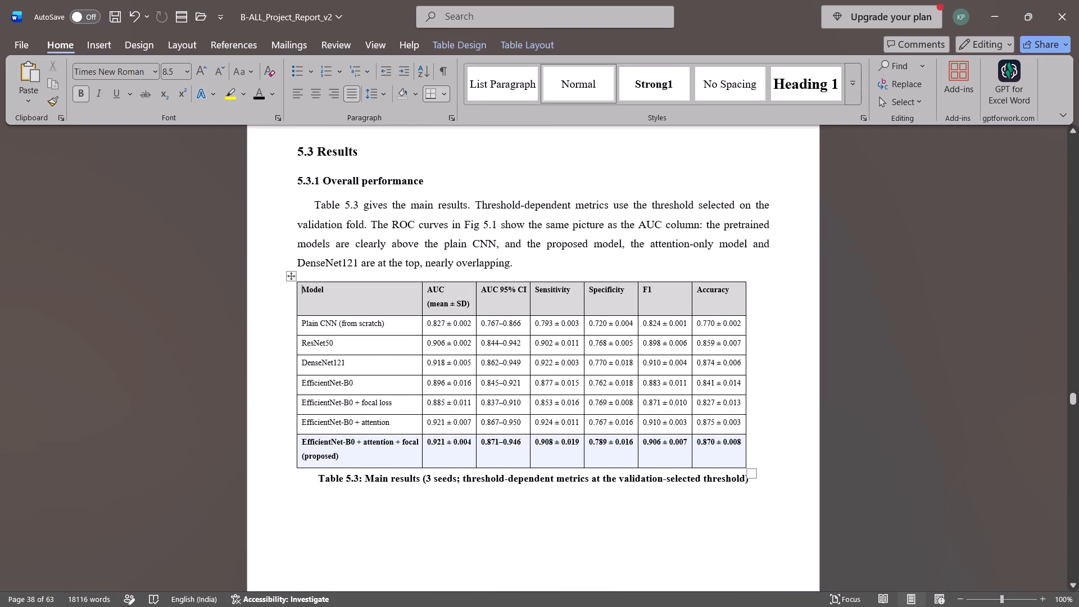
Widen Table 5.3: Main results in section 5.3.1 so it spans the full width of the body text.
scroll(289, 274, "up", 1)
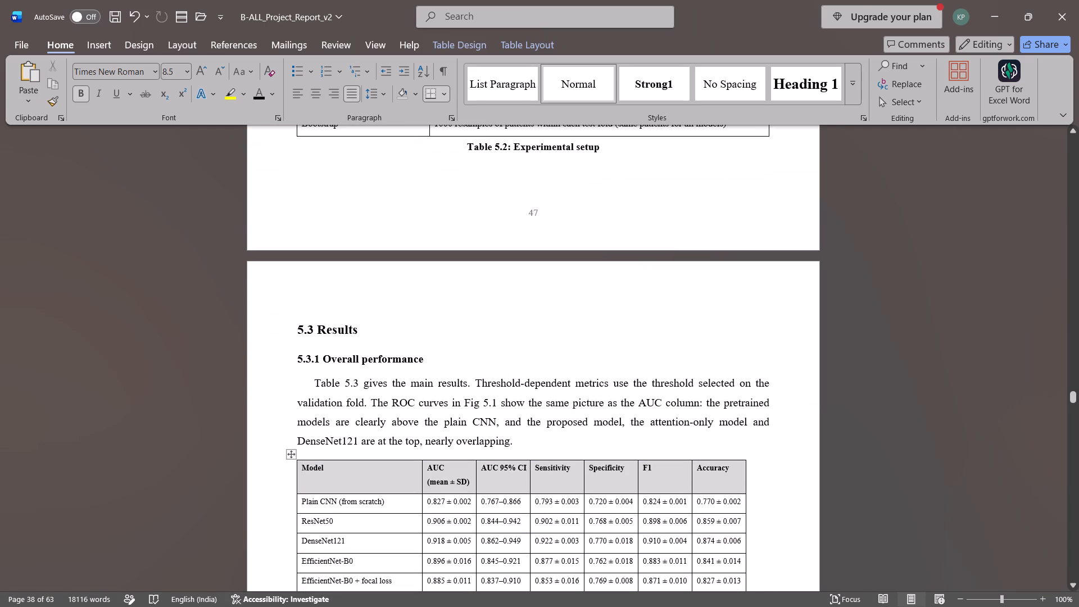
left_click(353, 309)
scroll(353, 309, "down", 5)
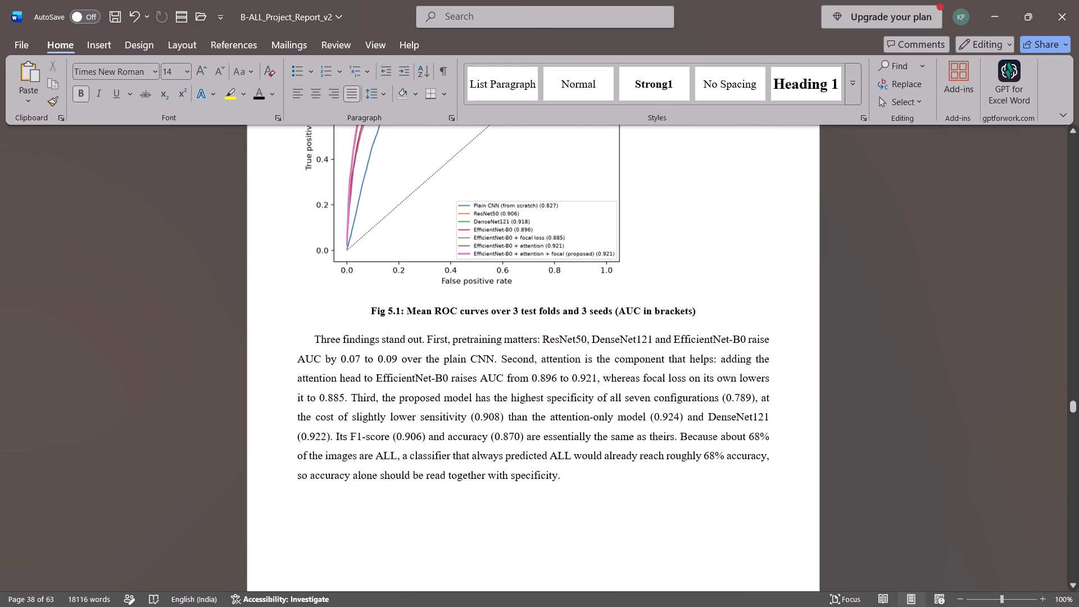
scroll(353, 309, "up", 4)
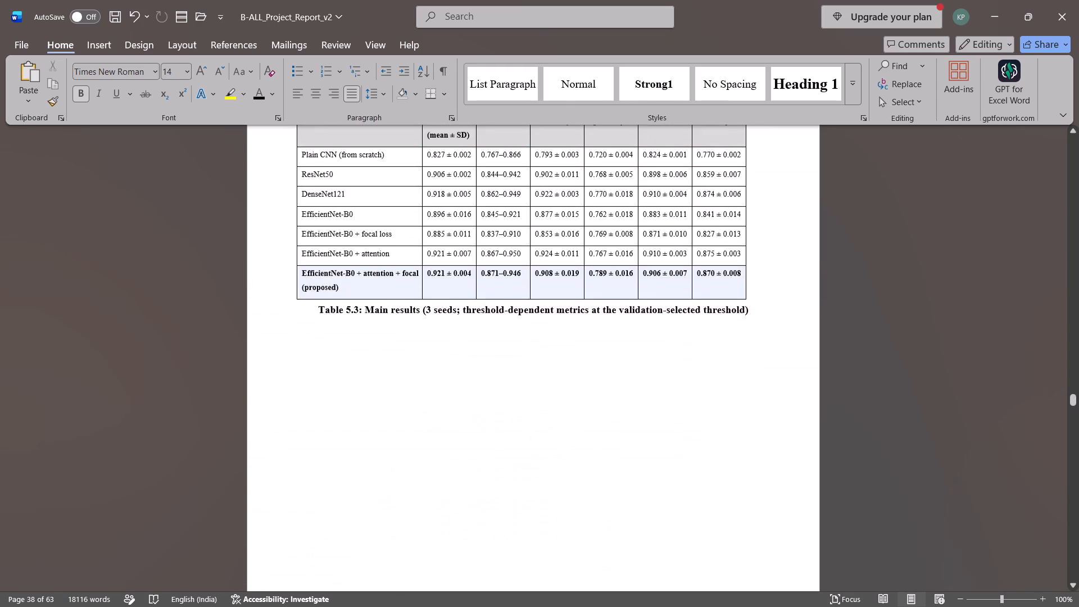
left_click(390, 387)
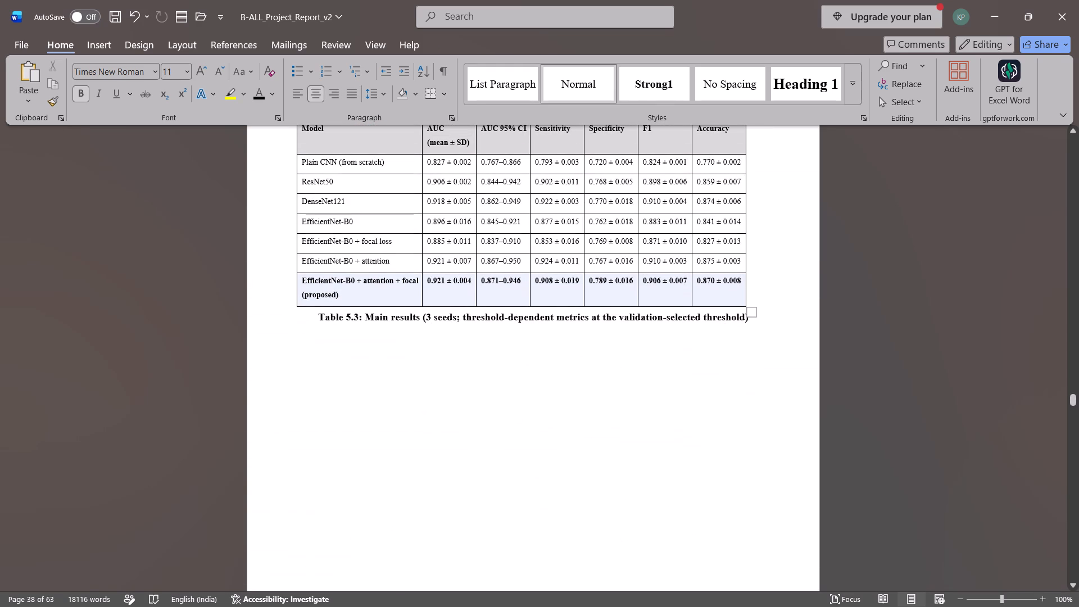
left_click_drag(751, 311, 768, 320)
Shrink the Fig 5.1 mean ROC curves picture to fit beneath Table 5.3 on the same page and centre it.
scroll(745, 367, "up", 2)
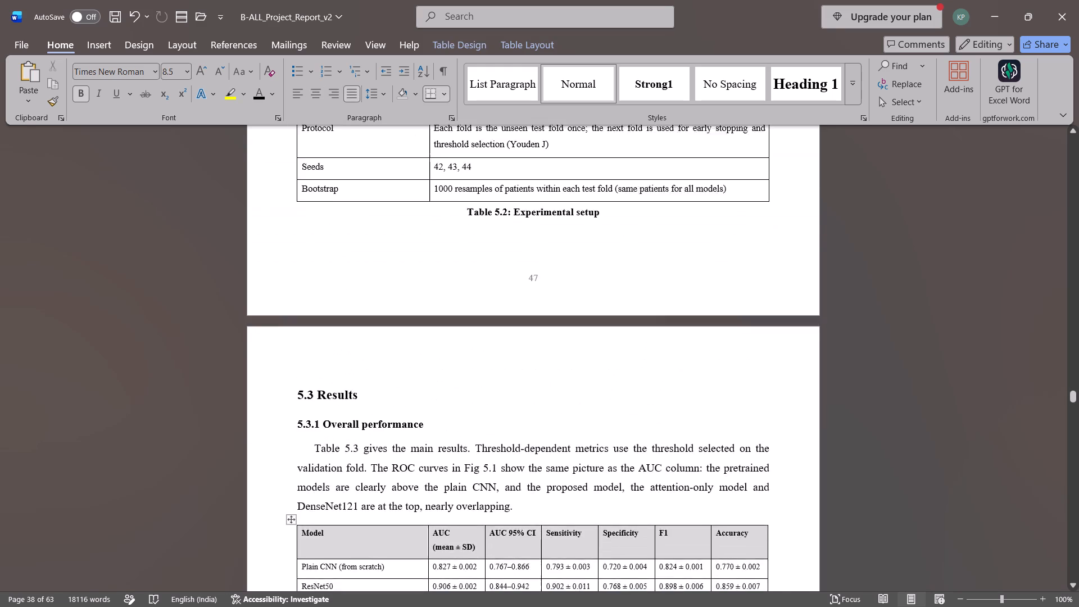
scroll(745, 367, "up", 2)
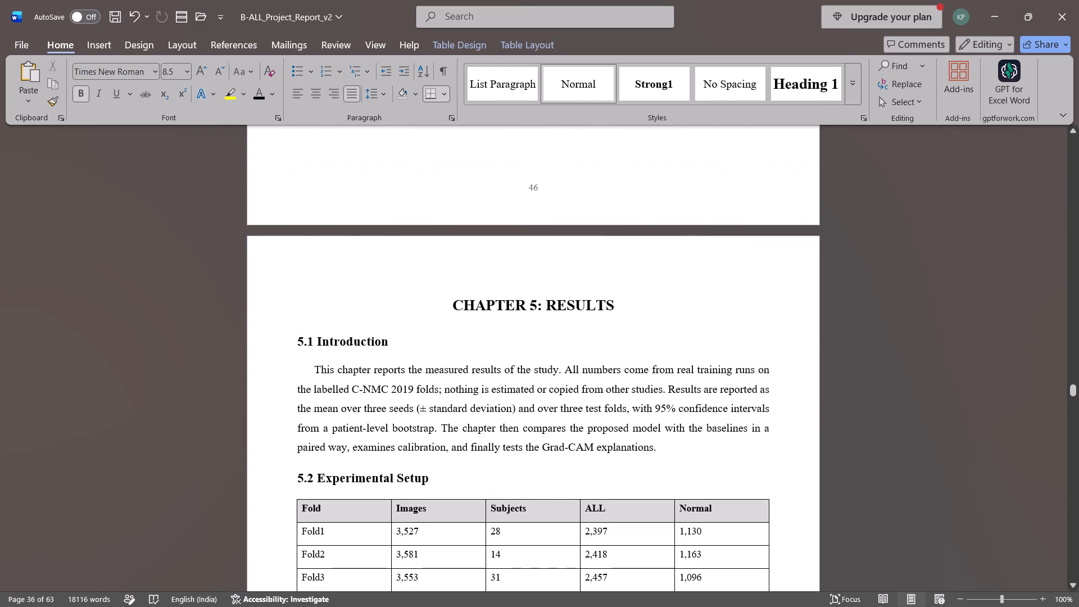
scroll(655, 392, "down", 1)
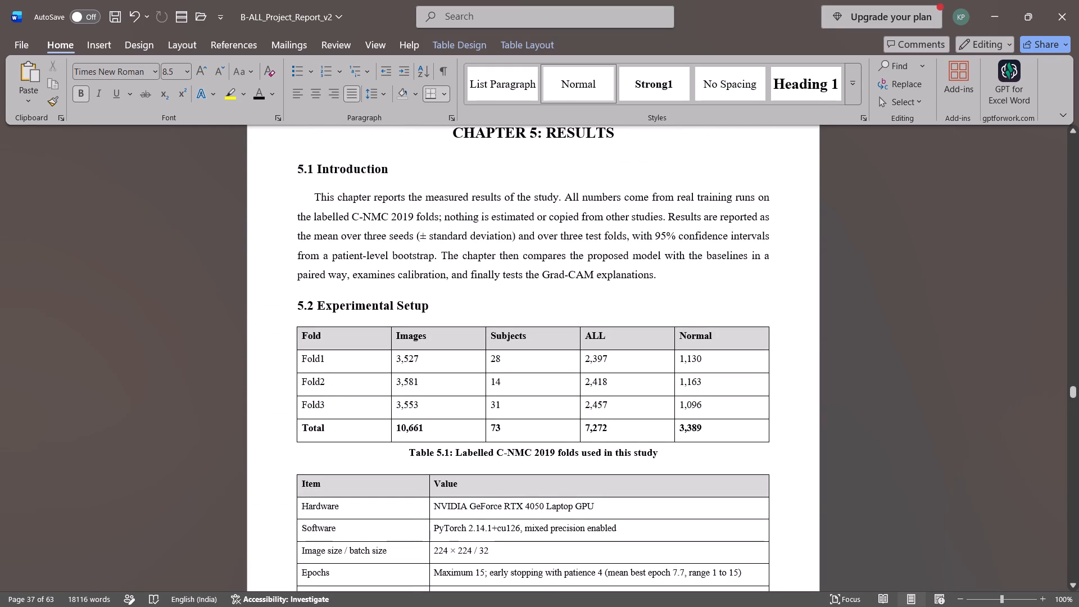
scroll(659, 350, "down", 6)
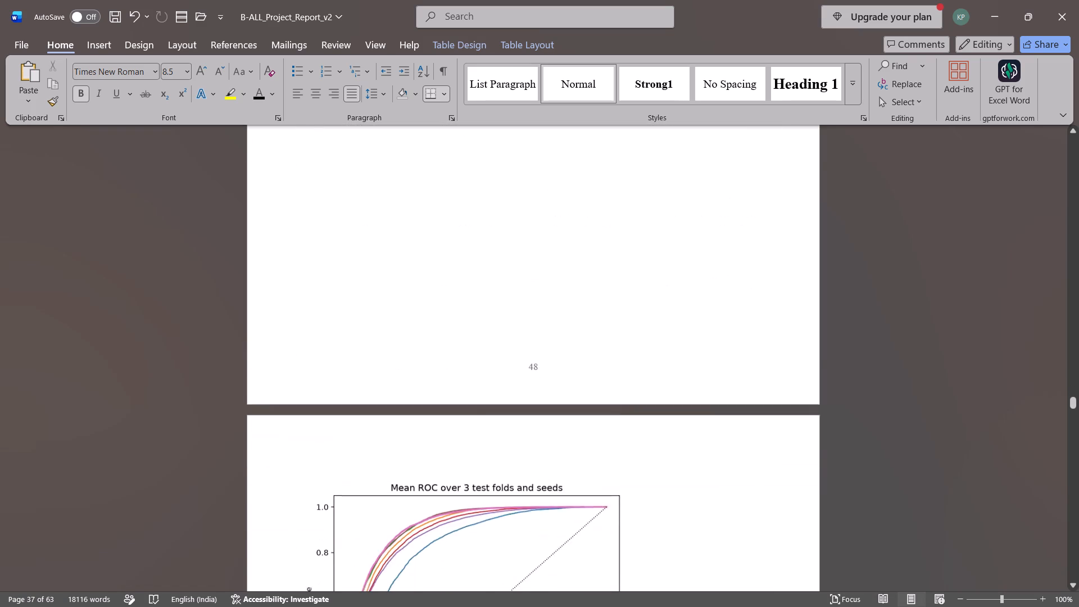
scroll(659, 350, "down", 1)
left_click(532, 431)
scroll(565, 472, "down", 1)
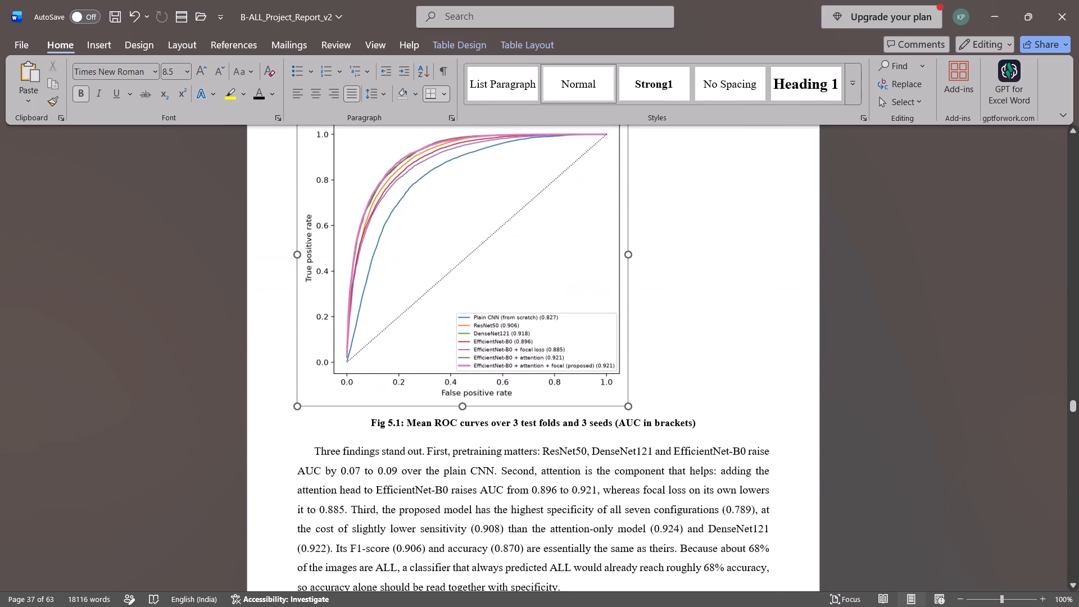
left_click_drag(628, 399, 544, 262)
scroll(544, 262, "up", 1)
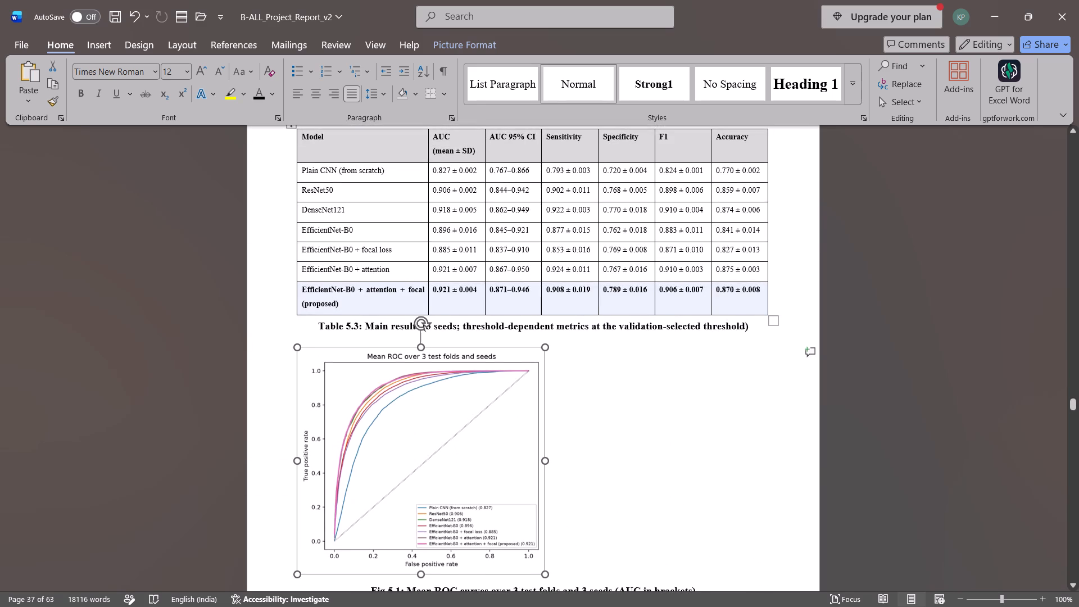
scroll(531, 383, "down", 2)
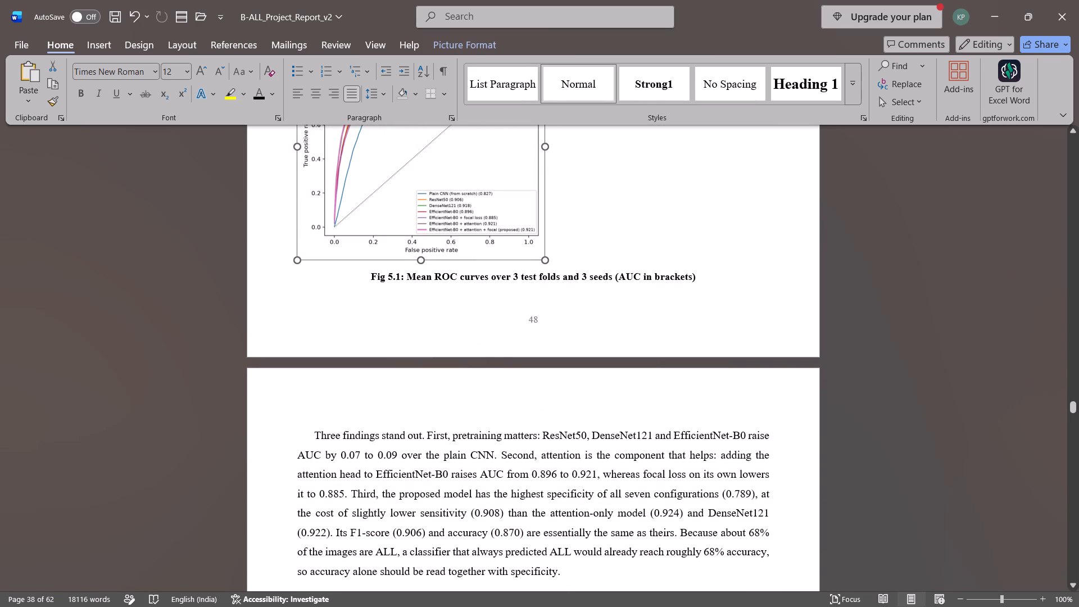
scroll(531, 383, "up", 1)
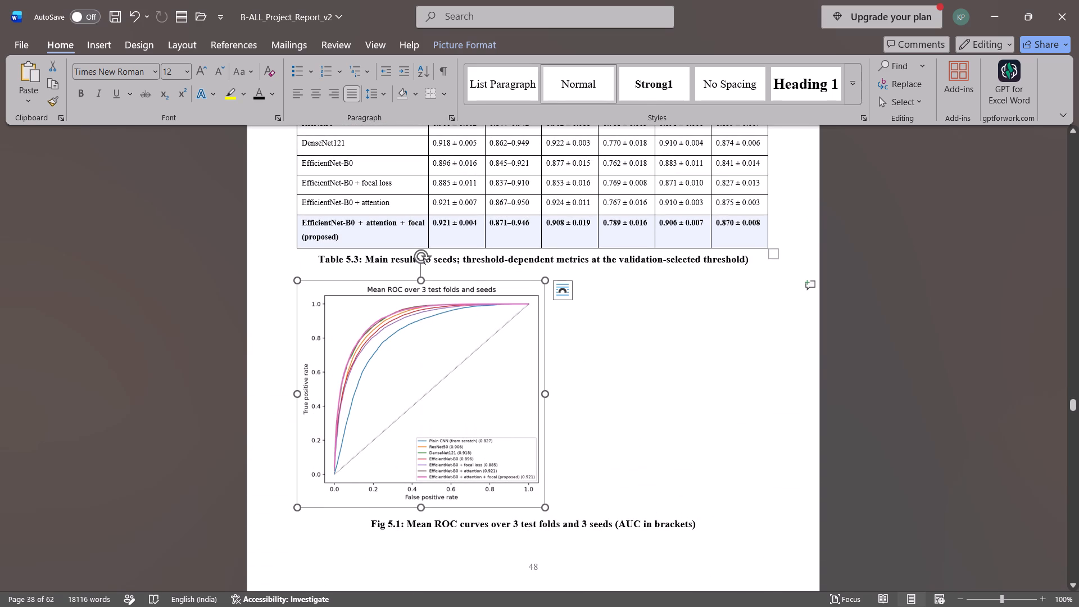
left_click(310, 91)
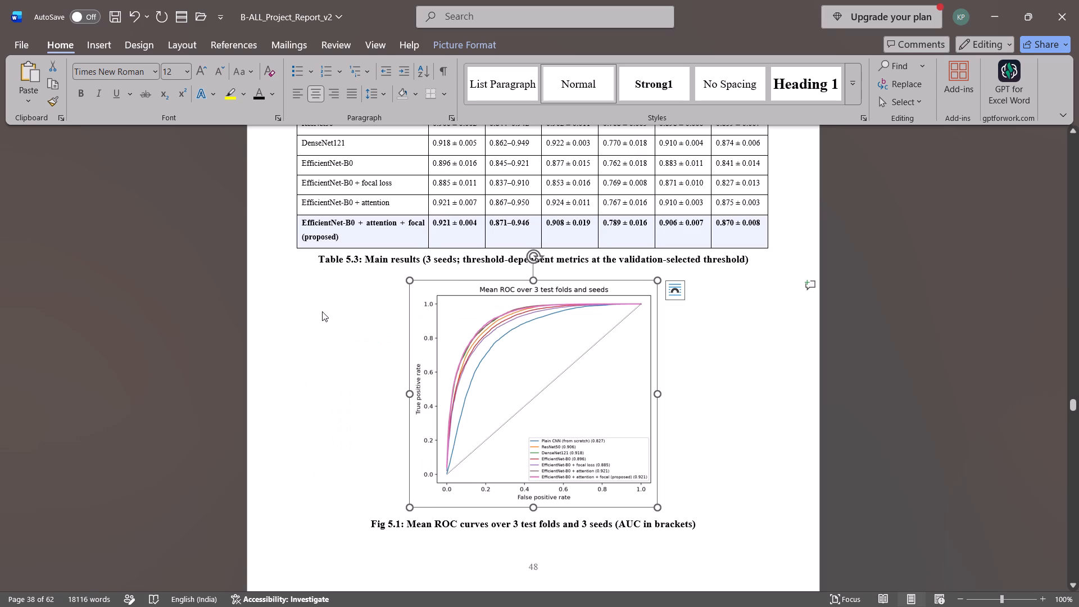
left_click(322, 336)
Make the Fig 5.2 sensitivity and specificity chart slightly smaller, keeping its proportions, and centre it above its caption.
scroll(322, 336, "up", 1)
scroll(322, 336, "down", 2)
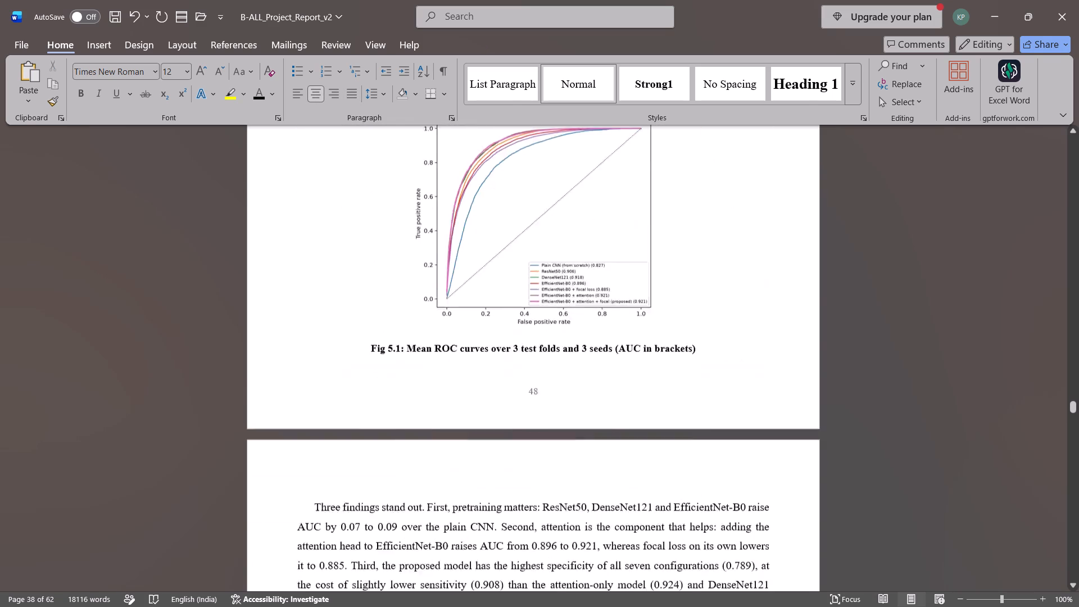
scroll(322, 336, "down", 4)
scroll(393, 333, "up", 1)
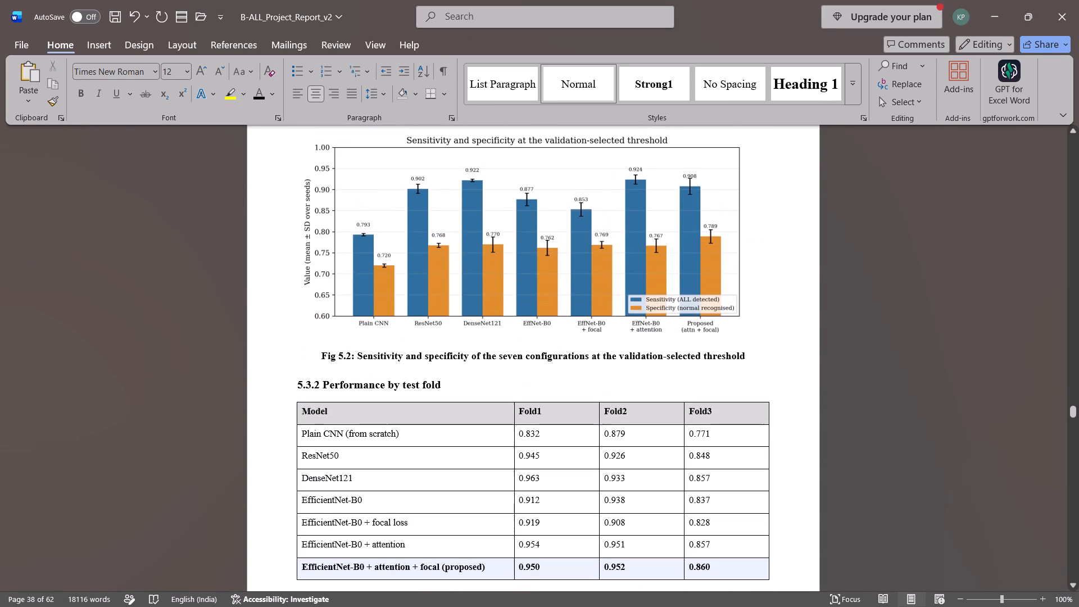
left_click(420, 299)
scroll(408, 390, "down", 1)
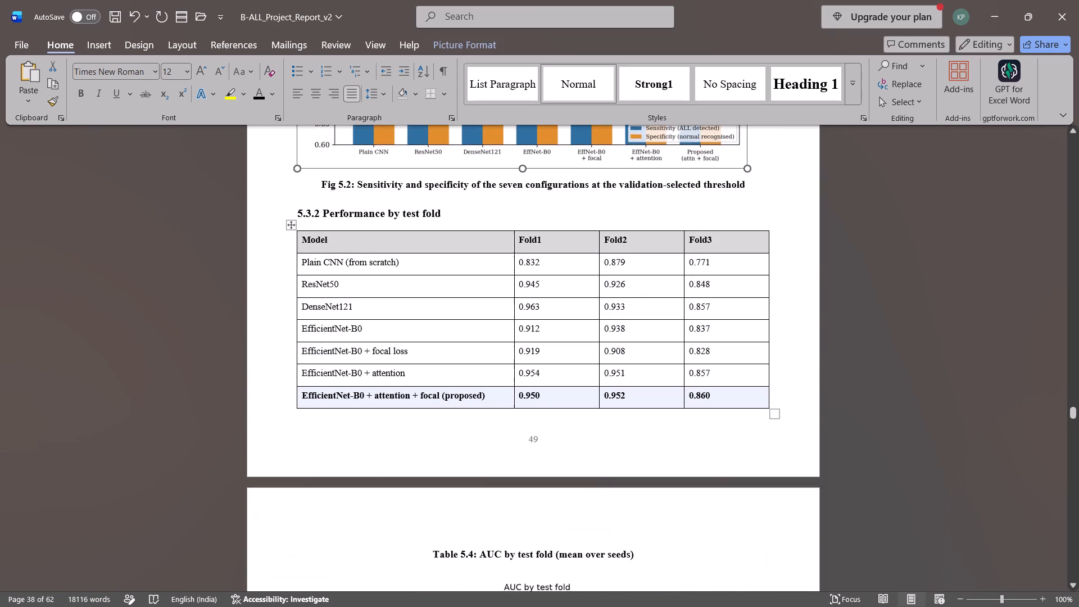
scroll(408, 390, "down", 1)
scroll(408, 390, "up", 1)
scroll(447, 332, "up", 1)
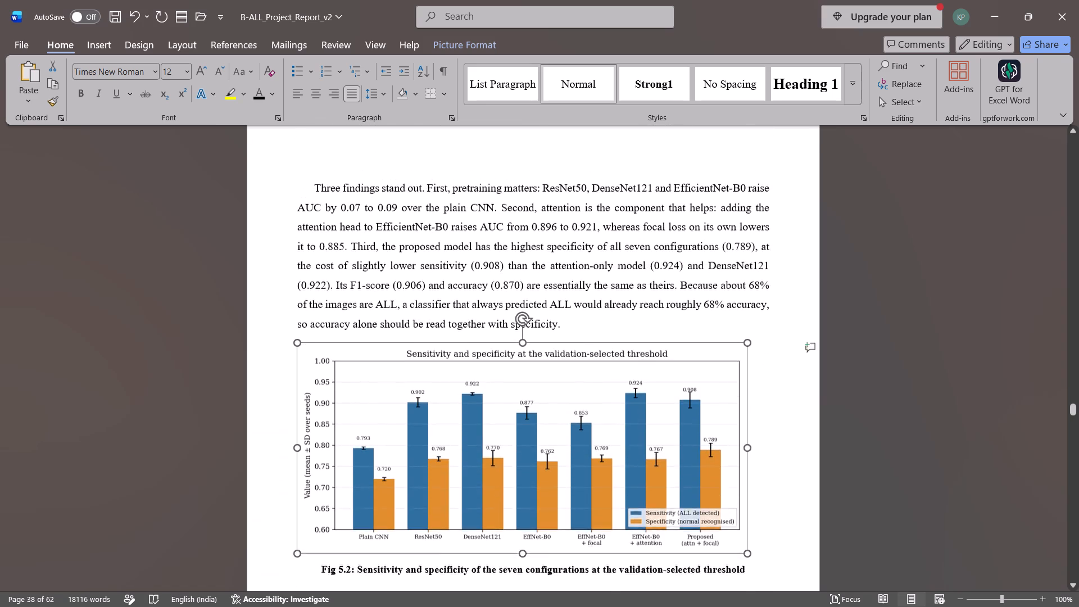
scroll(447, 332, "up", 1)
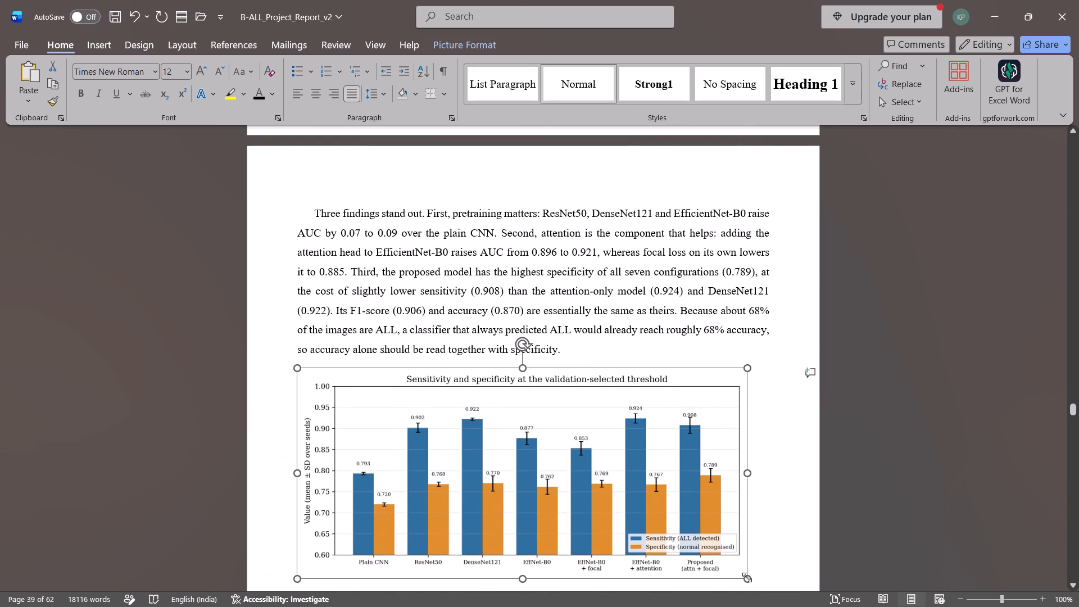
left_click_drag(747, 577, 703, 514)
scroll(703, 514, "down", 1)
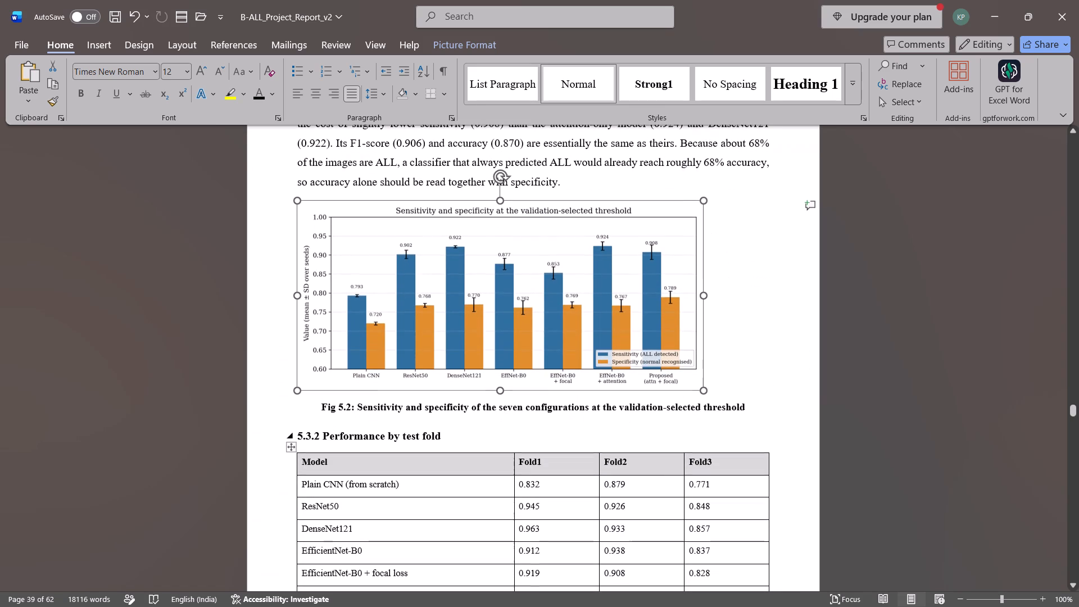
left_click(310, 92)
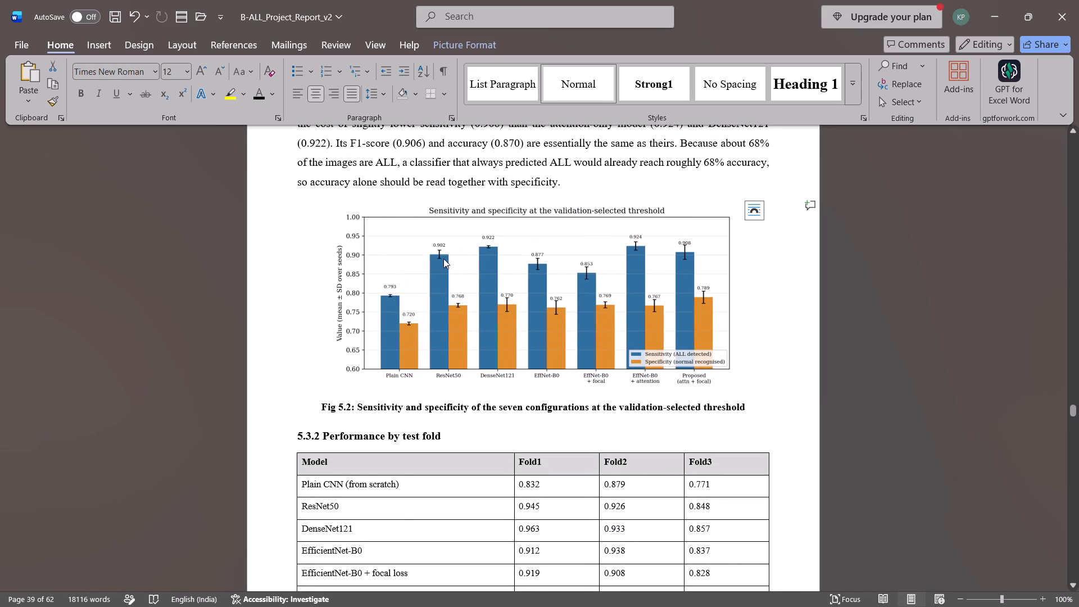
Examine the figures, tables and page layout from section 5.3.2 through section 5.3.5, Fig 5.3 to Fig 5.6.
scroll(450, 273, "down", 1)
scroll(470, 383, "down", 2)
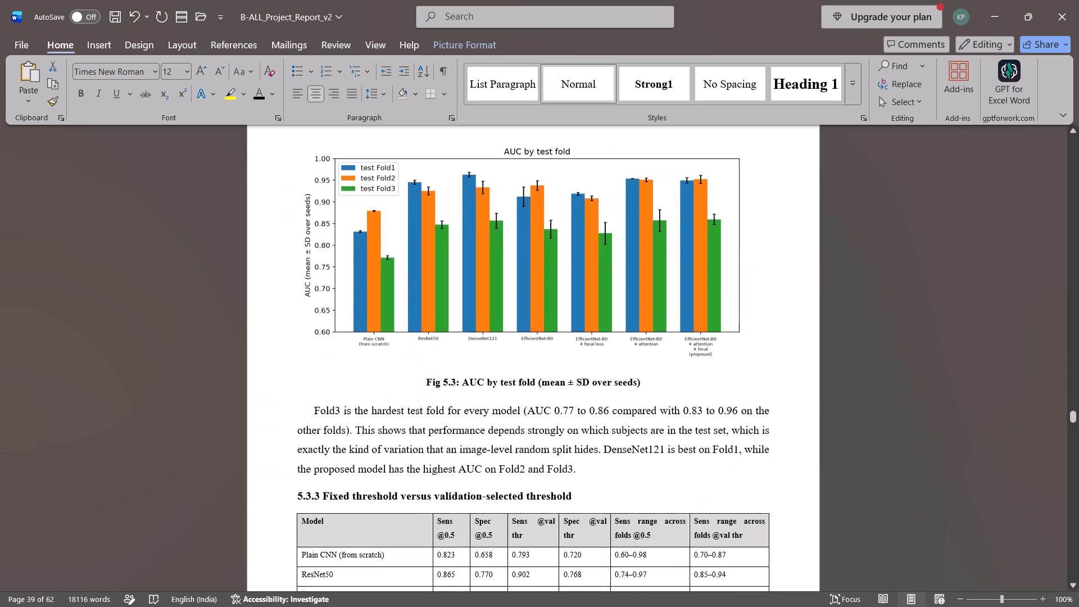
left_click(530, 309)
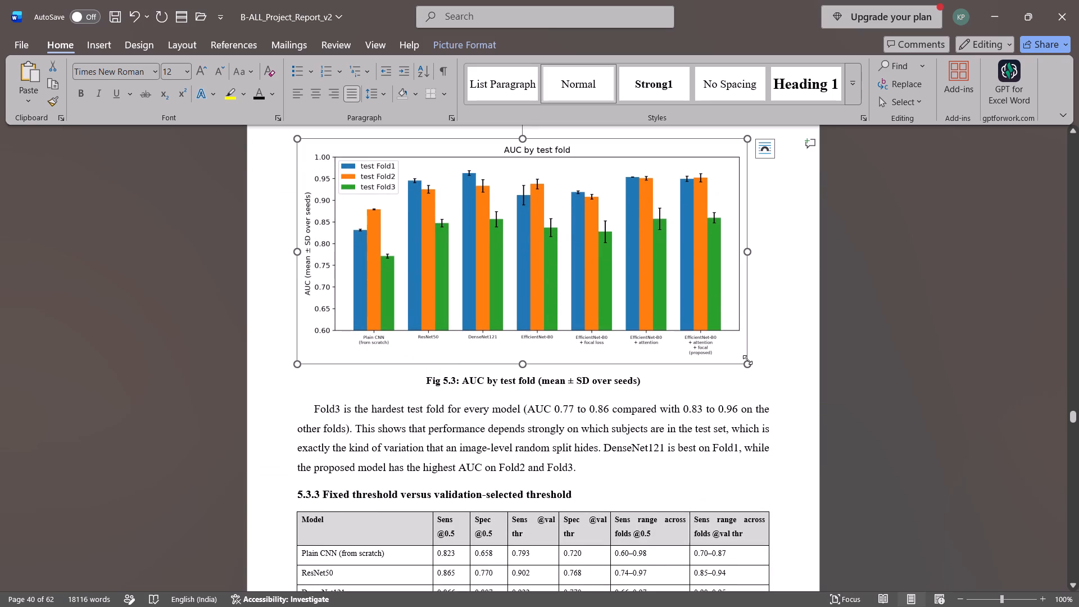
scroll(747, 360, "down", 3)
scroll(628, 380, "down", 1)
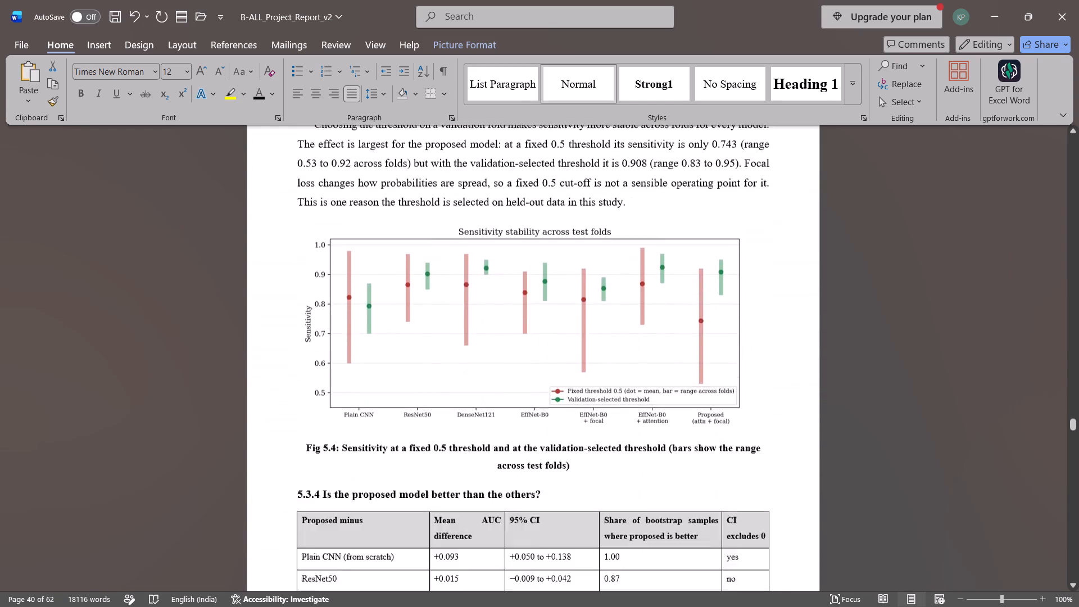
scroll(628, 380, "down", 3)
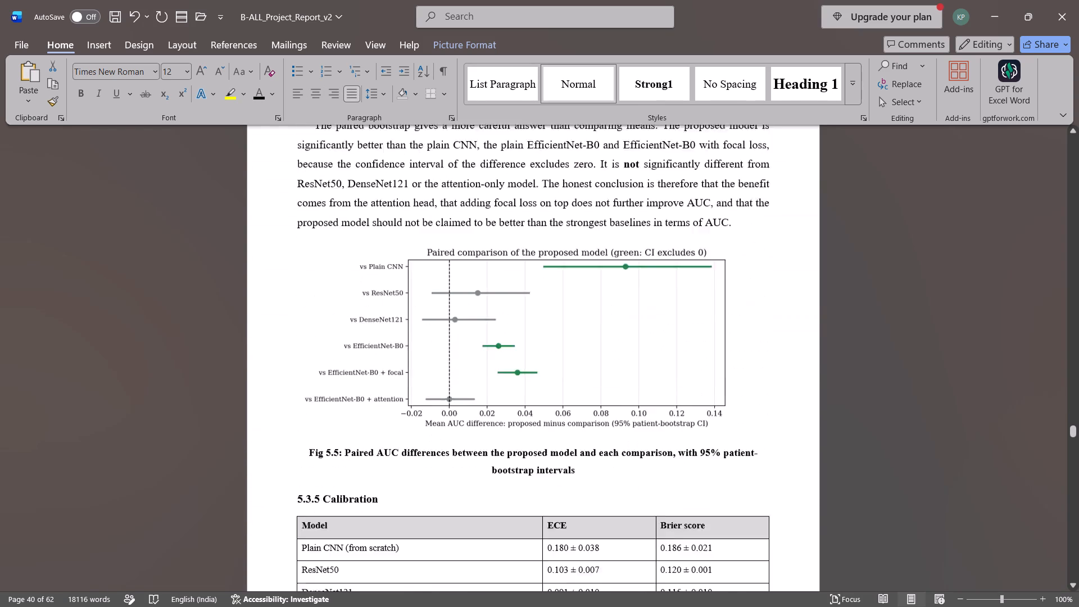
scroll(628, 380, "down", 4)
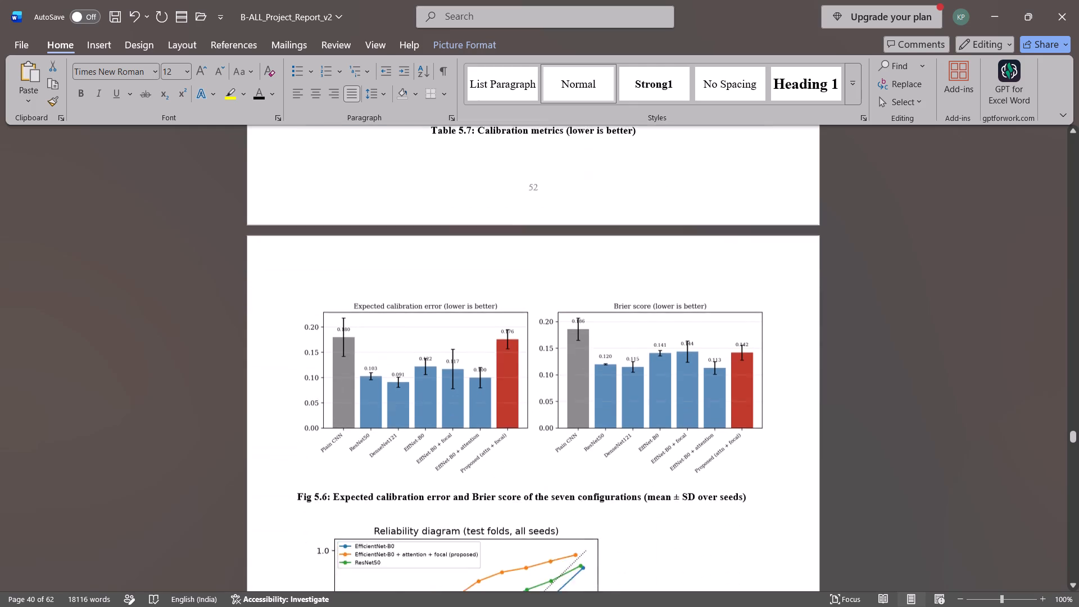
Centre the Fig 5.7 reliability diagram in section 5.3.5 on the page.
scroll(628, 380, "down", 2)
left_click(556, 334)
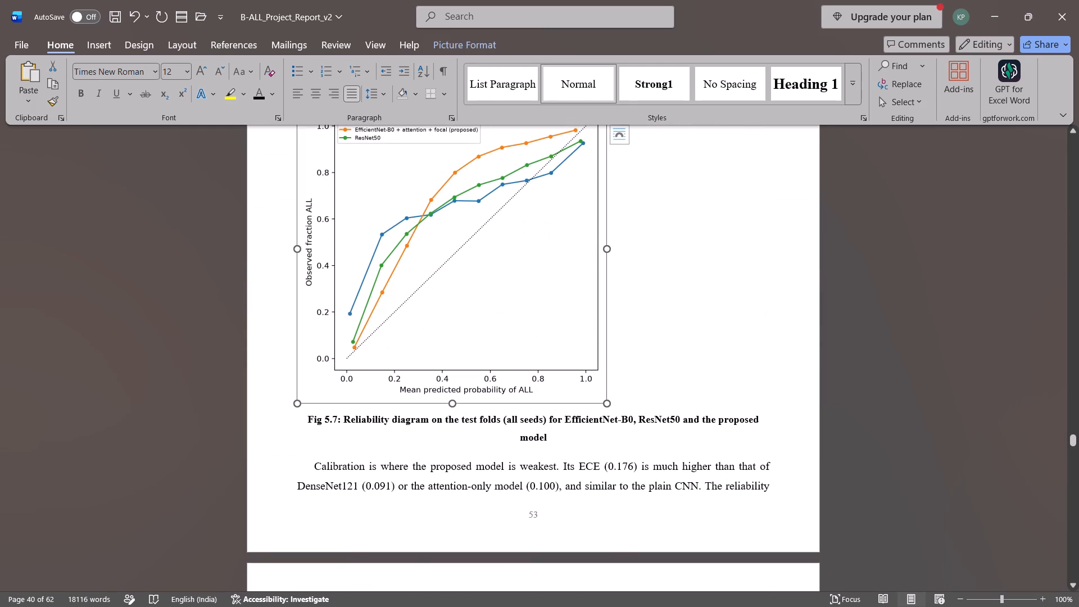
left_click(311, 96)
Check the layout of Fig 5.6, the calibration text, and Fig 5.8 and Table 5.8 in section 5.3.6.
scroll(448, 324, "up", 1)
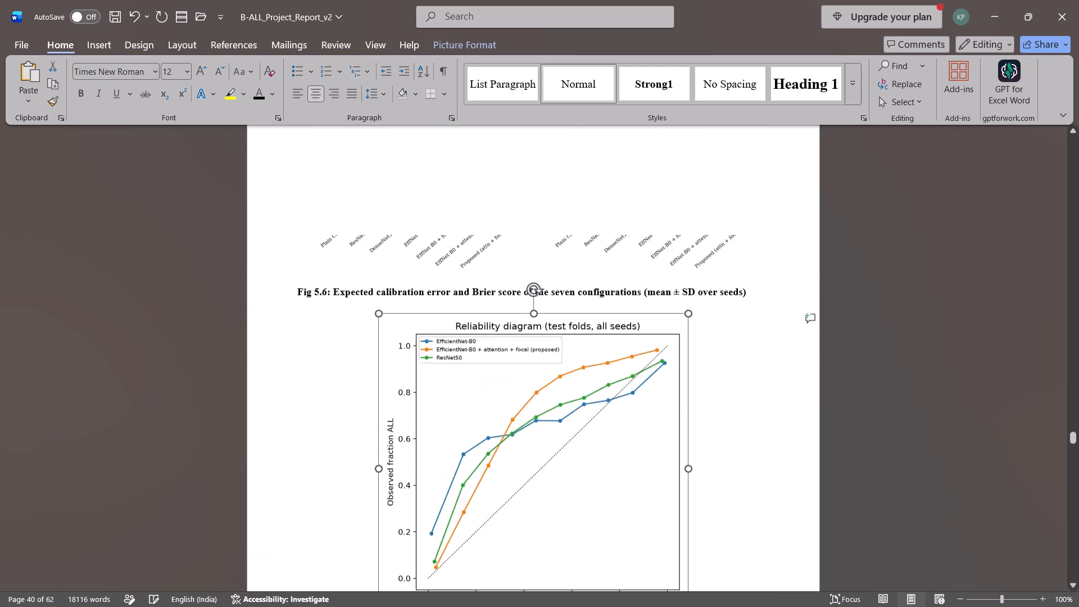
scroll(448, 324, "up", 1)
scroll(448, 324, "down", 6)
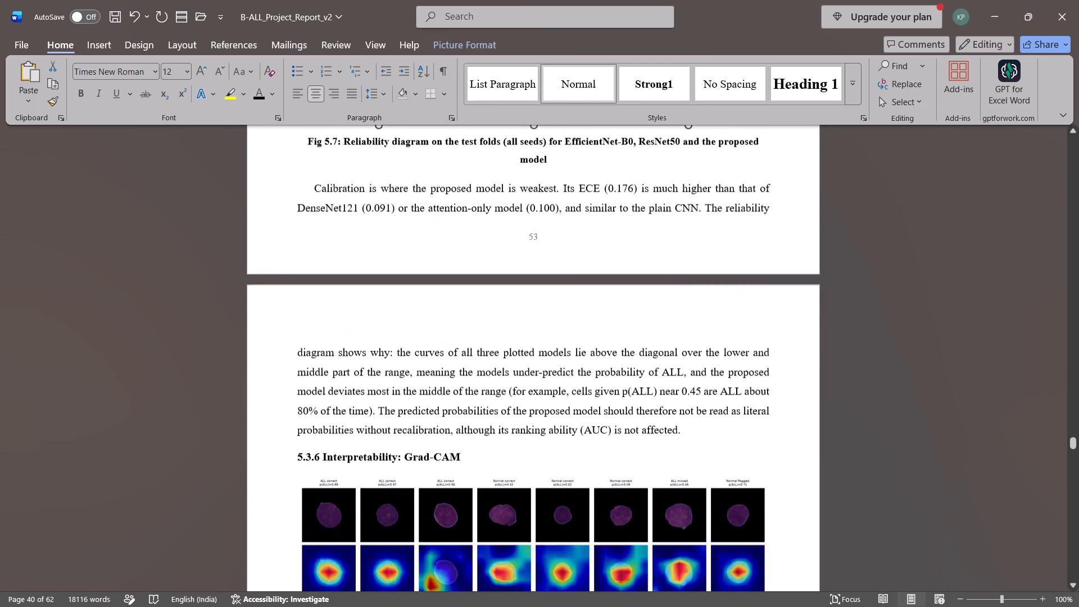
scroll(448, 324, "down", 3)
left_click(463, 281)
scroll(463, 281, "down", 2)
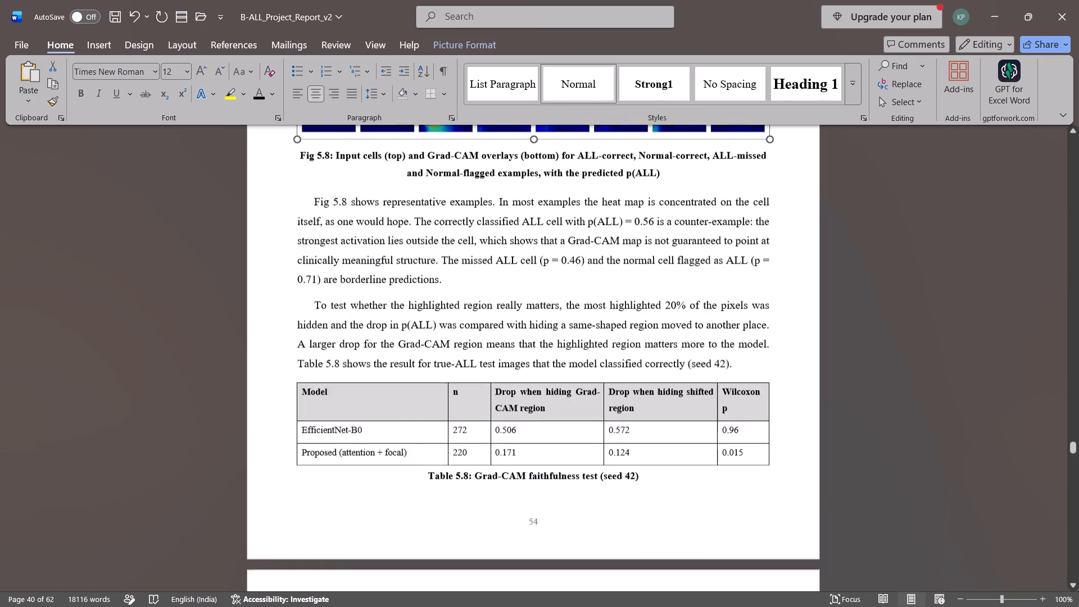
scroll(463, 281, "down", 1)
scroll(500, 351, "down", 2)
scroll(500, 351, "up", 1)
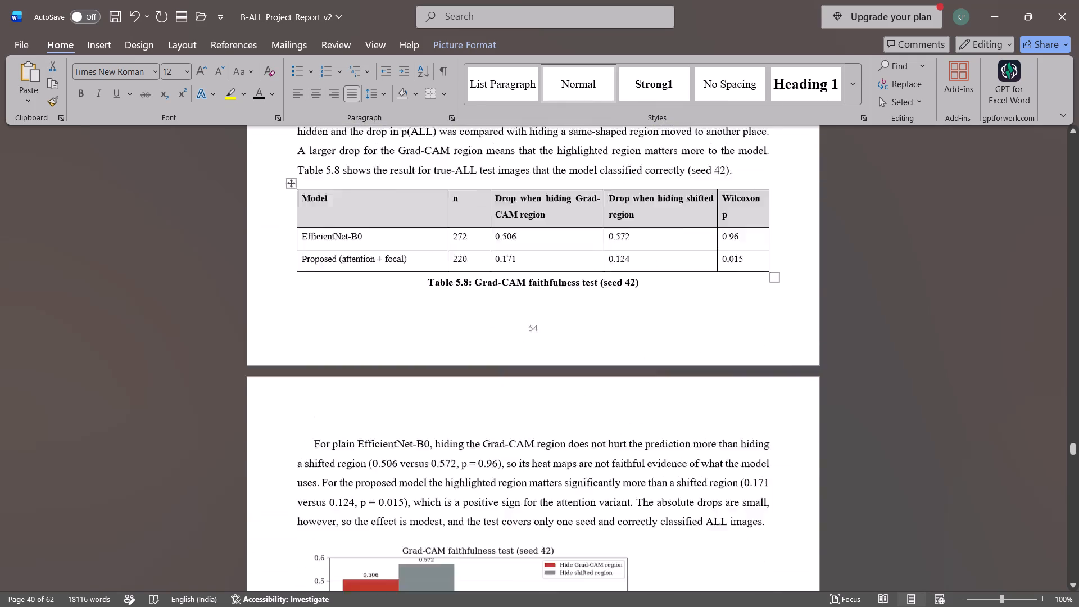
scroll(500, 351, "up", 1)
scroll(614, 269, "up", 2)
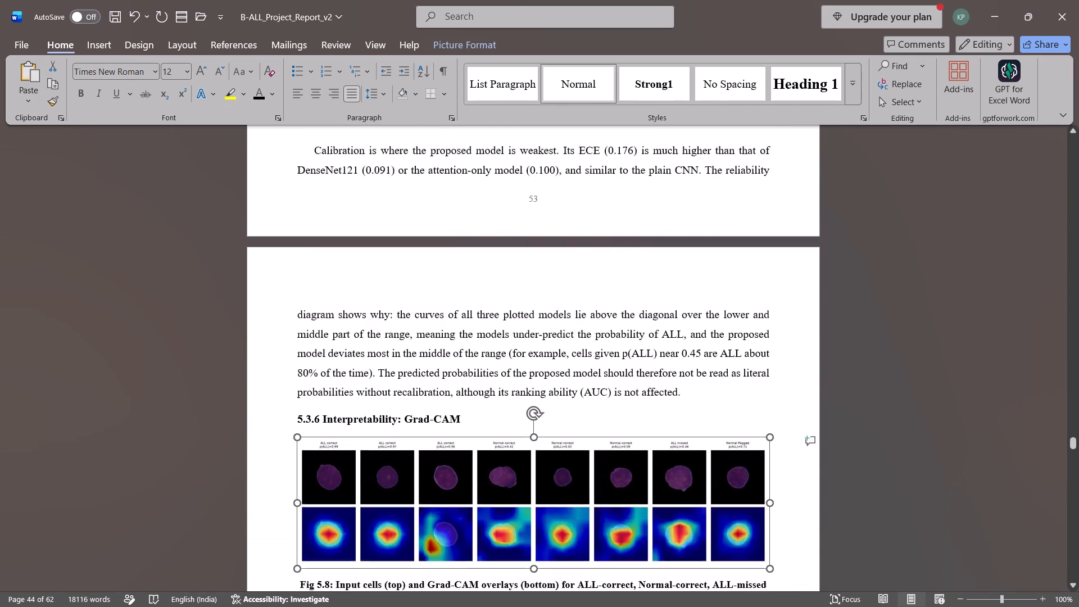
scroll(614, 269, "up", 1)
scroll(614, 269, "down", 7)
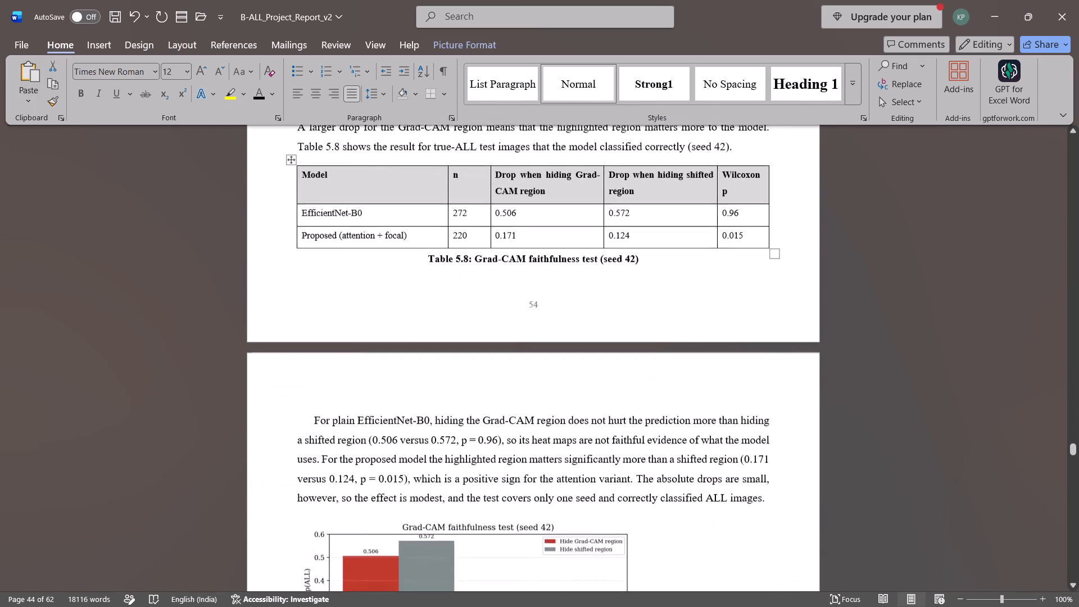
Centre the Fig 5.9 Grad-CAM faithfulness test chart above its caption.
scroll(614, 269, "down", 2)
left_click(585, 256)
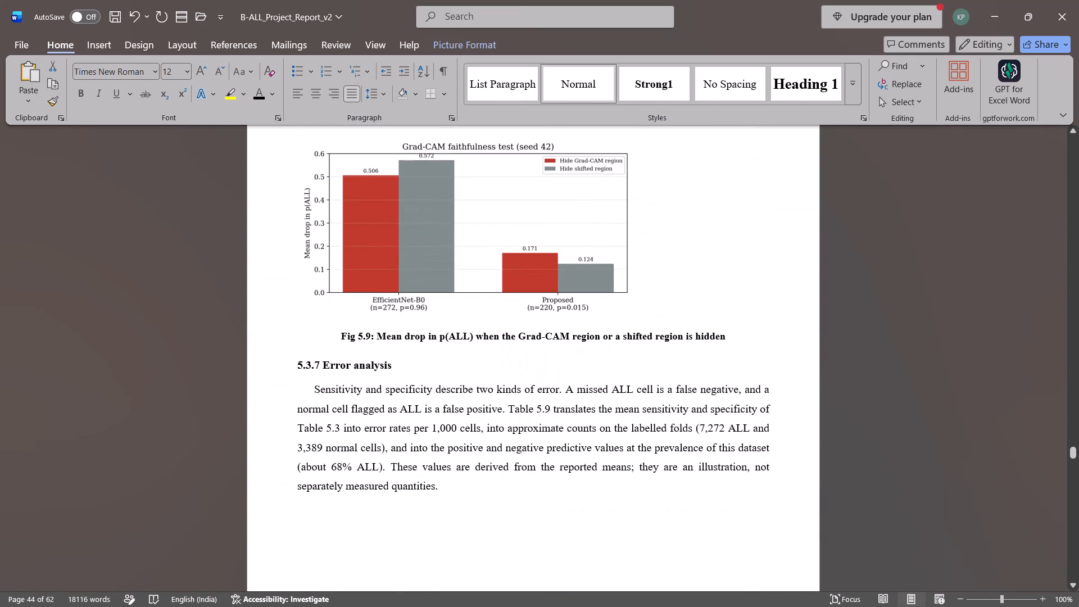
left_click(314, 90)
Insert blank lines after the last paragraph of section 5.3.7 so section 5.4 Discussion starts on a new page.
scroll(405, 275, "down", 1)
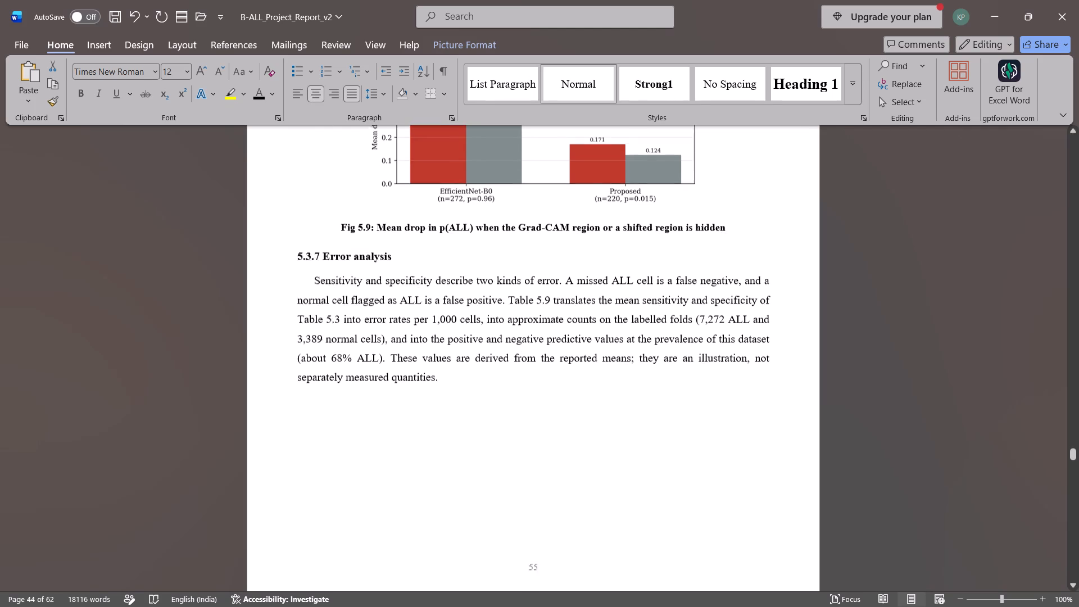
scroll(416, 376, "down", 3)
scroll(416, 376, "up", 1)
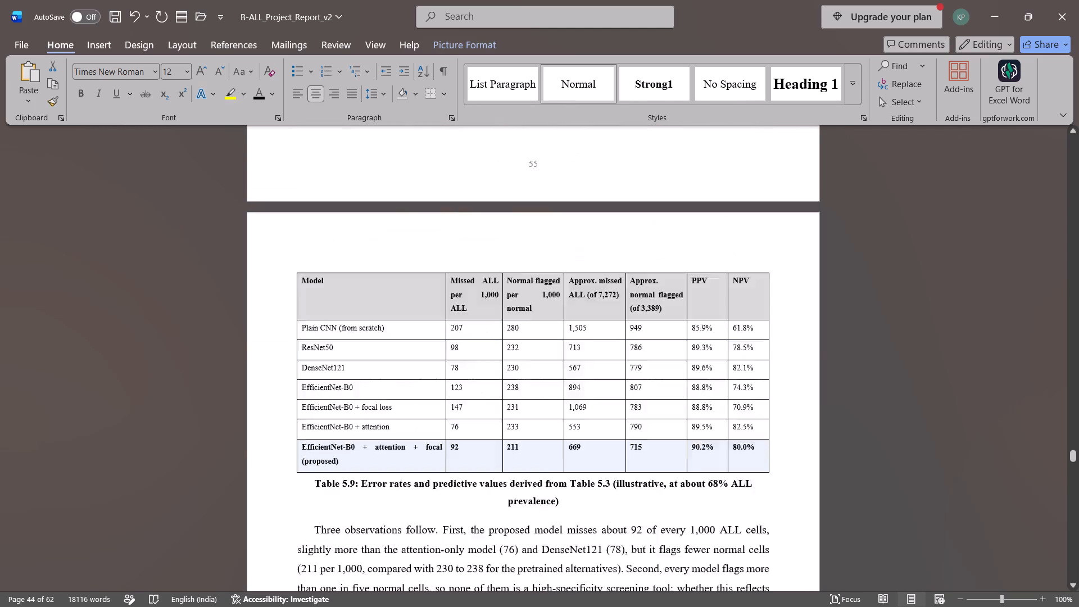
scroll(416, 376, "up", 1)
scroll(416, 376, "down", 5)
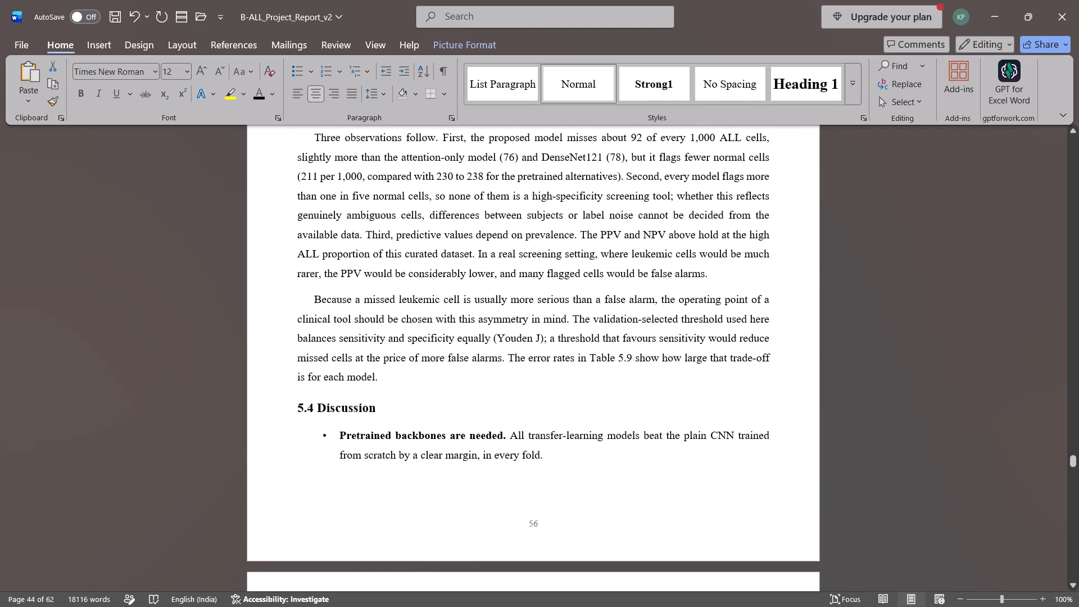
left_click(411, 378)
key("Return")
key("Return")
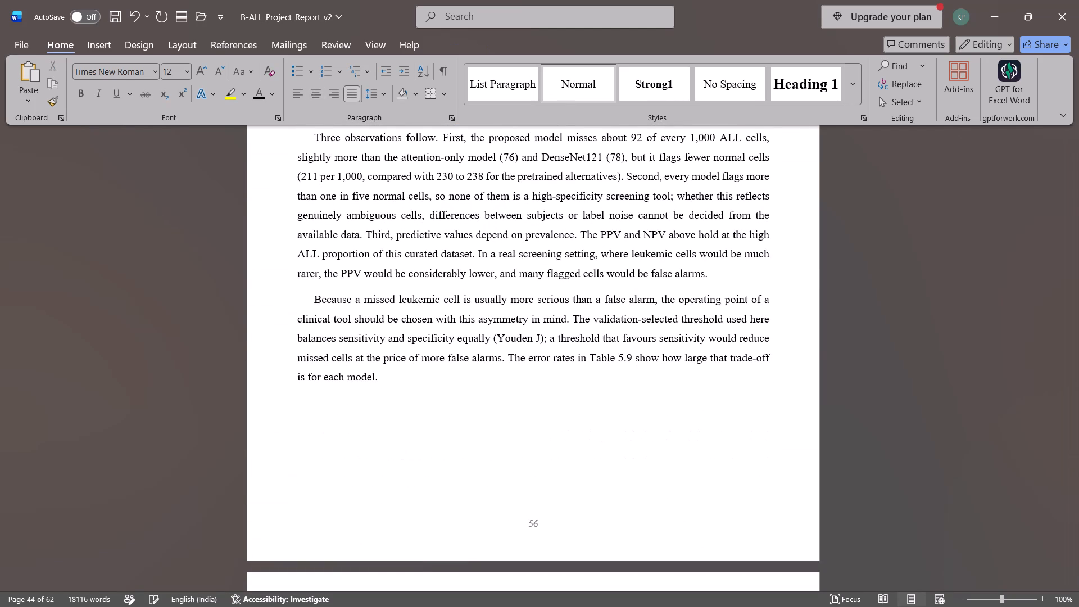
Examine the text and page breaks of sections 5.4 Discussion and 5.5 Model-by-Model Interpretation.
scroll(411, 378, "down", 2)
scroll(448, 354, "down", 1)
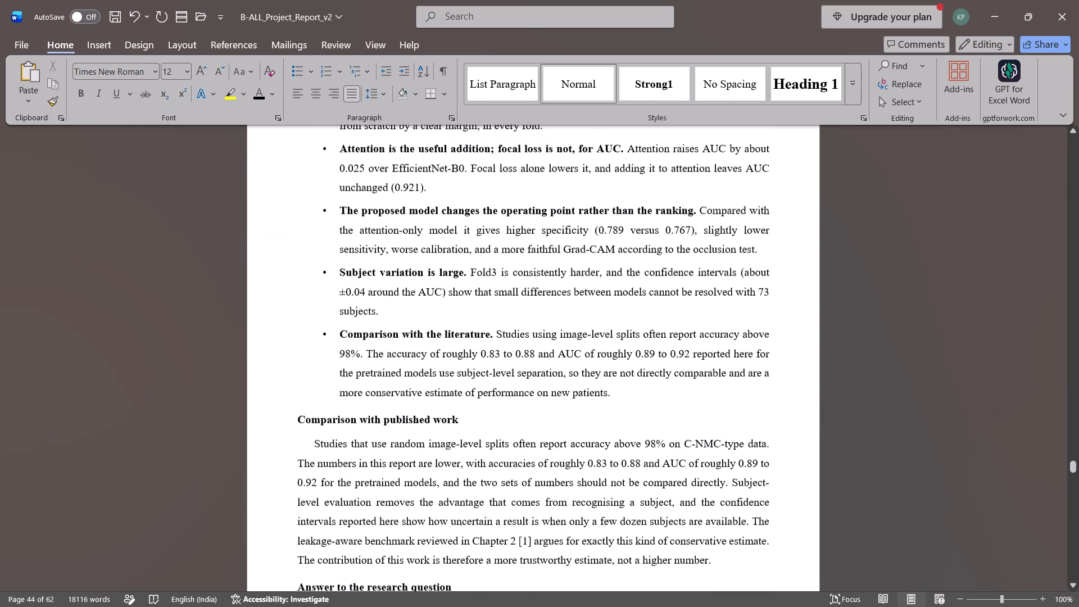
scroll(448, 354, "down", 3)
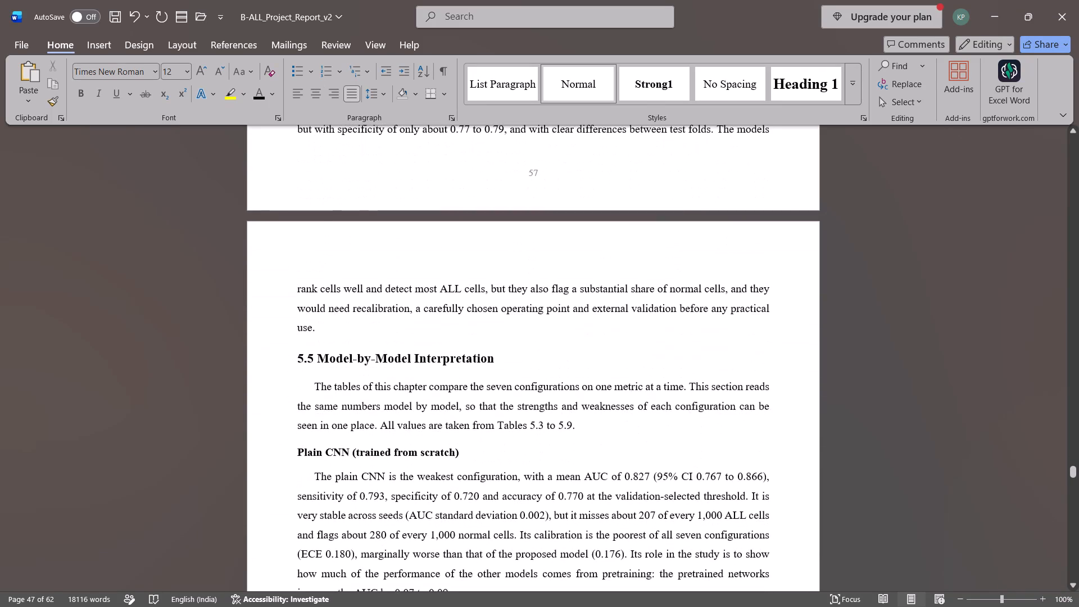
scroll(406, 342, "up", 2)
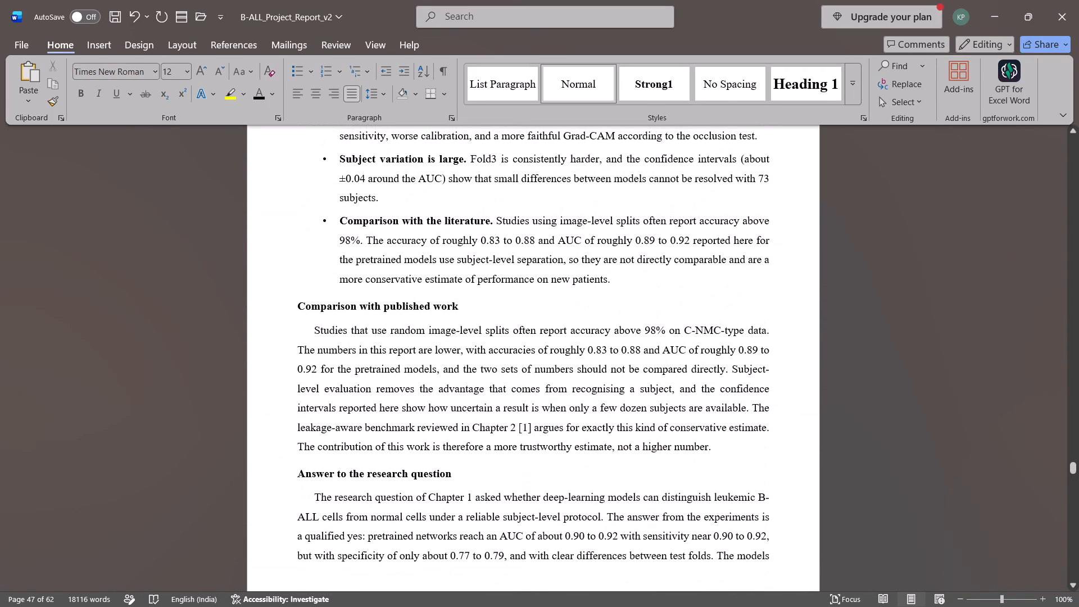
scroll(406, 342, "up", 1)
scroll(406, 342, "down", 1)
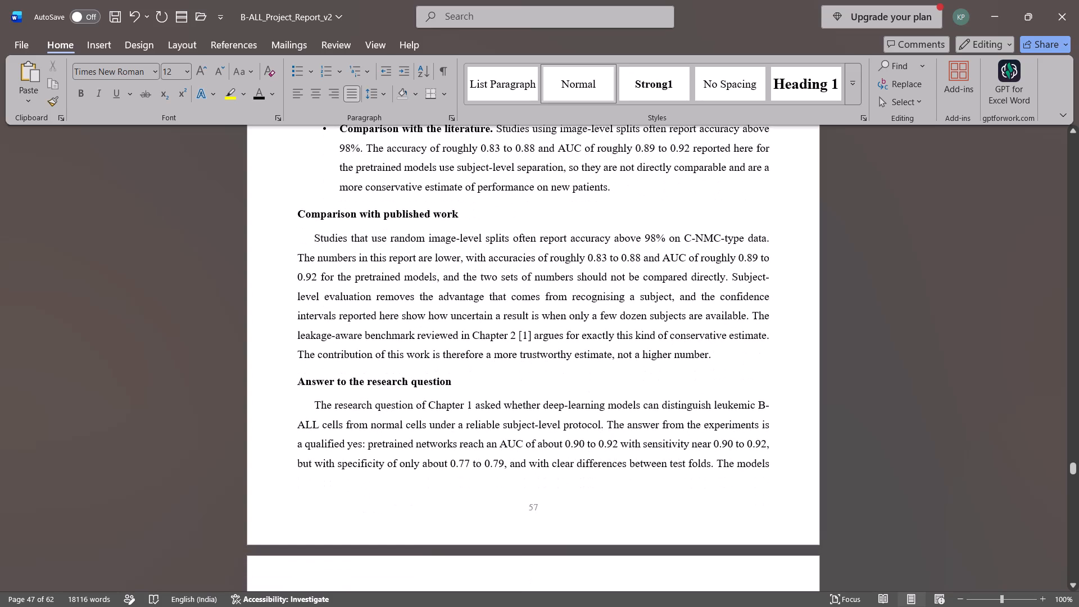
scroll(406, 342, "down", 1)
scroll(496, 228, "down", 1)
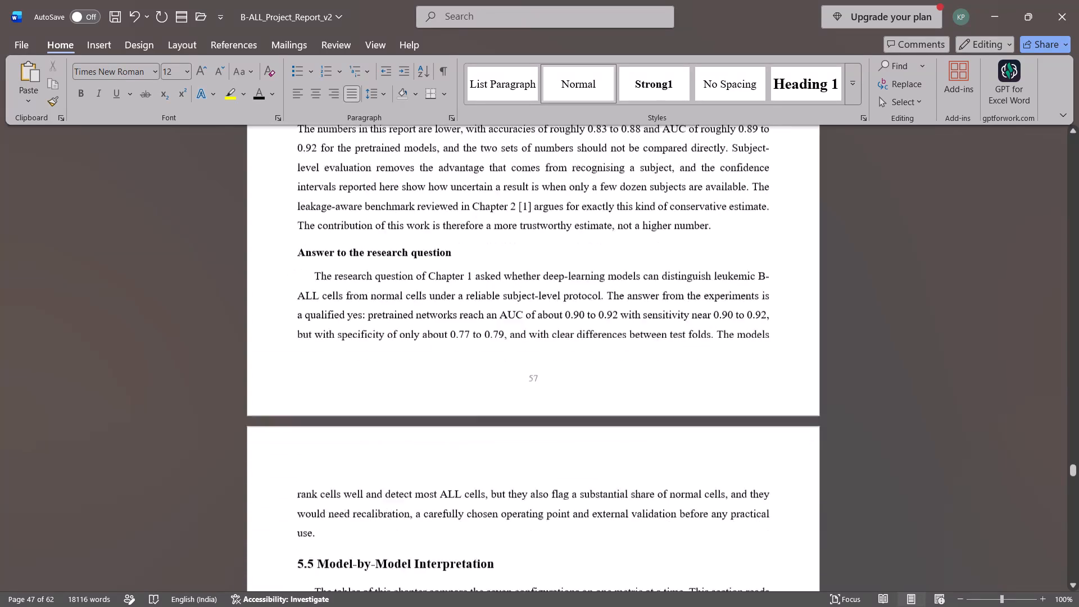
scroll(496, 228, "down", 3)
scroll(432, 247, "down", 1)
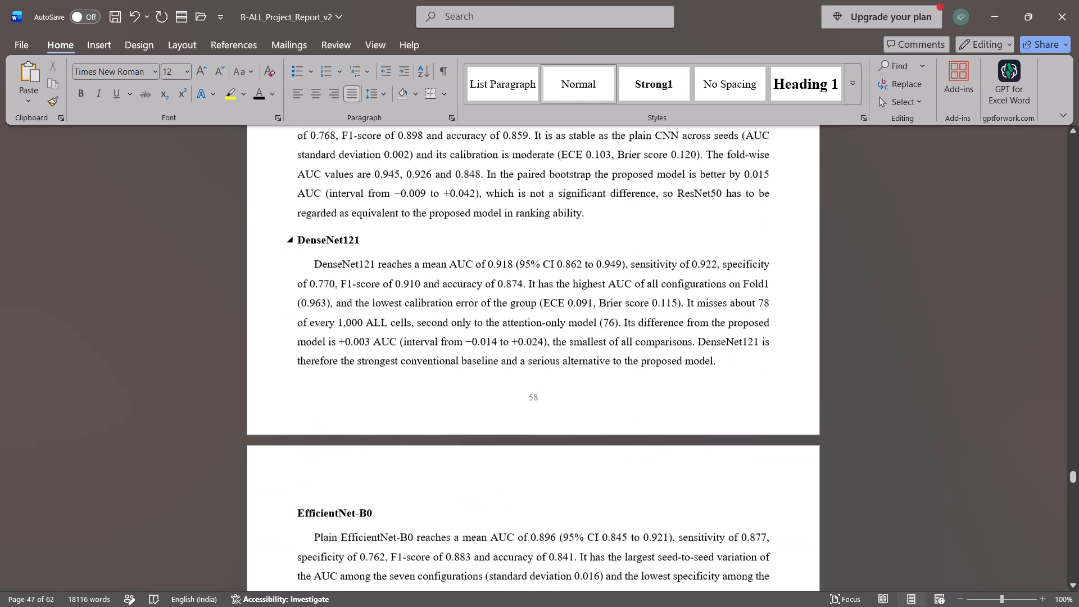
scroll(432, 247, "down", 1)
left_click(432, 247)
scroll(432, 247, "down", 2)
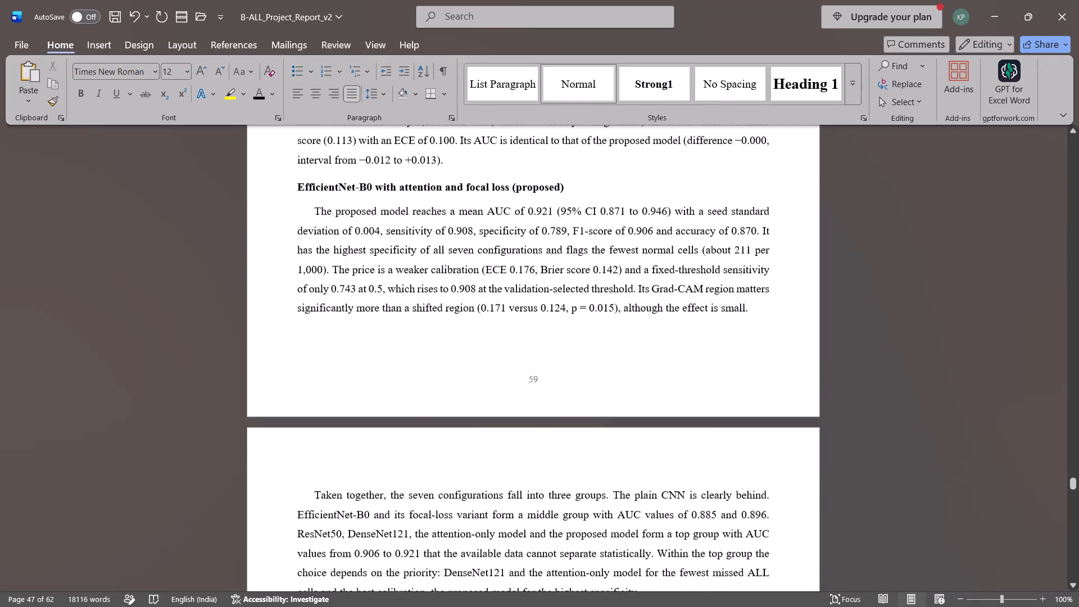
Check the layout from section 5.6 with Table 5.10 through section 5.8 and Table 5.11.
scroll(432, 247, "down", 2)
scroll(437, 218, "up", 1)
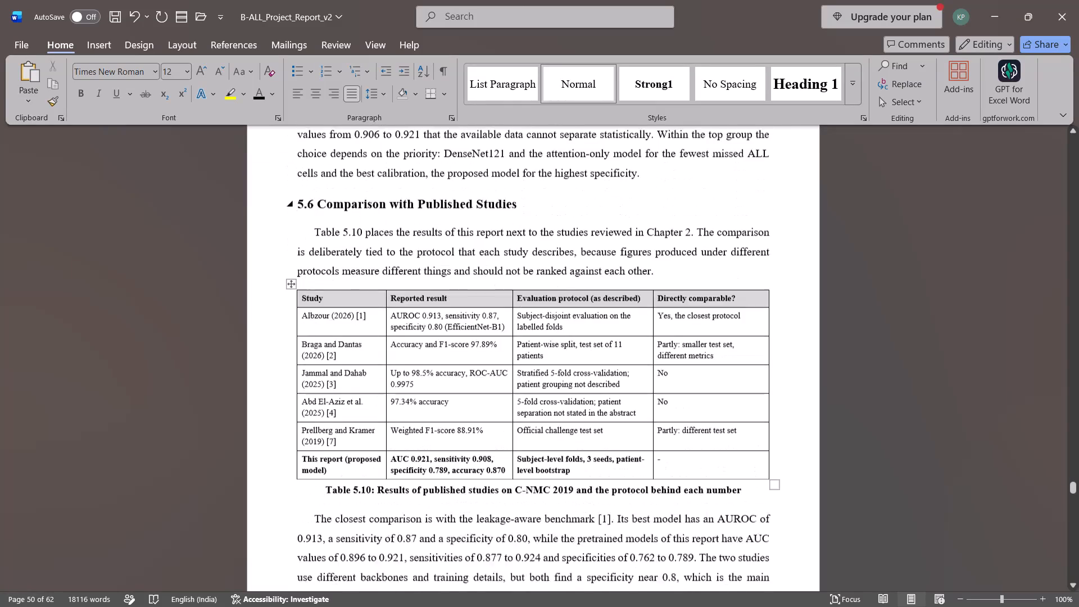
scroll(437, 218, "up", 1)
left_click(416, 231)
scroll(416, 231, "down", 1)
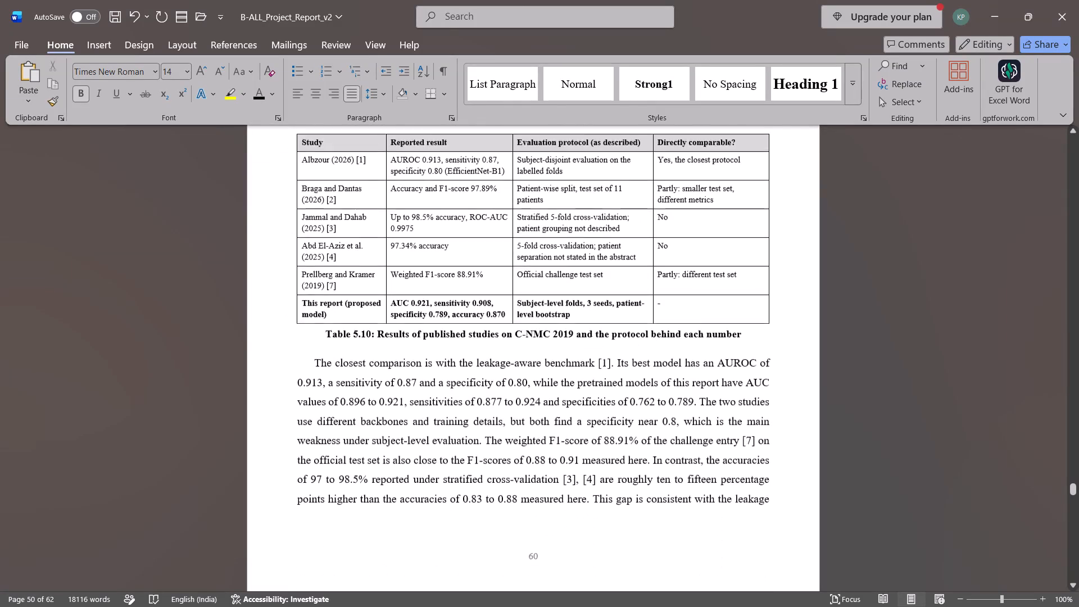
scroll(416, 231, "down", 4)
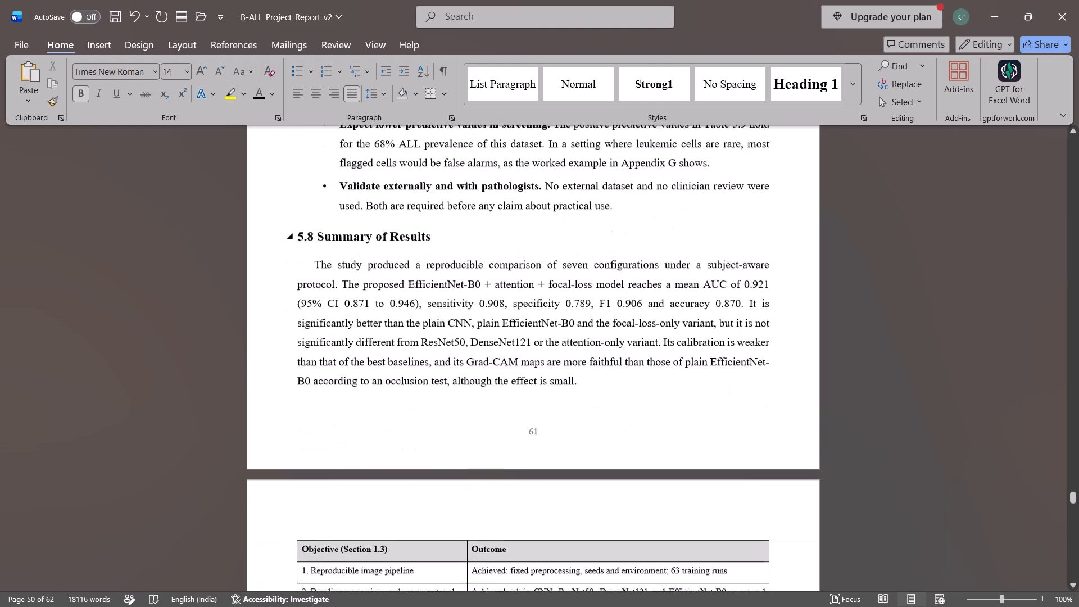
scroll(416, 231, "down", 2)
scroll(416, 231, "up", 1)
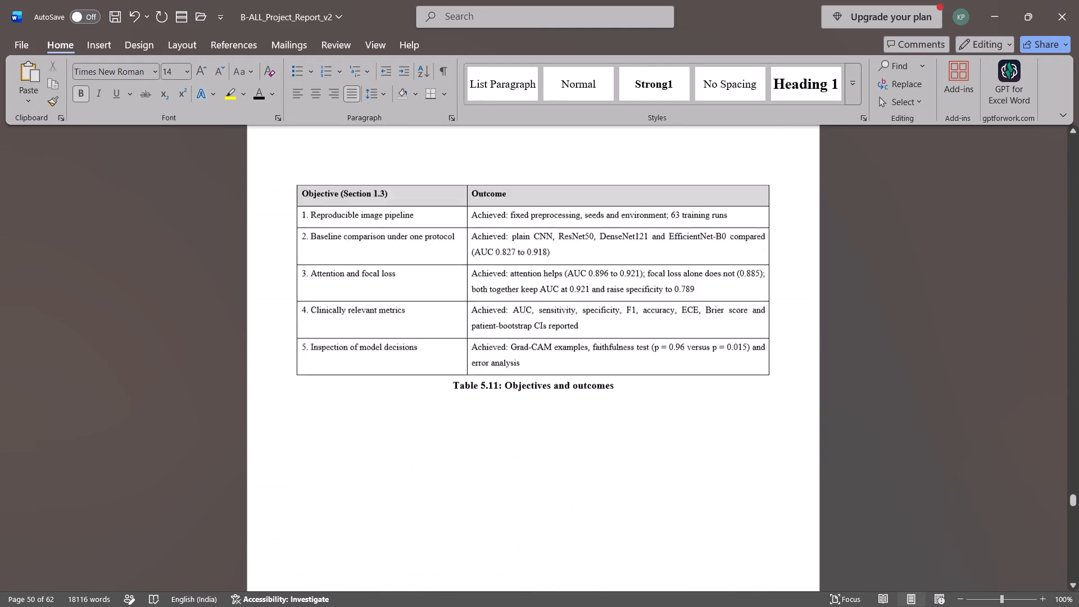
scroll(416, 231, "up", 3)
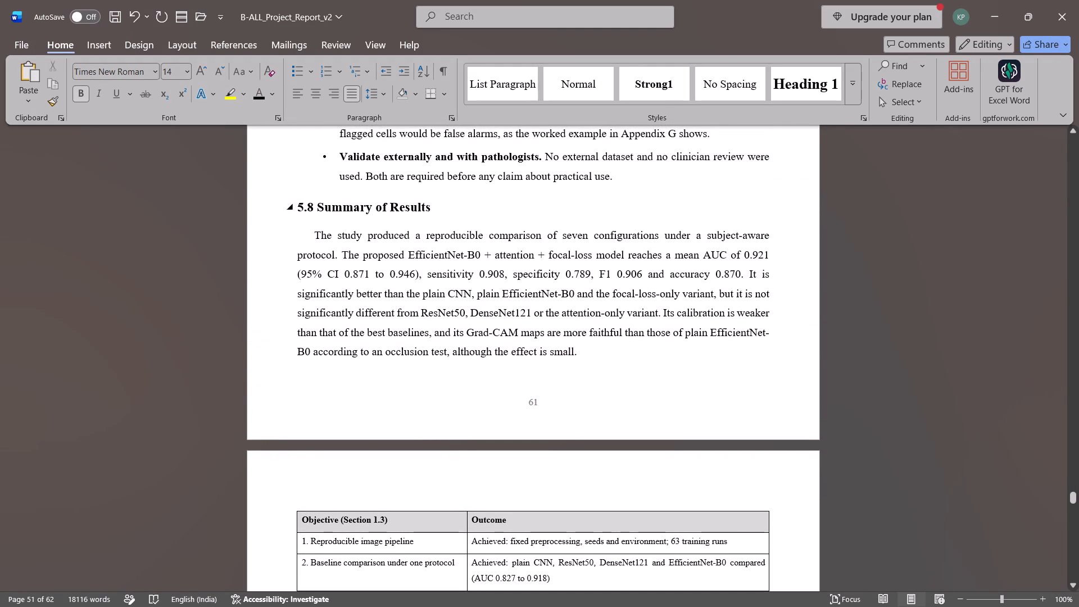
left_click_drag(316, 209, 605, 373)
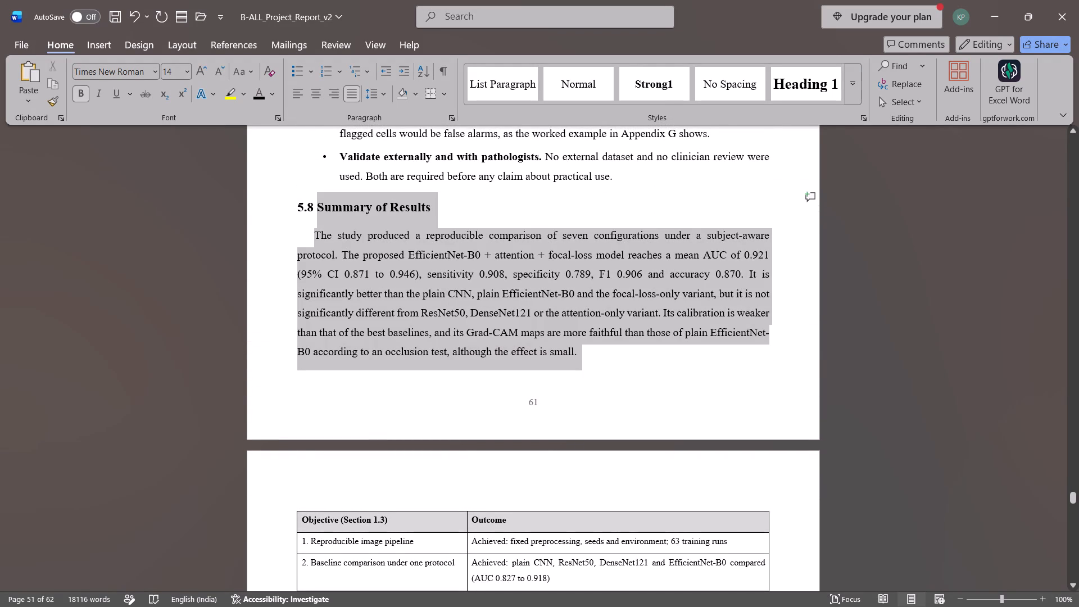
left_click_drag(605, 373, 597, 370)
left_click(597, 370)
Insert blank lines after the last bullet before section 5.8 to push Summary of Results onto the next page.
scroll(597, 370, "down", 2)
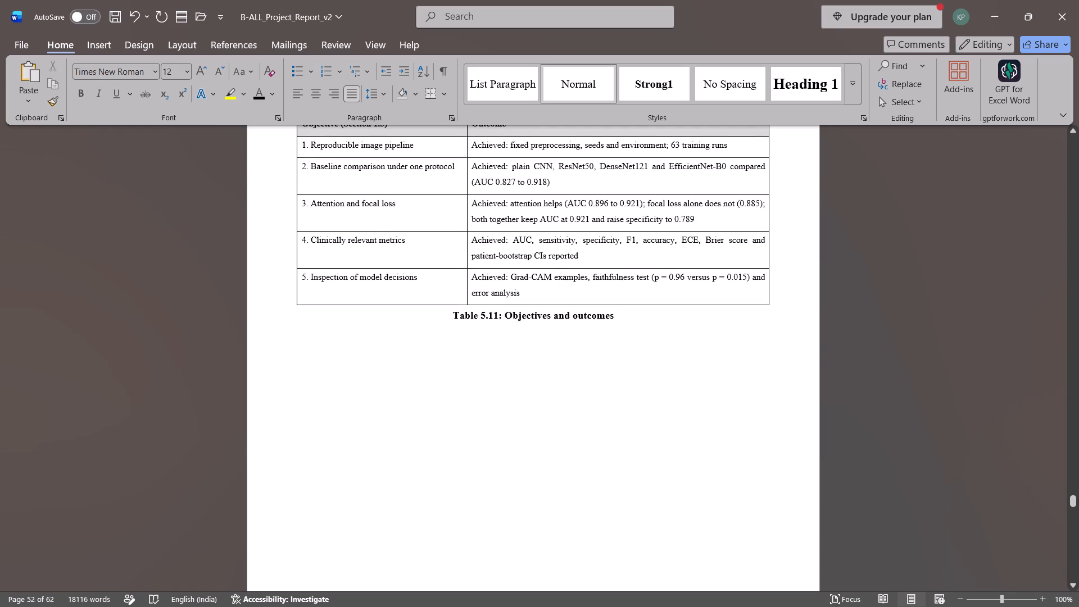
scroll(626, 336, "up", 3)
left_click(667, 281)
key("Return")
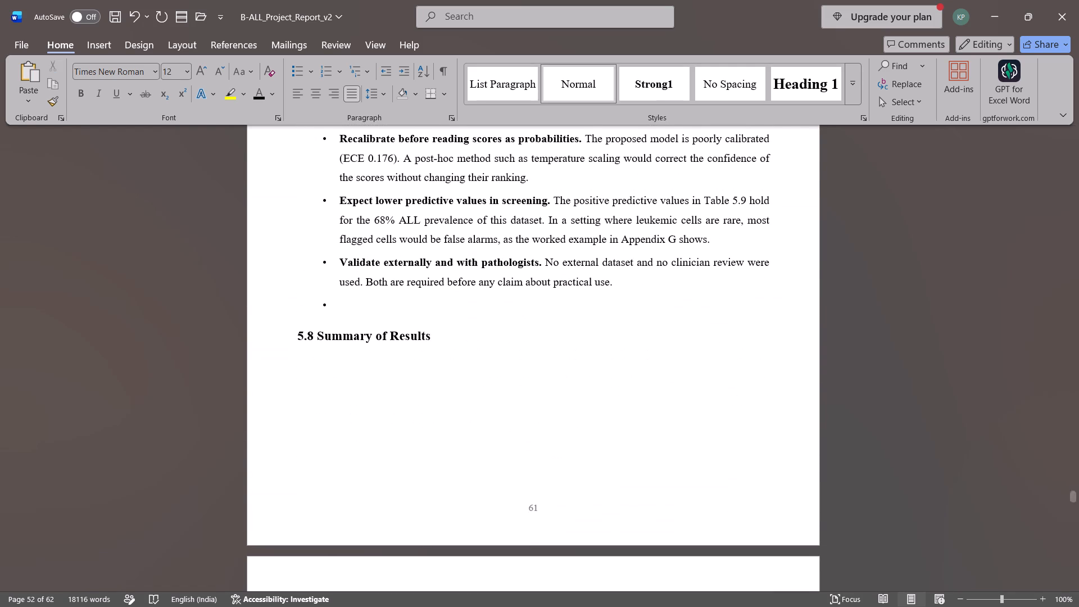
key("Return")
key("Return")
key("Return")
key("Return")
key("Return")
key("Return")
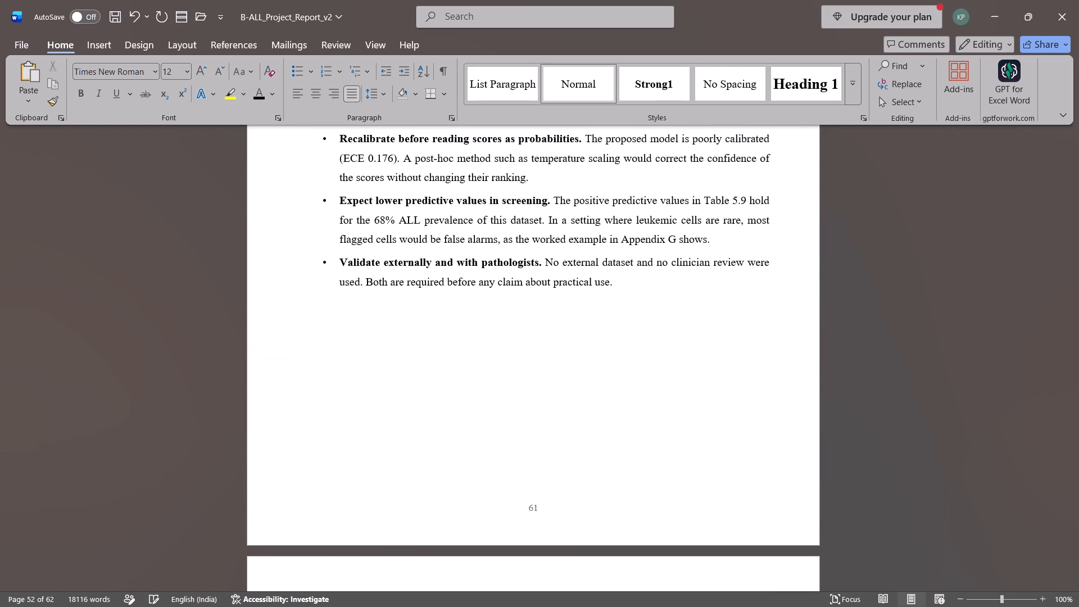
Adjust the number of blank lines above the 5.8 heading so the section starts a page together with Table 5.11.
scroll(667, 281, "down", 1)
key("BackSpace")
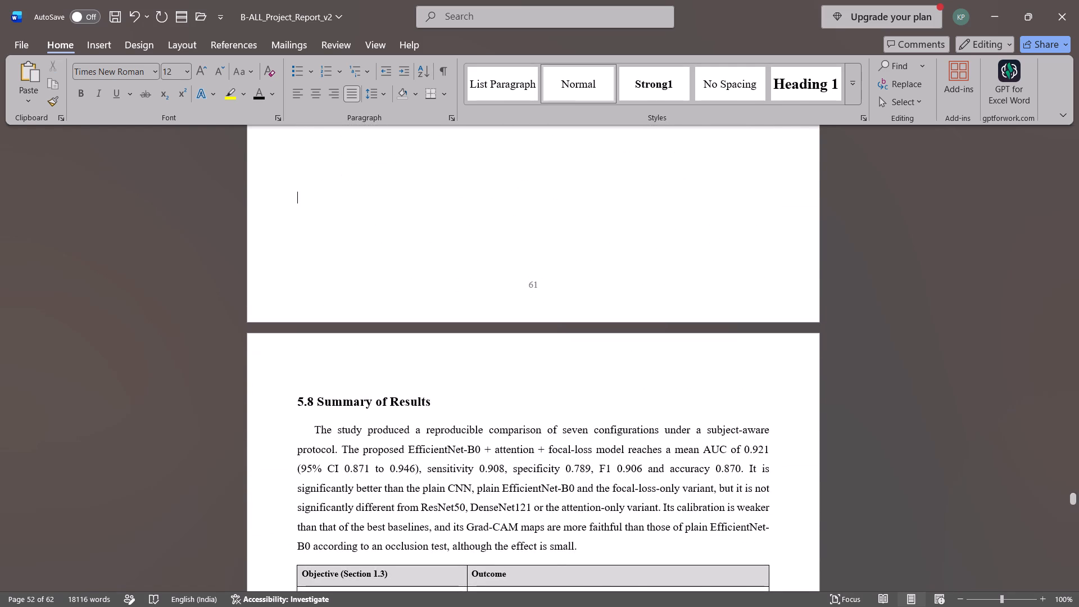
key("BackSpace")
key("BackSpace")
key("BackSpace")
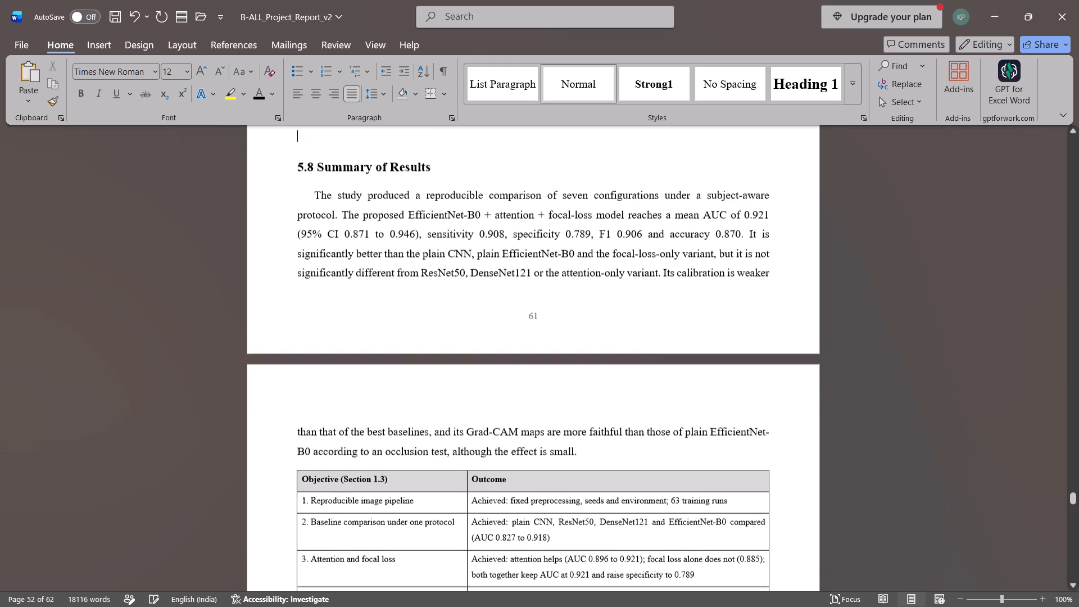
scroll(667, 281, "up", 1)
key("BackSpace")
key("Return")
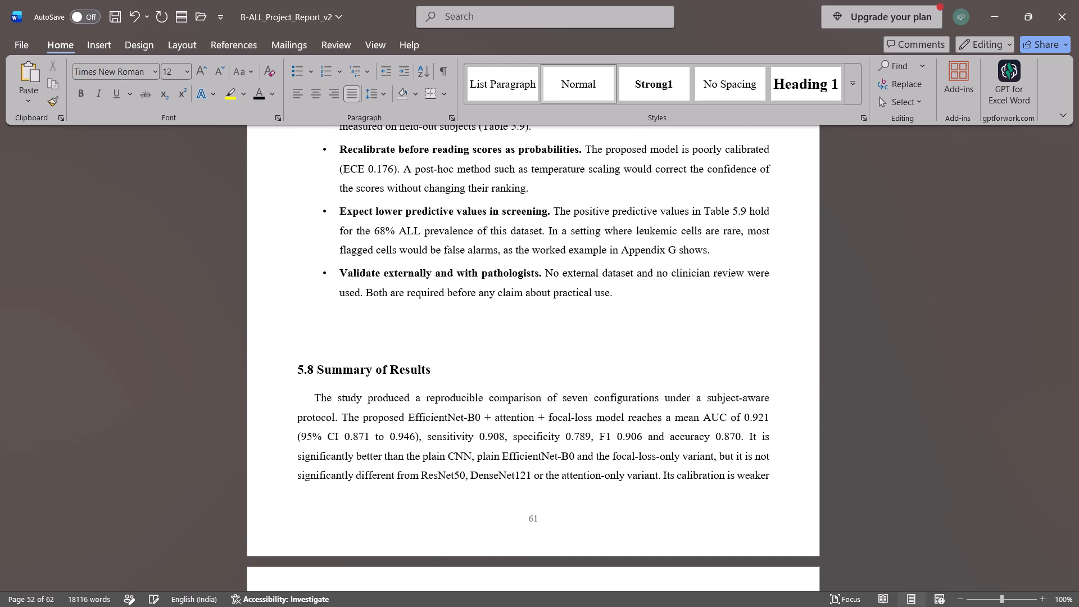
key("Return")
key("Return")
key("Return")
key("Return")
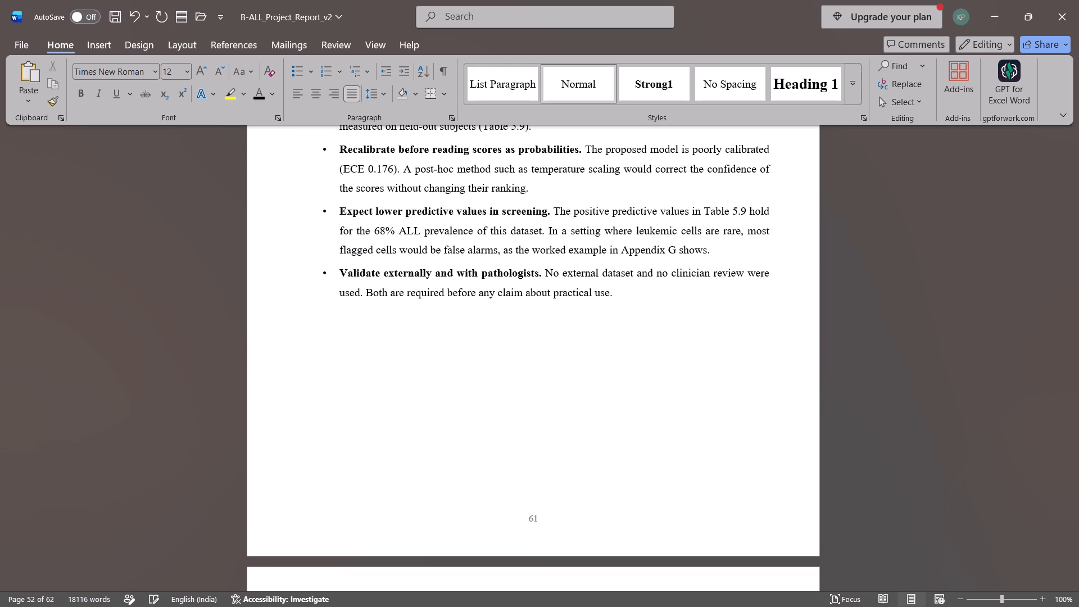
scroll(667, 281, "down", 3)
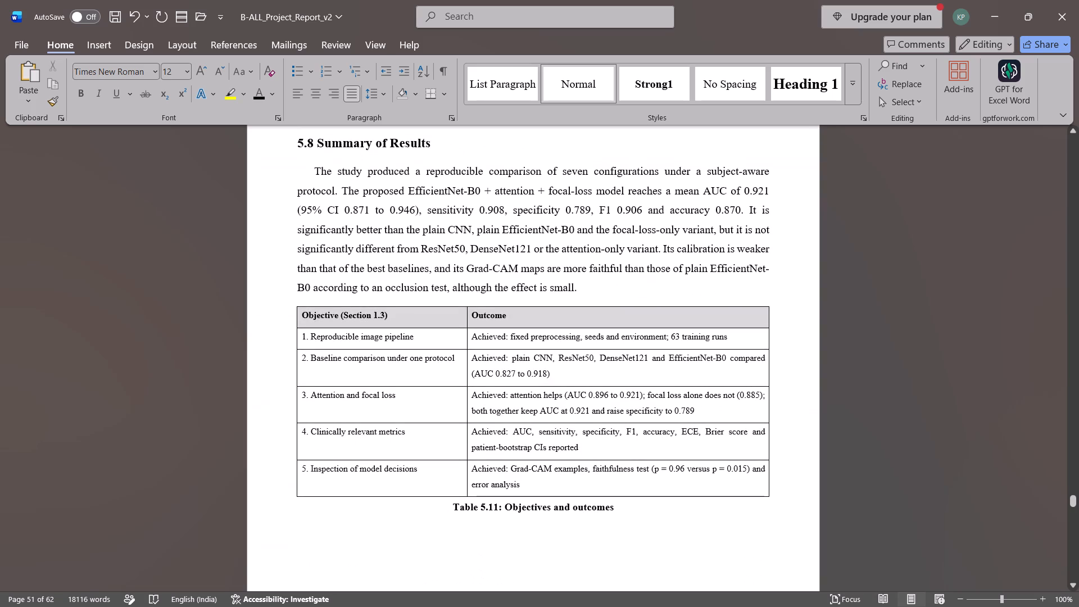
Examine the conclusion, Key findings and FUTURE SCOPE pages for layout problems.
scroll(669, 274, "down", 3)
scroll(573, 348, "down", 2)
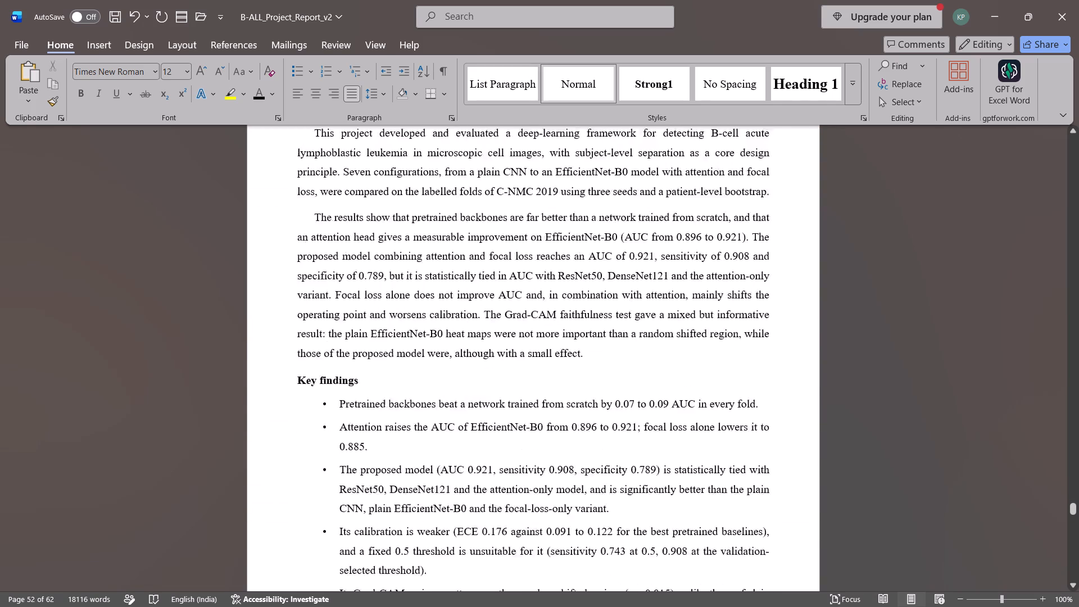
scroll(573, 348, "down", 7)
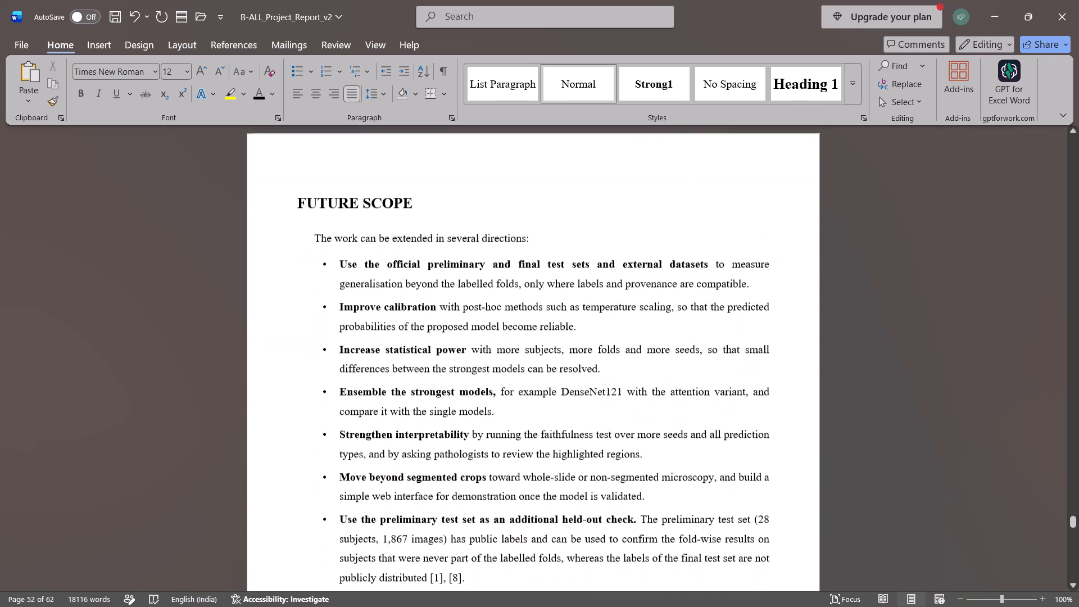
scroll(573, 348, "down", 1)
left_click(438, 210)
scroll(438, 210, "down", 2)
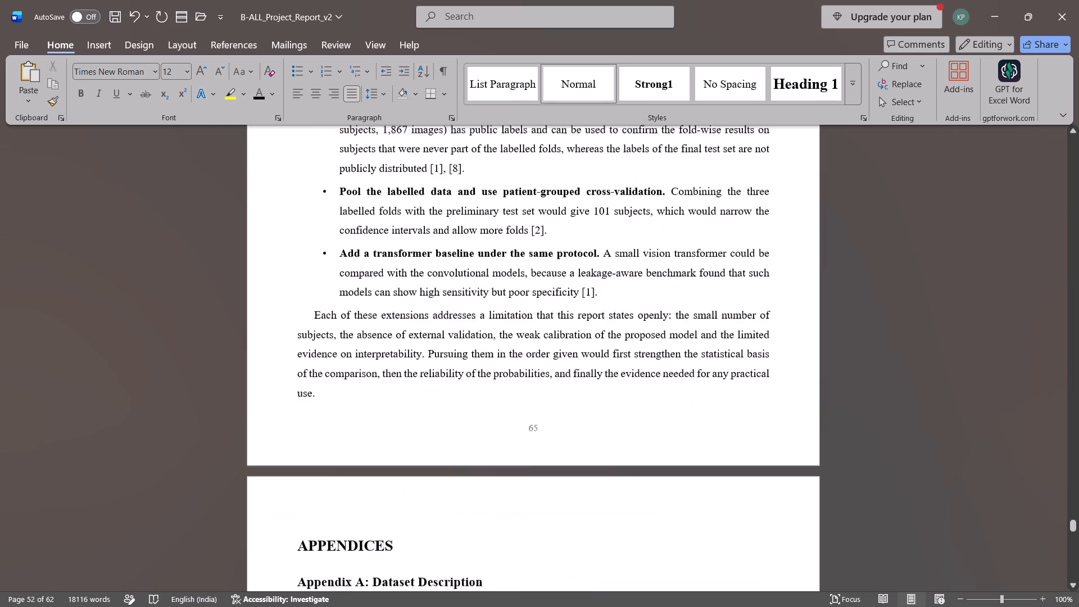
Check the appendices' tables and page breaks up to REFERENCES, going back over Appendices H, G and F.
scroll(438, 210, "down", 3)
scroll(418, 272, "down", 1)
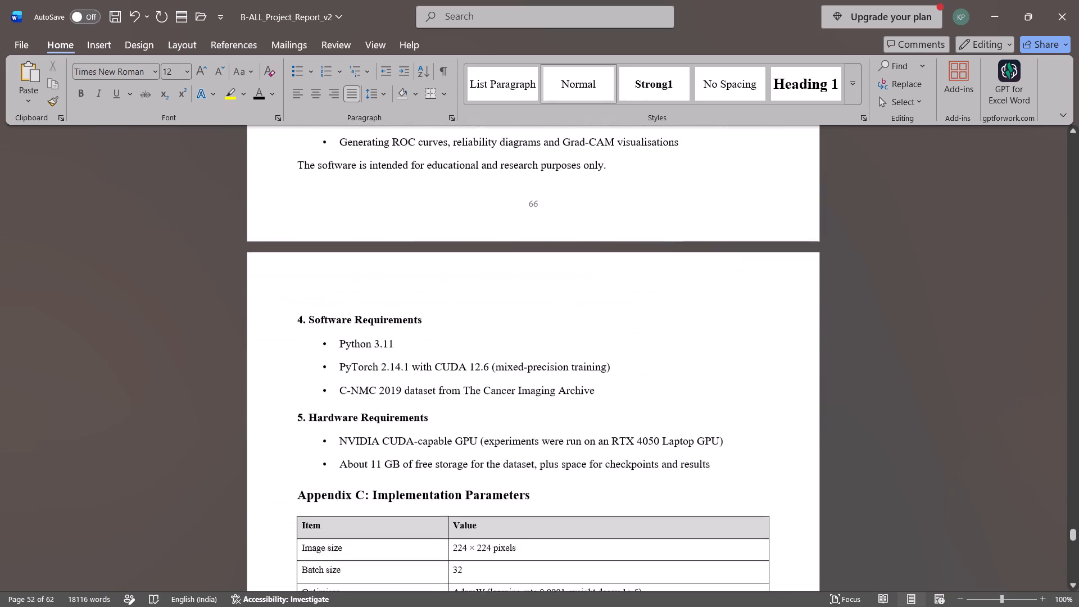
scroll(418, 272, "down", 7)
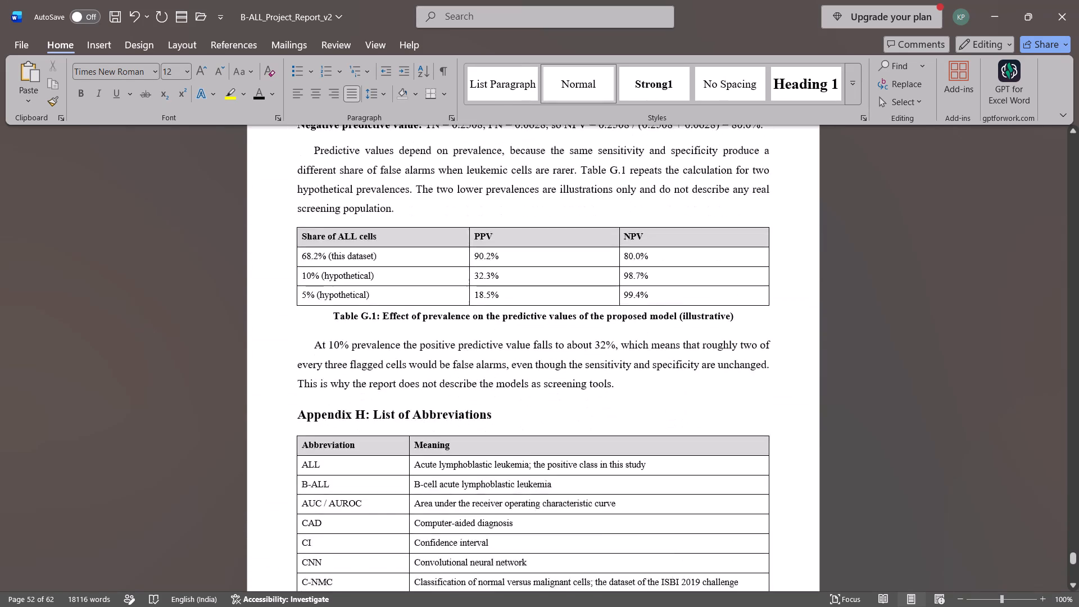
scroll(418, 272, "down", 2)
scroll(418, 272, "up", 2)
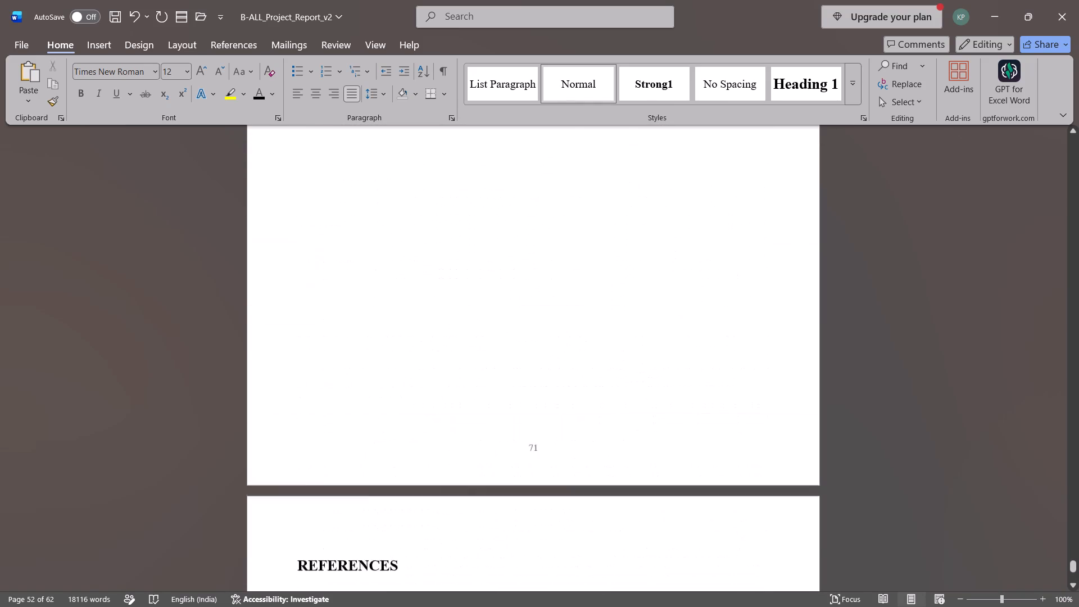
scroll(418, 272, "up", 4)
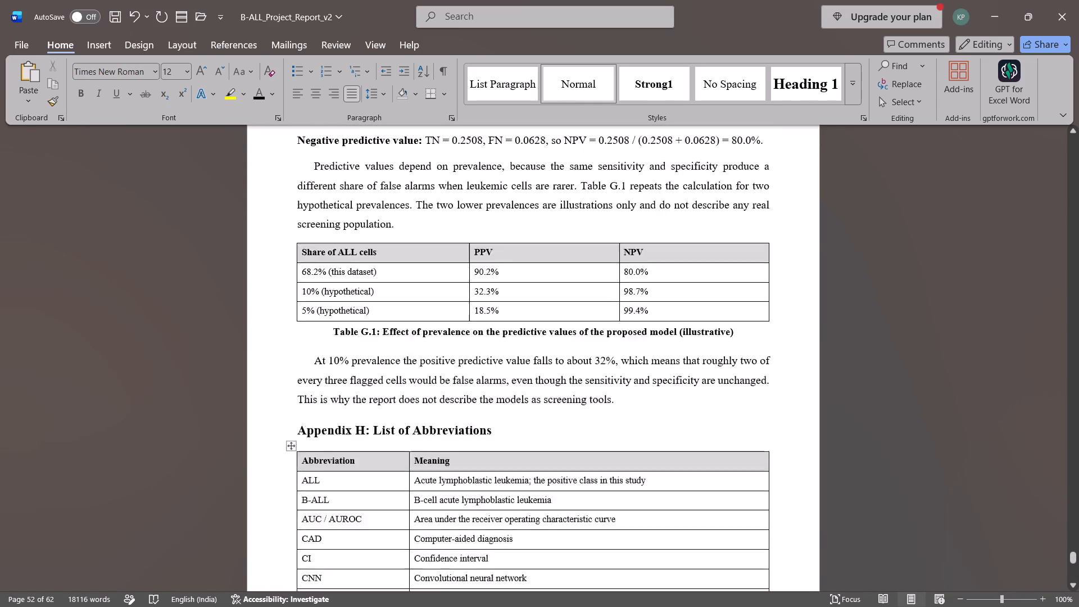
scroll(418, 272, "up", 3)
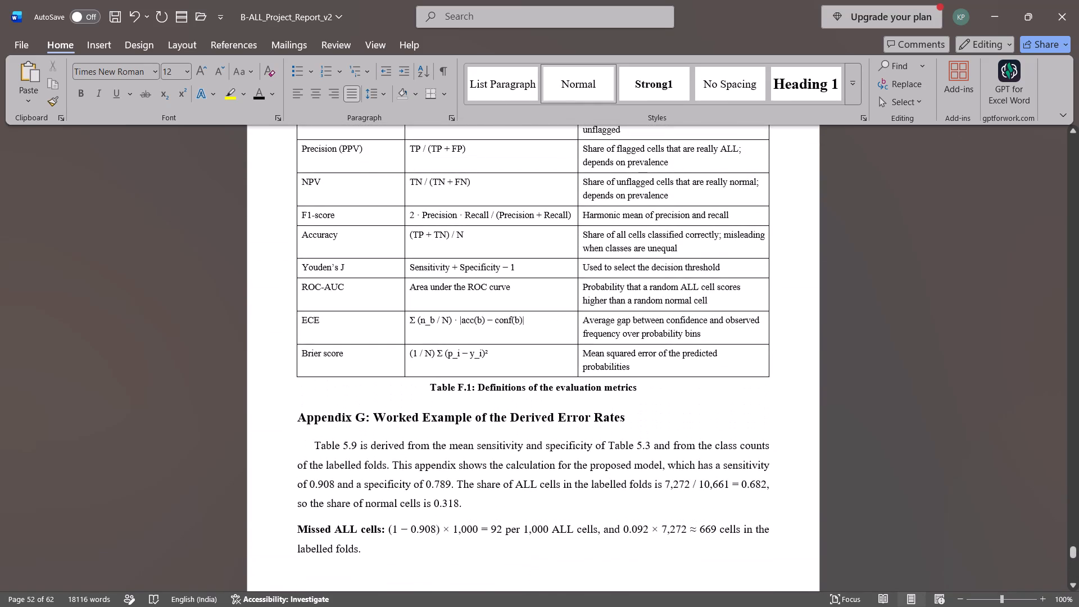
scroll(416, 283, "up", 1)
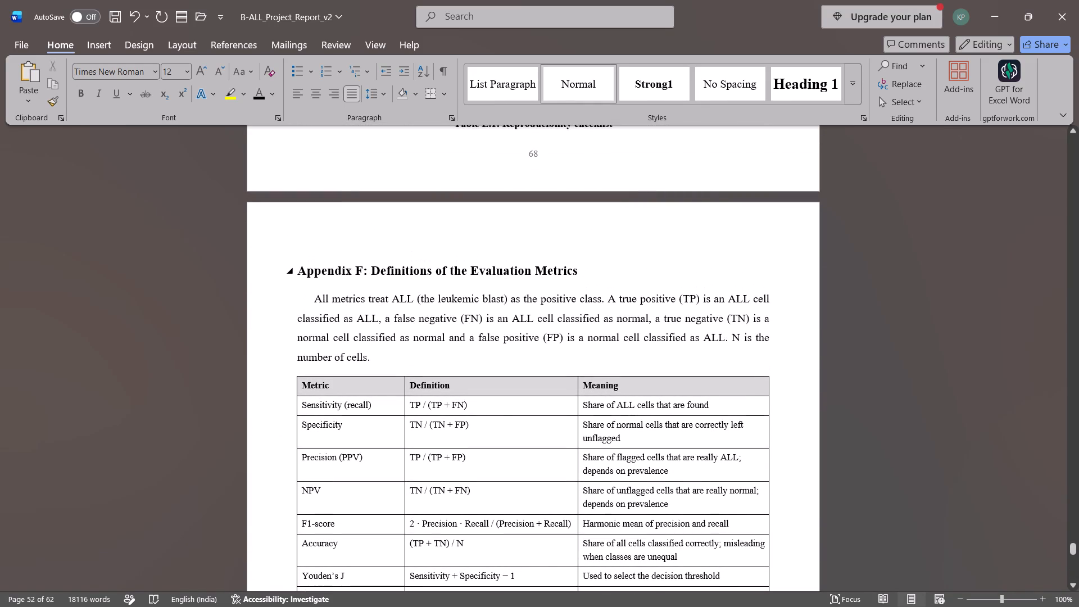
Place the report window side by side with the certificate document containing the abbreviations list.
key("super+Right")
left_click(614, 224)
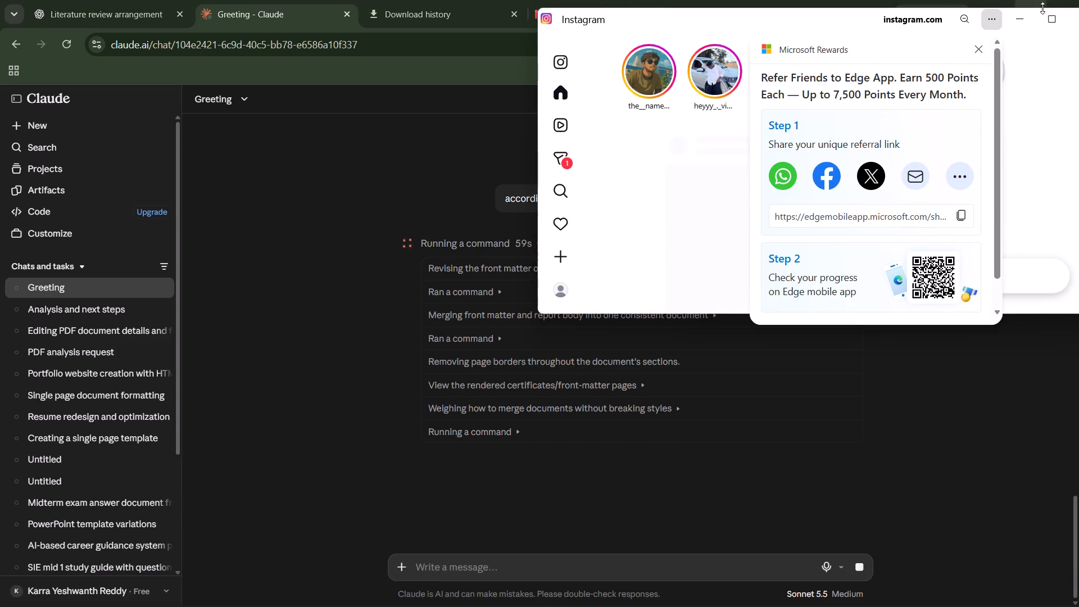
Dismiss the Microsoft Rewards offer in the Instagram window and review the account's profile and notifications, with the window maximized.
left_click(974, 52)
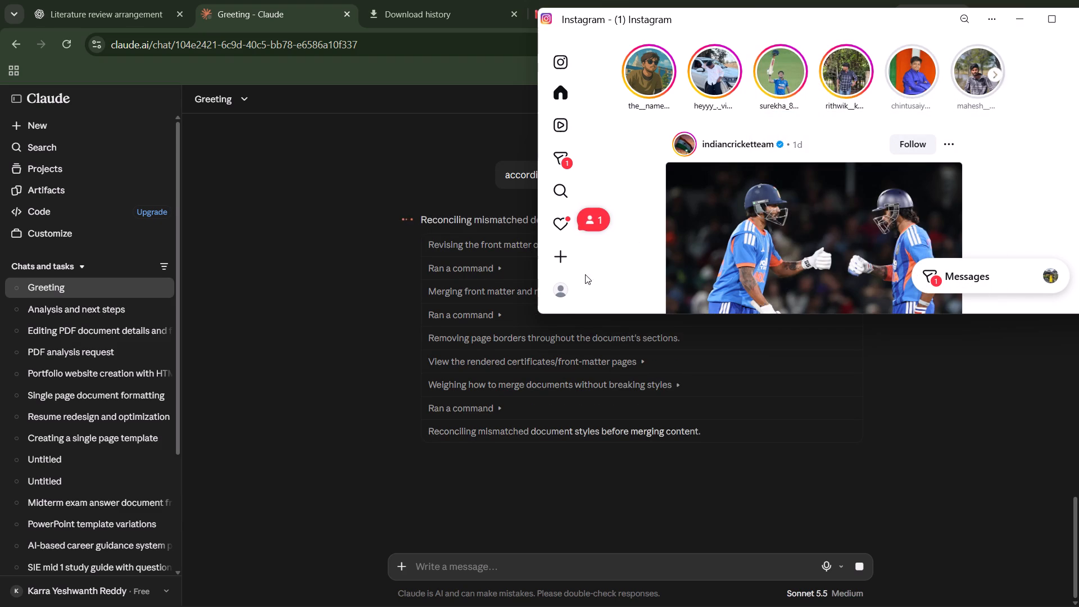
left_click(560, 295)
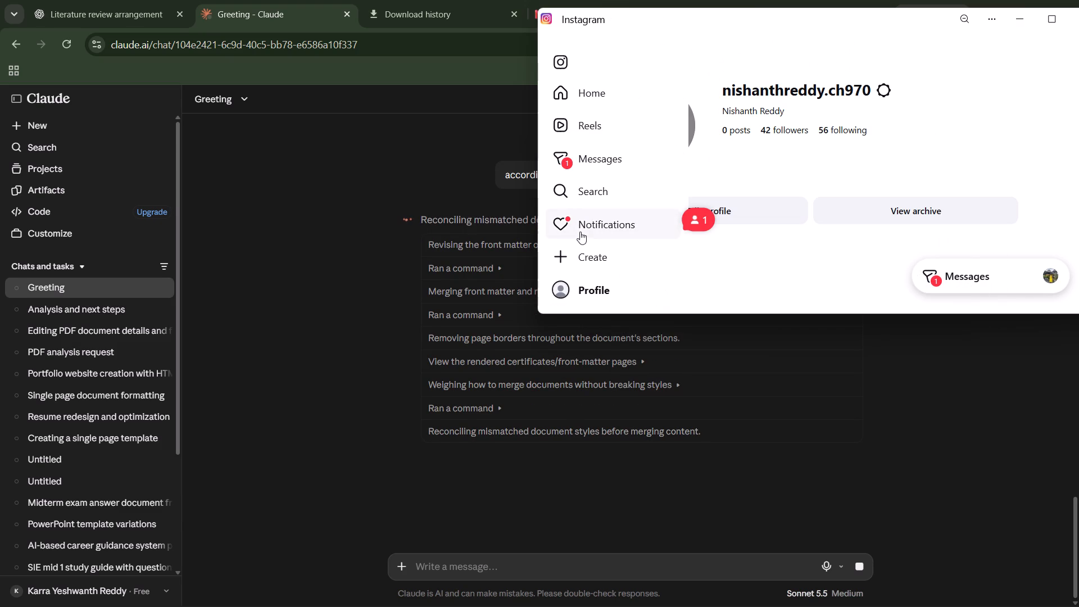
left_click(580, 232)
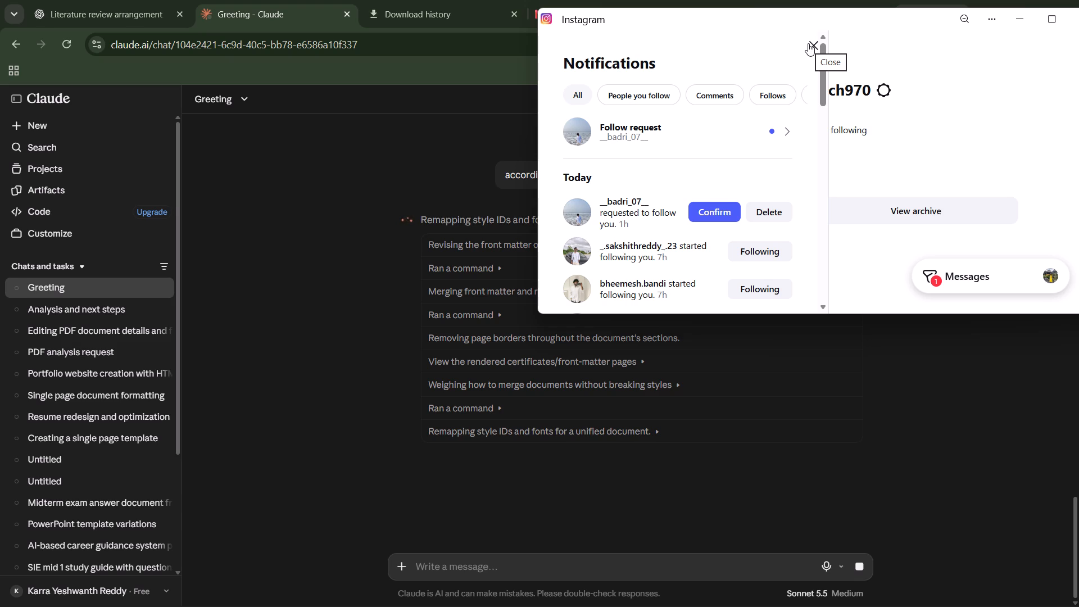
left_click(1055, 10)
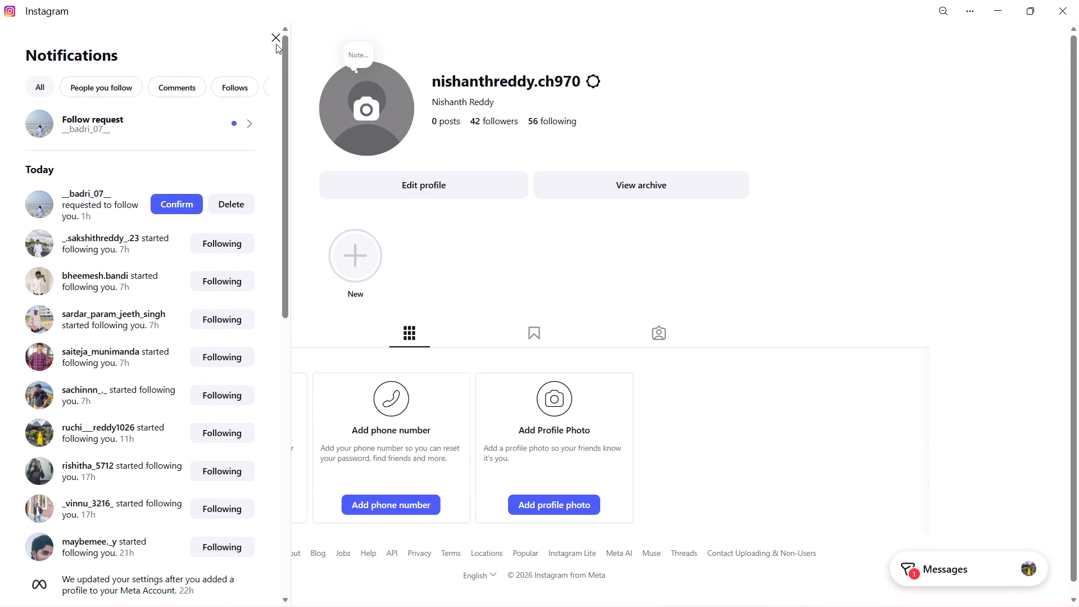
left_click(273, 37)
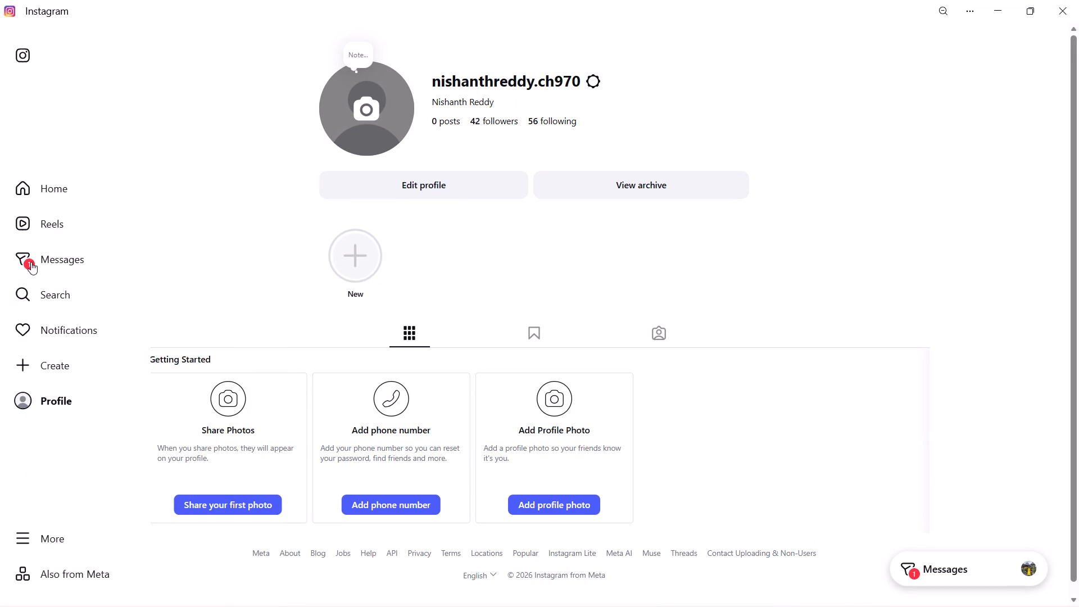
Open the Instagram message inbox.
left_click(35, 259)
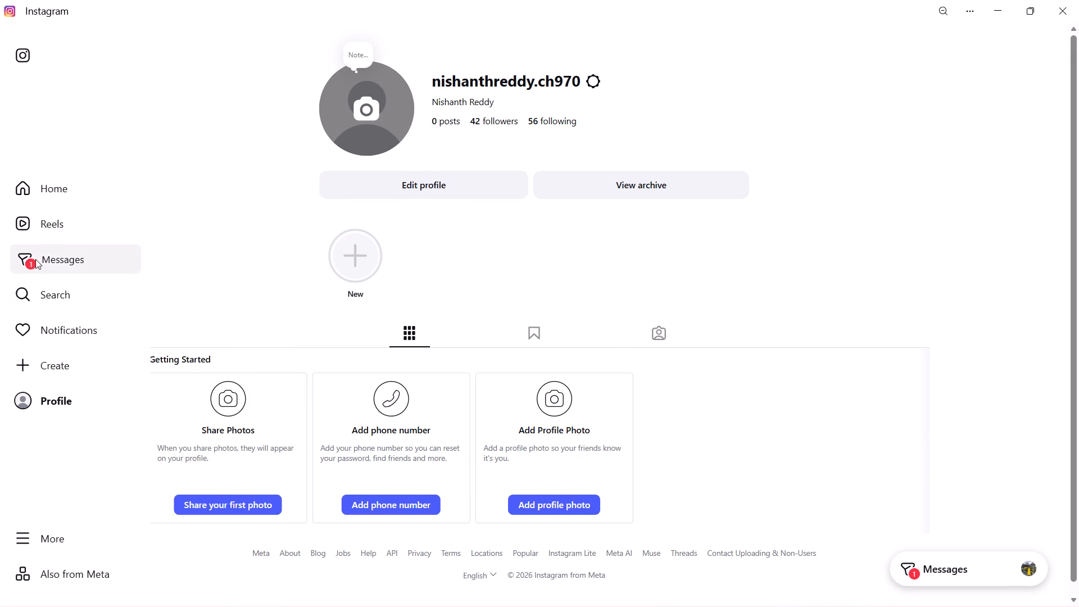
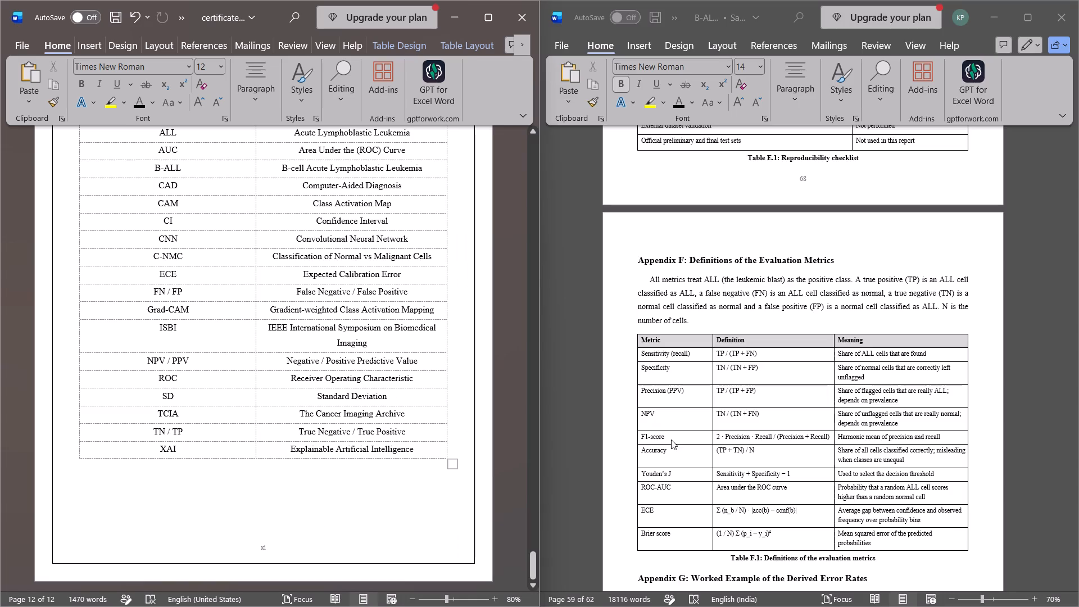
Review the report from the conclusion back to Chapter 1, then on through the model interpretations and the abbreviations appendix to the references.
scroll(702, 376, "up", 13)
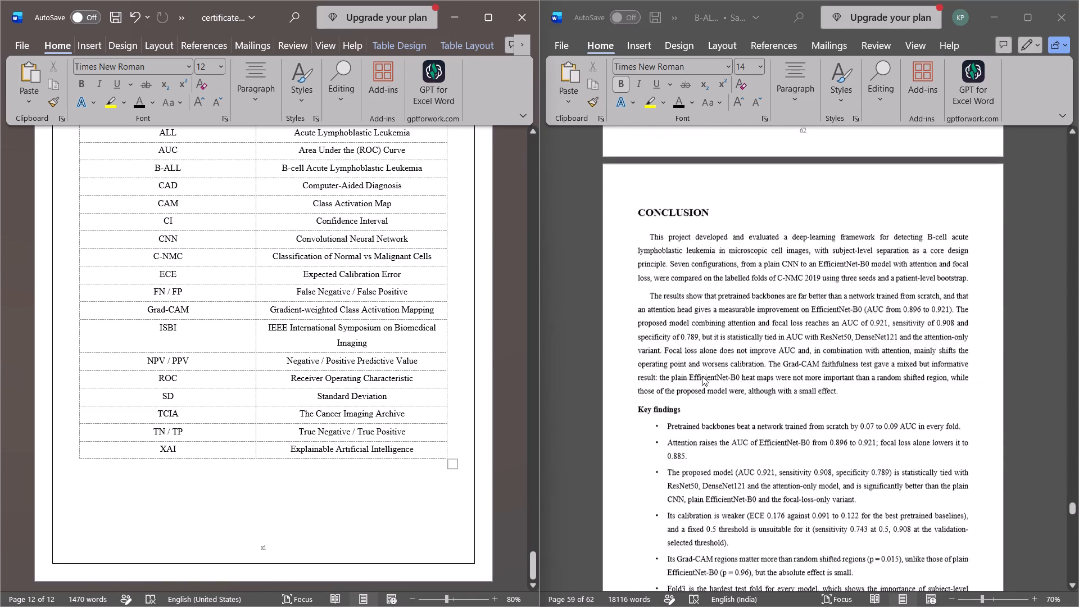
scroll(702, 376, "up", 19)
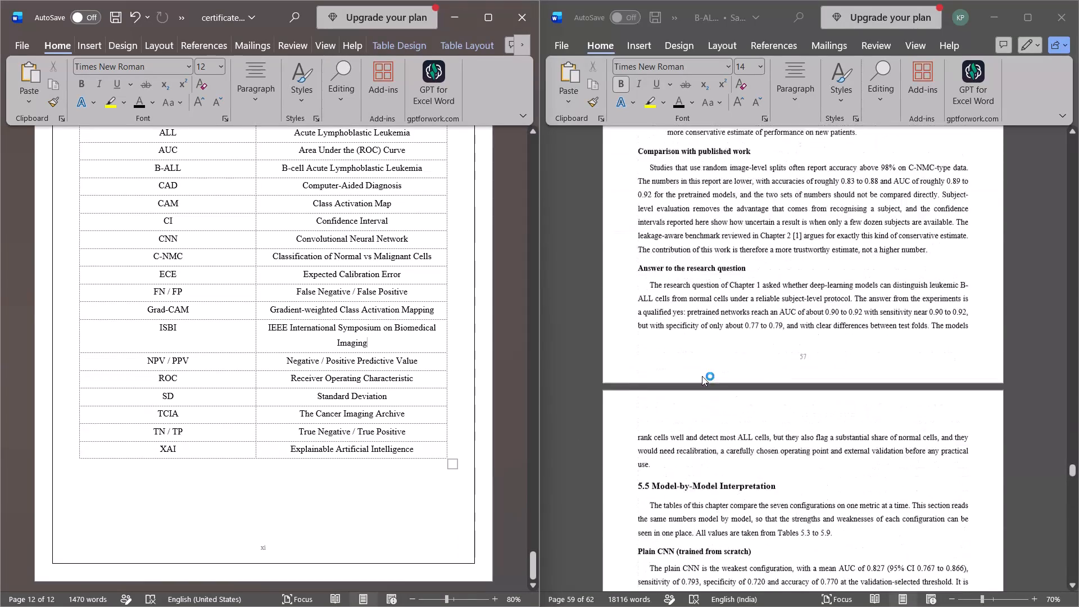
scroll(702, 376, "up", 18)
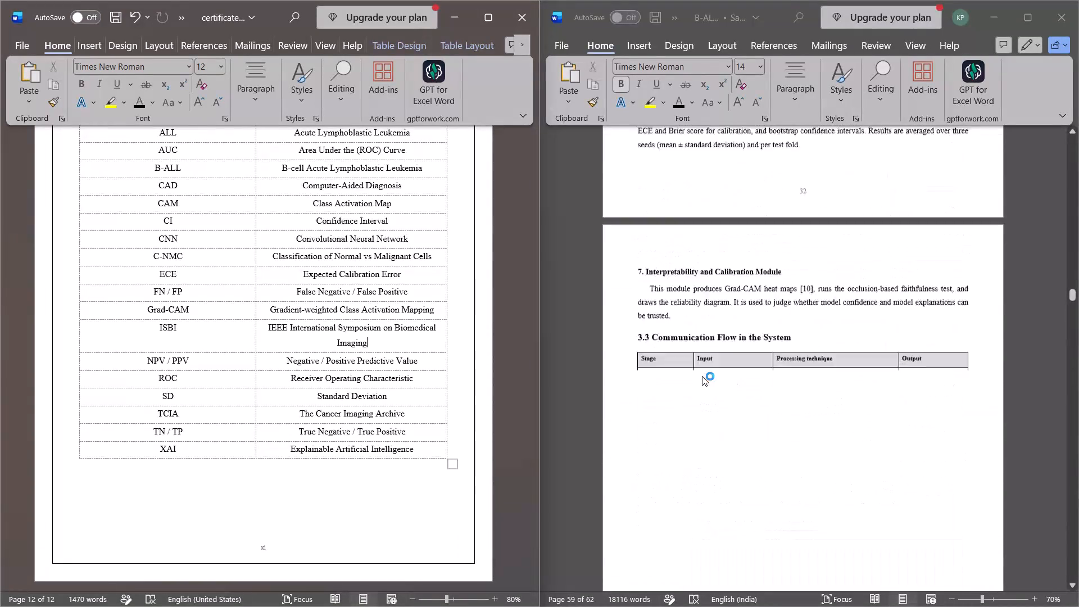
scroll(702, 376, "up", 18)
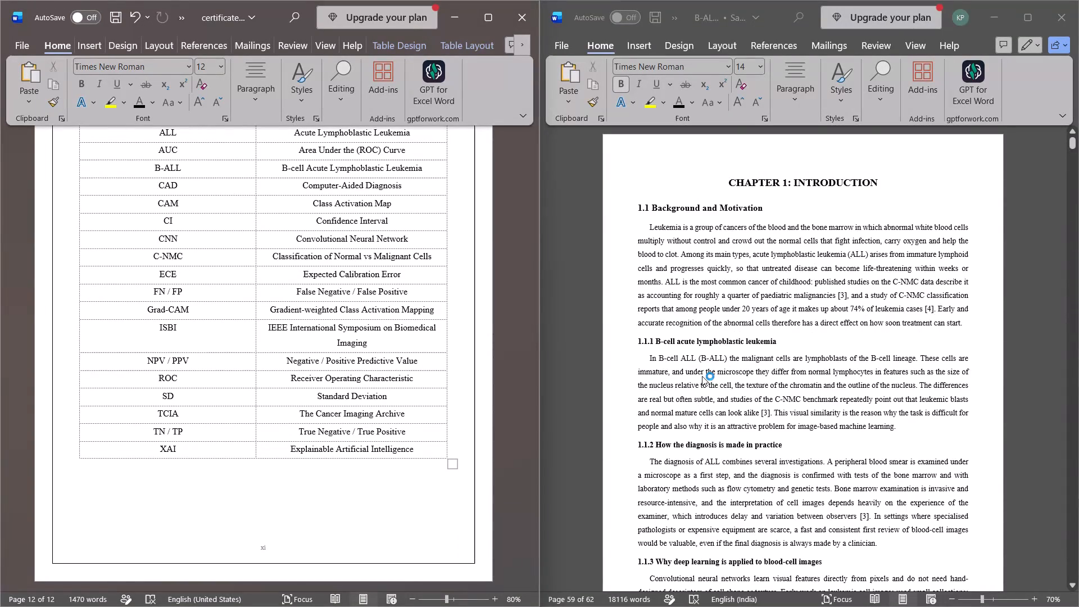
scroll(702, 376, "down", 20)
scroll(702, 376, "down", 20)
scroll(702, 376, "down", 1)
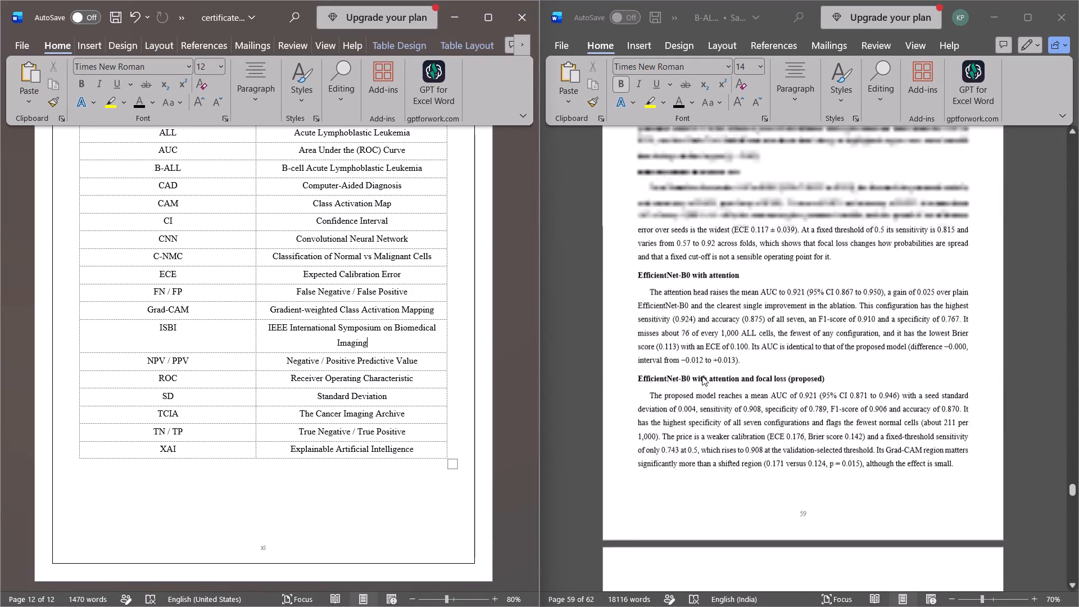
scroll(702, 376, "down", 16)
scroll(702, 376, "down", 12)
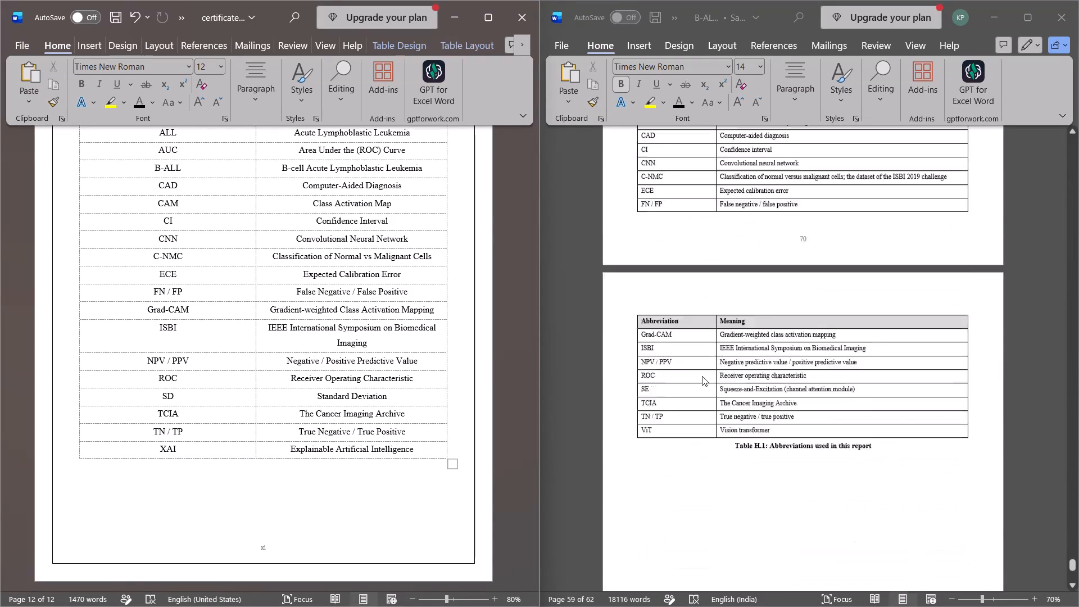
scroll(702, 376, "down", 20)
scroll(702, 376, "down", 8)
scroll(702, 376, "up", 1)
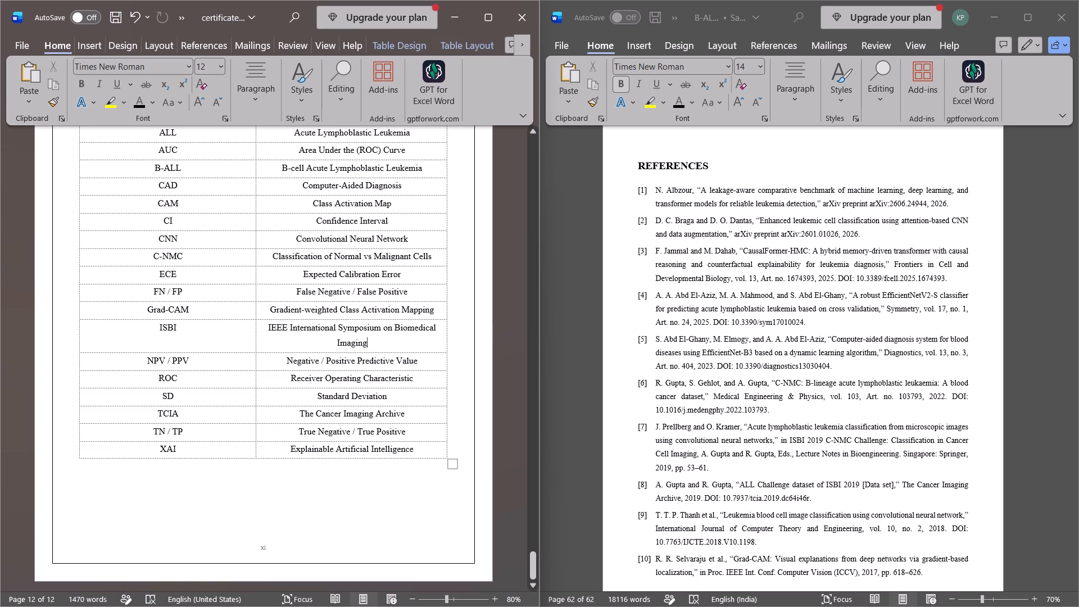
scroll(499, 329, "up", 5)
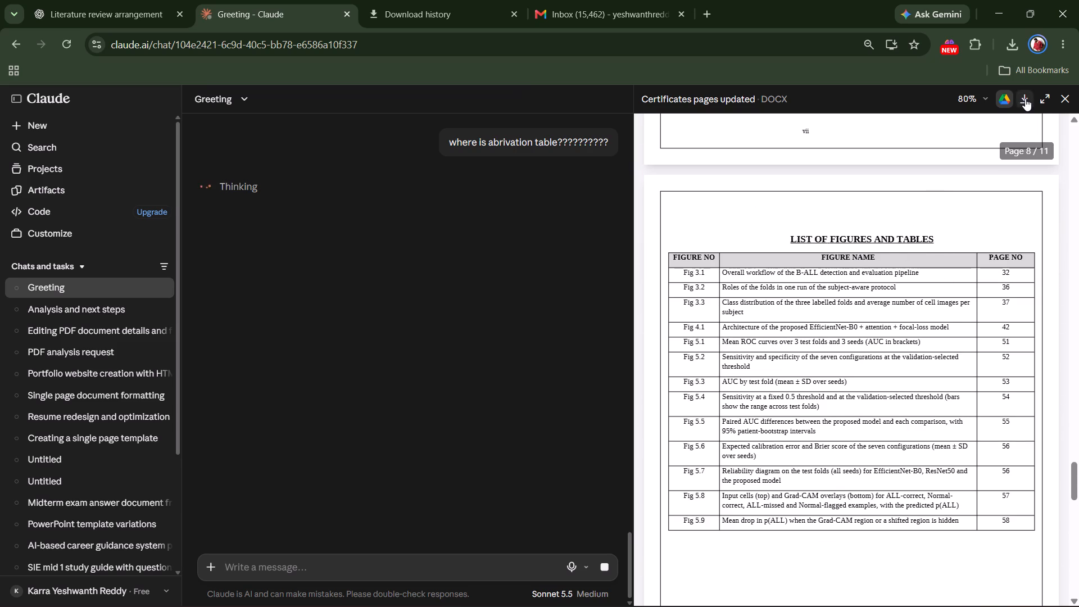
Download the updated certificate pages document and open Certificates_Pages_Updated.docx in Word.
left_click(1025, 98)
left_click(1013, 31)
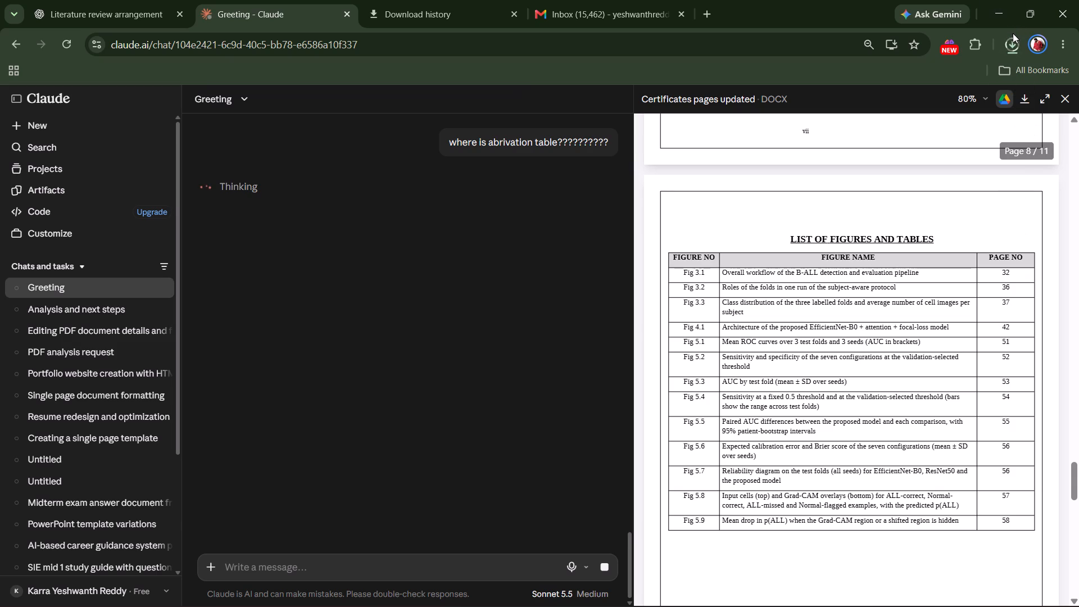
left_click(1012, 37)
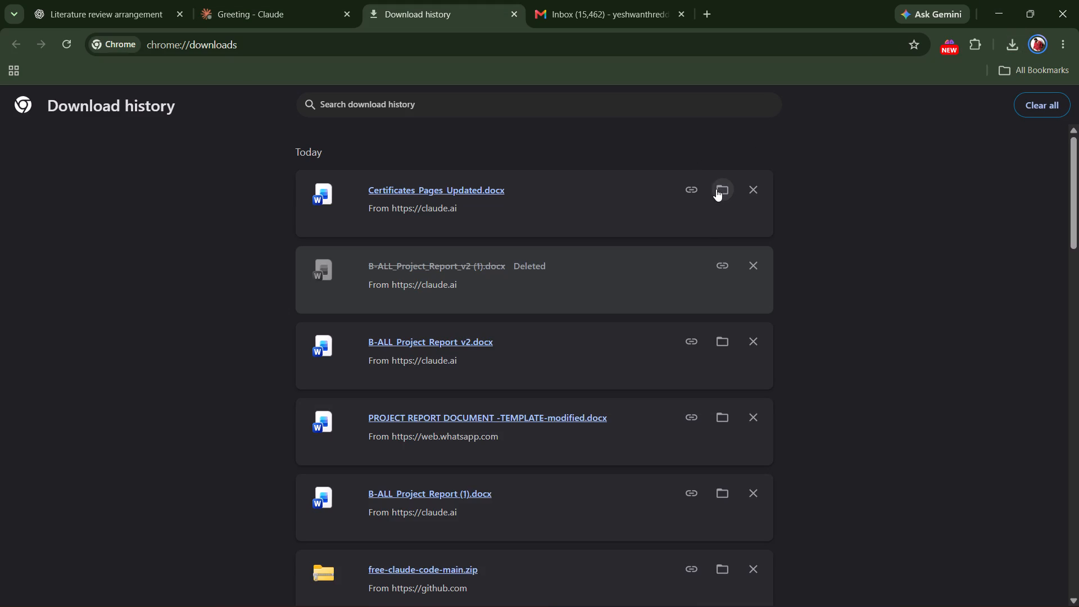
left_click(455, 187)
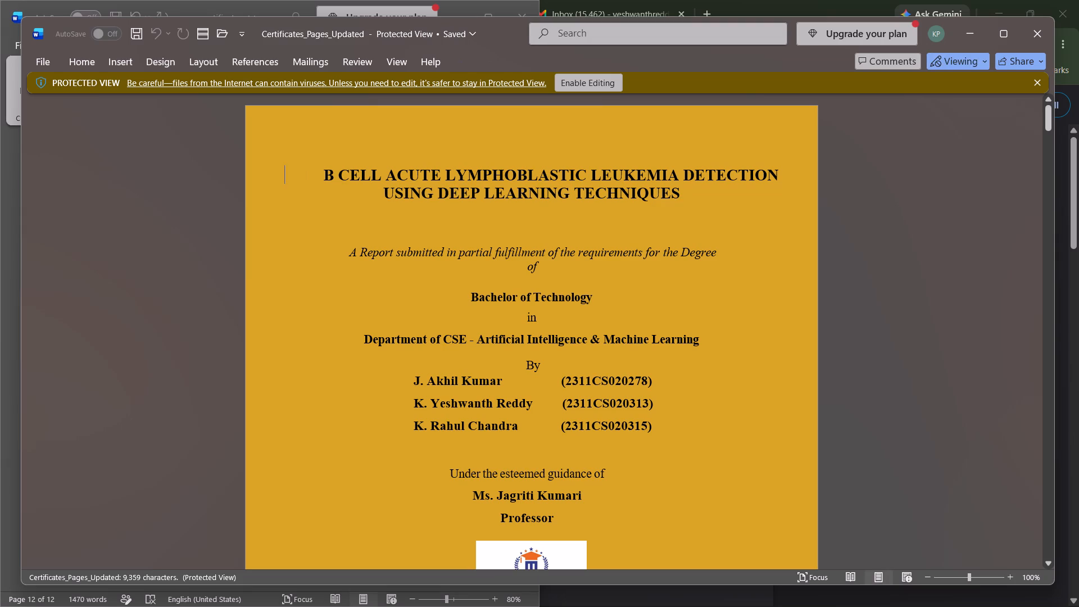
Enable editing in Certificates_Pages_Updated and place it side by side with the B-ALL project report.
key("super+Left")
left_click(481, 70)
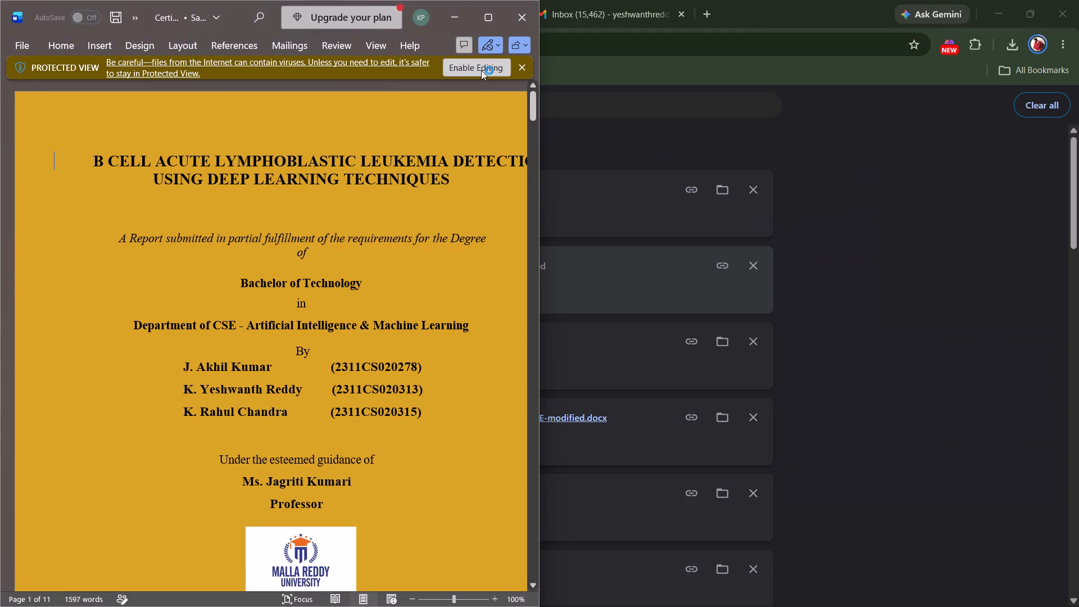
left_click(484, 71)
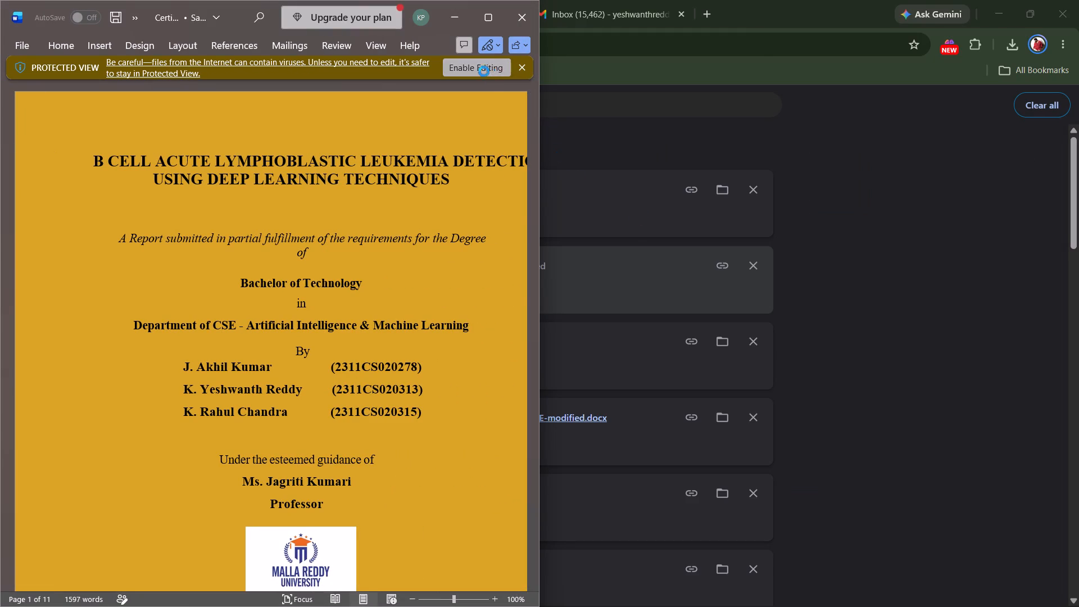
left_click(472, 128)
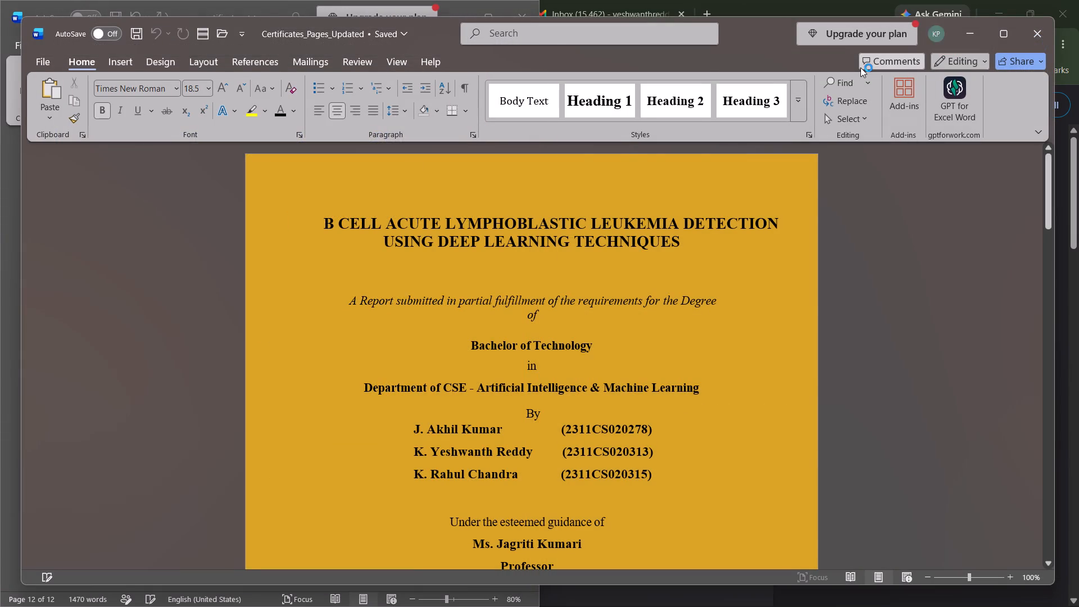
key("super+Left")
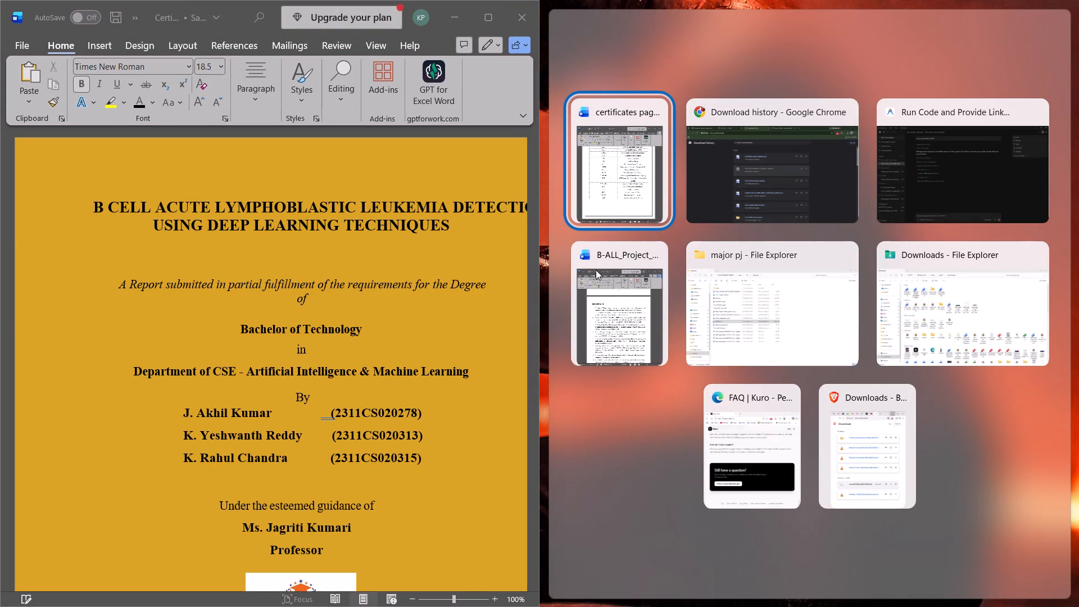
left_click(596, 270)
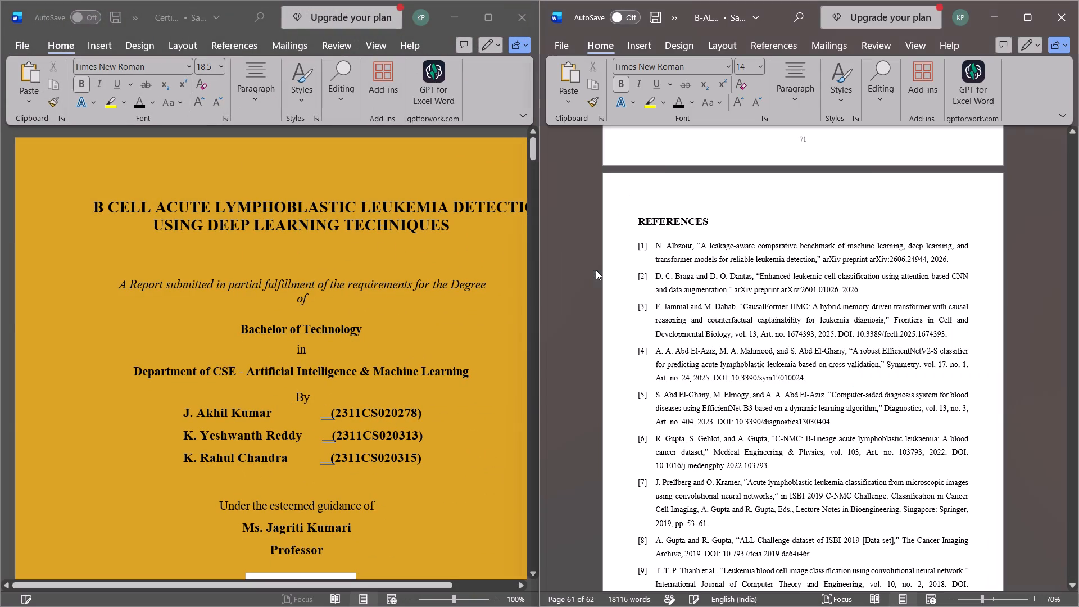
Examine the report's References page and the new certificate document from its cover to the lists of figures and tables.
scroll(709, 273, "down", 2)
scroll(396, 327, "down", 2)
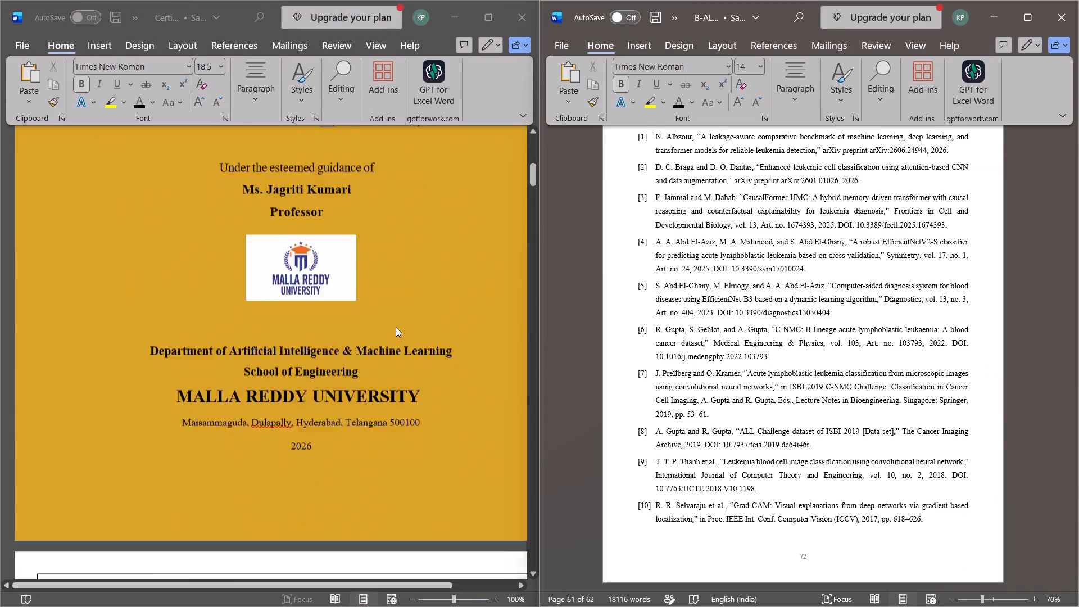
scroll(396, 327, "down", 4)
scroll(396, 327, "down", 5, "ctrl")
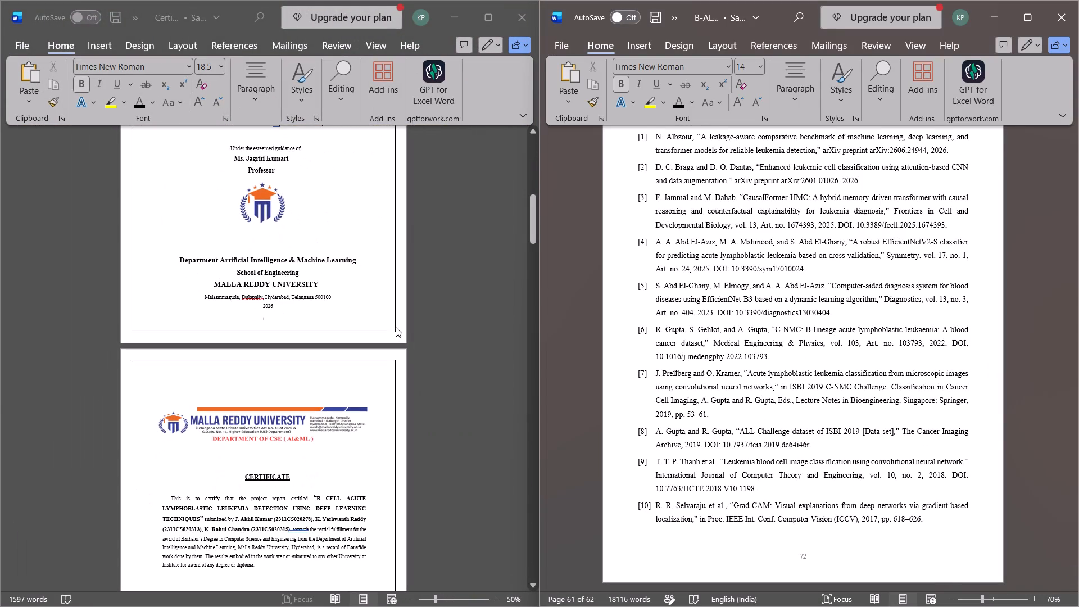
scroll(396, 327, "down", 1)
scroll(396, 327, "up", 2, "ctrl")
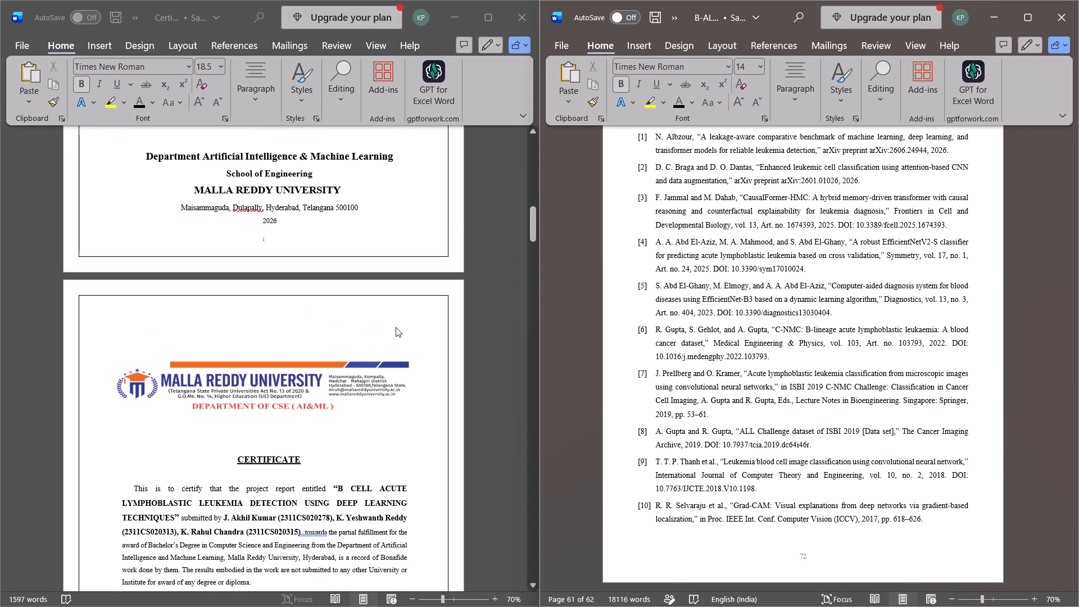
scroll(656, 440, "down", 6)
scroll(276, 529, "down", 20)
scroll(276, 529, "down", 5)
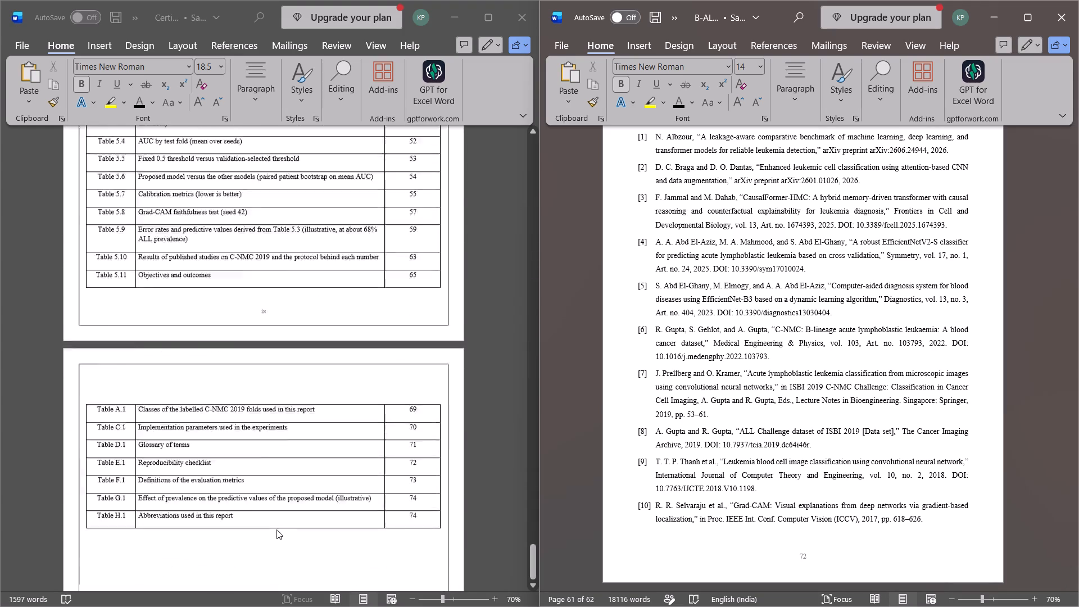
scroll(276, 529, "down", 16)
scroll(276, 529, "up", 3)
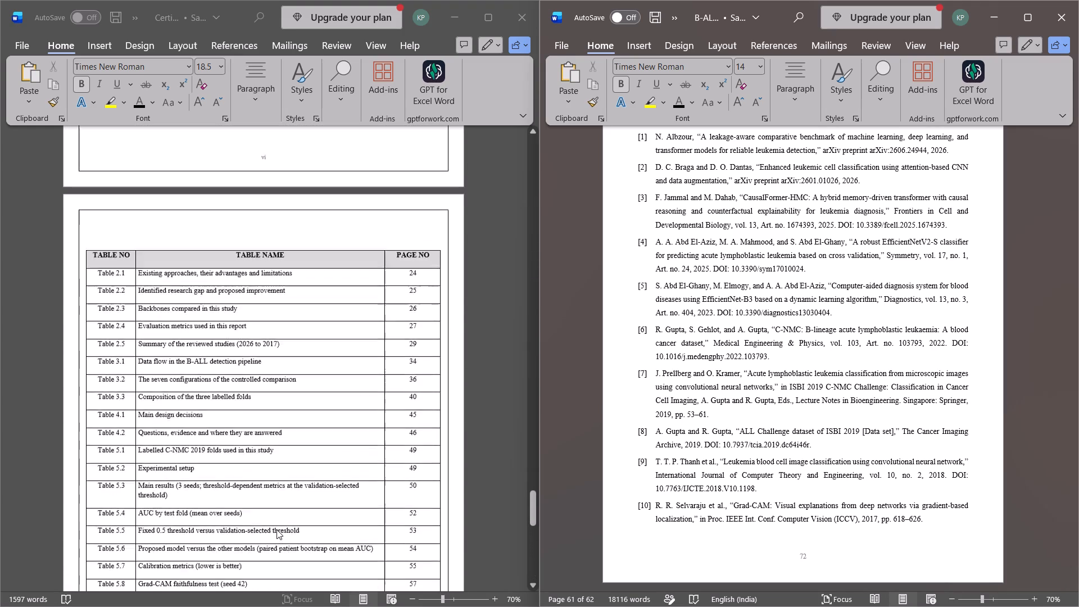
scroll(276, 529, "up", 1)
left_click(175, 395)
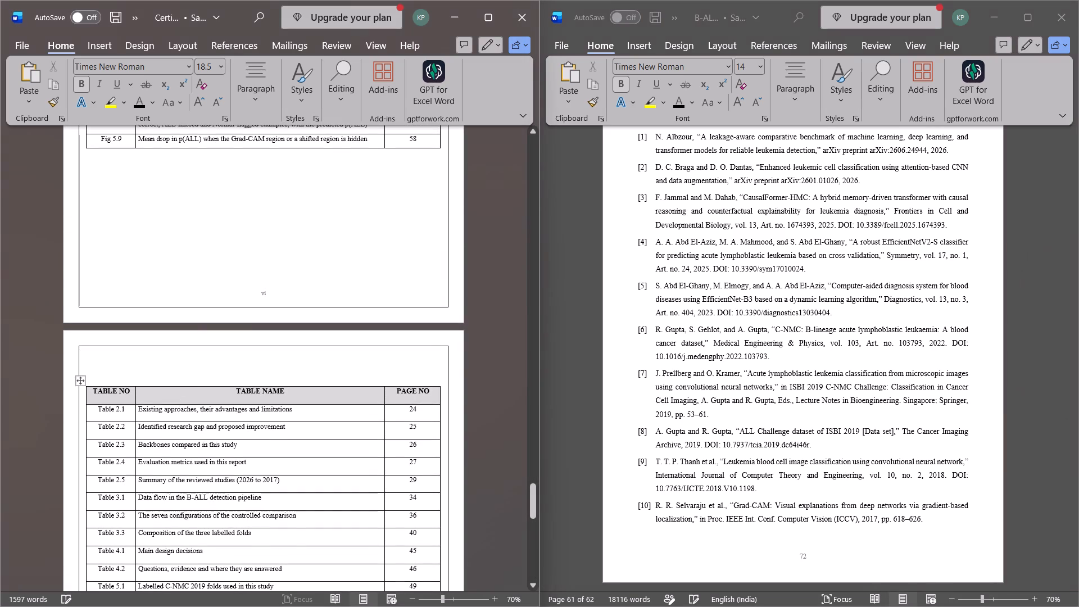
Compare the certificate document's lists of figures and tables with the older certificate file and the report's pages around References.
scroll(230, 285, "up", 2)
scroll(230, 285, "down", 1)
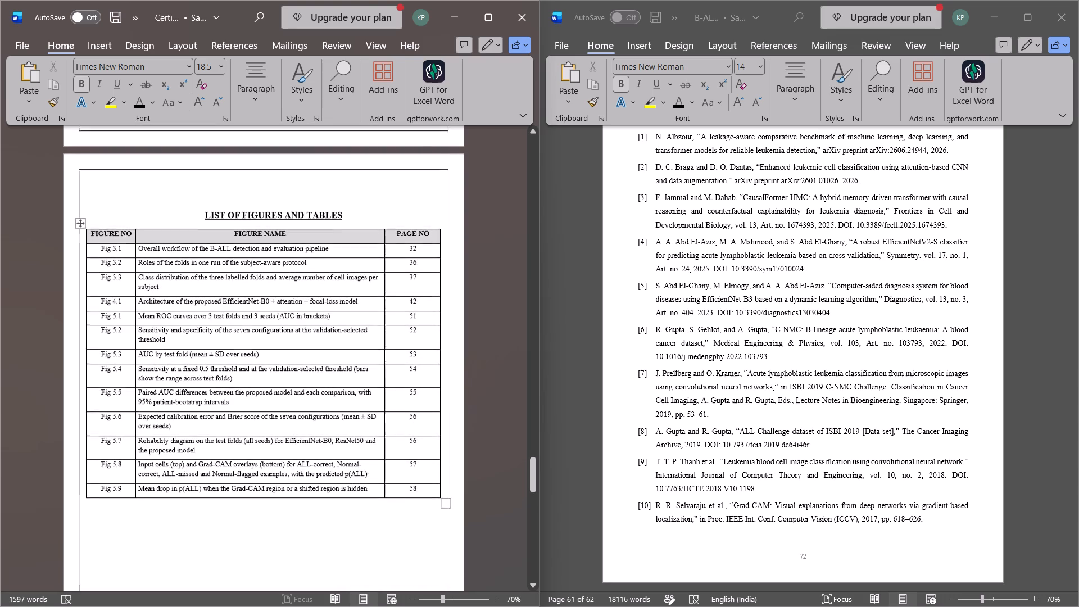
scroll(230, 285, "down", 1)
scroll(230, 285, "up", 2)
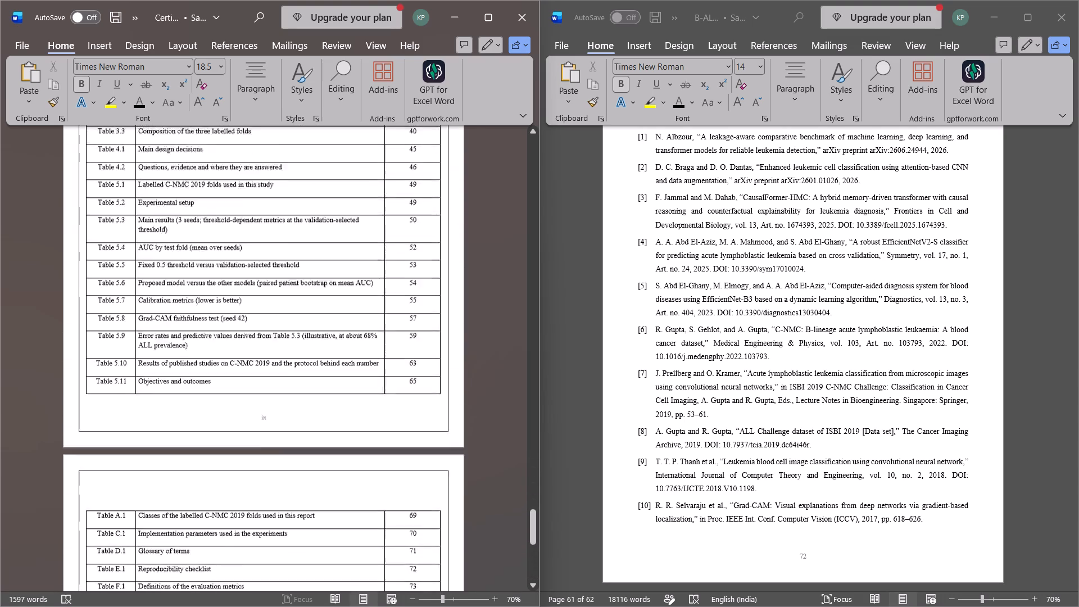
scroll(230, 285, "up", 5)
scroll(230, 285, "down", 1)
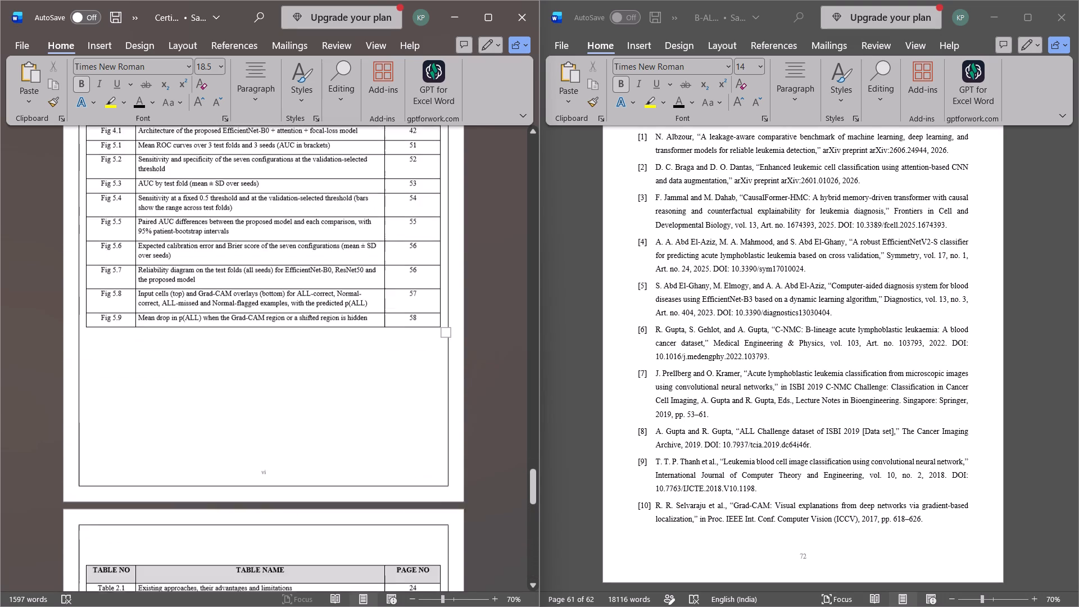
scroll(230, 285, "down", 2)
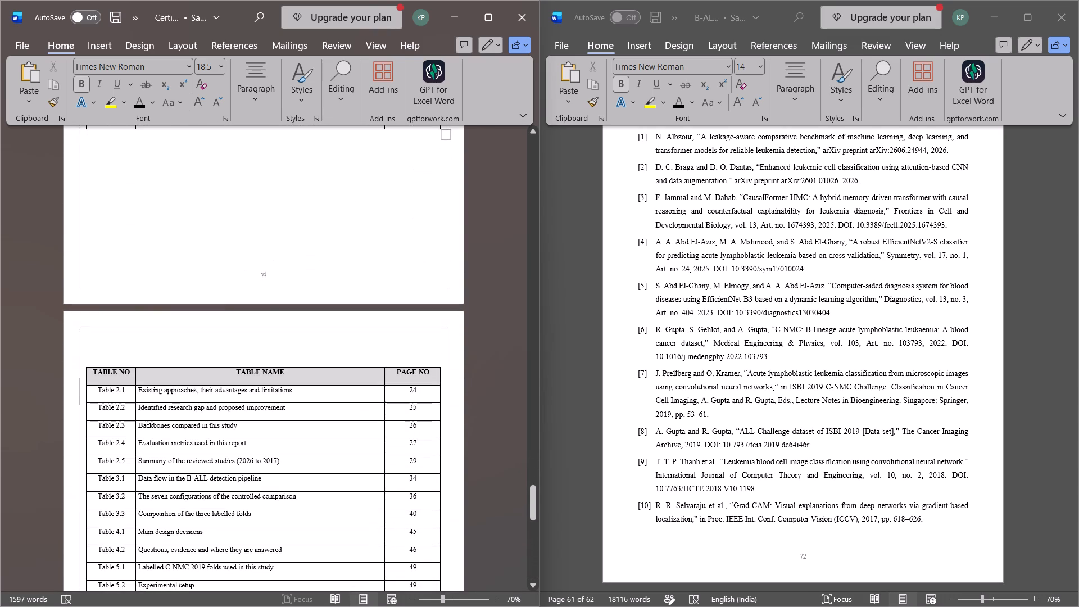
scroll(658, 310, "up", 2)
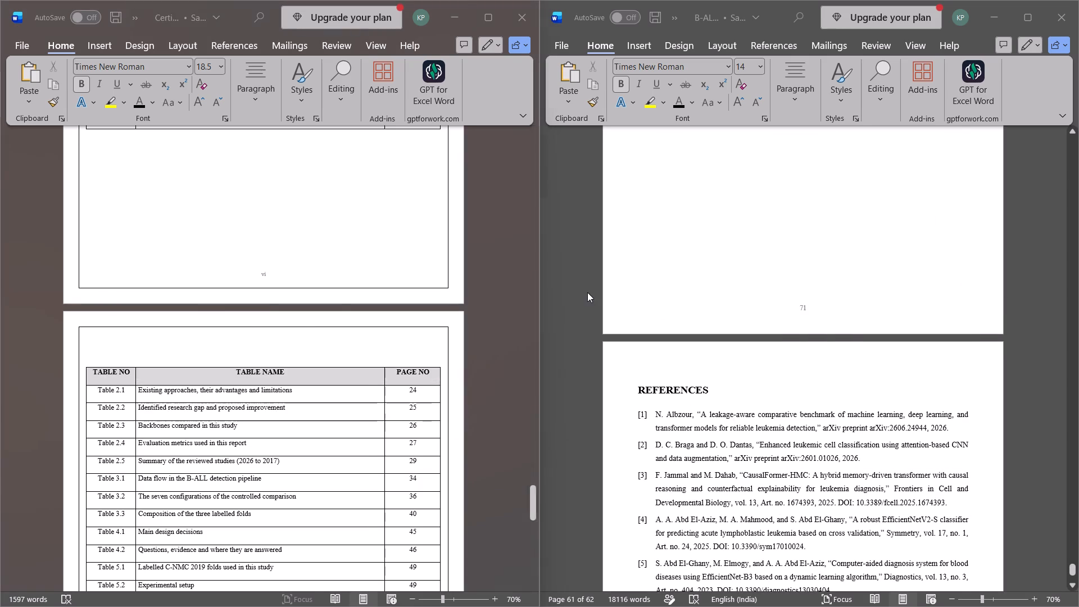
scroll(642, 250, "up", 1)
scroll(355, 276, "up", 5)
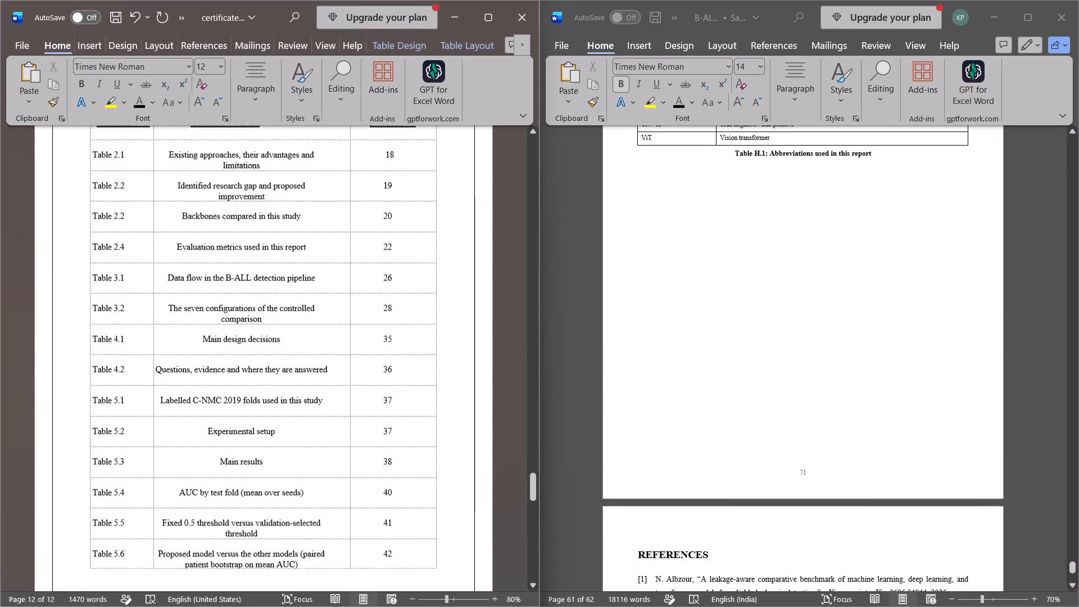
scroll(355, 276, "up", 5)
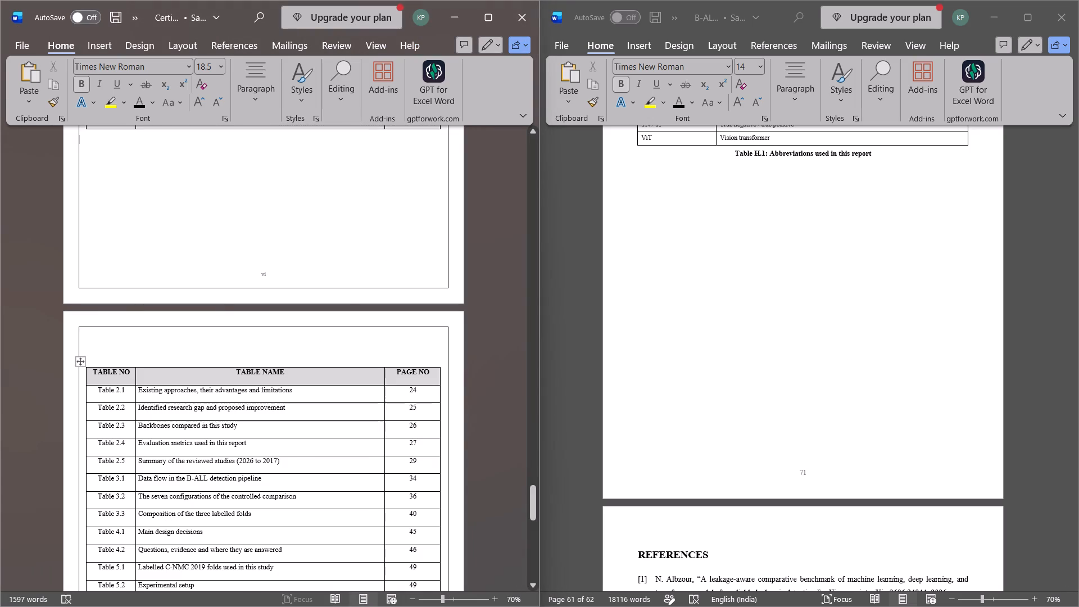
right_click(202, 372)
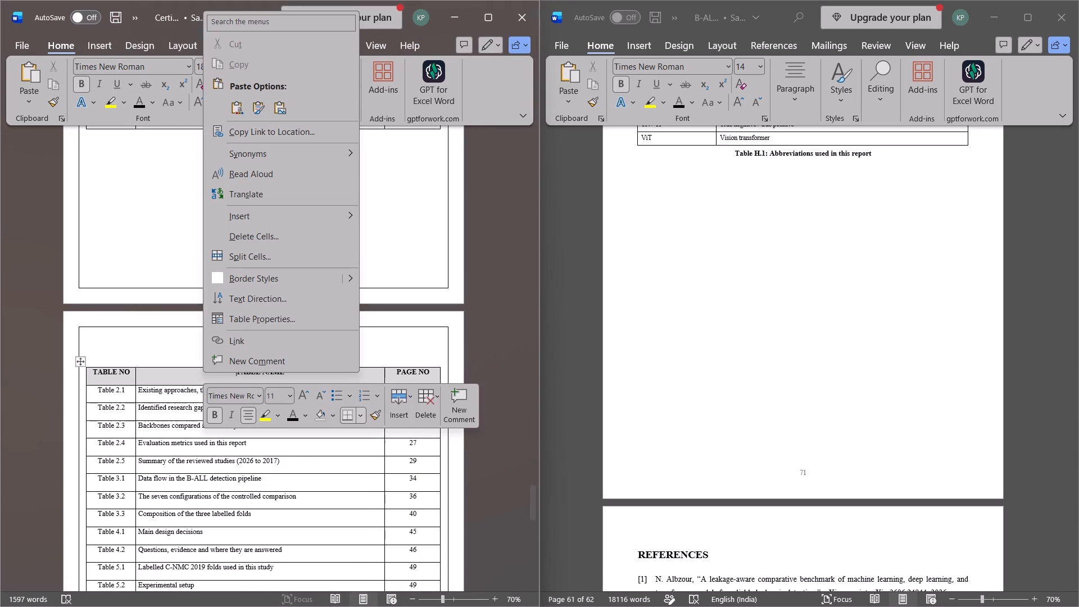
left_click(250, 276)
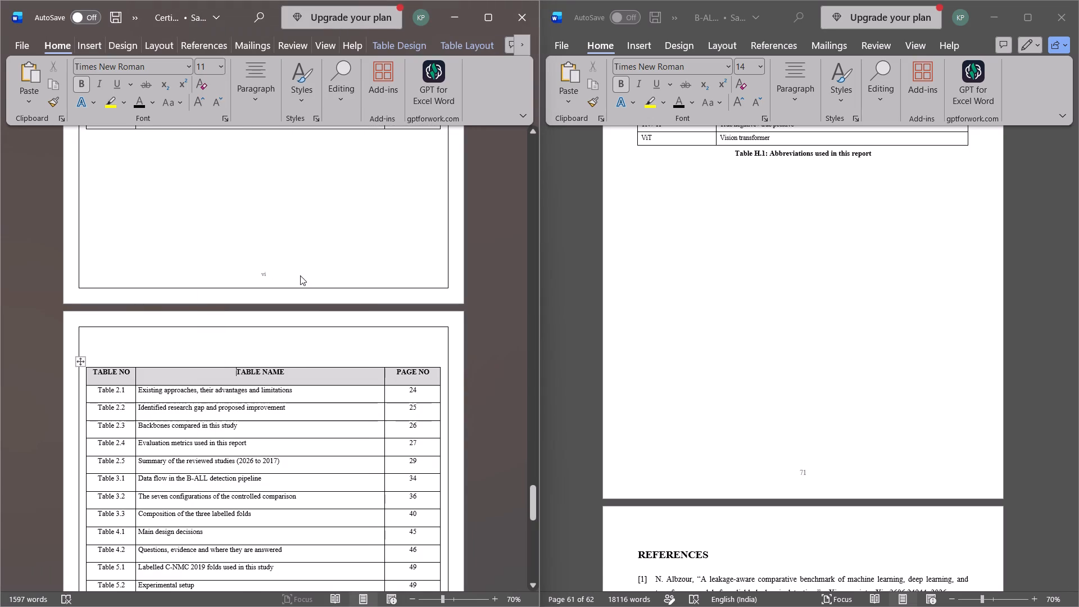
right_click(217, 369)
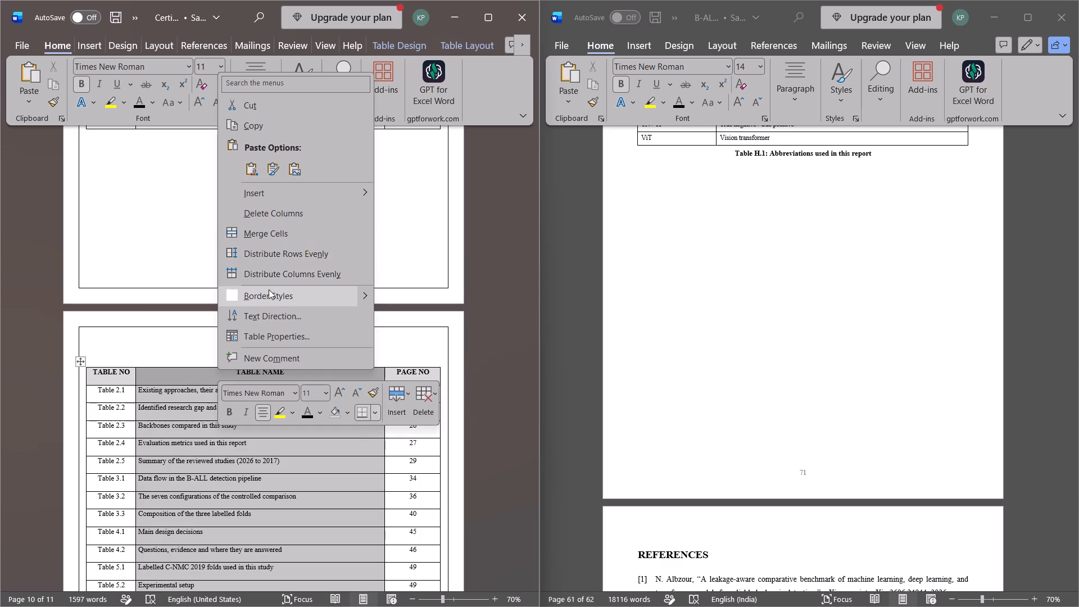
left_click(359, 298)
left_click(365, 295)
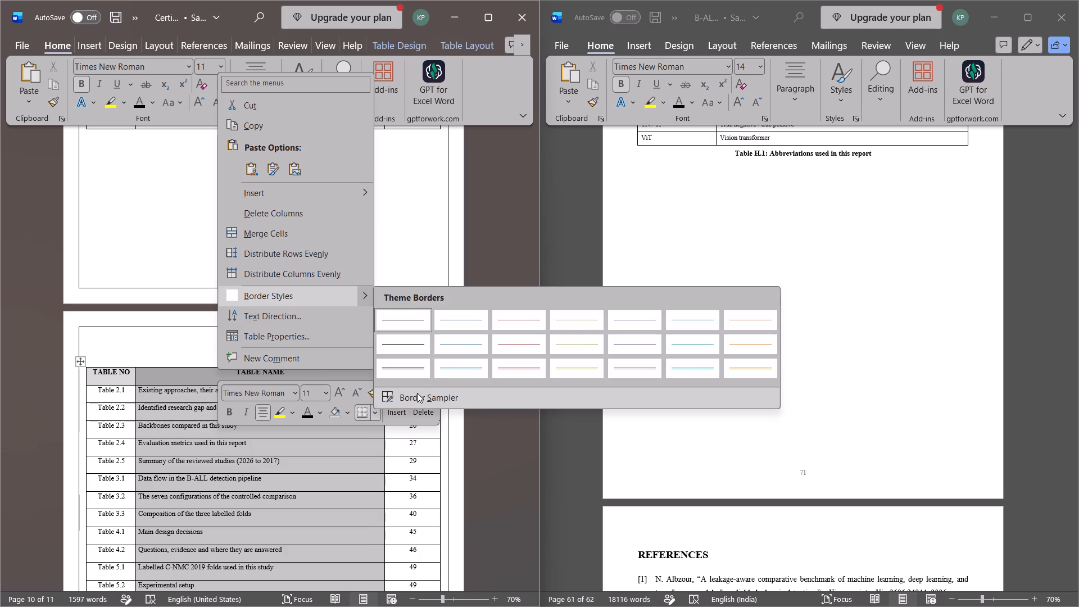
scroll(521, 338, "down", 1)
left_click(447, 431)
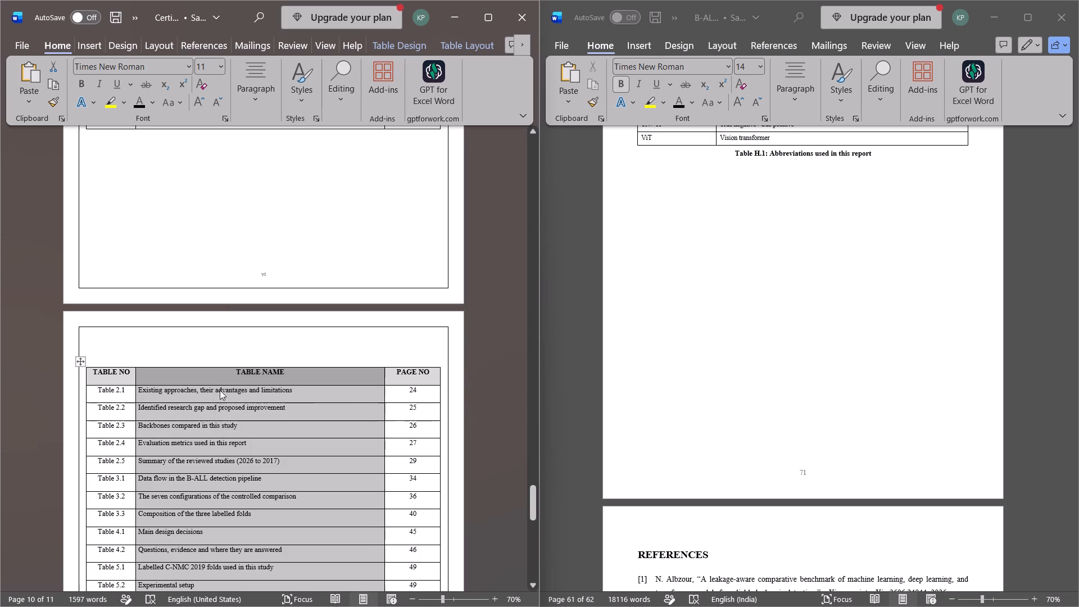
Remove all borders from the whole list of tables in the updated certificate document.
left_click(78, 362)
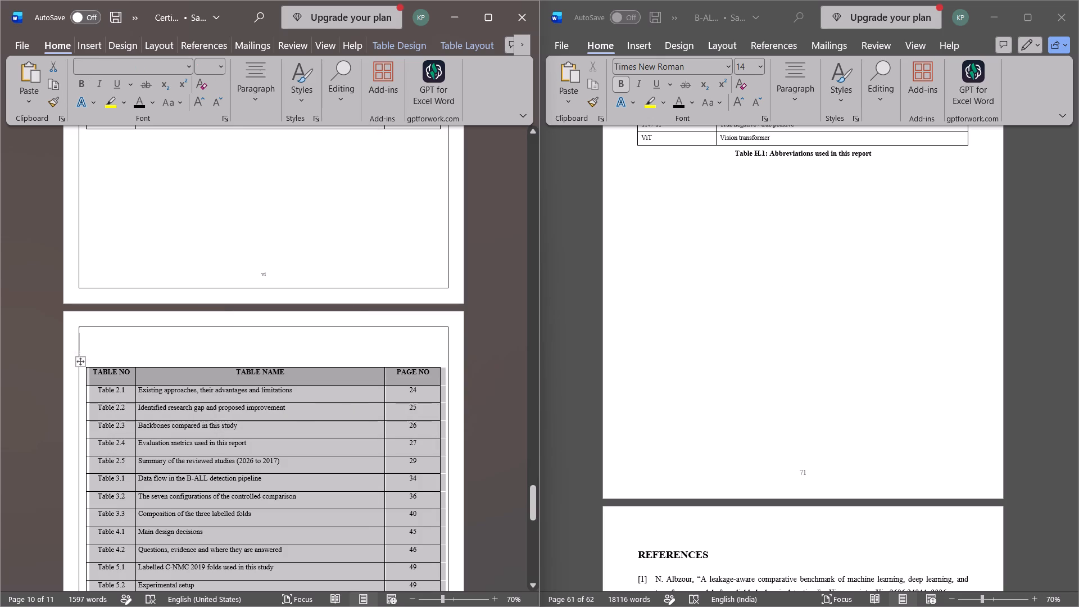
right_click(78, 362)
left_click(228, 409)
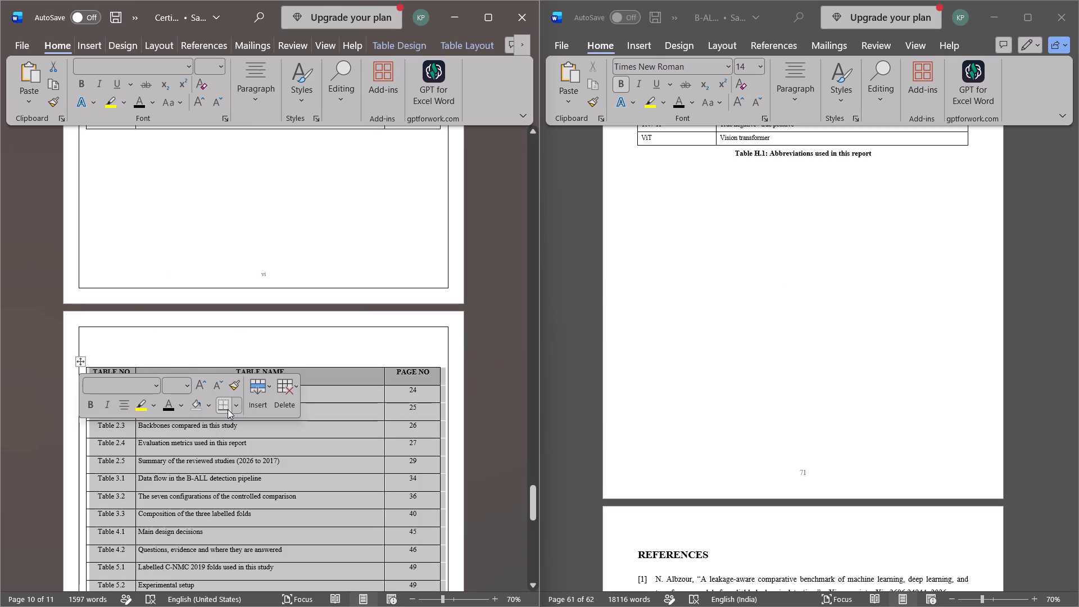
left_click(240, 409)
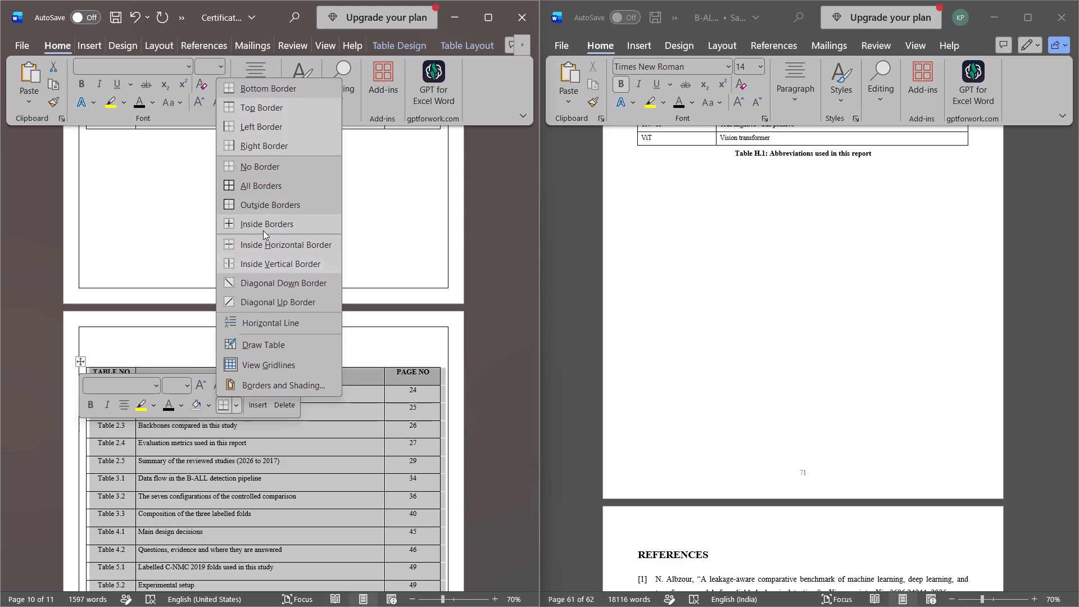
left_click(250, 168)
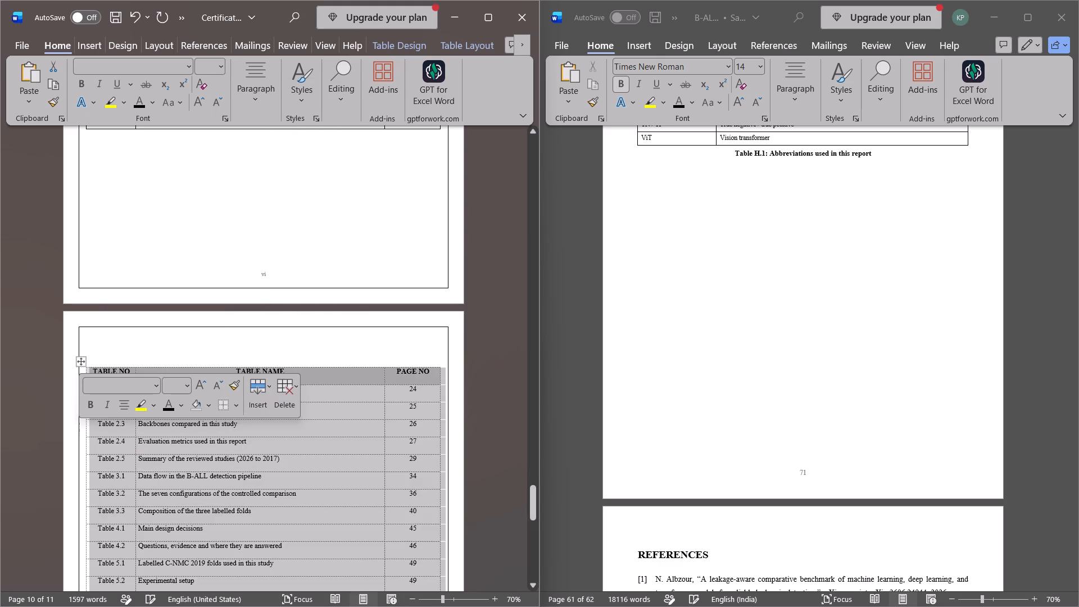
left_click(283, 241)
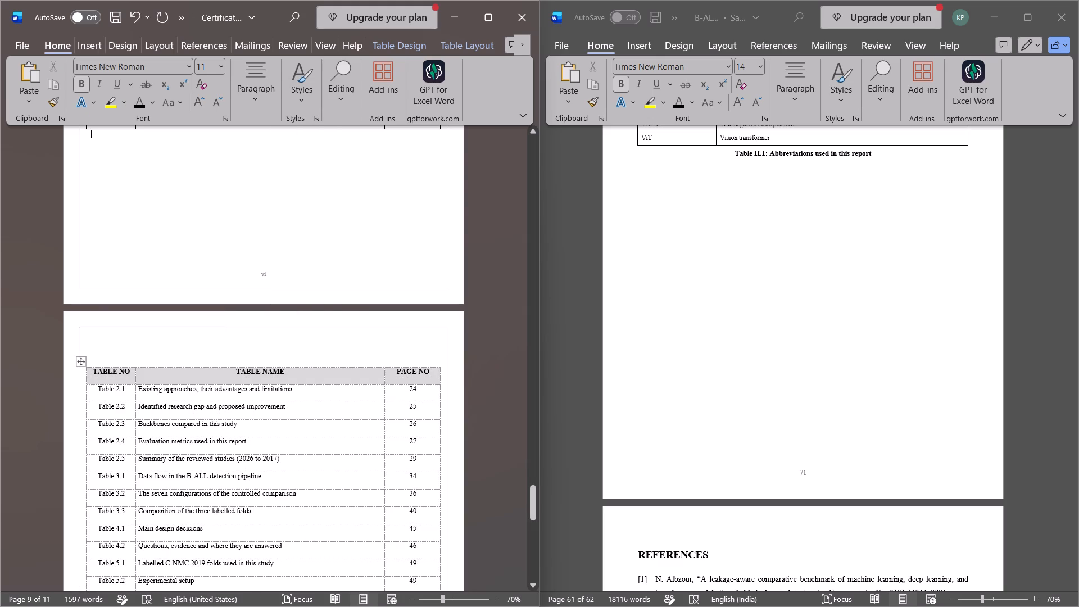
Set the shading of the list of tables' heading cells TABLE NAME, PAGE NO and TABLE NO to No Color.
left_click(302, 376)
right_click(302, 376)
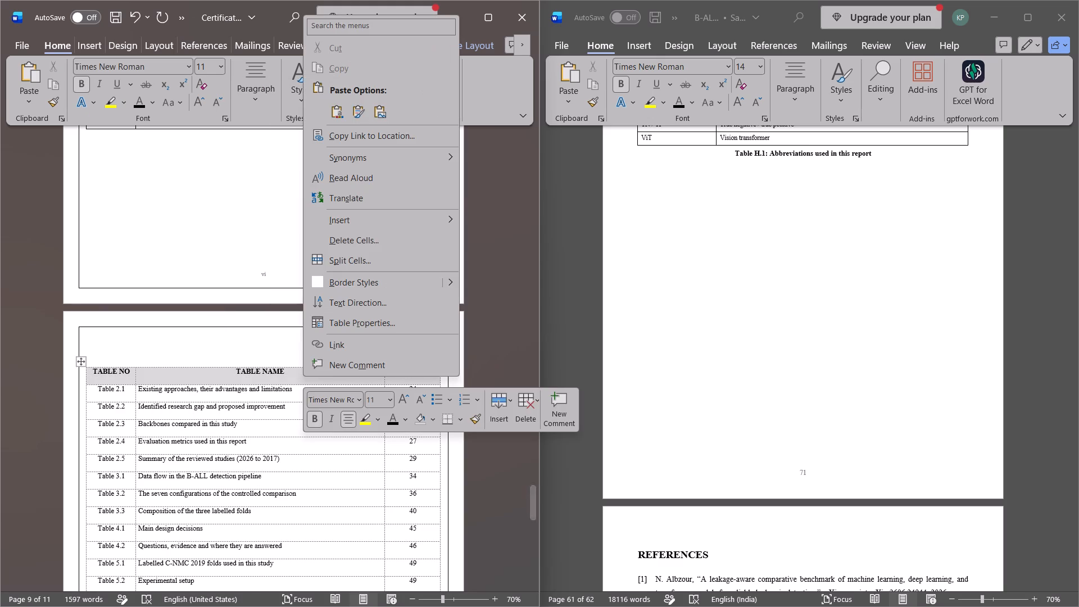
left_click(432, 419)
left_click(437, 375)
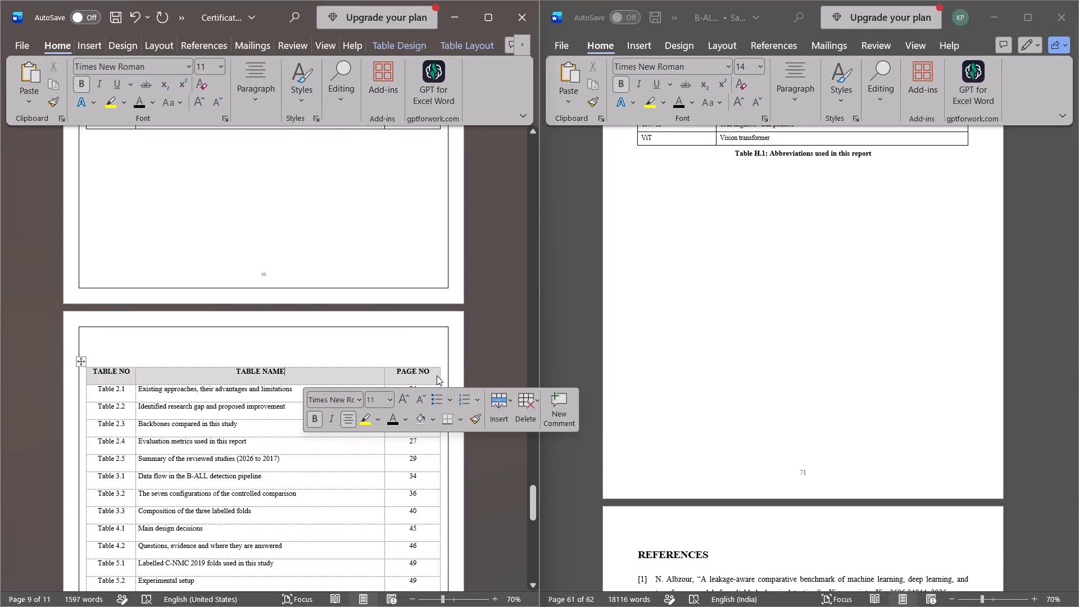
left_click(423, 379)
right_click(423, 379)
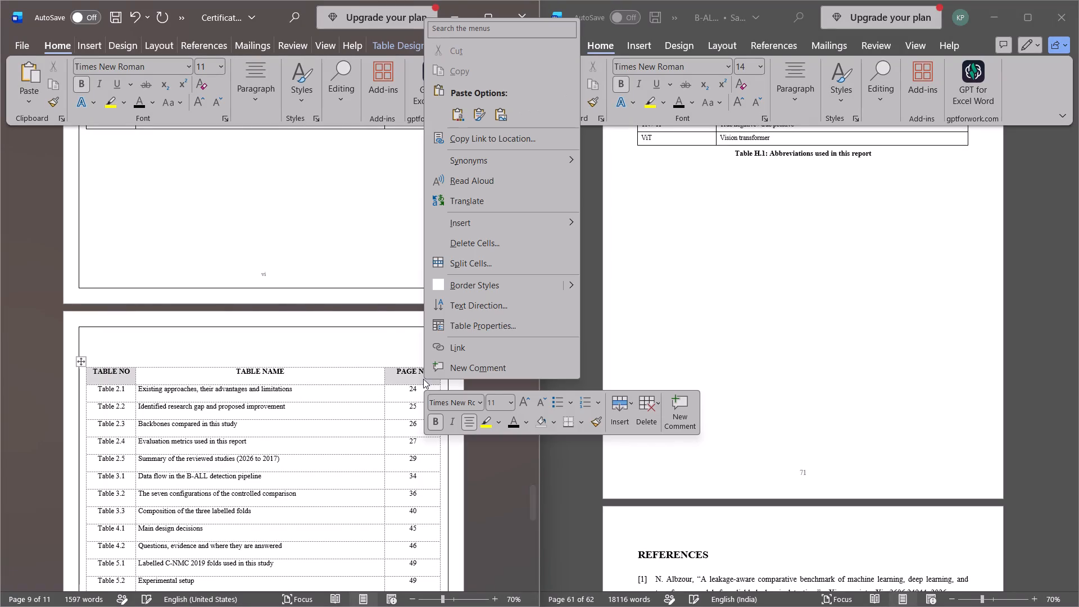
left_click(548, 426)
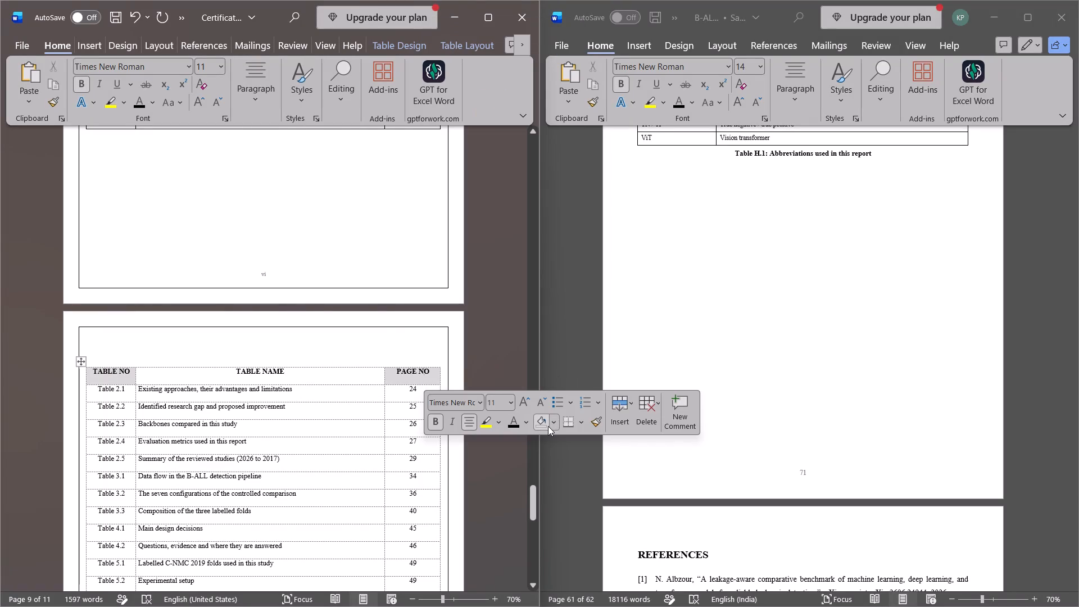
left_click(550, 426)
left_click(544, 382)
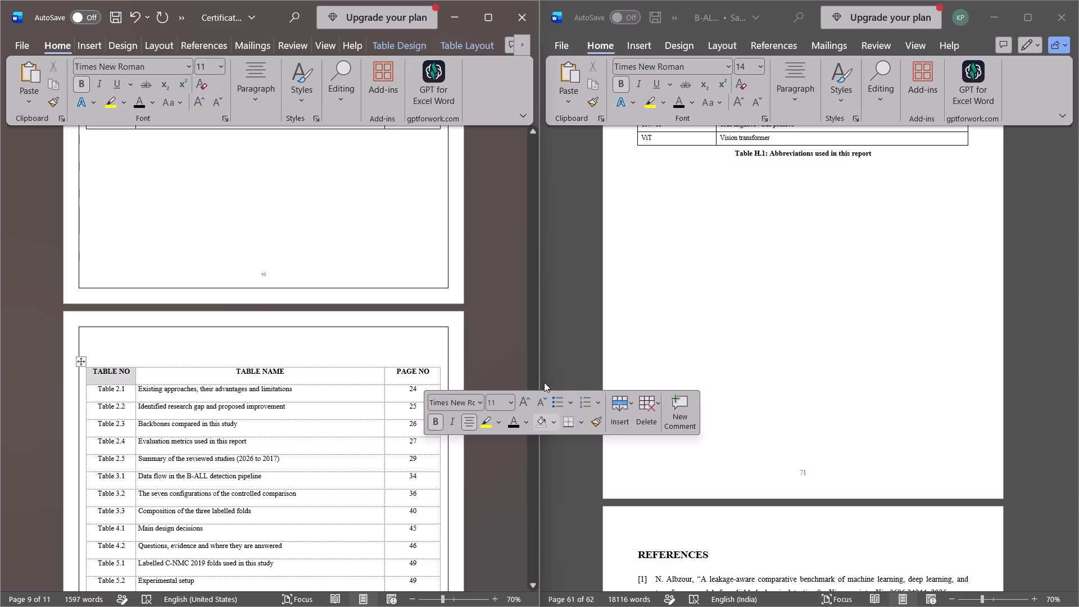
left_click(108, 381)
right_click(108, 381)
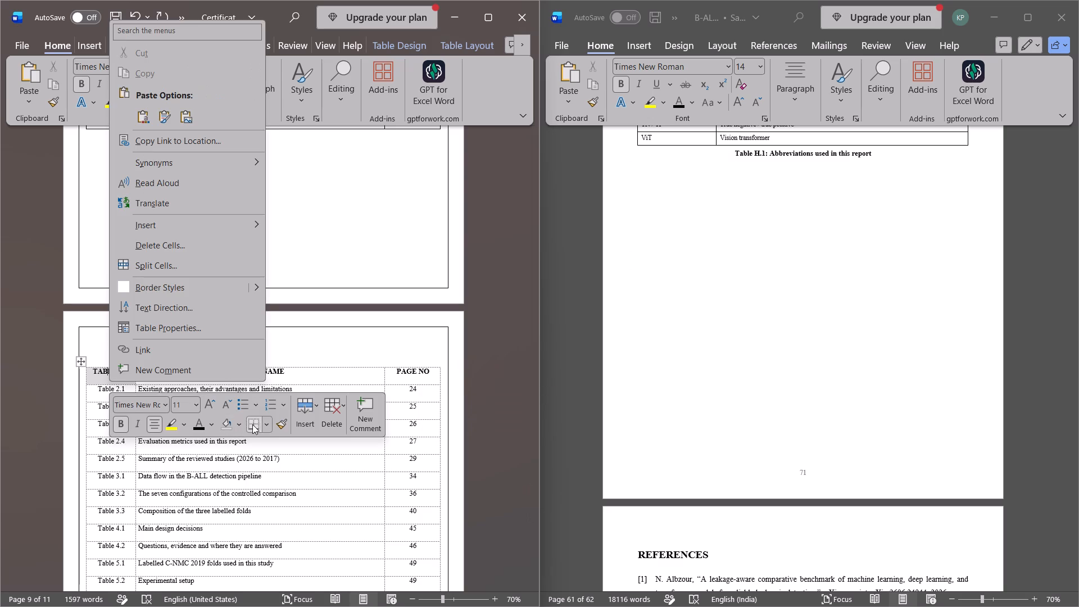
left_click(262, 424)
left_click(238, 424)
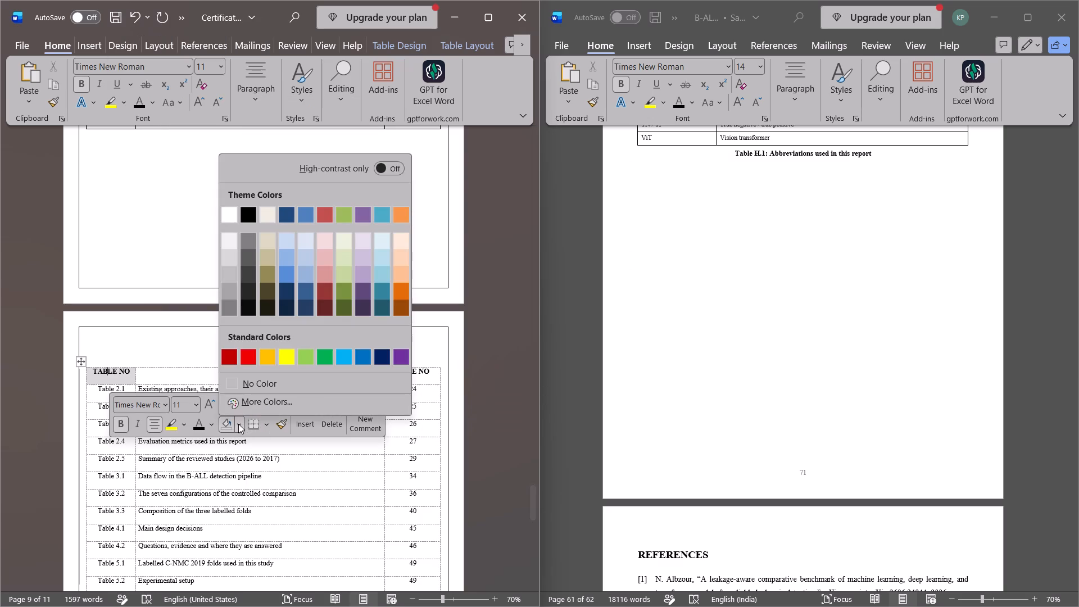
left_click(242, 373)
left_click(242, 379)
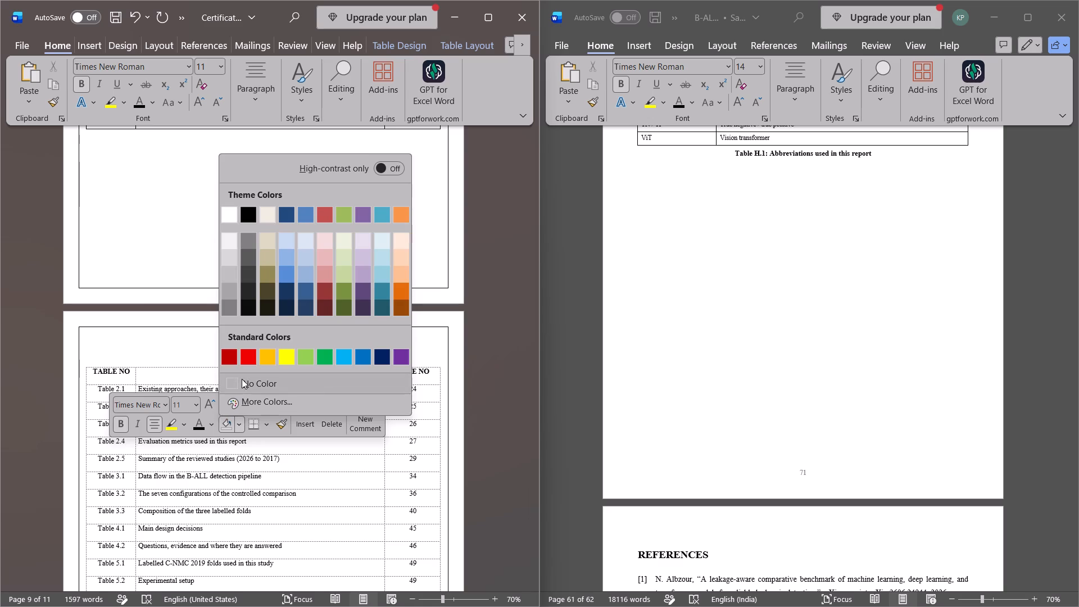
left_click(262, 323)
left_click(386, 343)
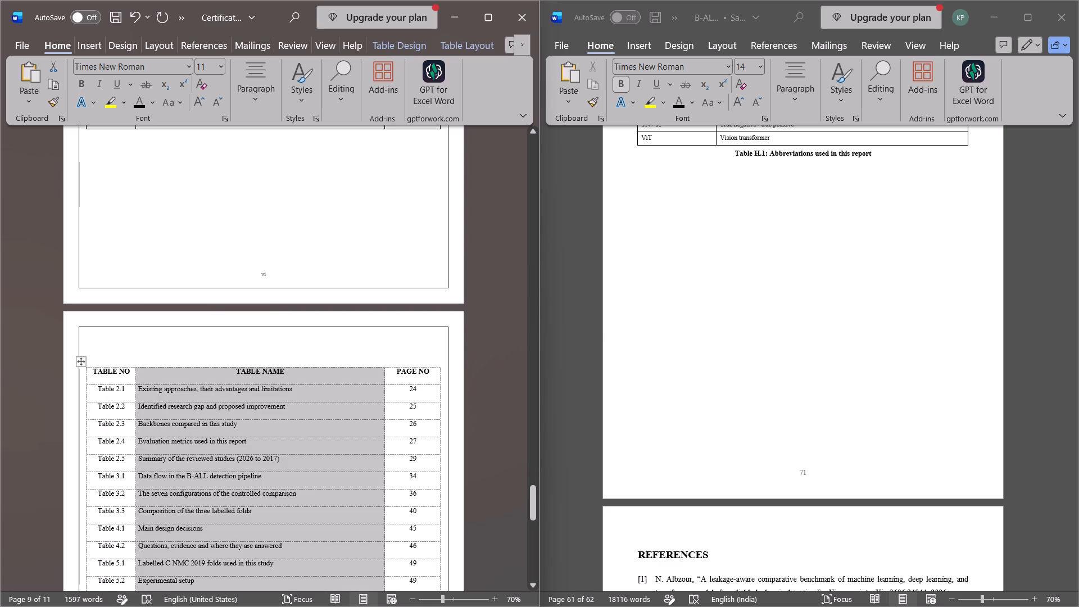
Set the font size of the list of tables' heading row, TABLE NO to PAGE NO, to 12.
left_click(484, 373)
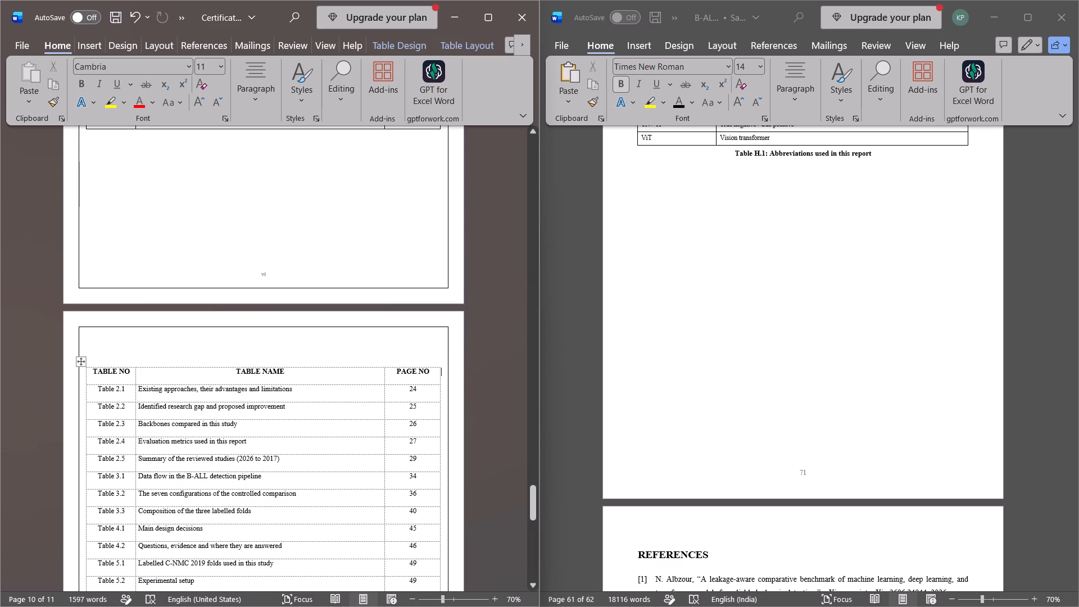
left_click(431, 375)
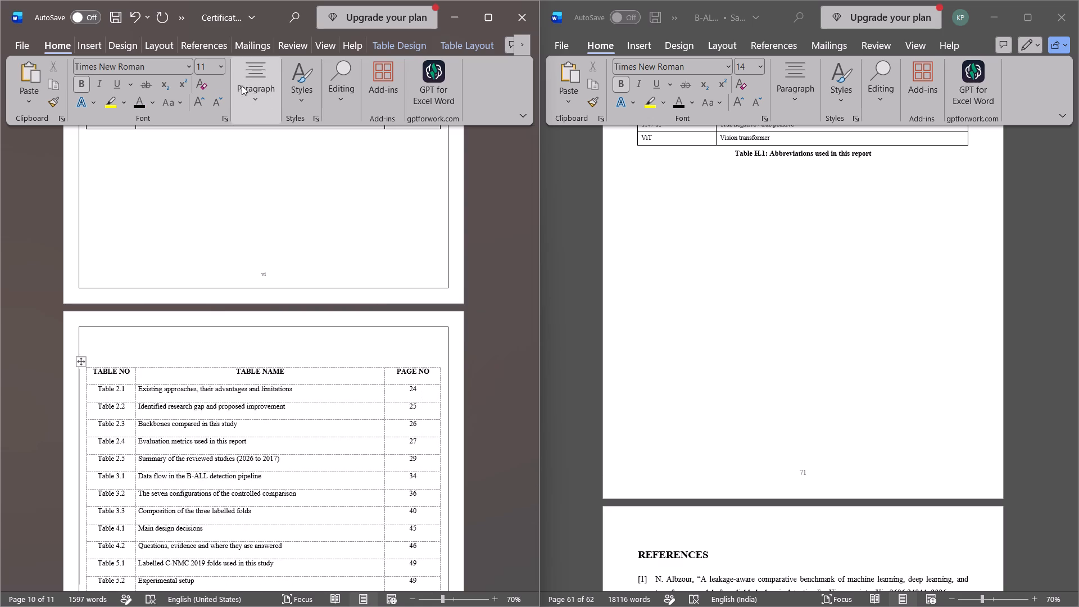
double_click(197, 104)
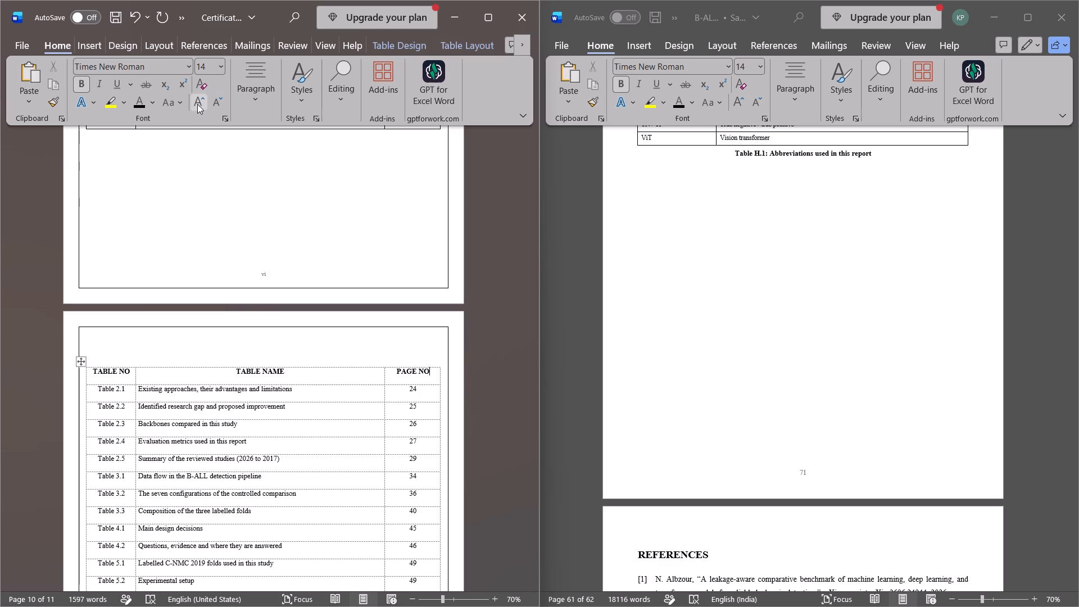
left_click(197, 104)
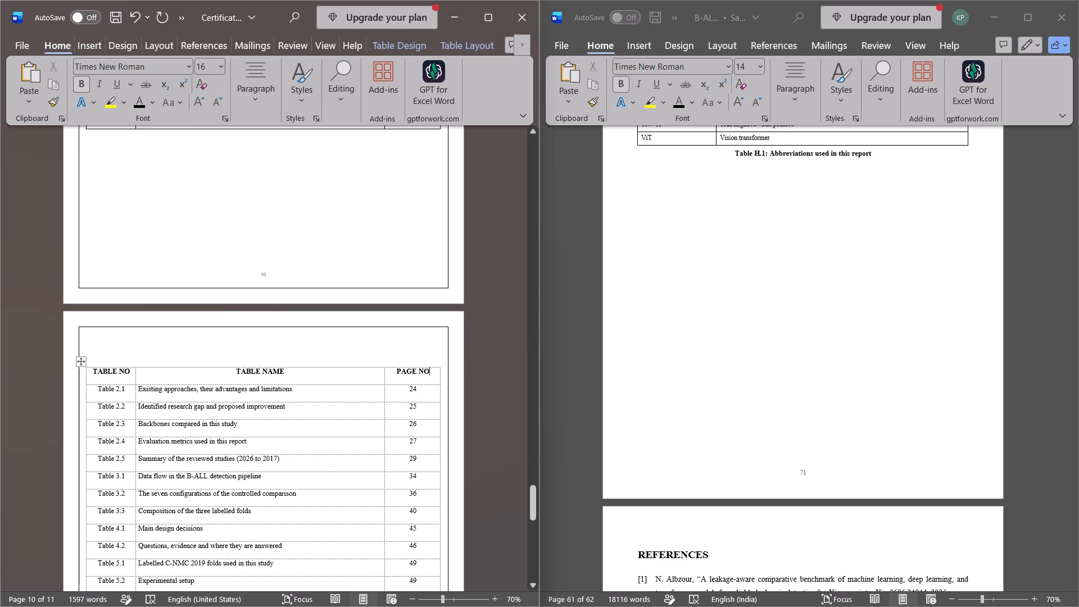
key("shift+Left")
key("shift+Left")
key("shift+Left")
key("shift+Left")
key("shift+Left")
key("shift+Left")
key("shift+Left")
key("shift+Left")
key("shift+Left")
key("shift+Left")
key("shift+Left")
key("shift+Left")
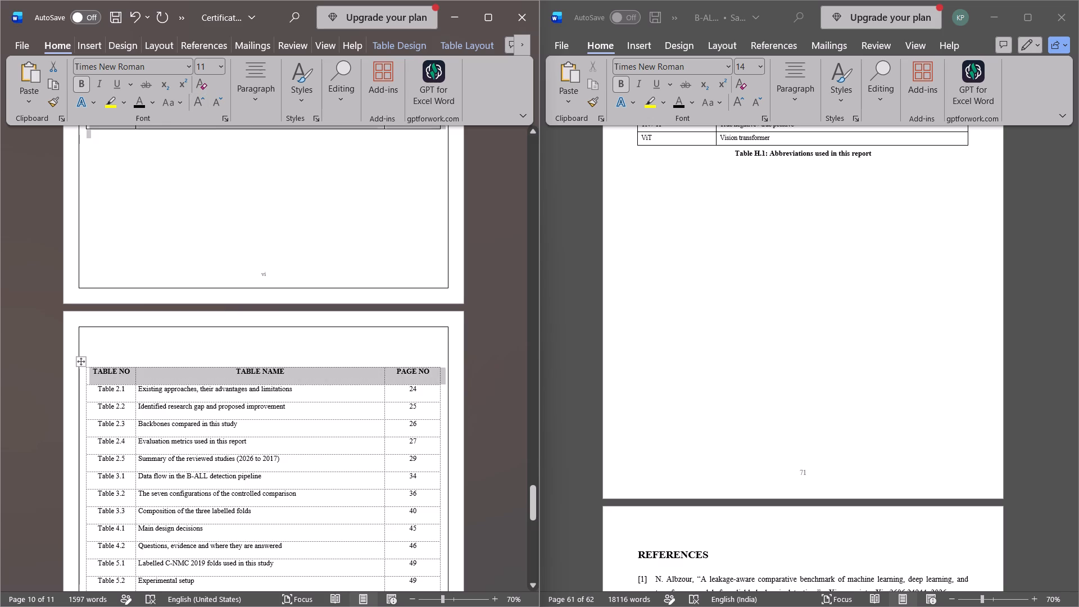
key("shift+Right")
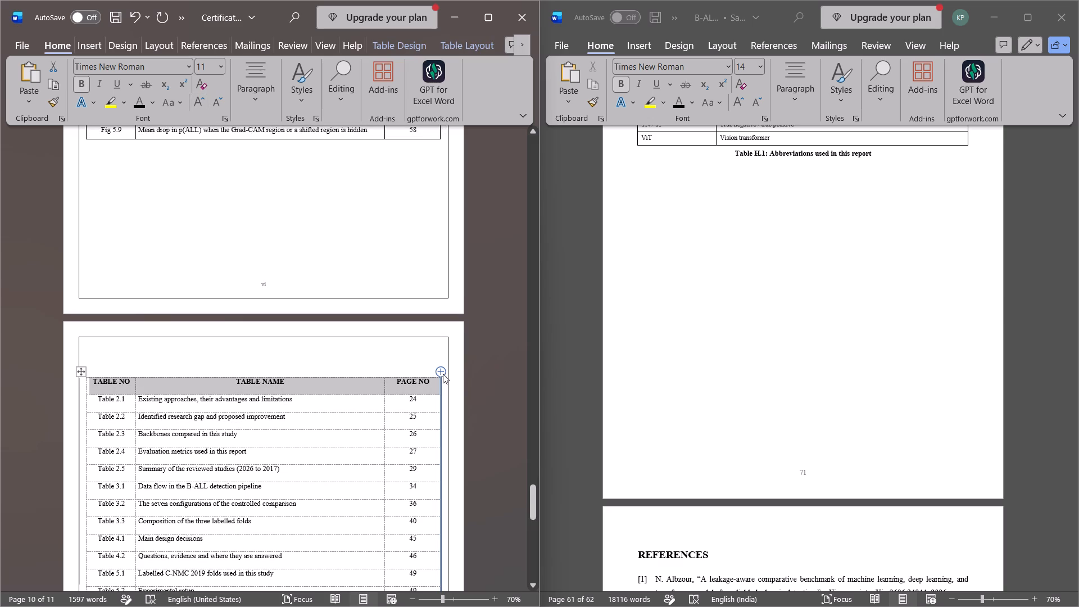
left_click(197, 101)
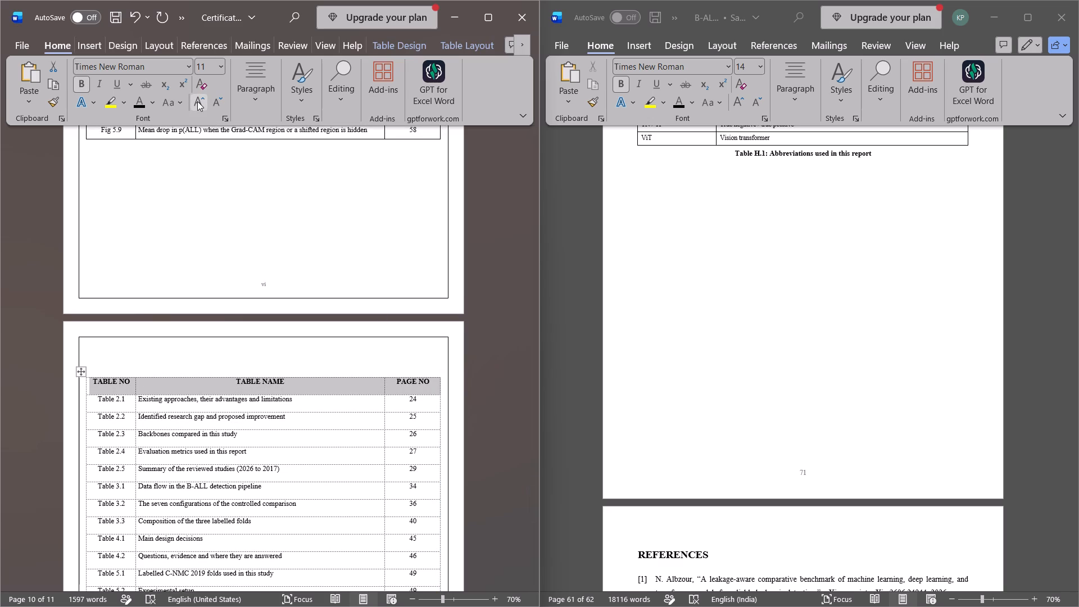
left_click(197, 101)
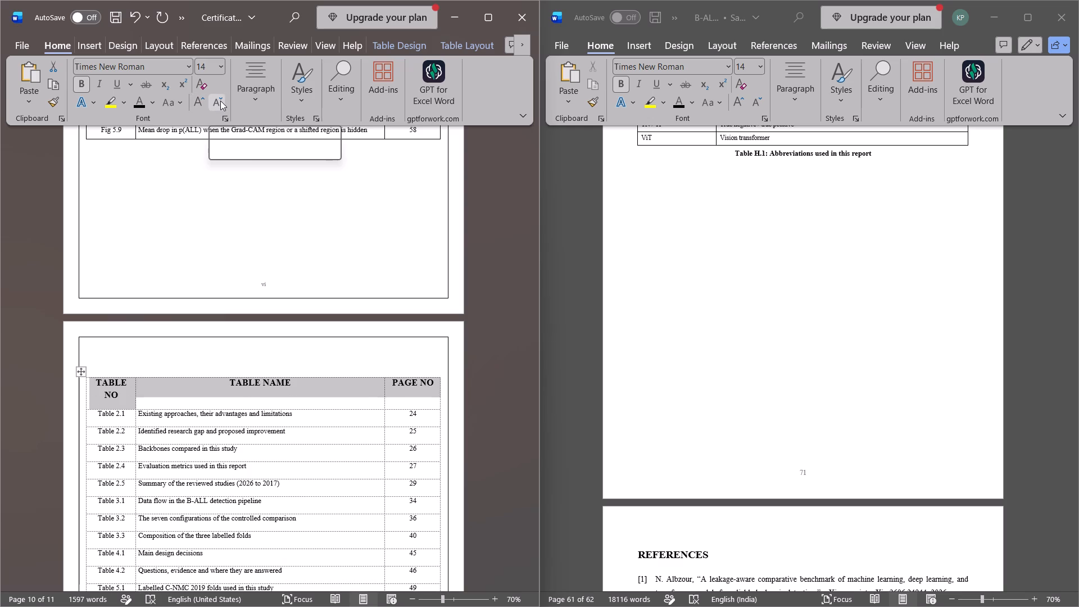
left_click(220, 101)
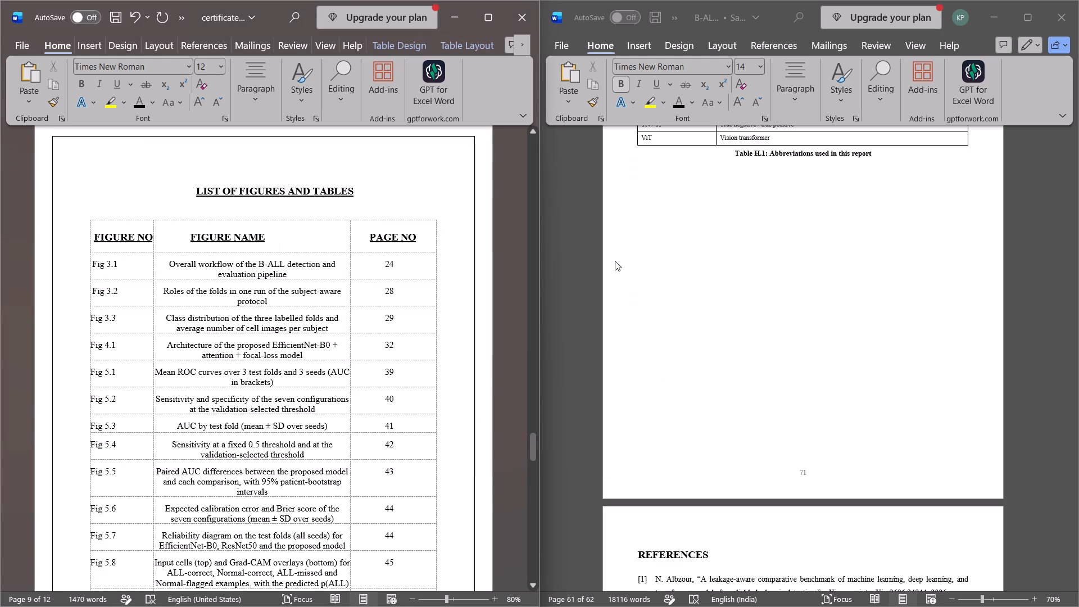
Check the font sizes of the title and column headings in the older certificate file's list of figures and tables.
scroll(500, 283, "down", 1)
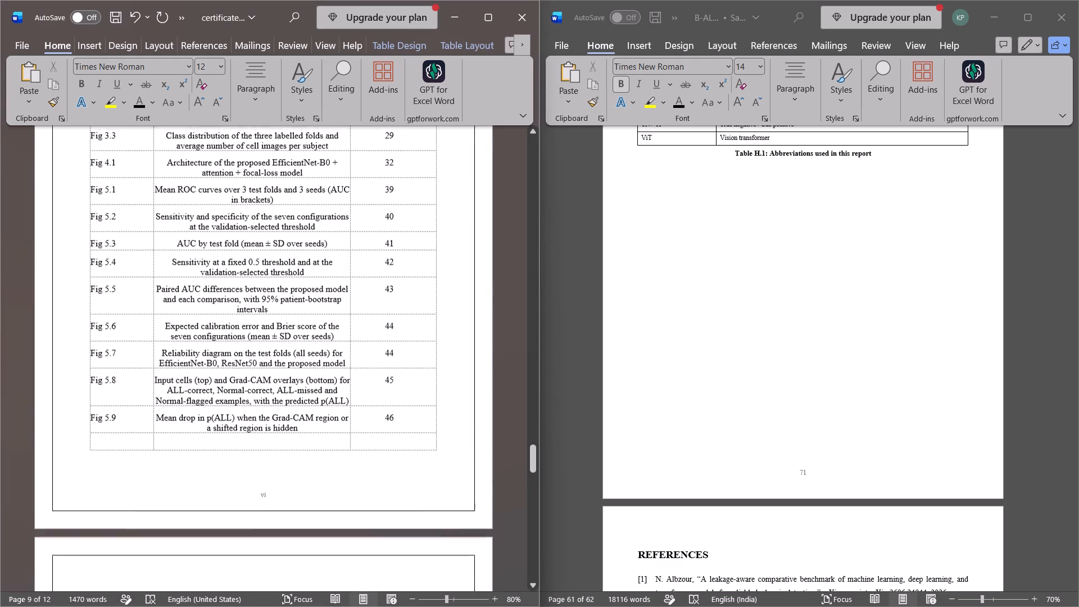
scroll(500, 283, "up", 1)
scroll(409, 192, "up", 1)
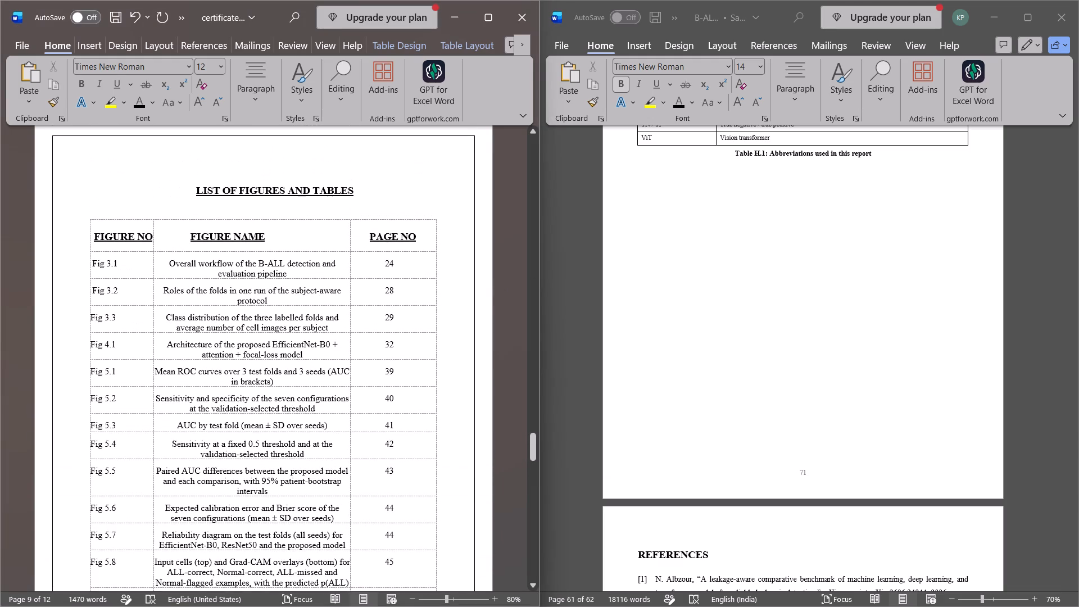
left_click(389, 237)
left_click(250, 243)
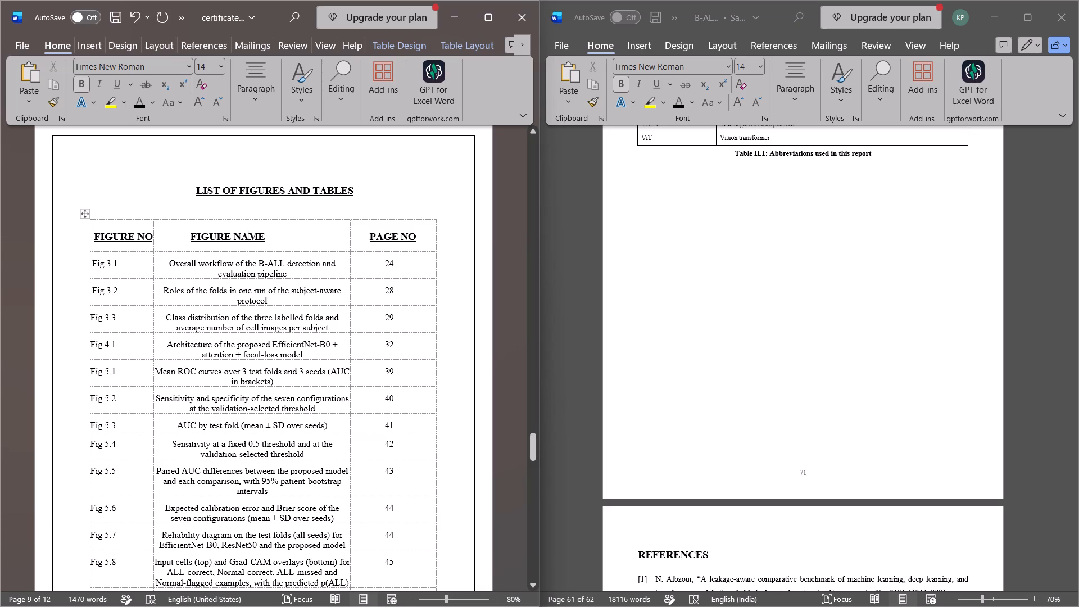
left_click(133, 235)
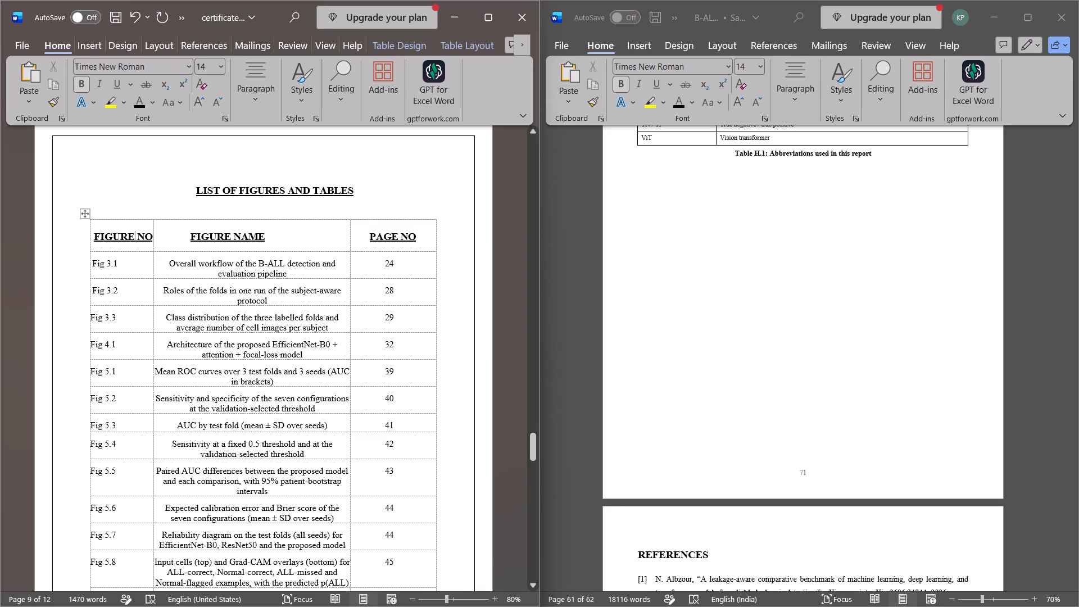
left_click(262, 193)
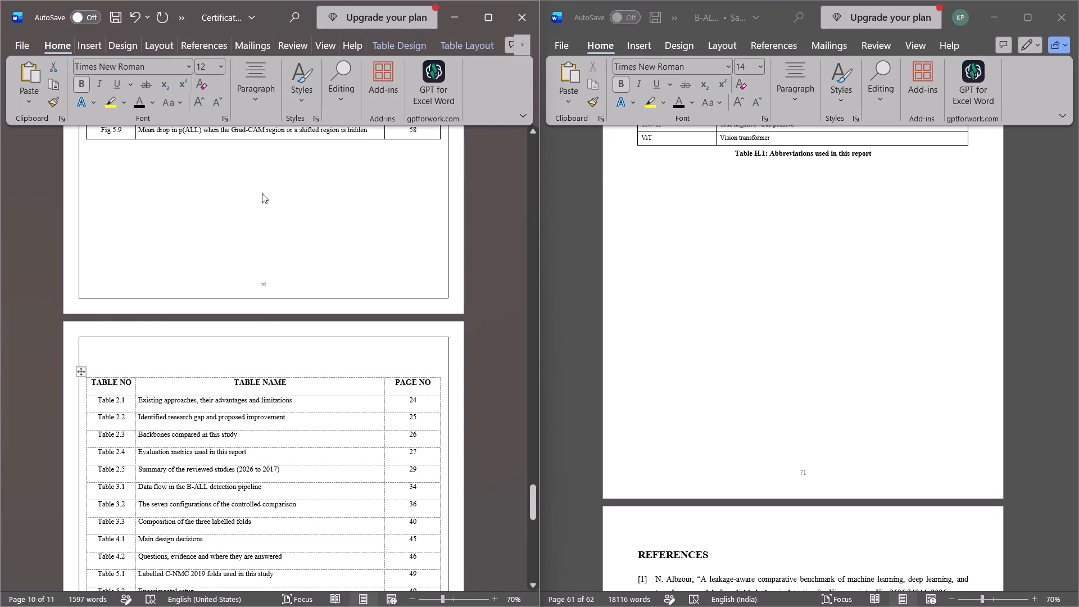
Increase the font size of the list of tables' heading row to 14 in the updated certificate document.
left_click(197, 105)
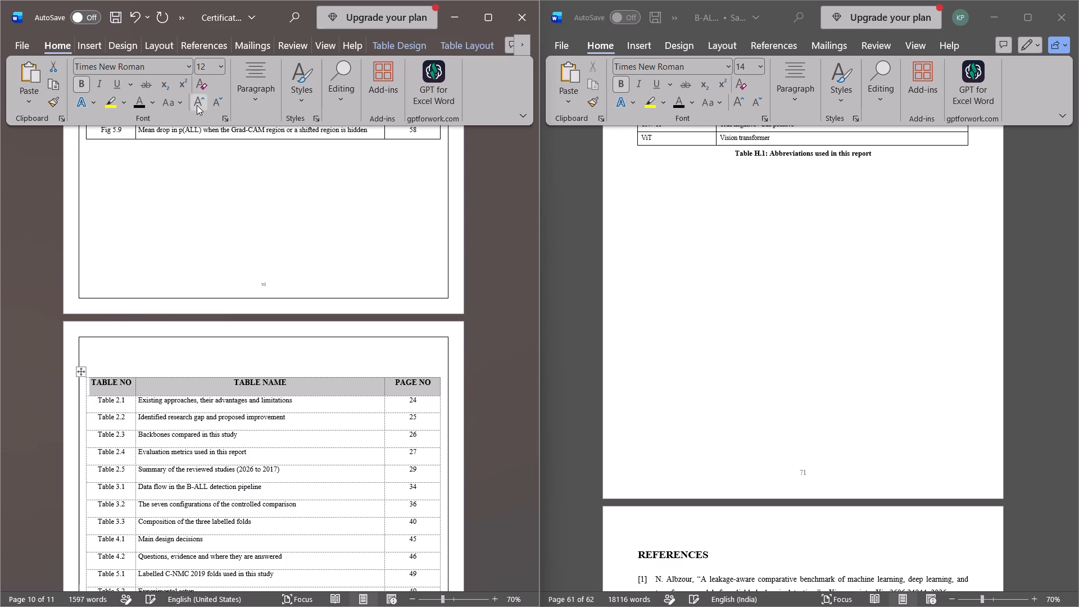
Widen the TABLE NO column in heading and body rows so its heading fits on one line and the column edges align.
scroll(222, 387, "down", 1)
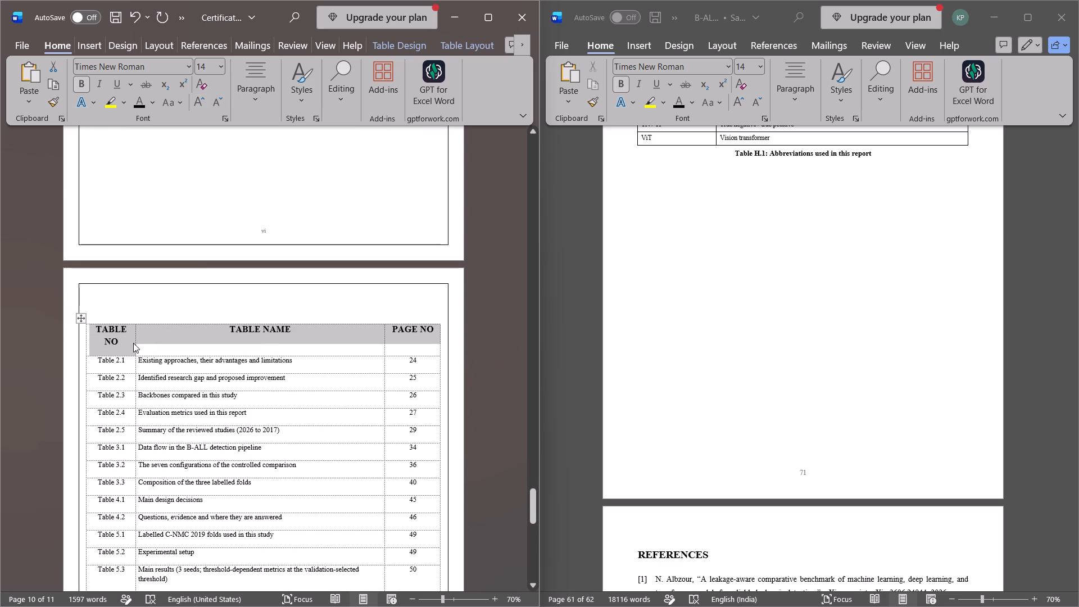
left_click_drag(135, 346, 144, 350)
left_click_drag(142, 339, 134, 340)
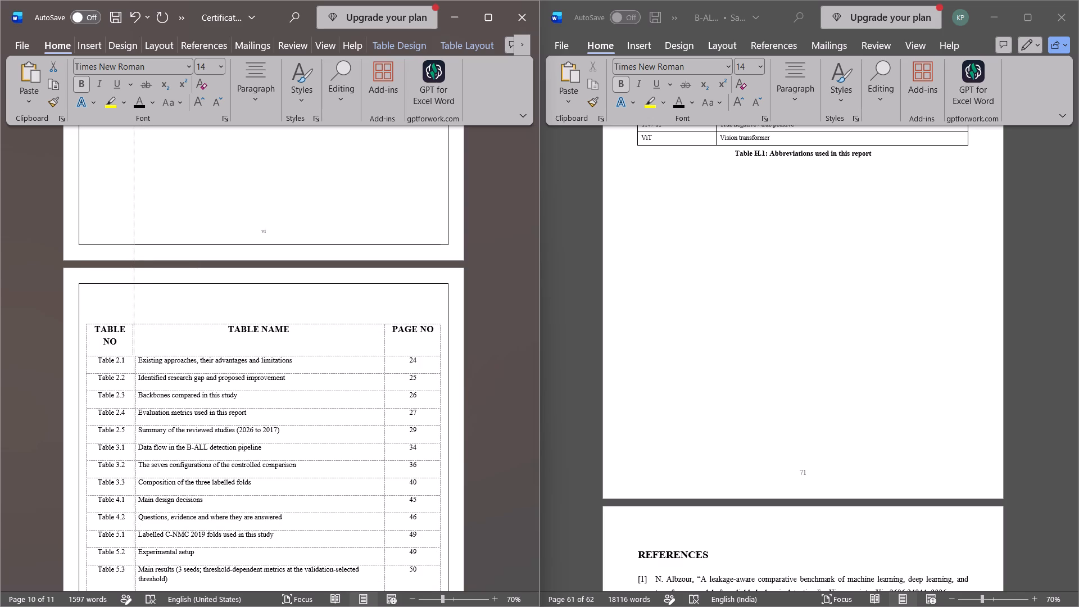
left_click_drag(134, 340, 141, 345)
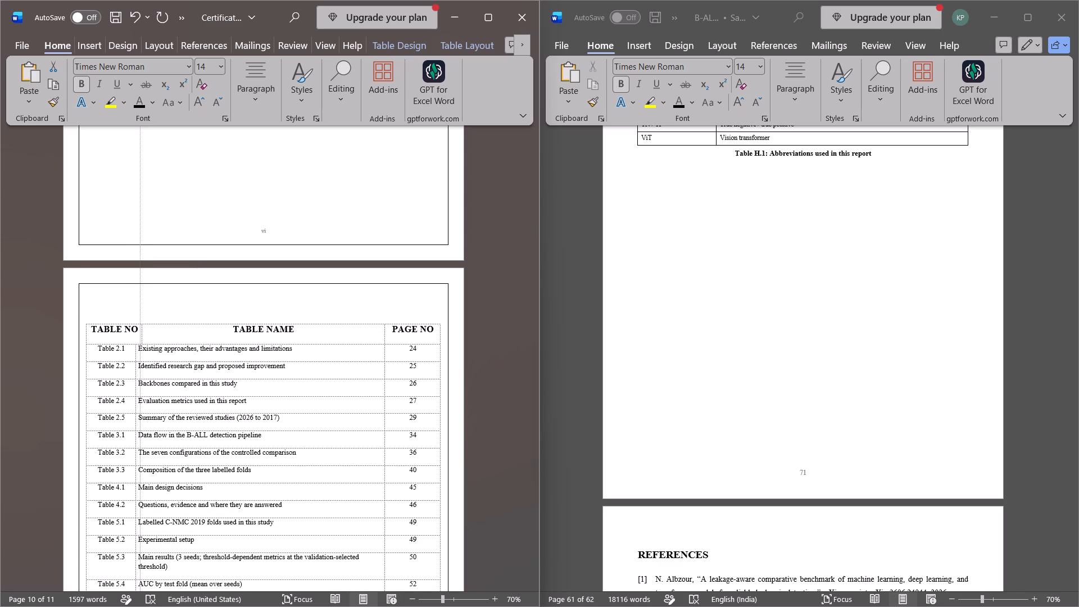
left_click_drag(141, 345, 142, 345)
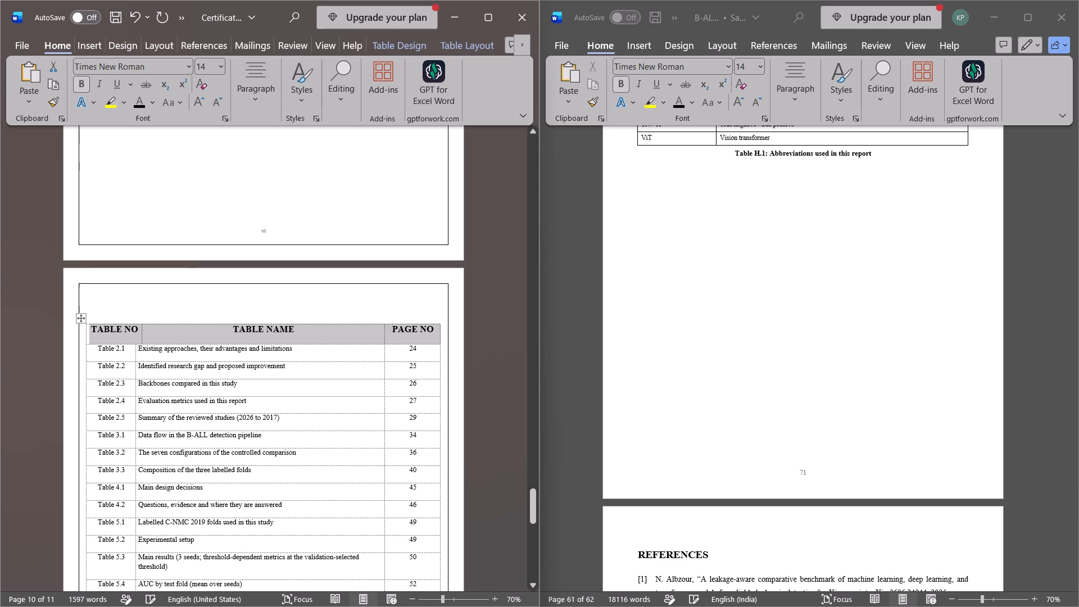
left_click(135, 354)
left_click_drag(135, 354, 139, 357)
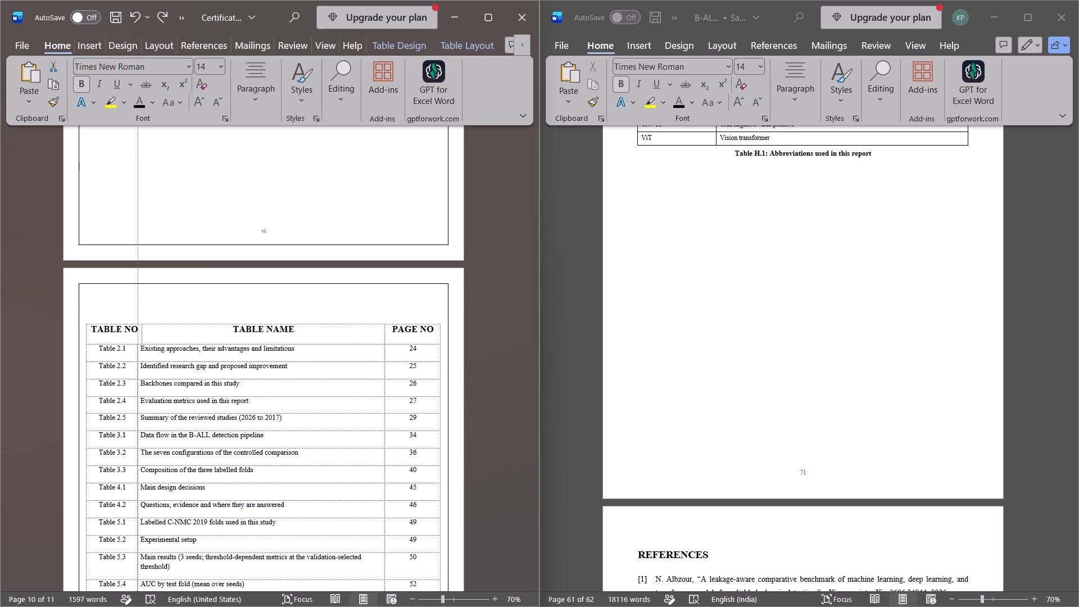
left_click_drag(139, 357, 143, 359)
left_click(197, 307)
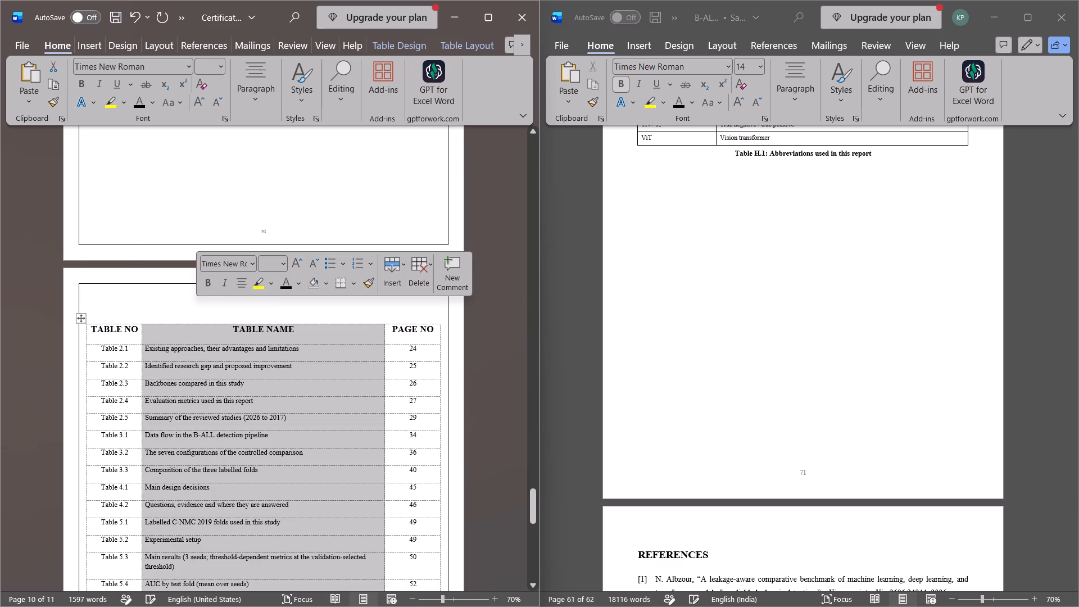
left_click(298, 193)
Set the table numbers and table names from Table 2.1 to Table H.1 to font size 12.
scroll(298, 193, "down", 2)
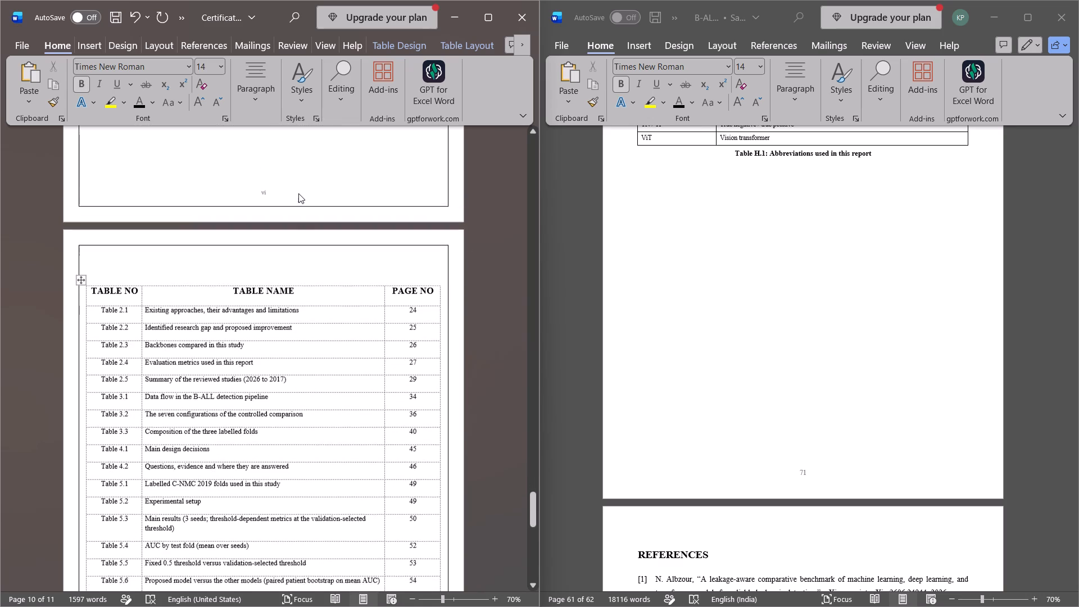
scroll(298, 193, "down", 1)
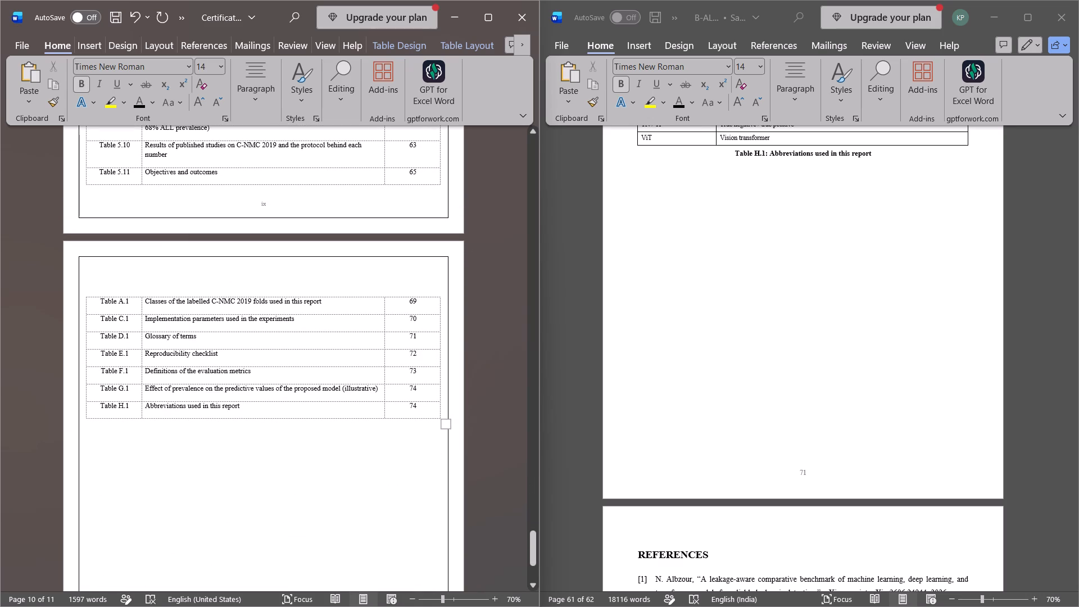
left_click(276, 415)
key("shift+Up")
key("shift+Up")
key("shift+Up")
key("shift+Up")
key("shift+Up")
key("shift+Up")
key("shift+Up")
key("shift+Up")
key("shift+Up")
key("shift+Up")
key("shift+Up")
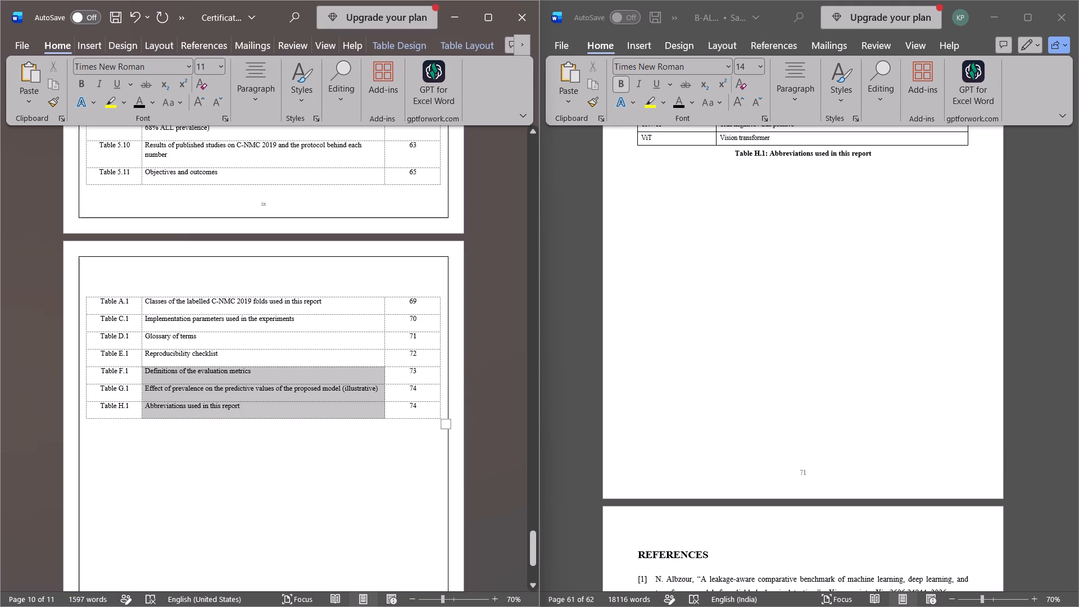
key("shift+Up")
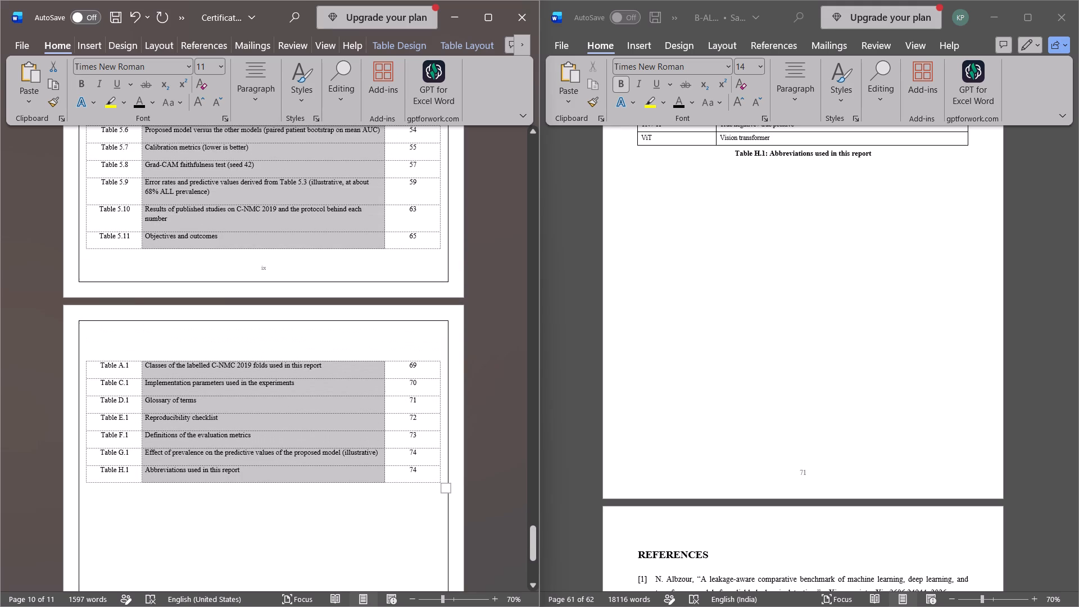
key("shift+Up")
key("shift+Up")
key("shift+Up")
key("shift+Up")
key("shift+Up")
key("shift+Up")
key("shift+Up")
key("shift+Up")
key("shift+Up")
key("shift+Up")
key("shift+Up")
key("shift+Up")
key("shift+Up")
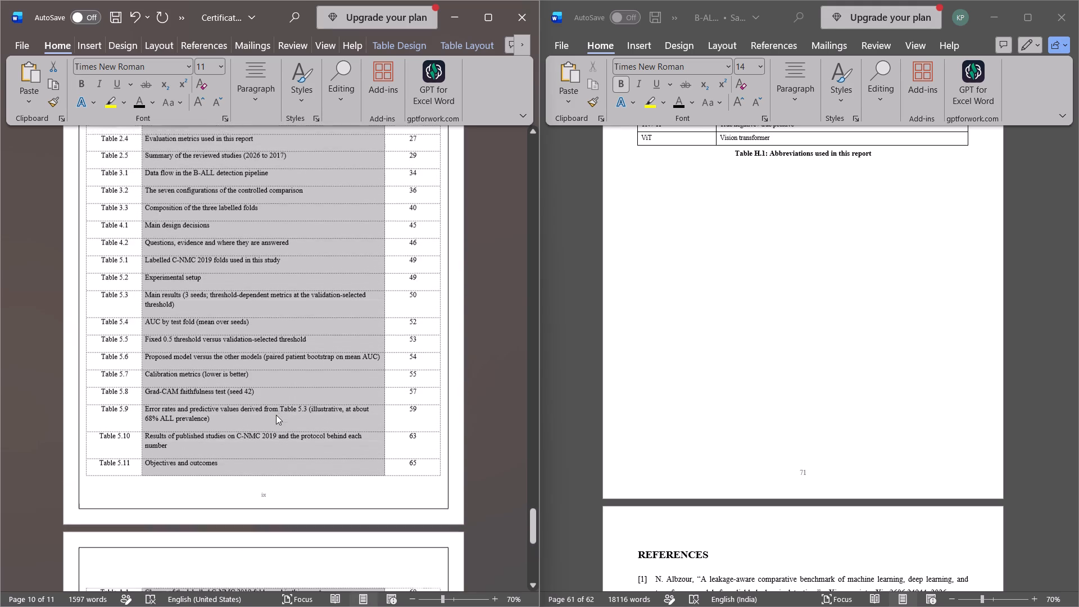
key("shift+Up")
key("shift+Up")
key("shift+Up")
key("shift+Up")
key("shift+Up")
key("shift+Up")
key("shift+Up")
key("shift+Up")
key("shift+Down")
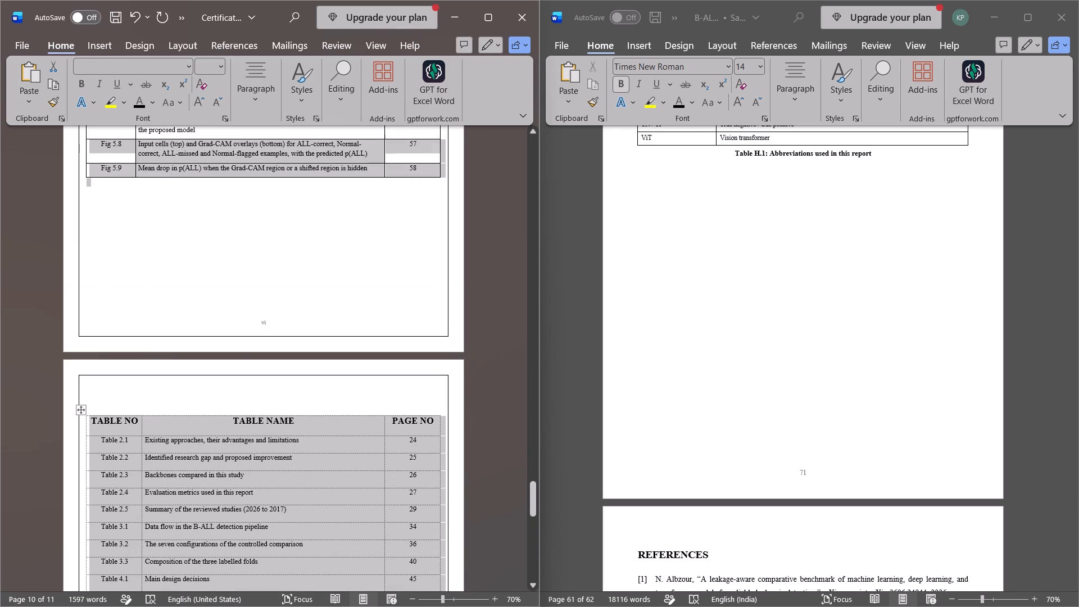
key("shift+Down")
key("shift+Down")
key("shift+Down")
key("shift+Down")
key("shift+Up")
key("shift+Left")
key("shift+Right")
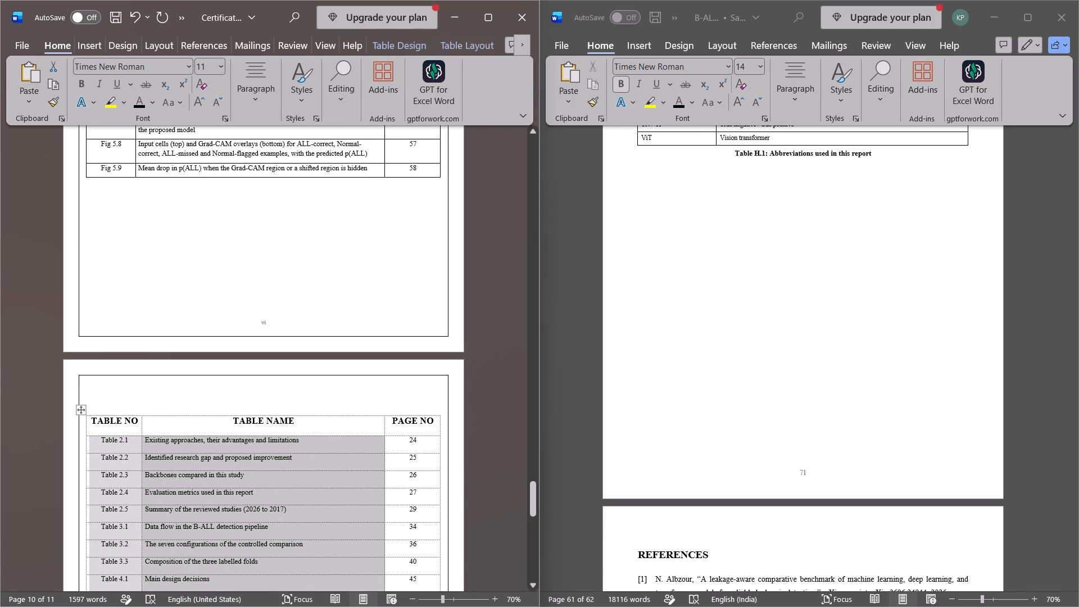
key("shift+Left")
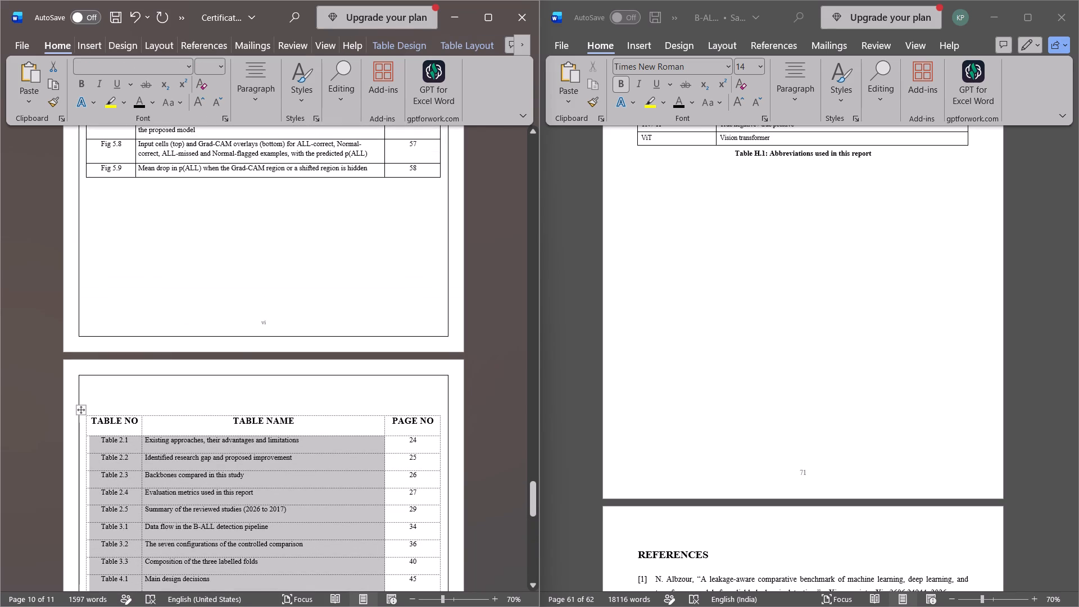
left_click(205, 64)
type("12")
key("Return")
Set the page numbers in the list of tables, from Table 2.1 to Table H.1, to font size 12.
scroll(282, 390, "down", 2)
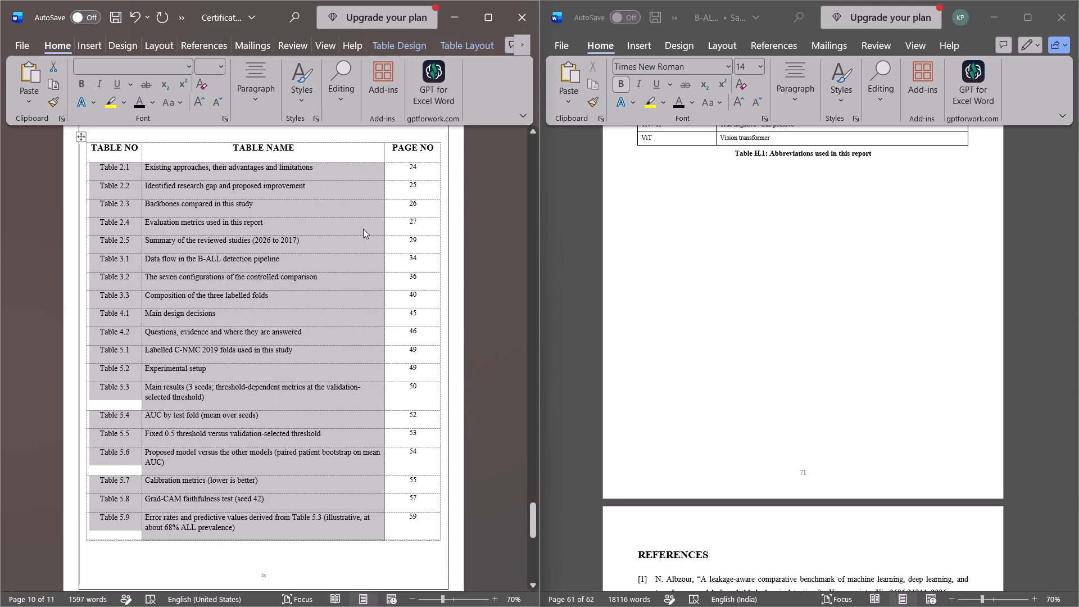
key("shift+Right")
key("shift+Right")
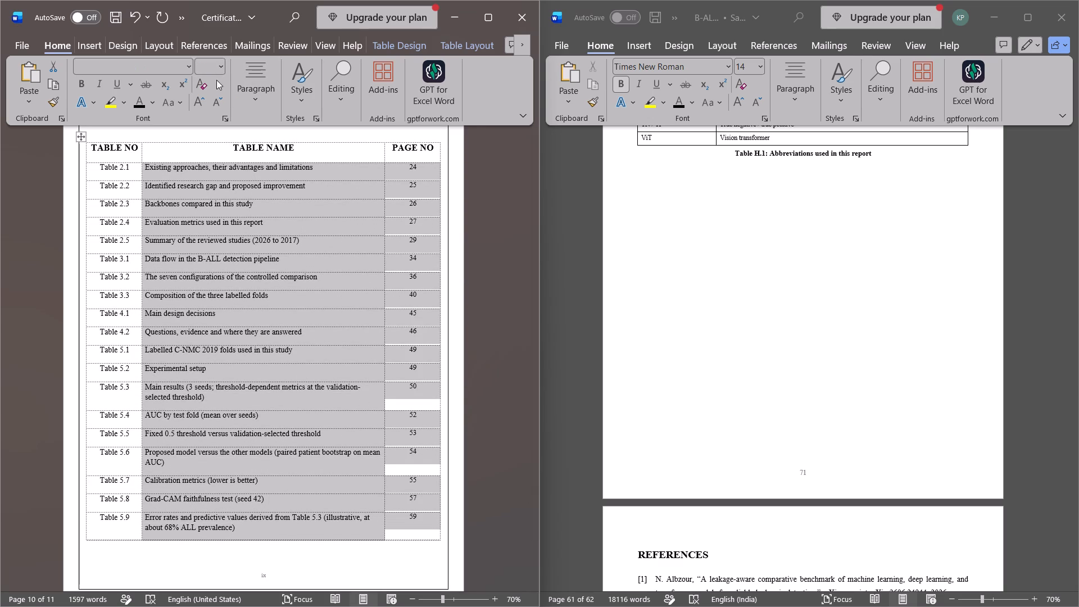
left_click(207, 69)
type("12")
key("Return")
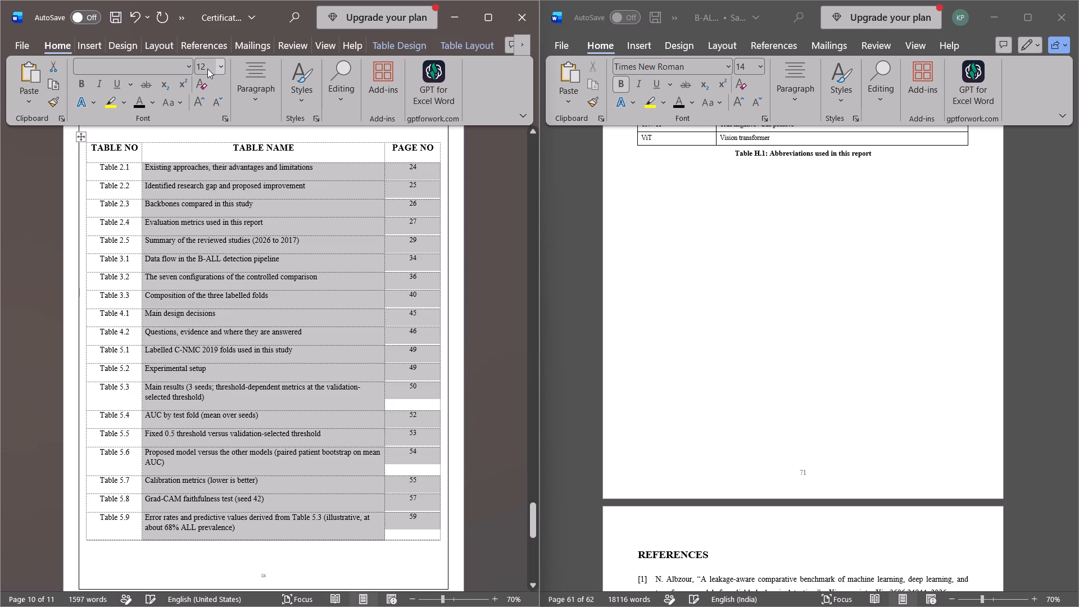
scroll(267, 242, "down", 3)
scroll(297, 426, "down", 2)
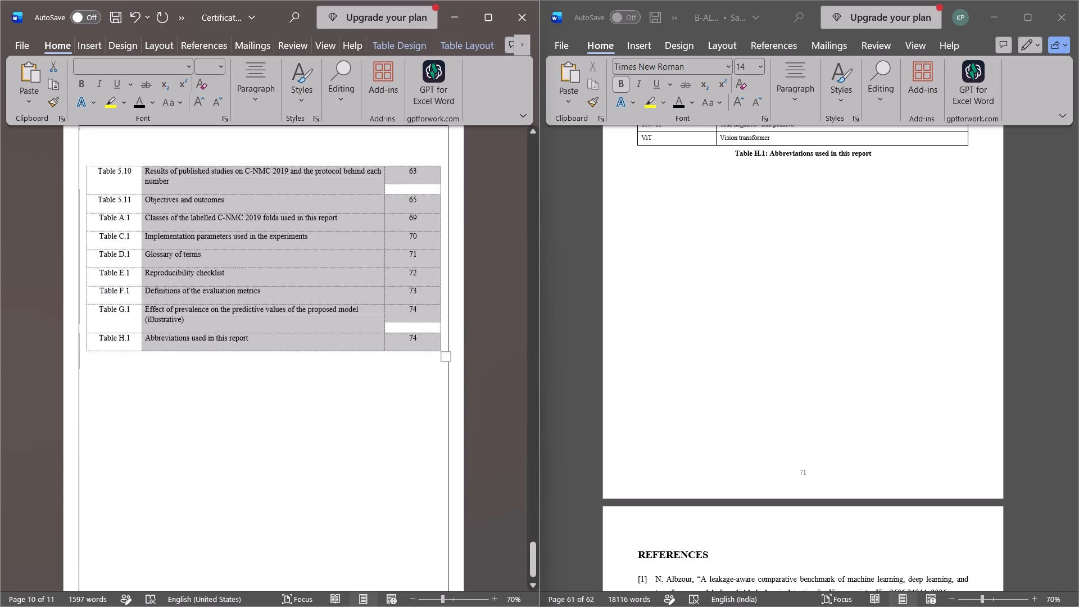
scroll(297, 426, "down", 4)
right_click(297, 426)
left_click(250, 410)
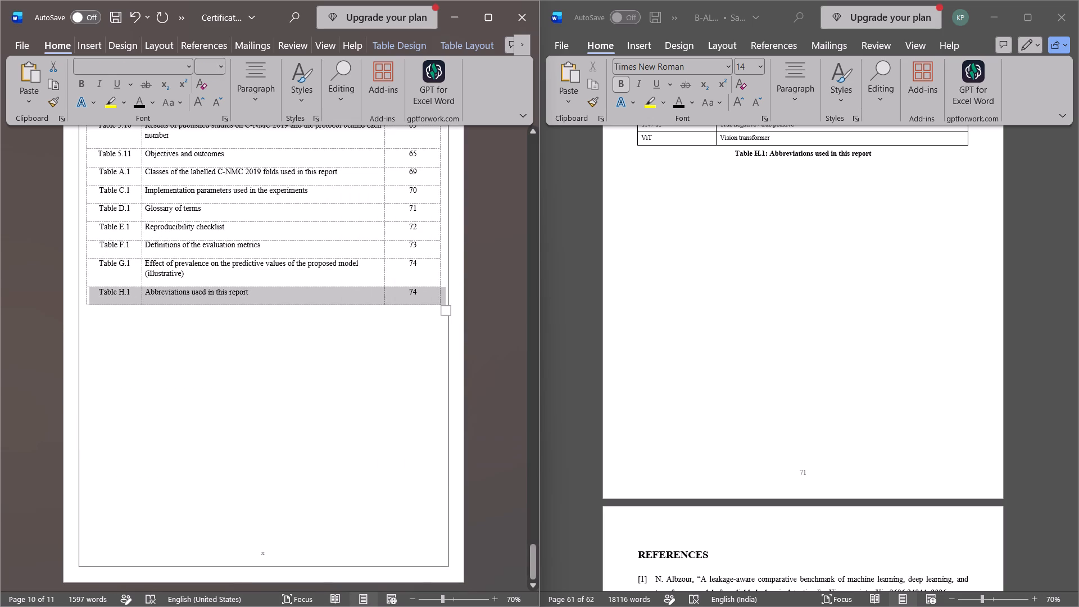
Remove the shading from the FIGURE NO, FIGURE NAME and PAGE NO heading row of the list of figures.
left_click(250, 410)
scroll(250, 410, "up", 3)
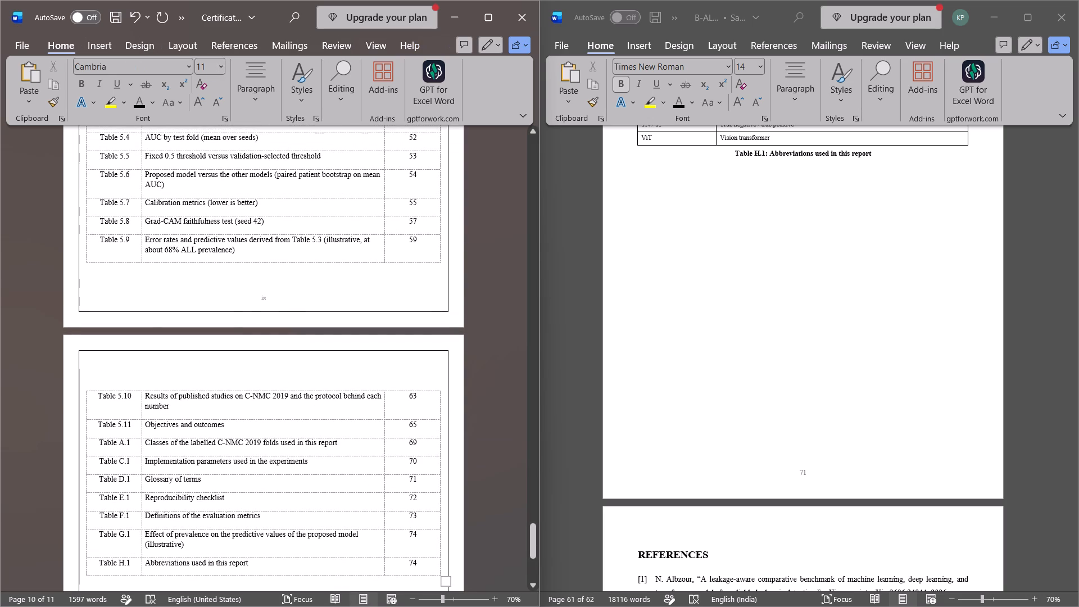
scroll(250, 410, "up", 6)
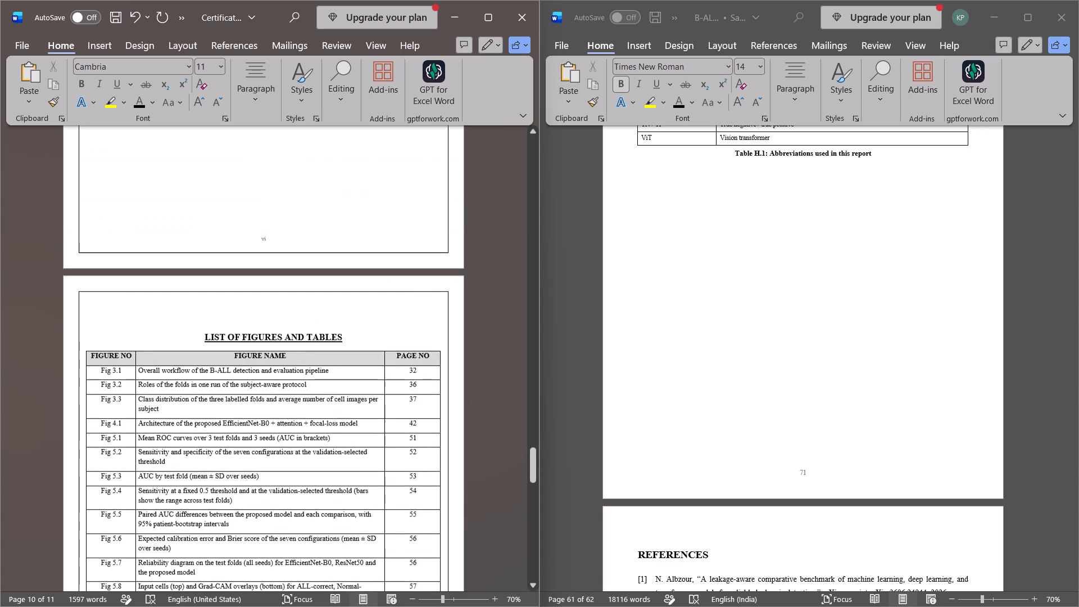
left_click(92, 357)
key("shift+Right")
key("shift+Right")
key("shift+Right")
key("shift+Right")
key("shift+Right")
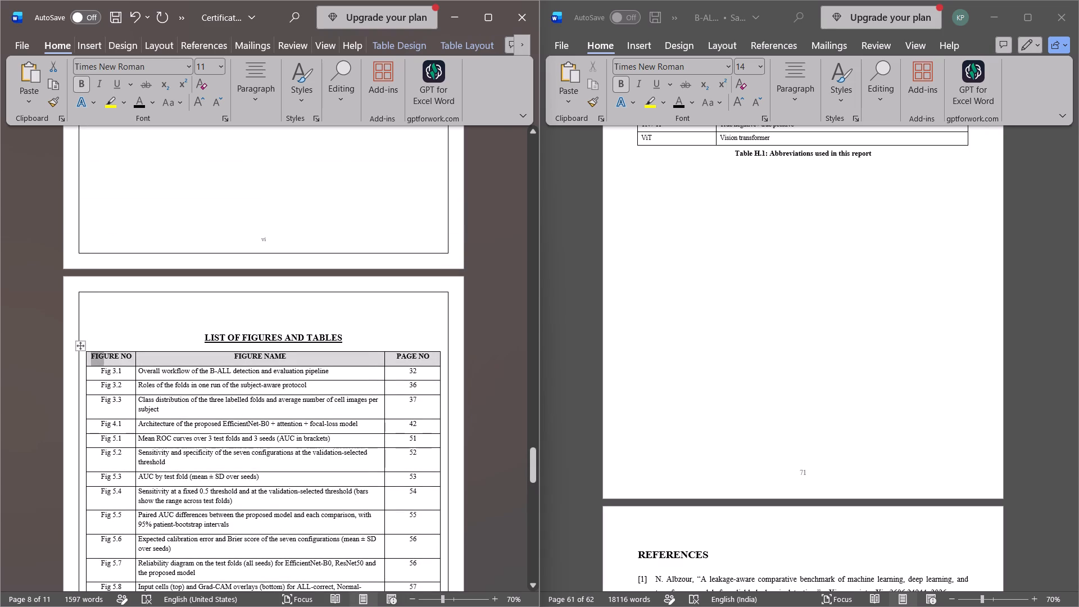
key("shift+Right")
key("shift+Right")
key("shift+Right")
key("shift+Right")
key("shift+Right")
key("shift+Right")
key("shift+Right")
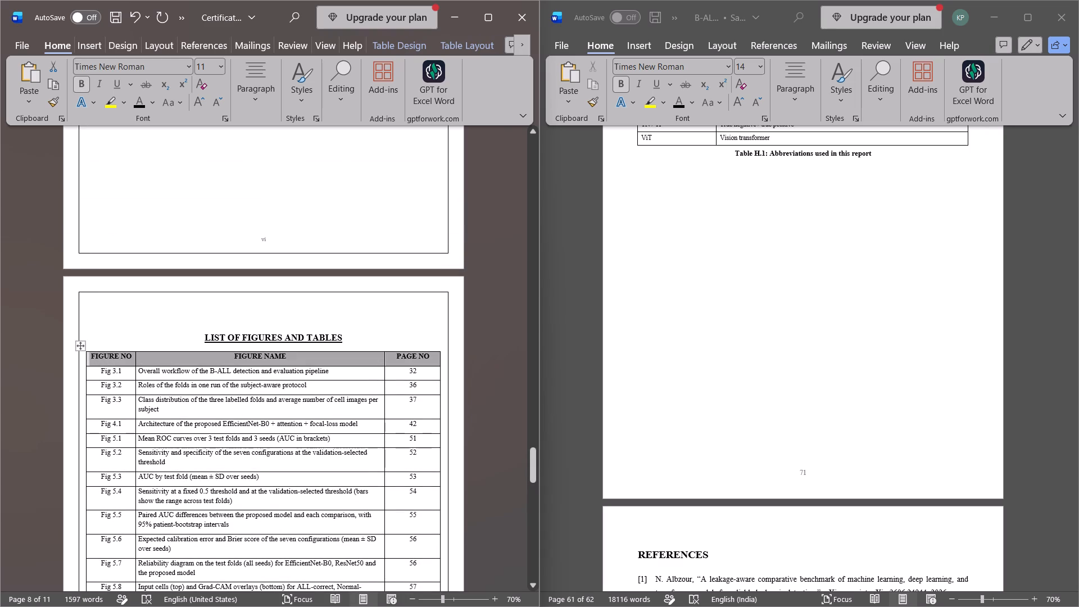
right_click(92, 357)
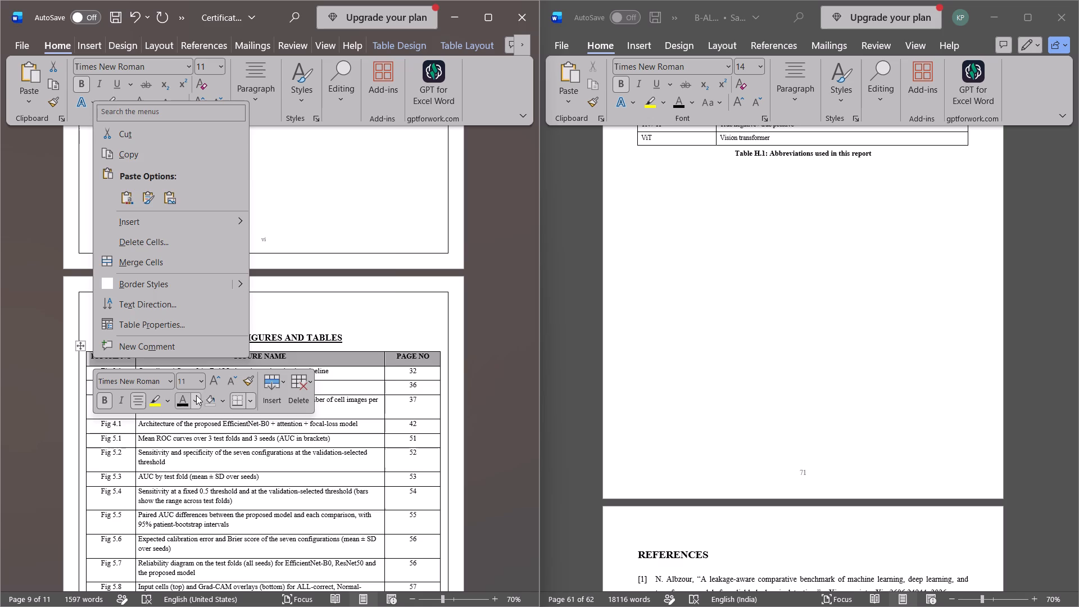
left_click(220, 400)
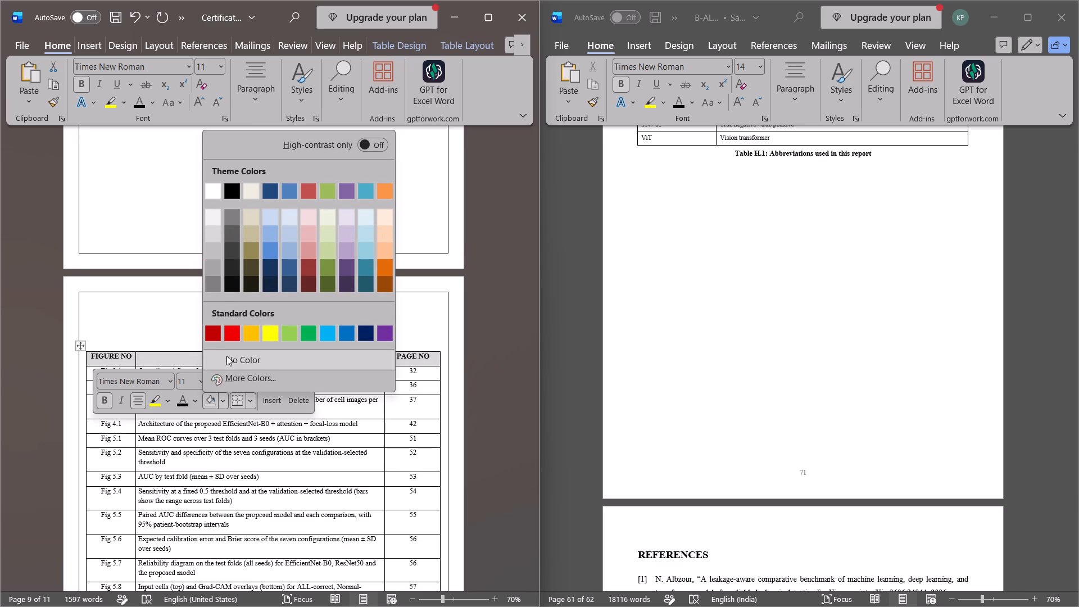
left_click(225, 365)
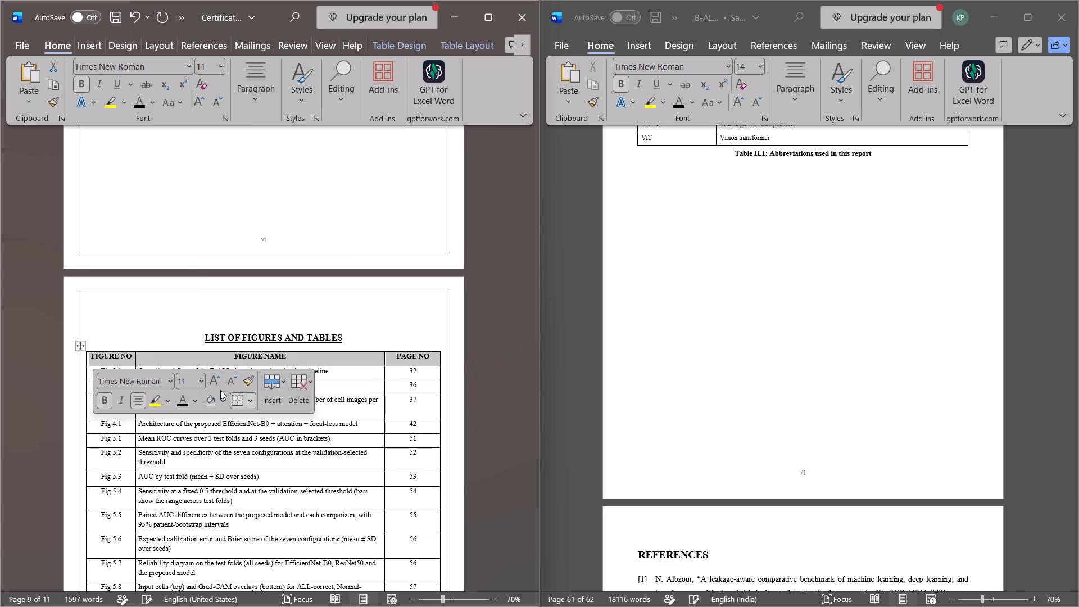
Remove the borders from the heading row of the list of figures.
left_click(250, 398)
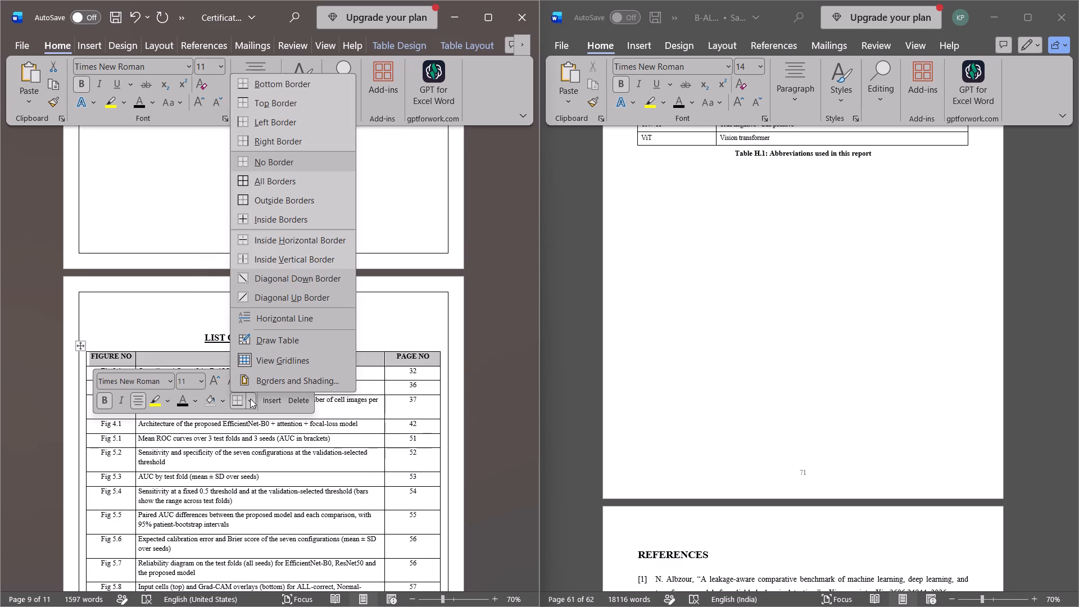
left_click(262, 161)
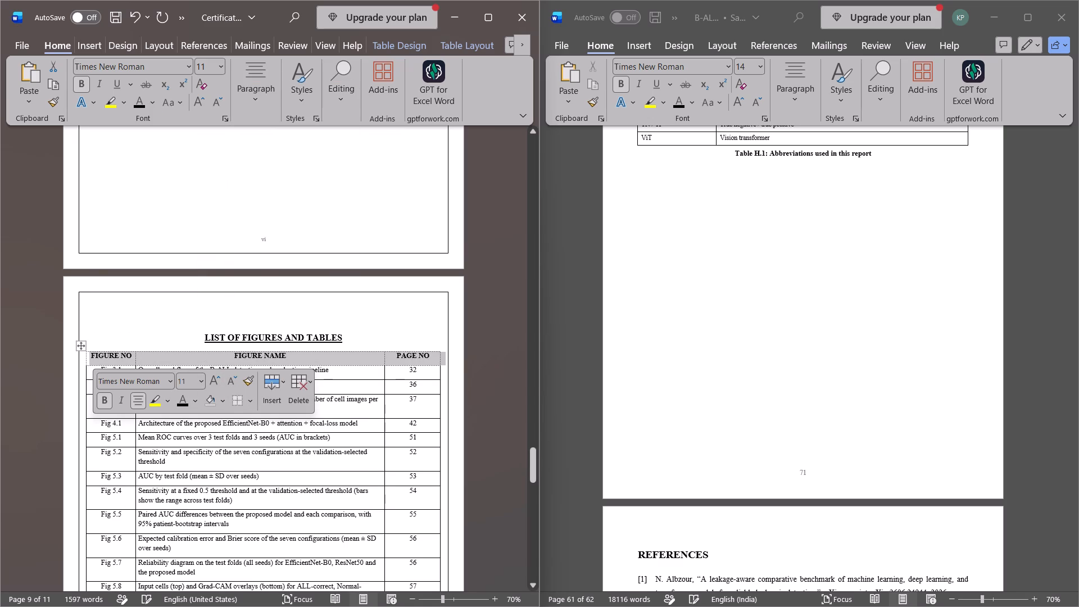
Remove all borders from the entire list of figures, down to the Fig 5.9 row.
key("shift+Down")
key("shift+Down")
key("shift+Down")
key("shift+Down")
key("shift+Down")
key("shift+Down")
key("shift+Down")
key("shift+Down")
key("shift+Down")
key("shift+Down")
key("shift+Down")
key("shift+Down")
key("shift+Down")
key("shift+Down")
key("shift+Down")
key("shift+Down")
key("shift+Down")
key("shift+Down")
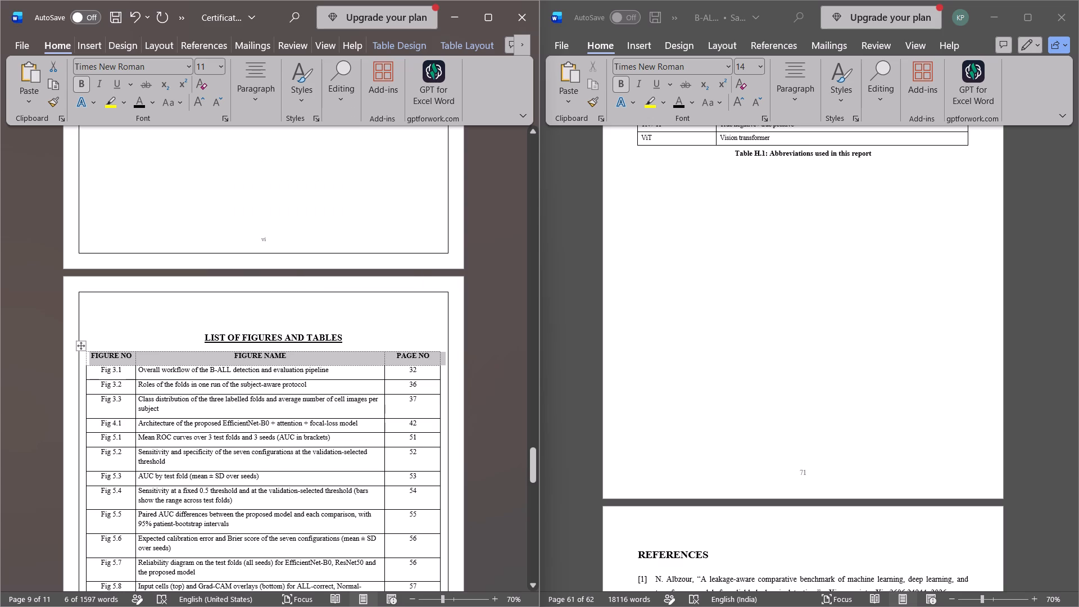
key("shift+Up")
key("shift+Up")
key("shift+Up")
key("shift+Up")
key("shift+Up")
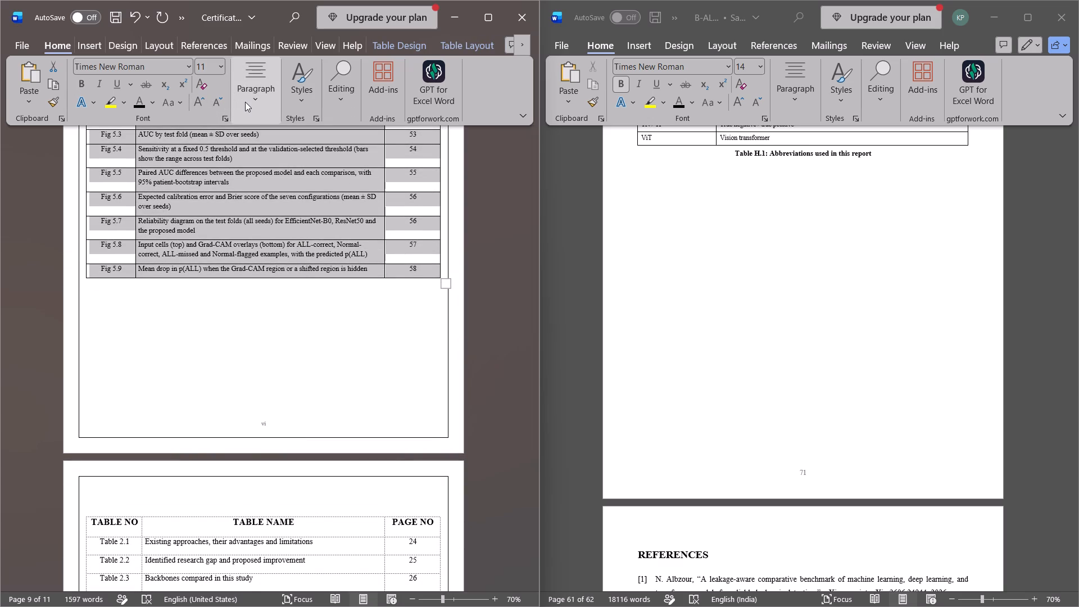
right_click(206, 140)
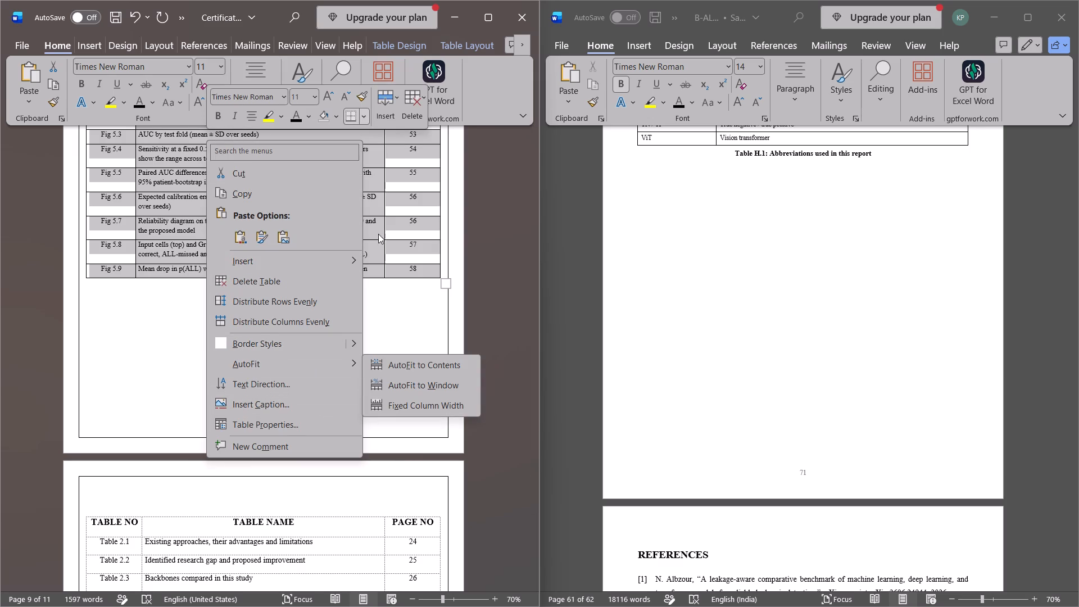
scroll(385, 228, "up", 3)
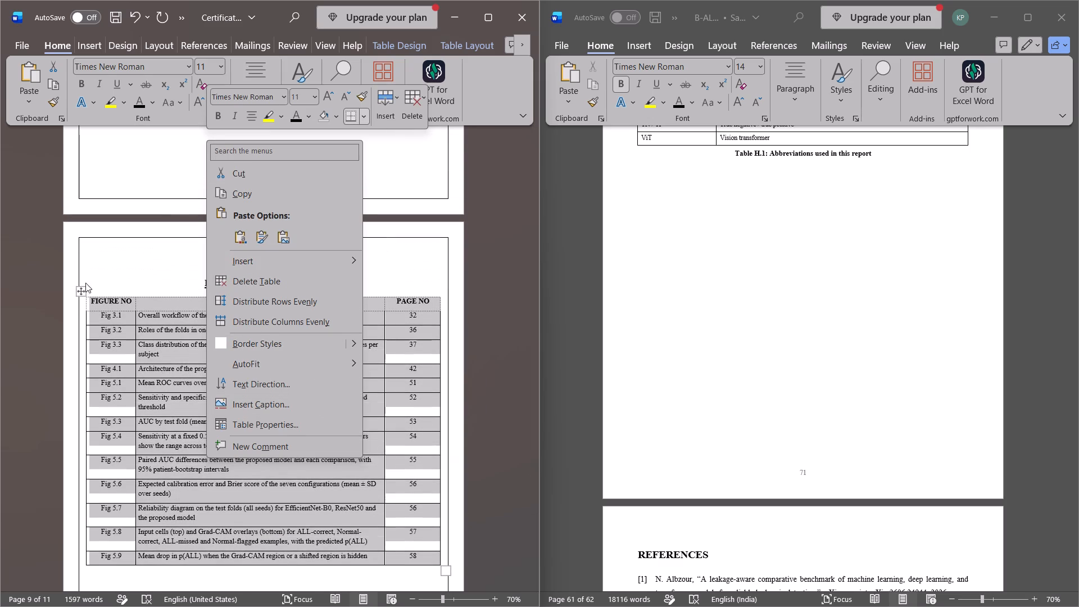
right_click(79, 289)
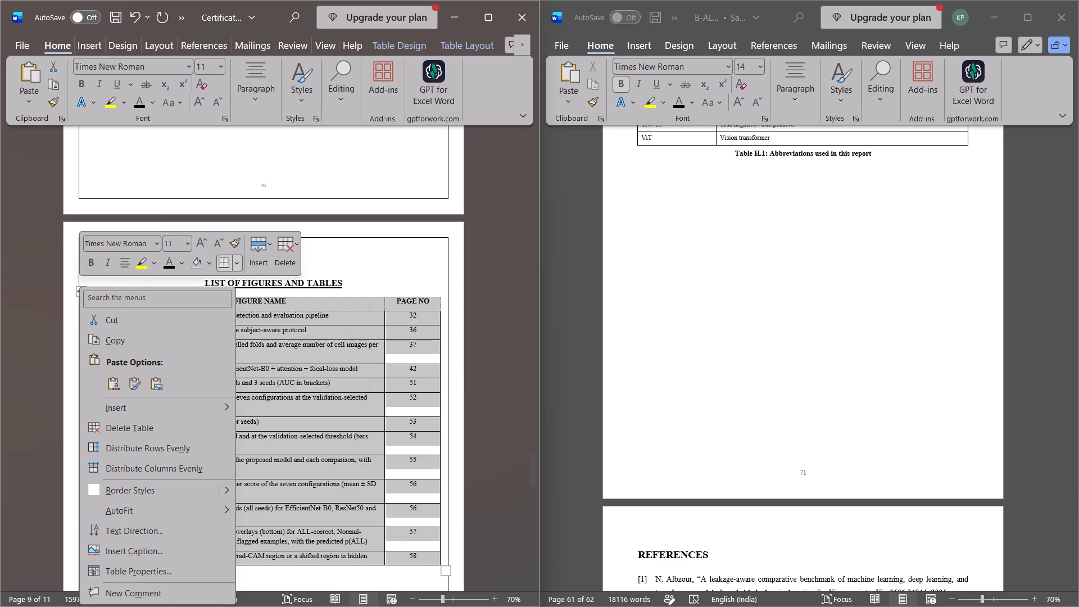
left_click(234, 261)
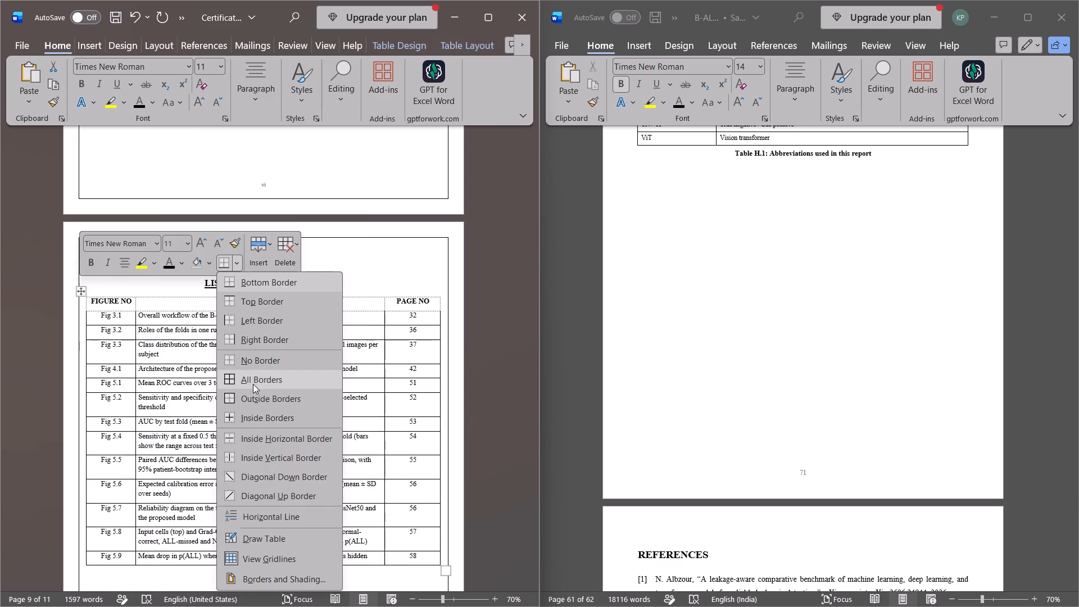
left_click(256, 367)
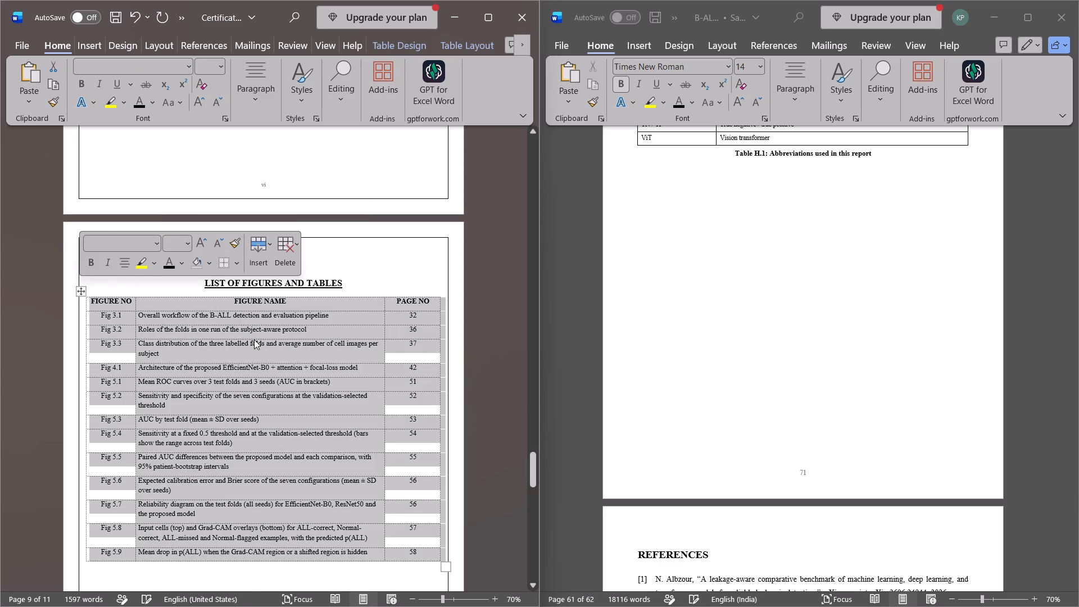
Set all text in the list of figures to font size 12.
left_click(204, 65)
type("12")
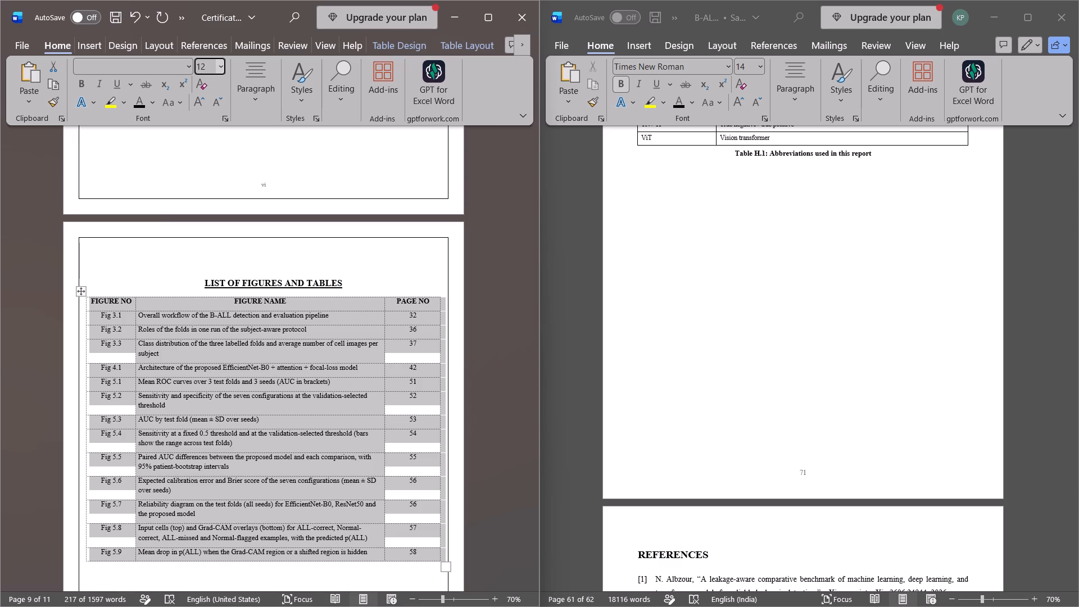
key("Return")
Widen the FIGURE NO column of the list of figures so its heading fits on one line.
scroll(232, 301, "down", 1)
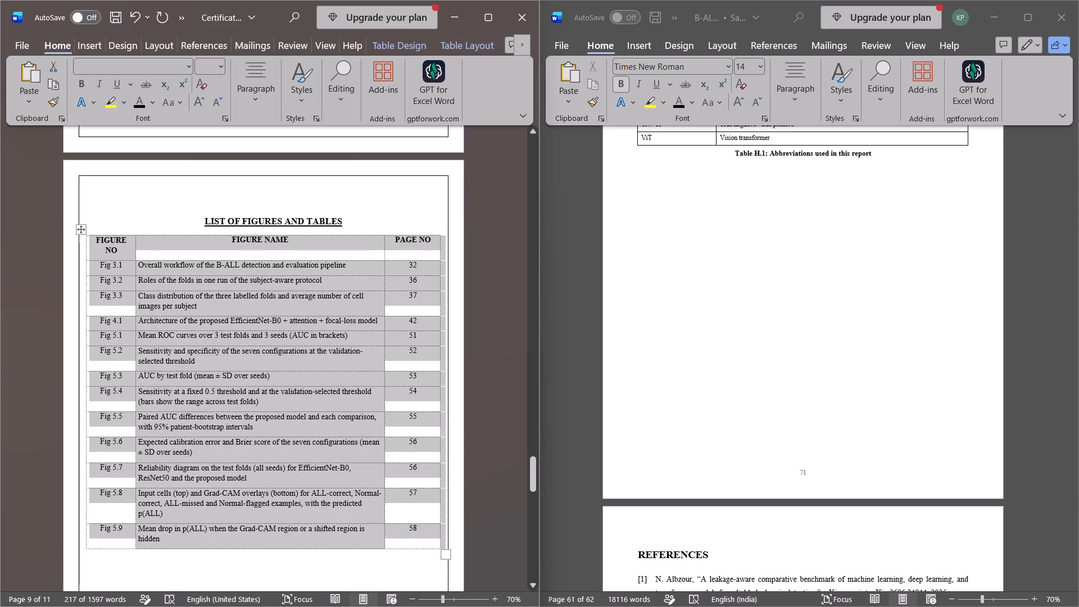
left_click_drag(134, 251, 149, 253)
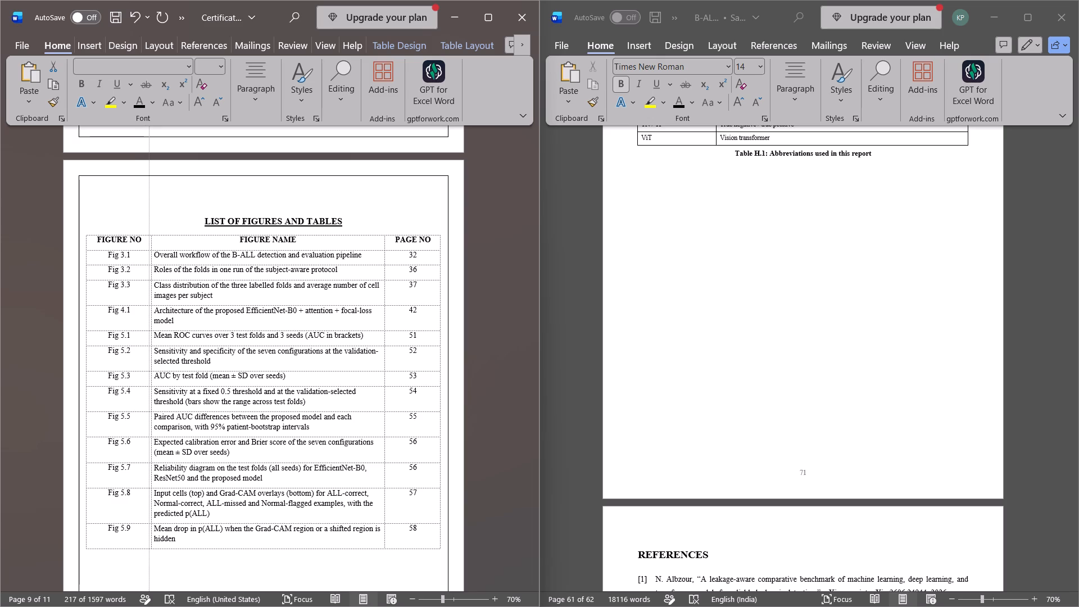
left_click_drag(149, 253, 147, 253)
Increase the font size of the list of figures' heading row to 14.
left_click(124, 238)
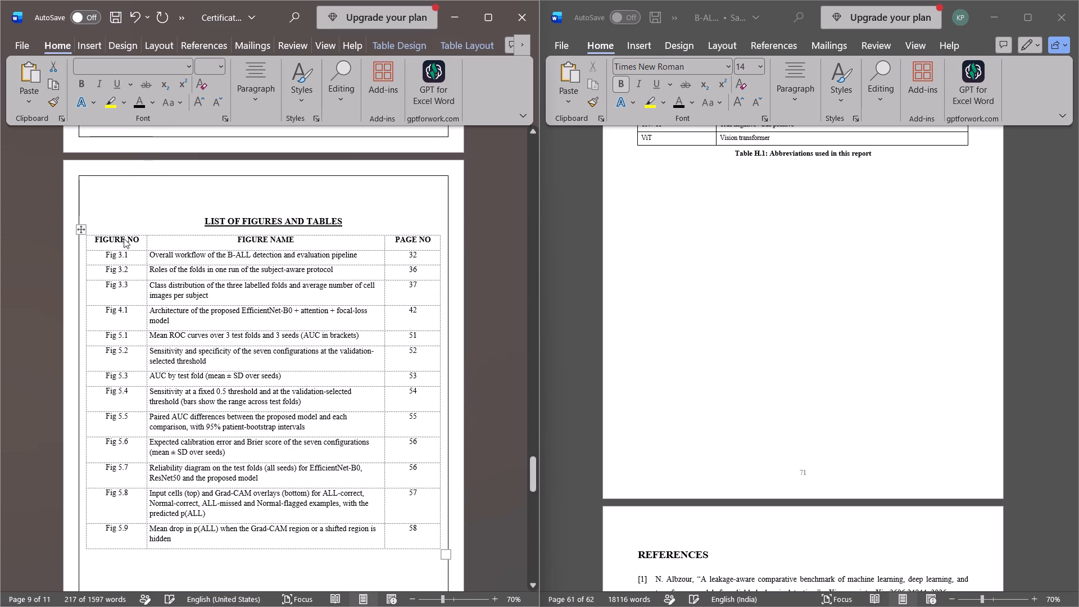
left_click(89, 238)
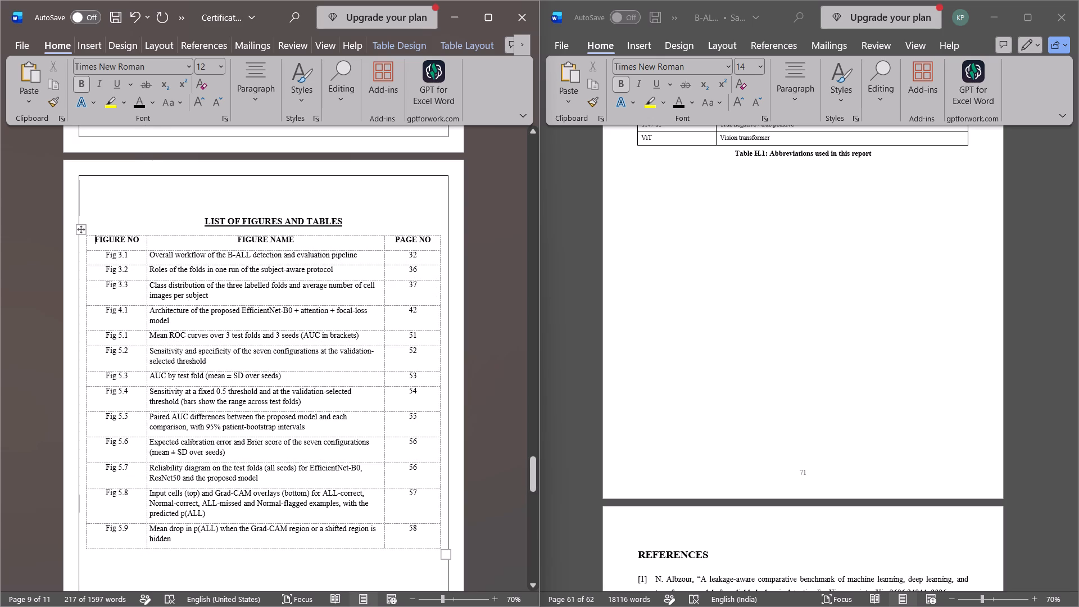
key("shift+Right")
key("shift+Right")
key("shift+Right")
key("shift+Right")
key("shift+Right")
key("shift+Right")
key("shift+Right")
key("shift+Right")
key("shift+Right")
key("shift+Right")
key("shift+Right")
key("shift+Right")
key("shift+Right")
key("shift+Right")
key("shift+Right")
key("shift+Right")
key("shift+Right")
key("shift+Right")
key("shift+Right")
key("shift+Right")
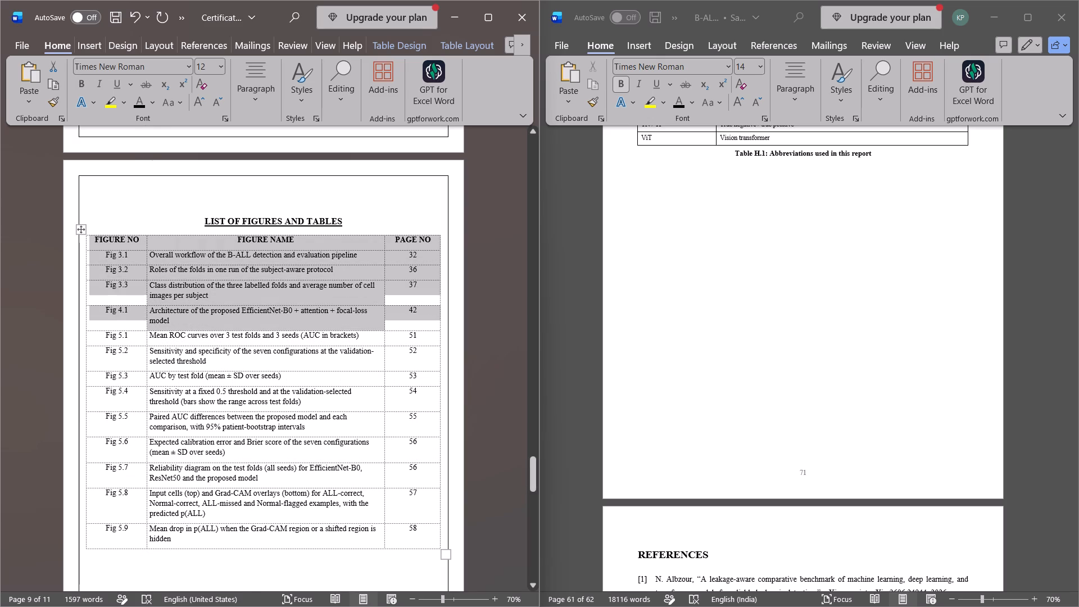
key("shift+Left")
key("shift+Left")
key("shift+Right")
key("shift+Right")
key("shift+Up")
key("shift+Up")
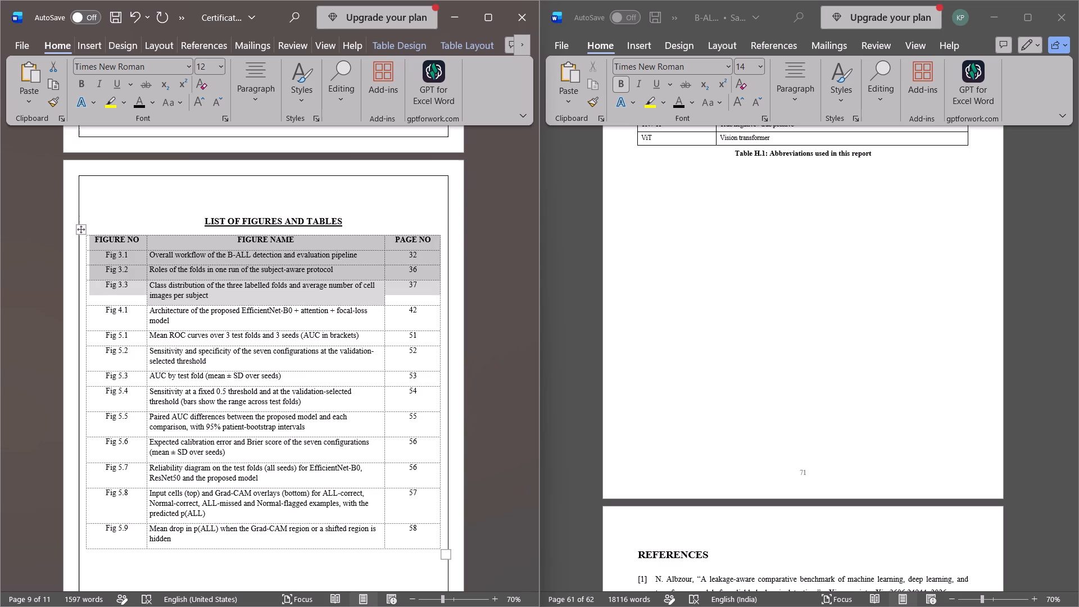
key("shift+Up")
key("shift+Up")
key("shift+Up")
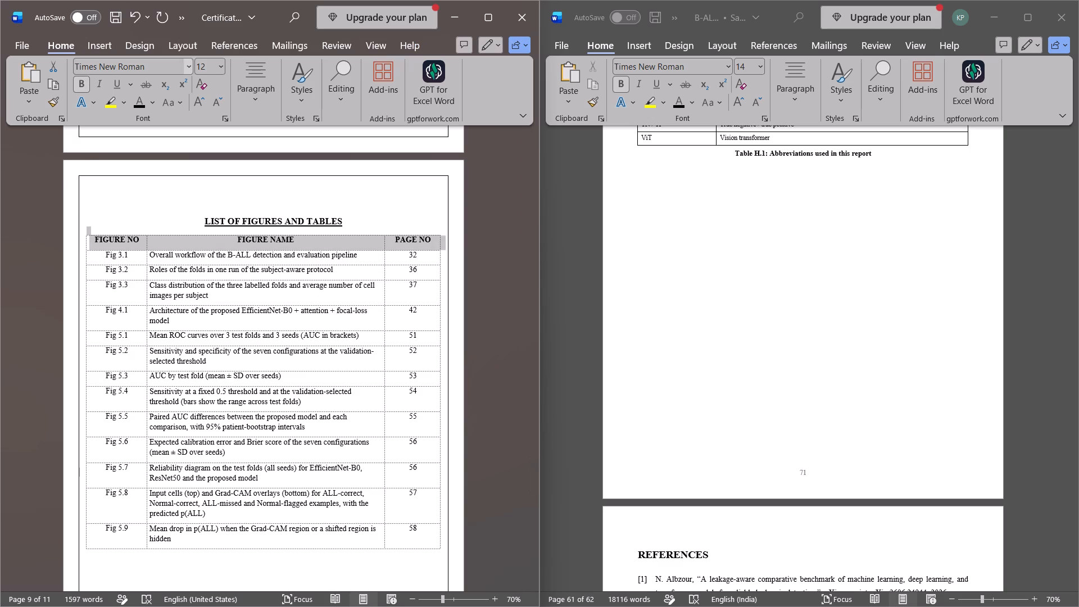
left_click(195, 99)
left_click(256, 209)
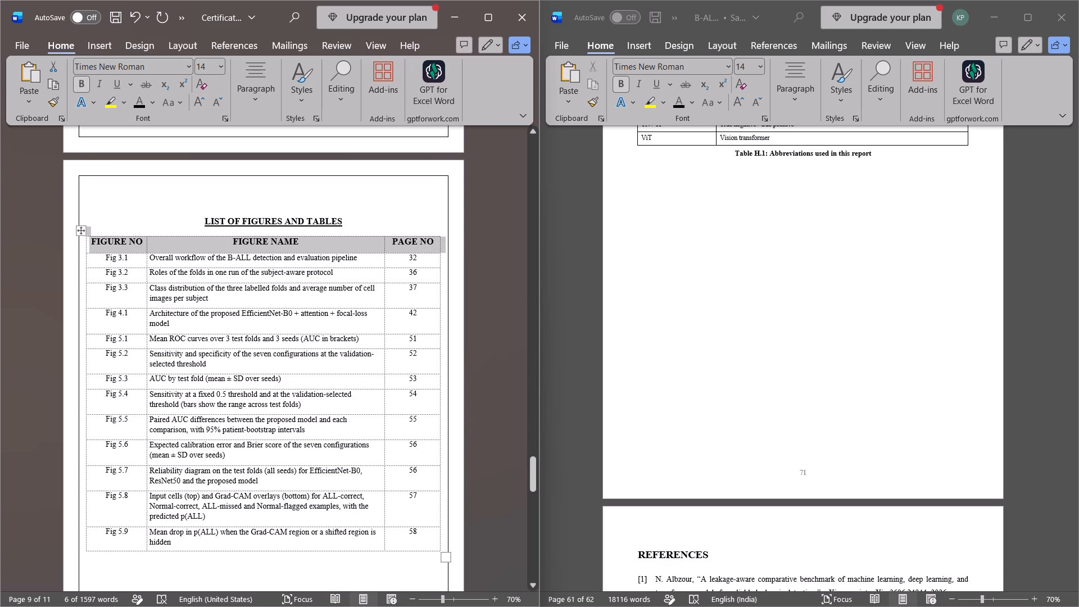
Underline the FIGURE NO, FIGURE NAME and PAGE NO headings to match the underlined page title.
left_click_drag(338, 221, 210, 225)
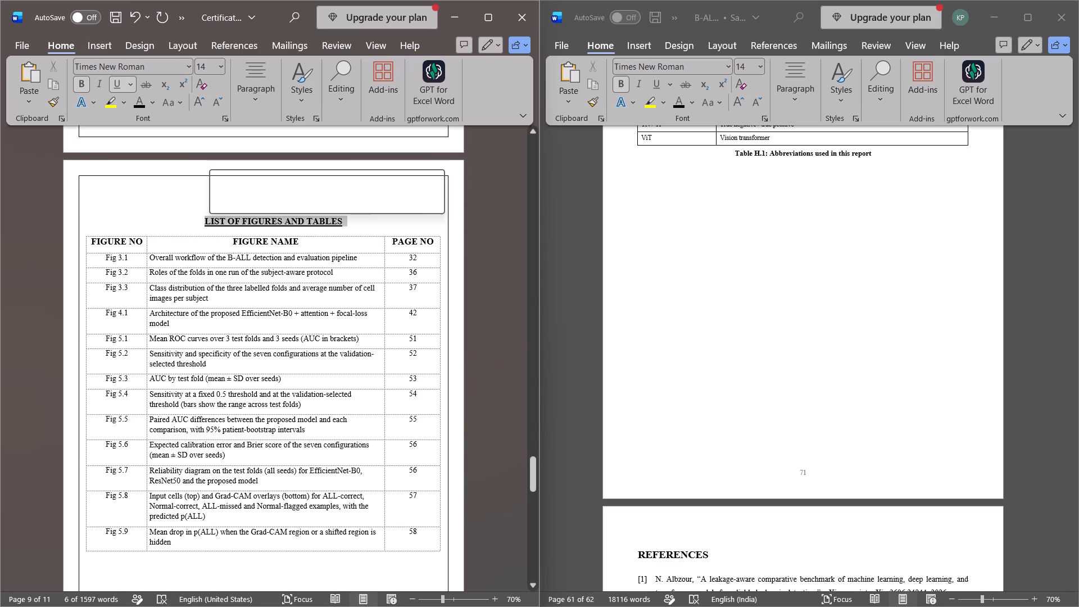
left_click(275, 239)
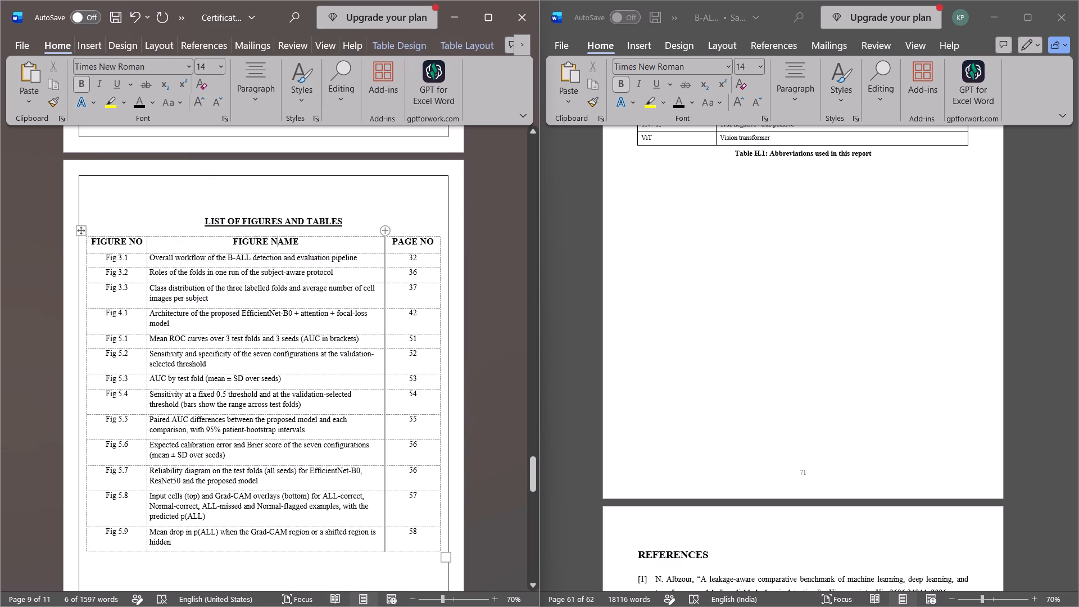
left_click_drag(434, 245, 98, 248)
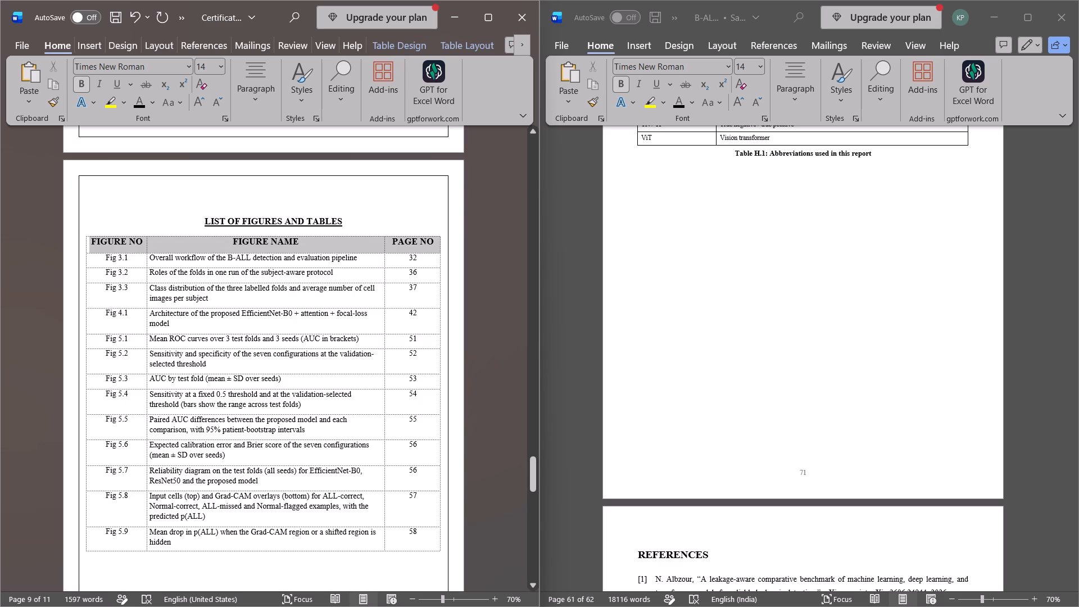
left_click_drag(98, 248, 97, 246)
left_click(124, 89)
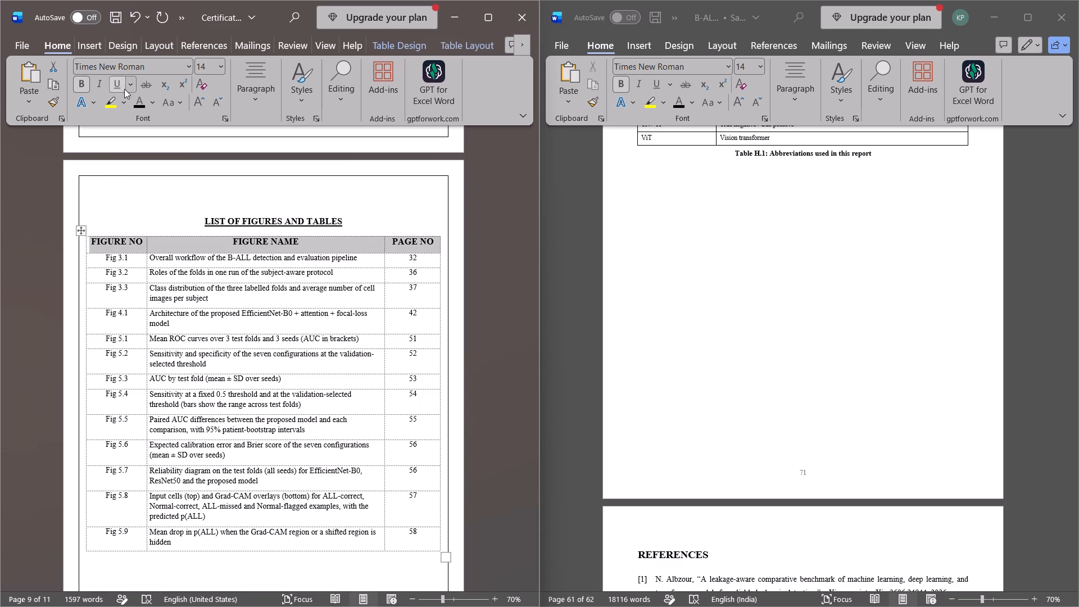
left_click(215, 260)
Increase the font size of the Chapter, Title and Page no. heading row in the contents table to 14.
scroll(215, 260, "up", 2)
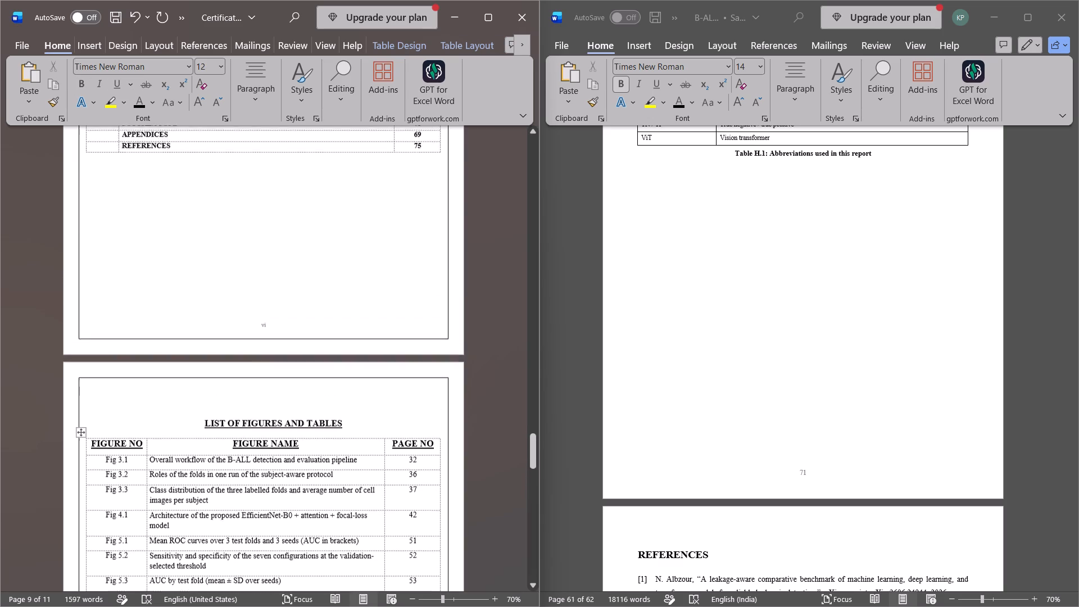
scroll(215, 260, "up", 5)
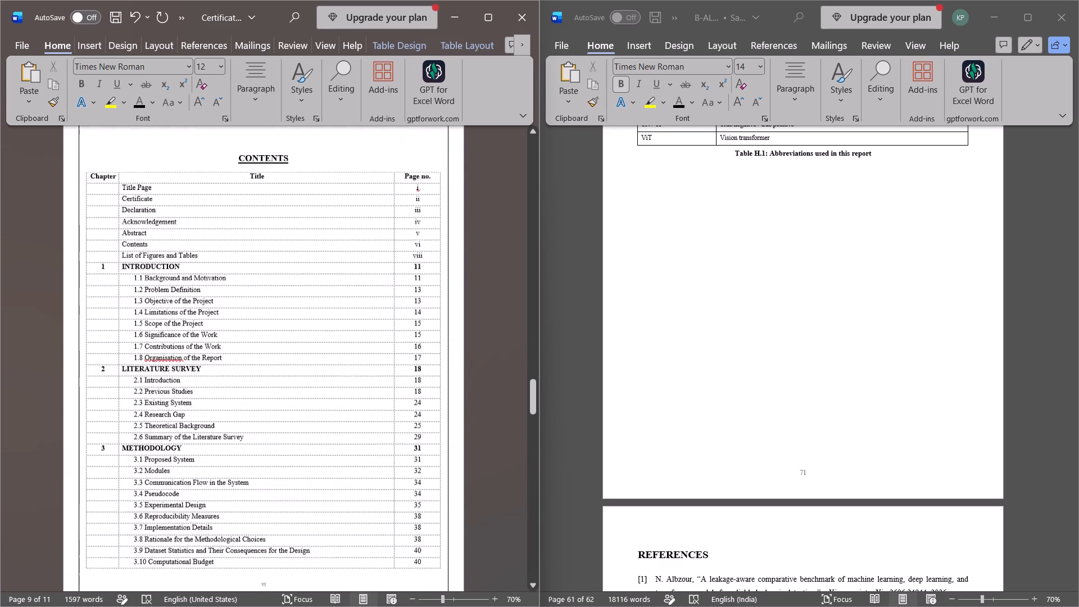
scroll(215, 260, "up", 2)
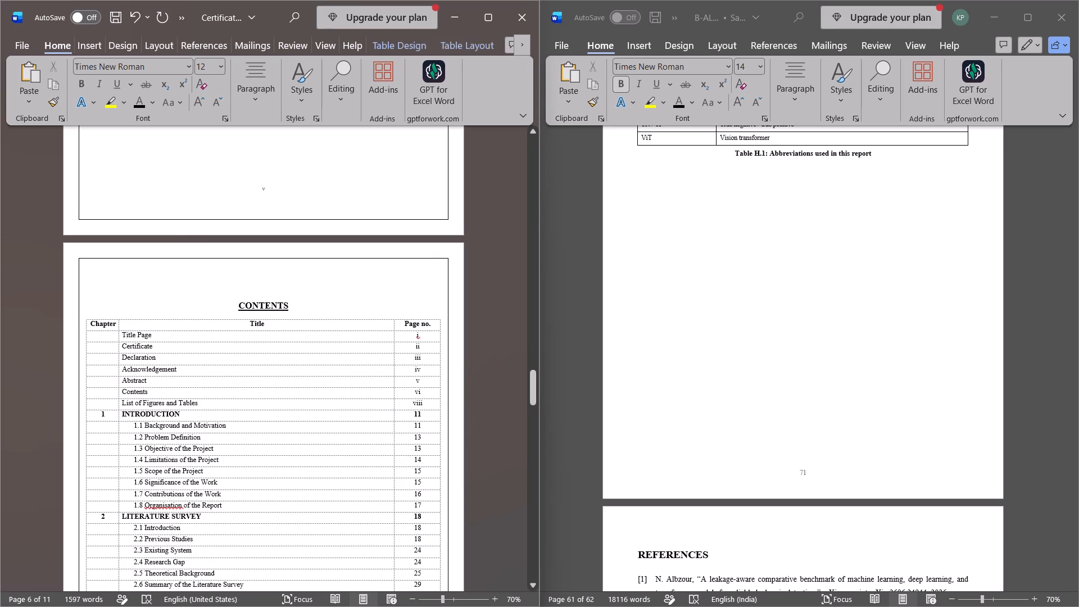
left_click_drag(89, 326, 432, 327)
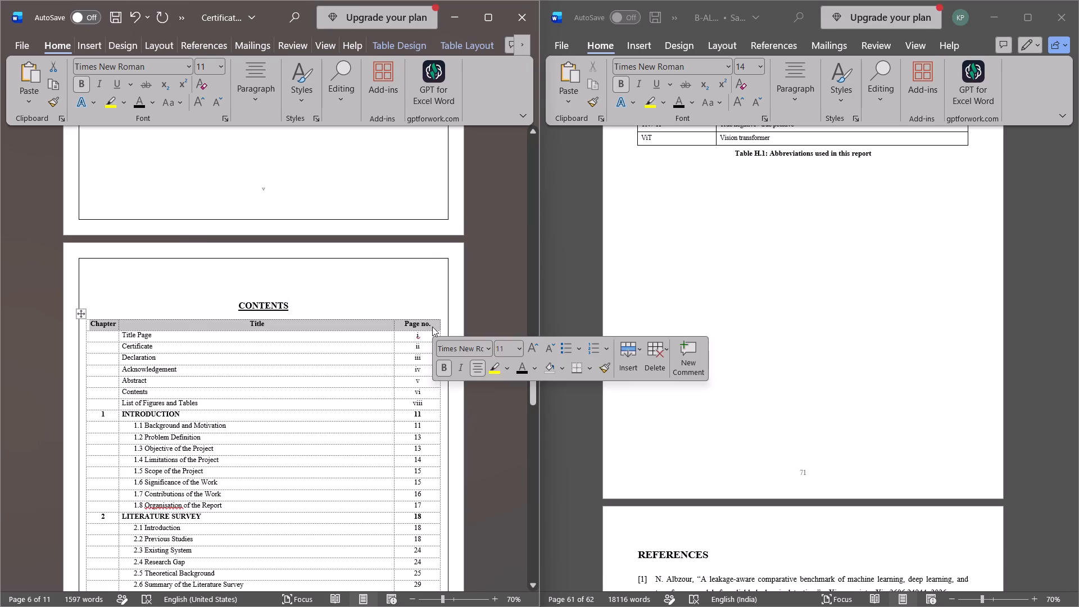
double_click(194, 99)
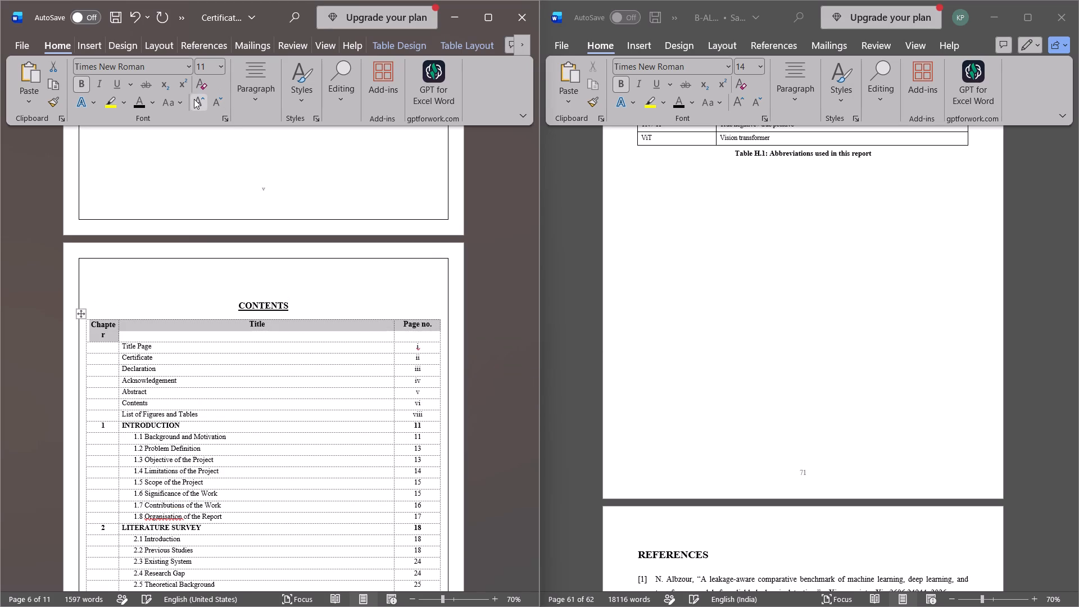
left_click(194, 99)
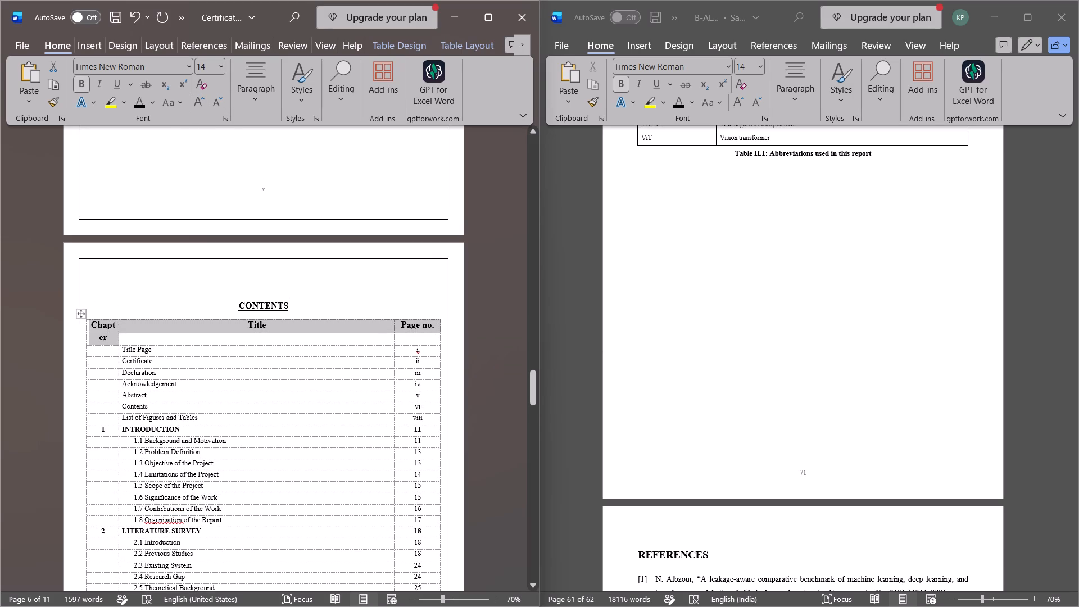
Widen the Chapter column of the contents table so its heading fits on one line, aligning the body rows with the heading row.
left_click_drag(118, 334, 125, 337)
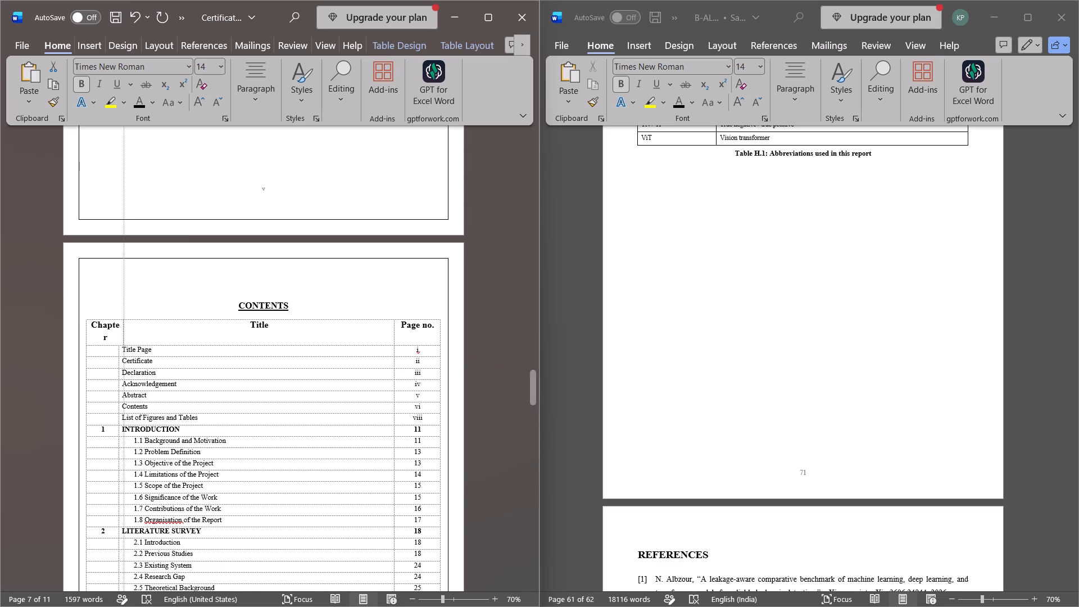
left_click_drag(125, 337, 126, 337)
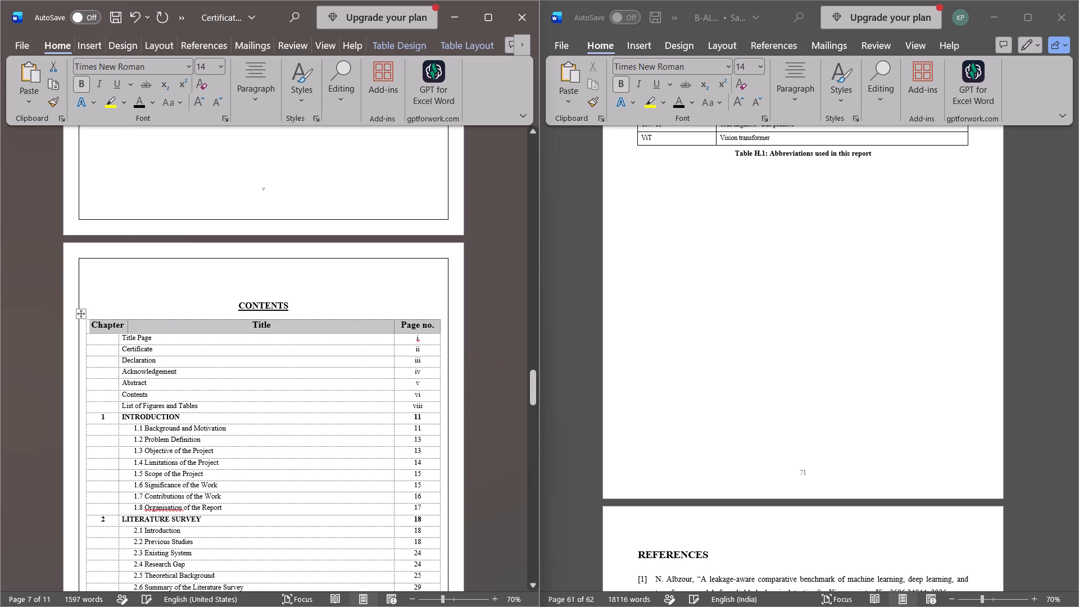
left_click_drag(119, 342, 128, 350)
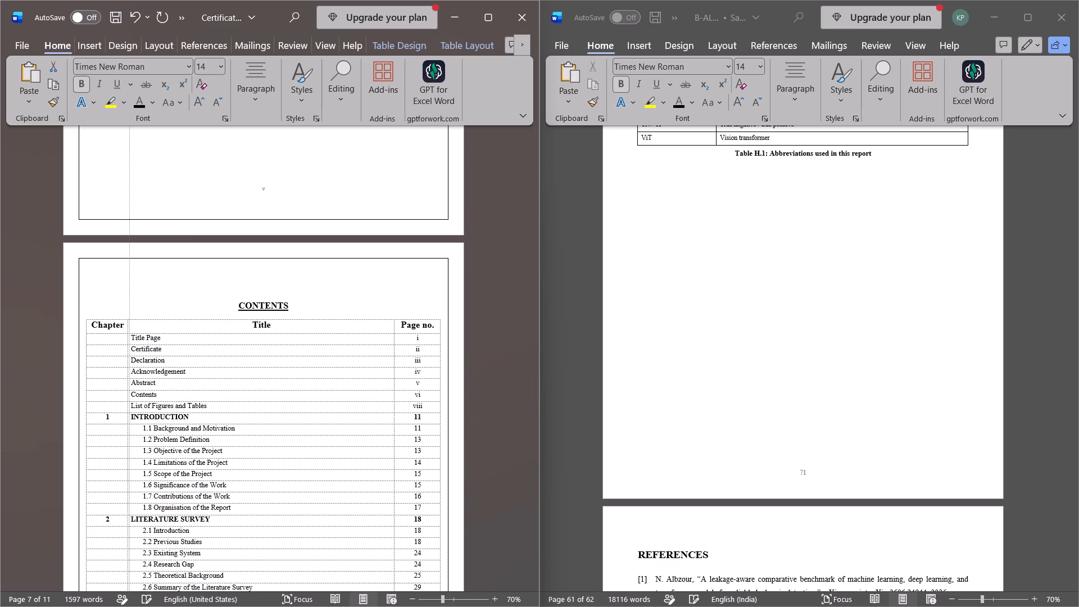
left_click_drag(128, 350, 126, 351)
Set the font size of all contents table rows below the heading row, from Title Page through REFERENCES, to 12.
scroll(165, 301, "down", 1)
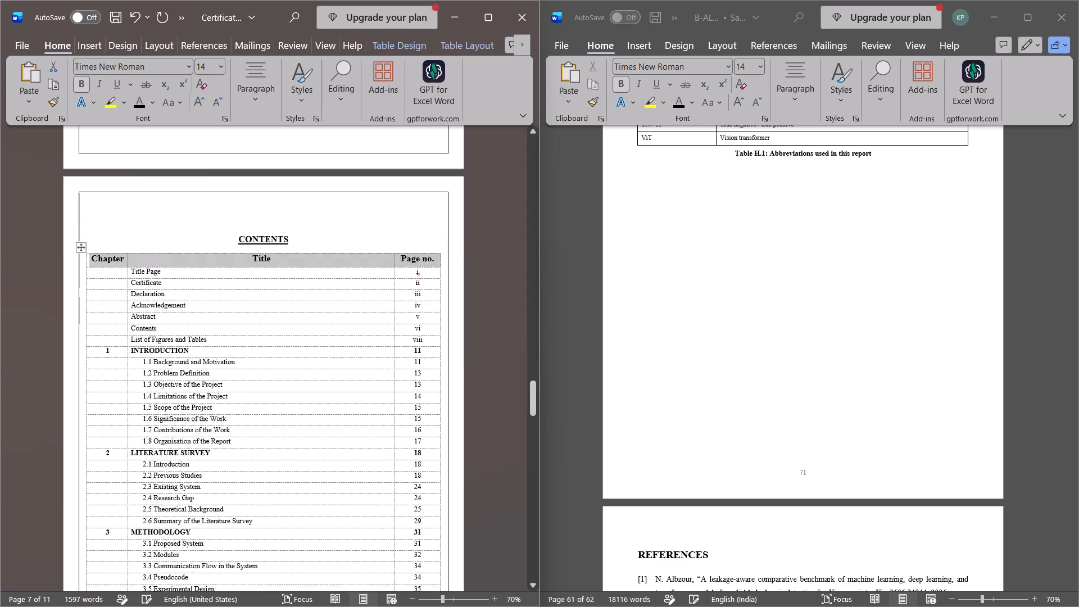
scroll(165, 301, "down", 2)
scroll(89, 468, "down", 2)
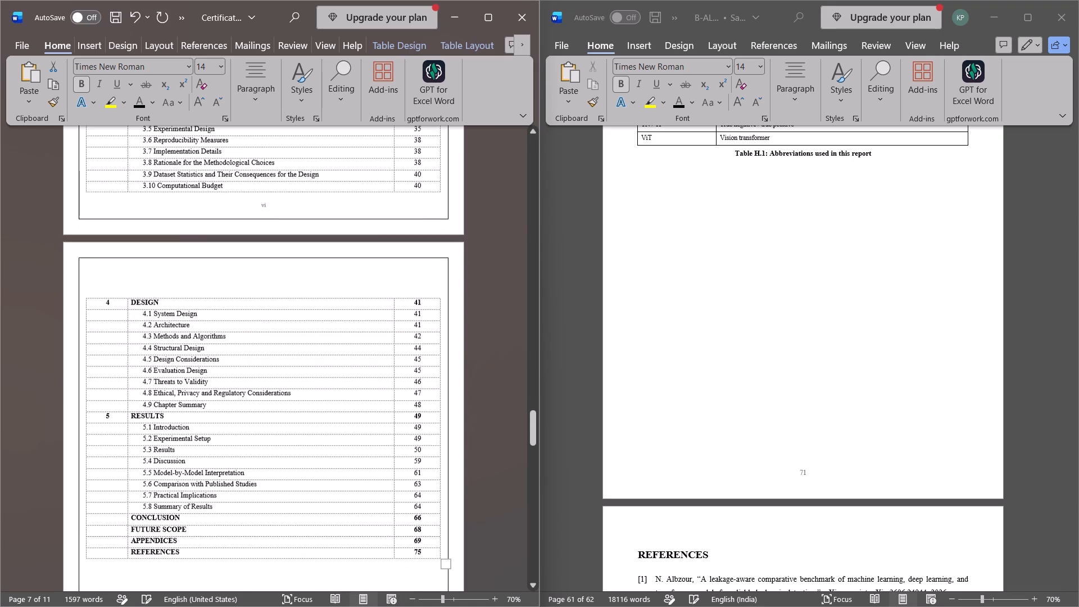
left_click(429, 550)
key("shift+Up")
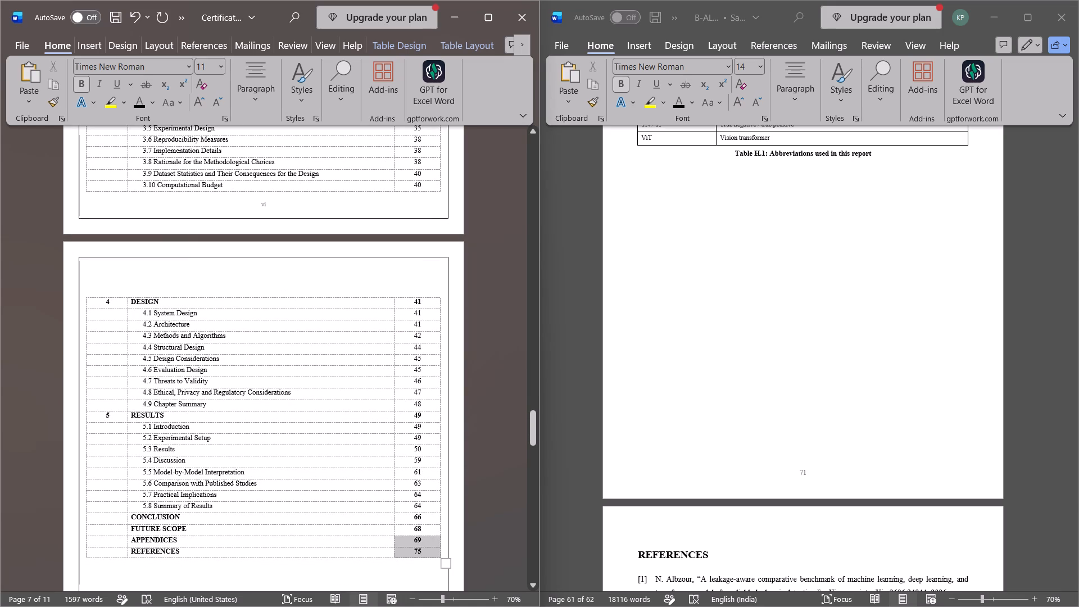
key("shift+Up")
key("shift+Up")
key("shift+Up")
key("shift+Up")
key("shift+Up")
key("shift+Up")
key("shift+Up")
key("shift+Up")
key("shift+Up")
key("shift+Up")
key("shift+Up")
key("shift+Up")
key("shift+Up")
key("shift+Up")
key("shift+Up")
key("shift+Up")
key("shift+Up")
key("shift+Up")
key("shift+Up")
key("shift+Up")
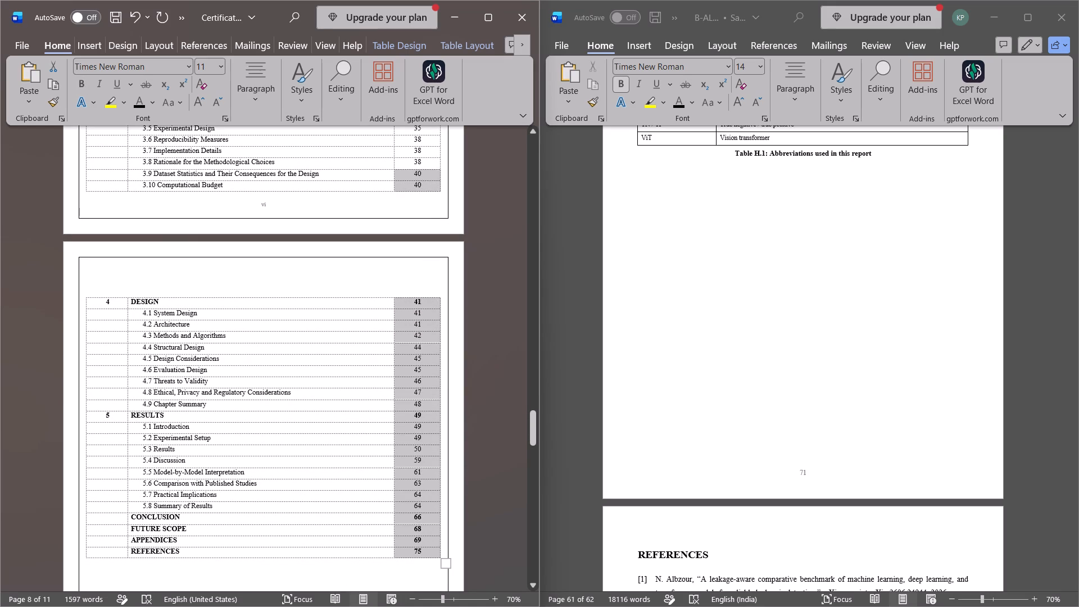
key("shift+Up")
key("shift+Up")
key("shift+Up")
key("shift+Up")
key("shift+Up")
key("shift+Up")
key("shift+Up")
key("shift+Up")
key("shift+Up")
key("shift+Up")
key("shift+Up")
key("shift+Up")
key("shift+Up")
key("shift+Up")
key("shift+Up")
key("shift+Up")
key("shift+Up")
key("shift+Up")
key("shift+Up")
key("shift+Up")
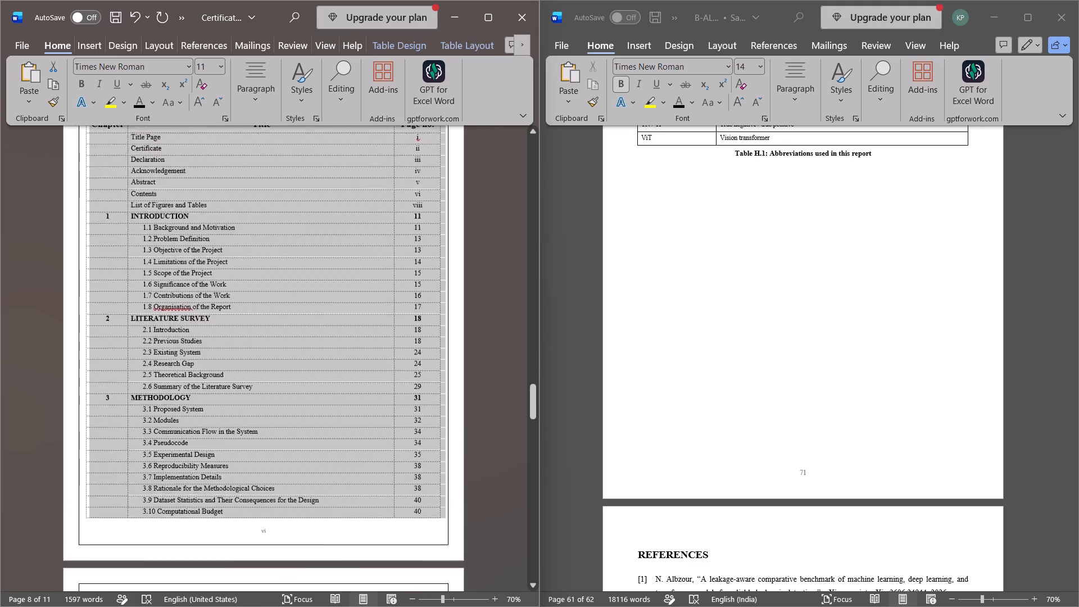
key("shift+Down")
key("shift+Down")
key("shift+Down")
key("shift+Down")
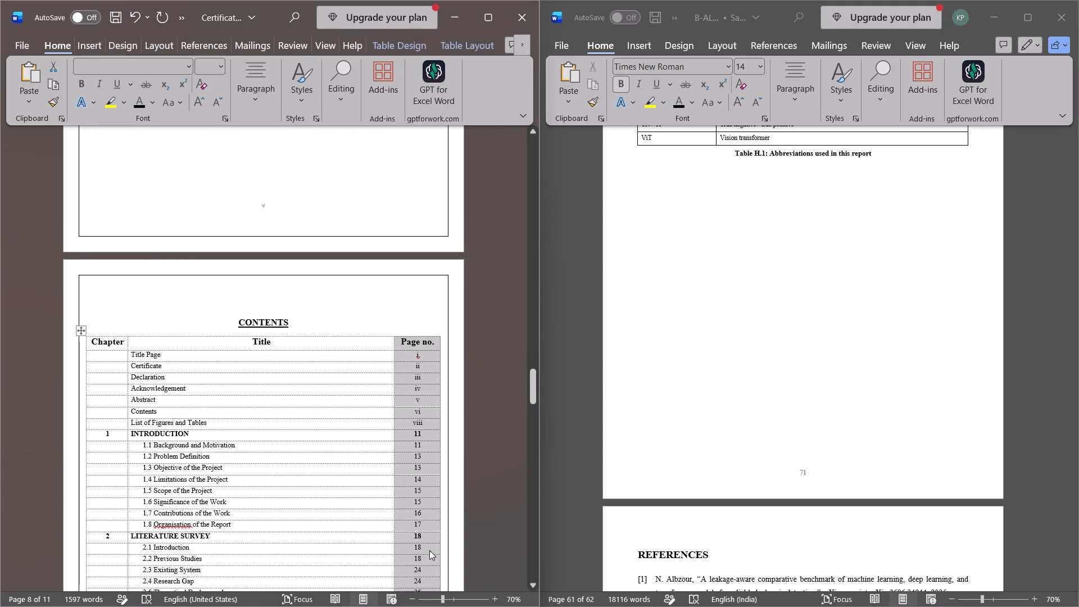
key("shift+Down")
key("shift+Left")
key("shift+Left")
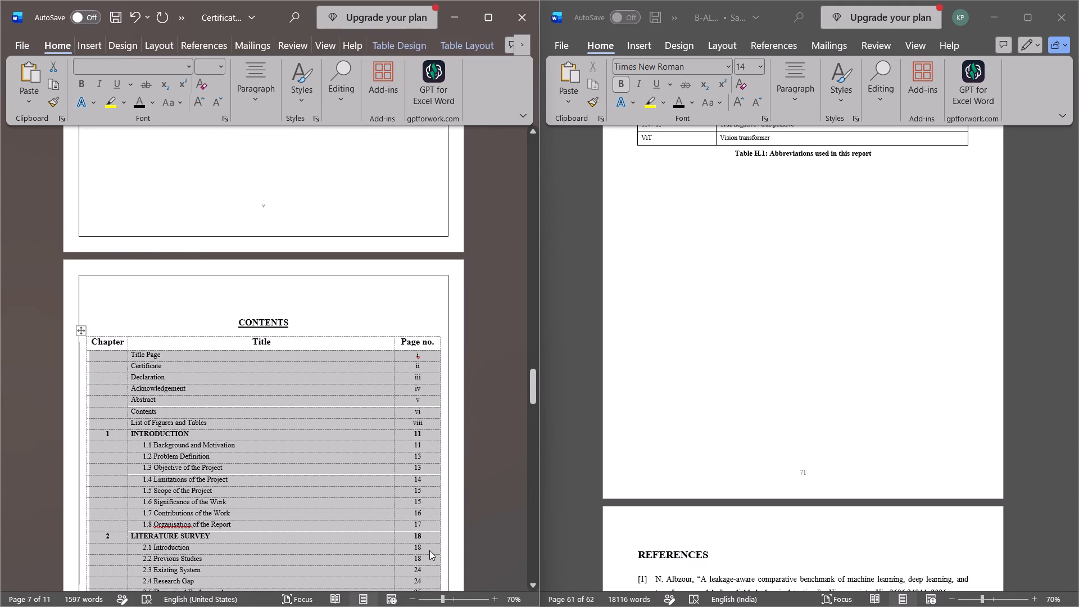
left_click(205, 68)
type("12")
key("Return")
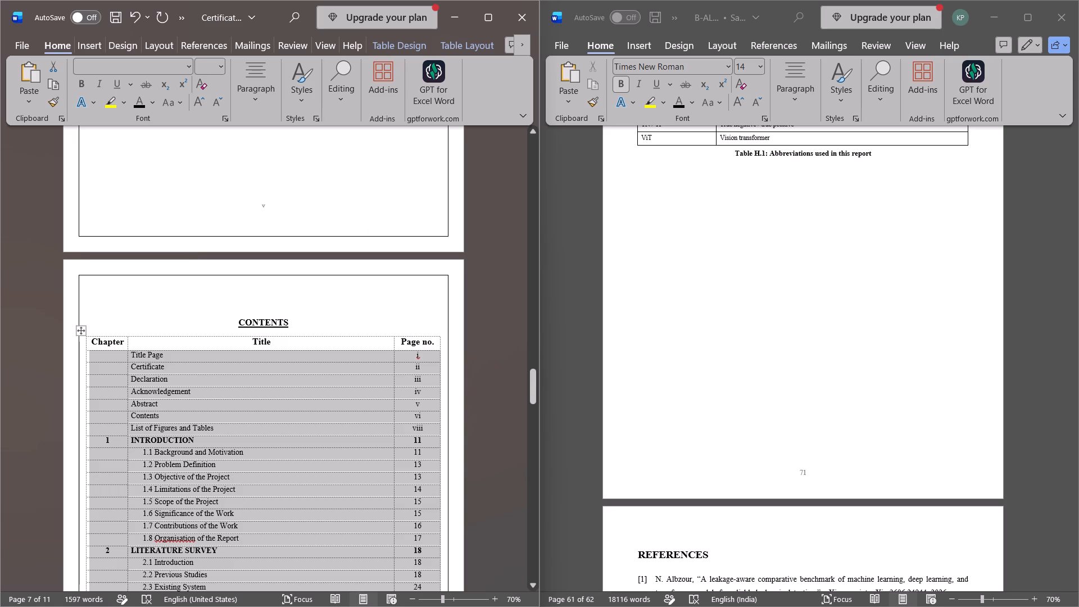
left_click(201, 65)
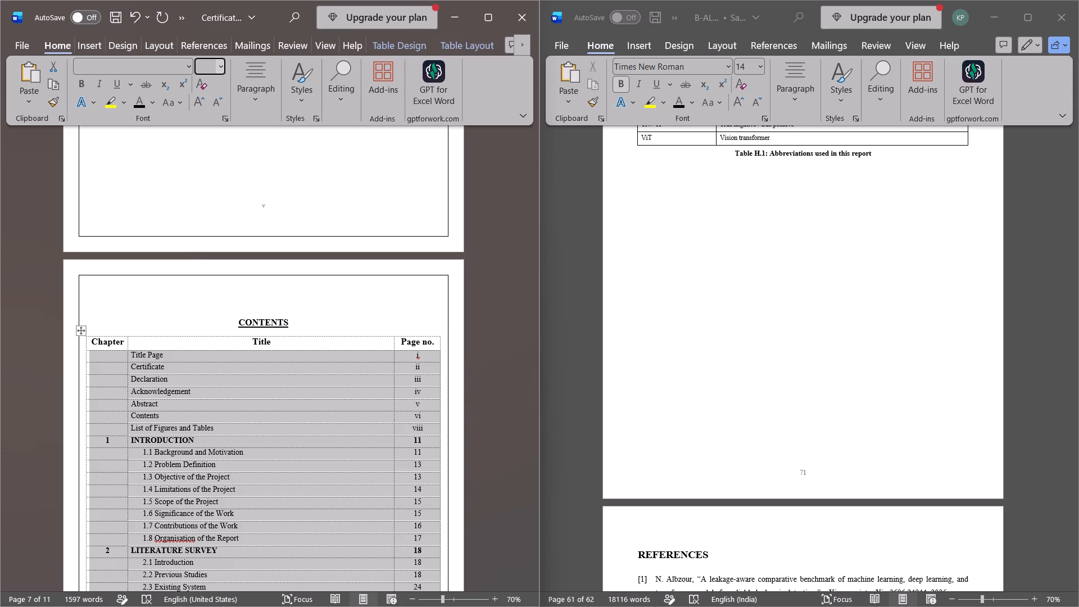
type("12")
key("Return")
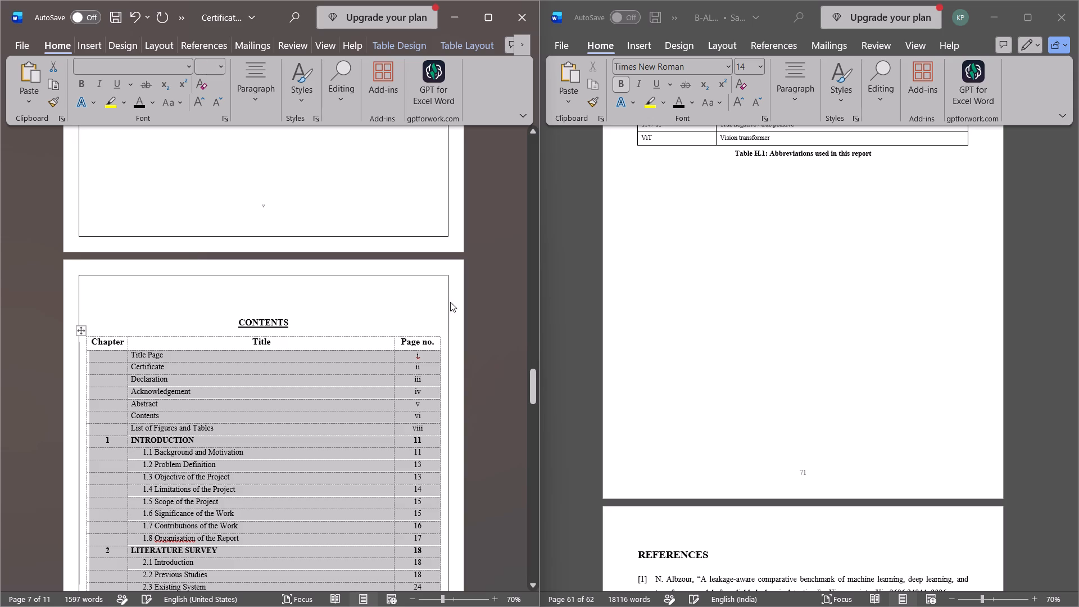
Underline the Chapter, Title and Page no. headings of the contents table.
left_click(432, 343)
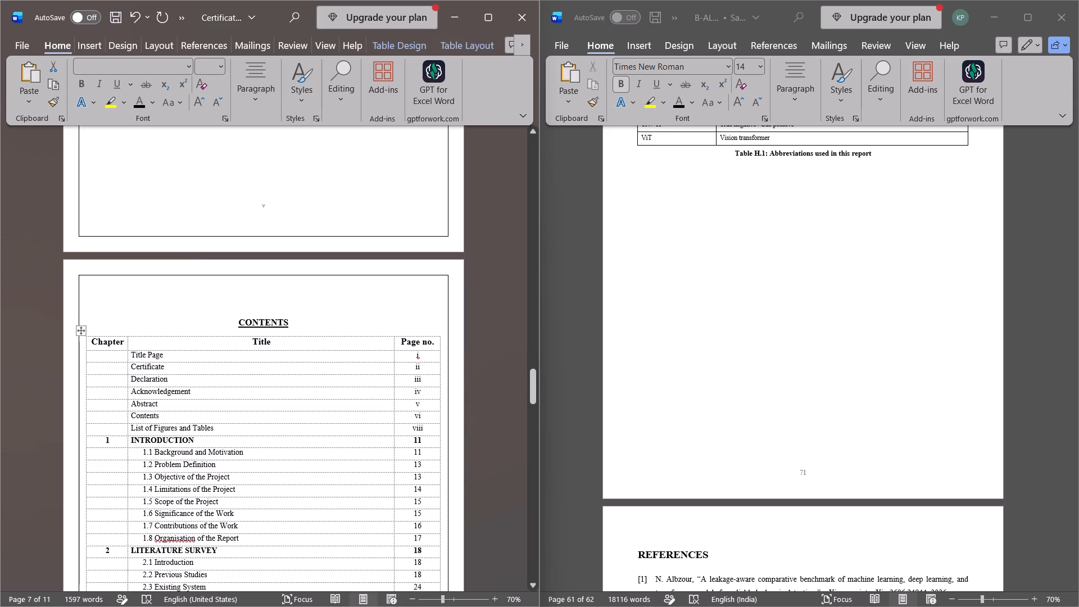
left_click(438, 343)
key("shift+Left")
key("shift+Left")
key("shift+Left")
key("shift+Left")
key("shift+Left")
key("shift+Left")
key("shift+Left")
key("shift+Left")
key("shift+Left")
key("shift+Left")
key("shift+Left")
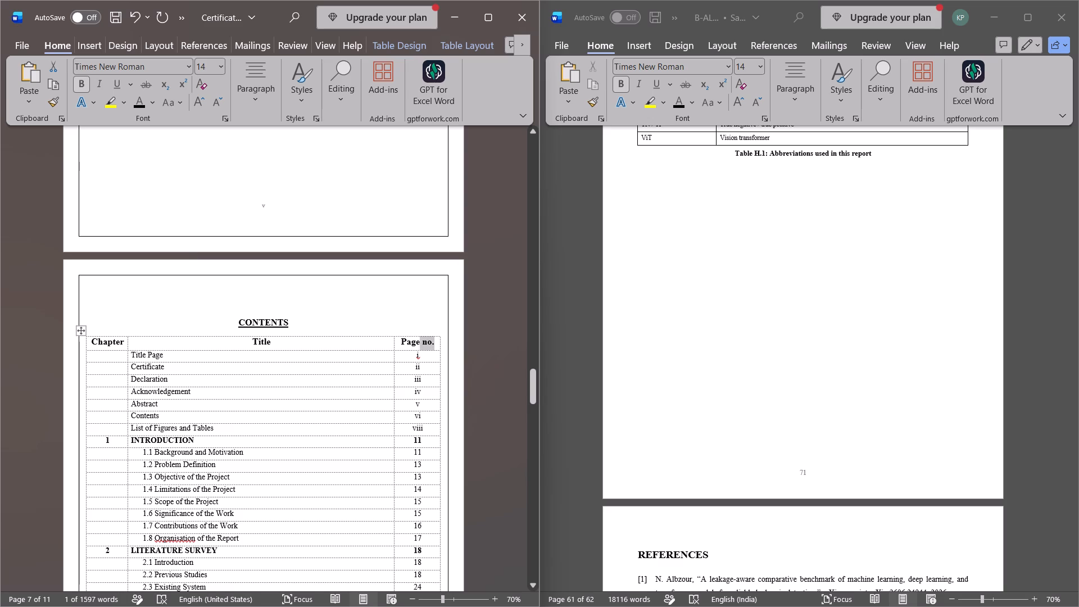
key("shift+Right")
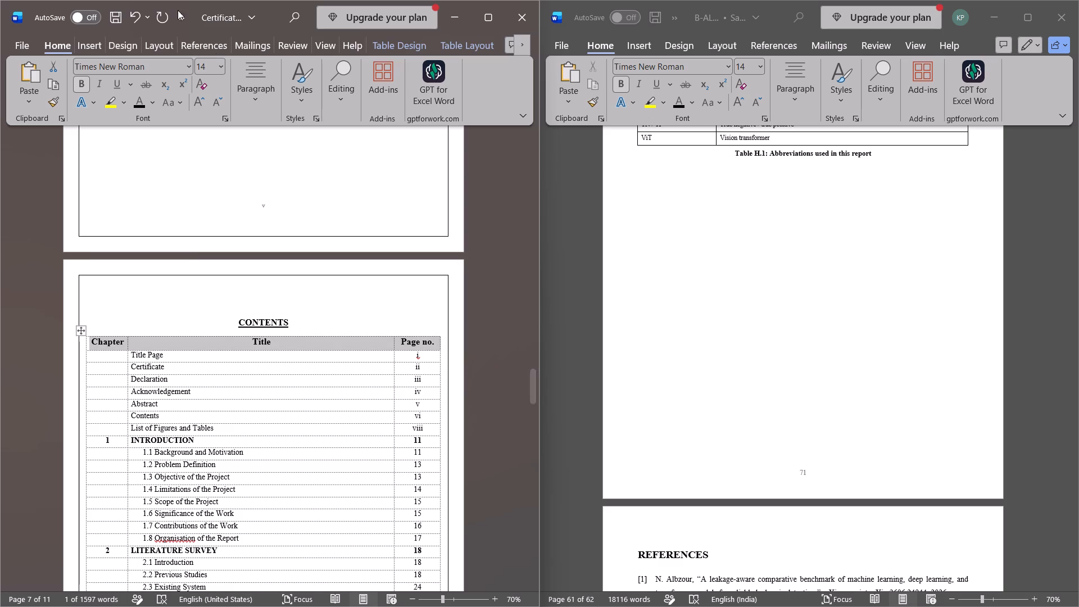
left_click(119, 90)
left_click(187, 184)
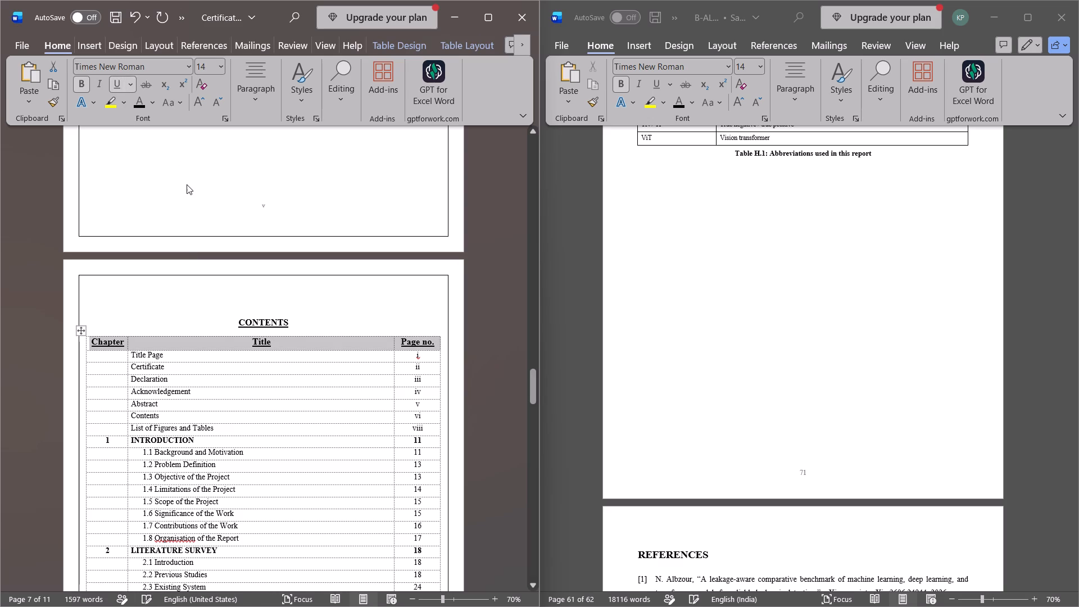
Review the restyled contents table at a larger zoom, from its title down to the last entry.
scroll(203, 241, "down", 2)
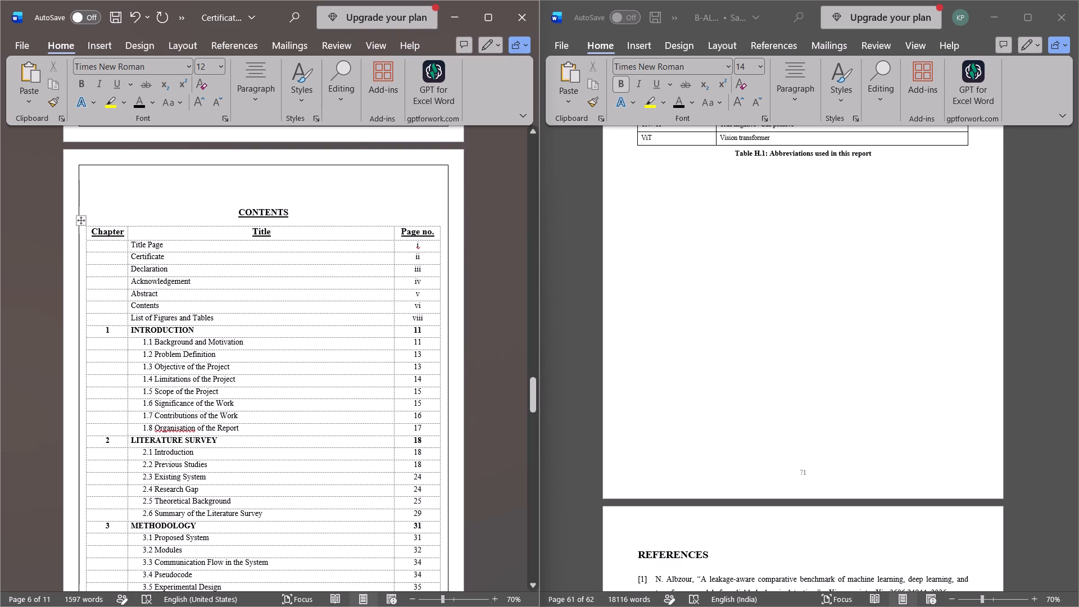
left_click(159, 249)
left_click(268, 233)
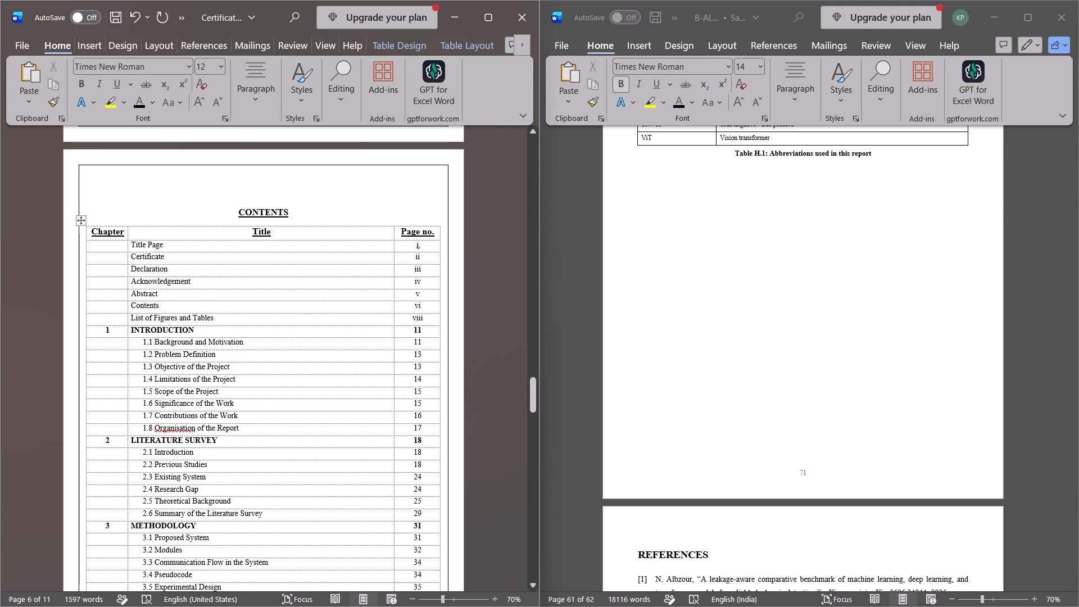
left_click(284, 232)
scroll(284, 232, "up", 3, "ctrl")
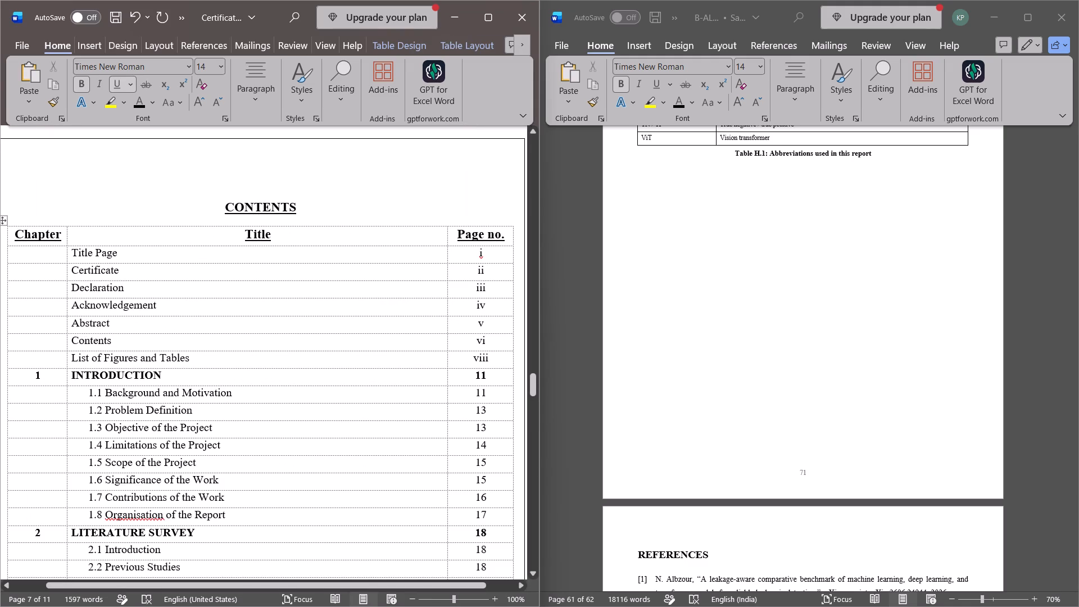
left_click(273, 214)
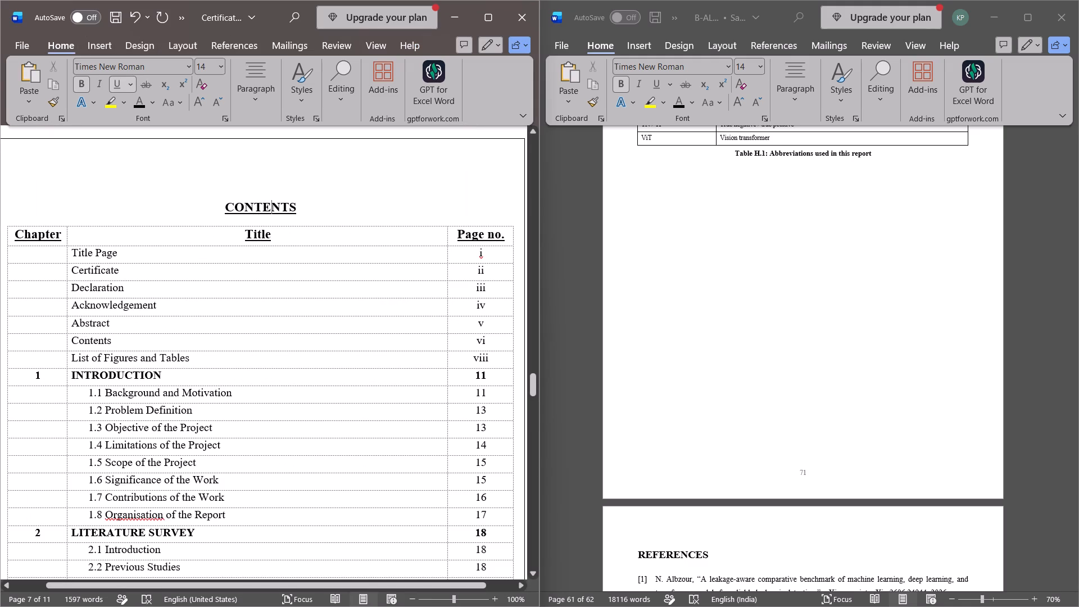
scroll(273, 214, "down", 2)
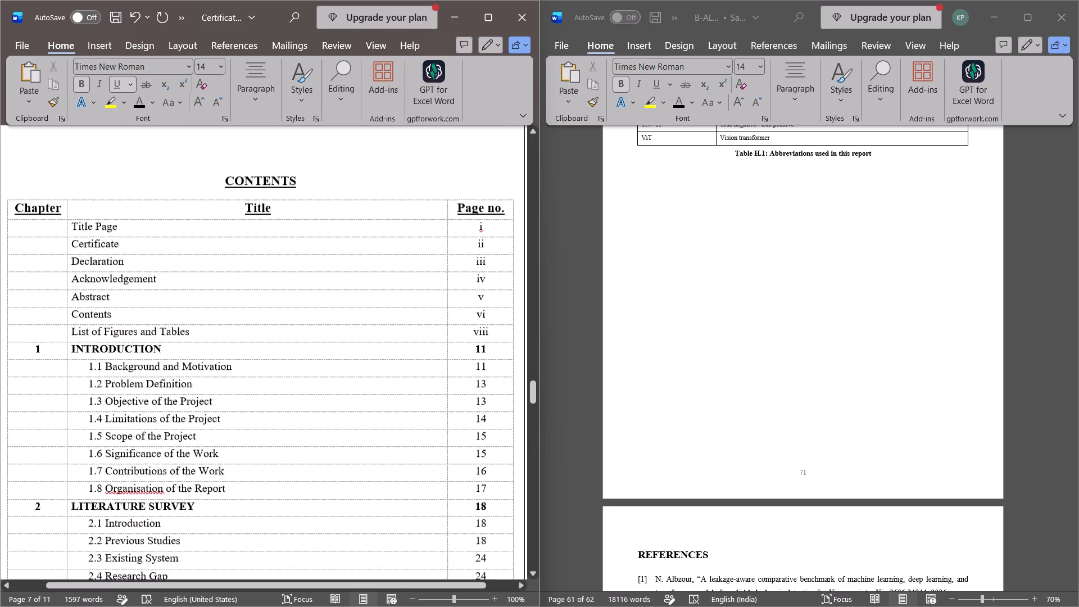
scroll(273, 214, "down", 6)
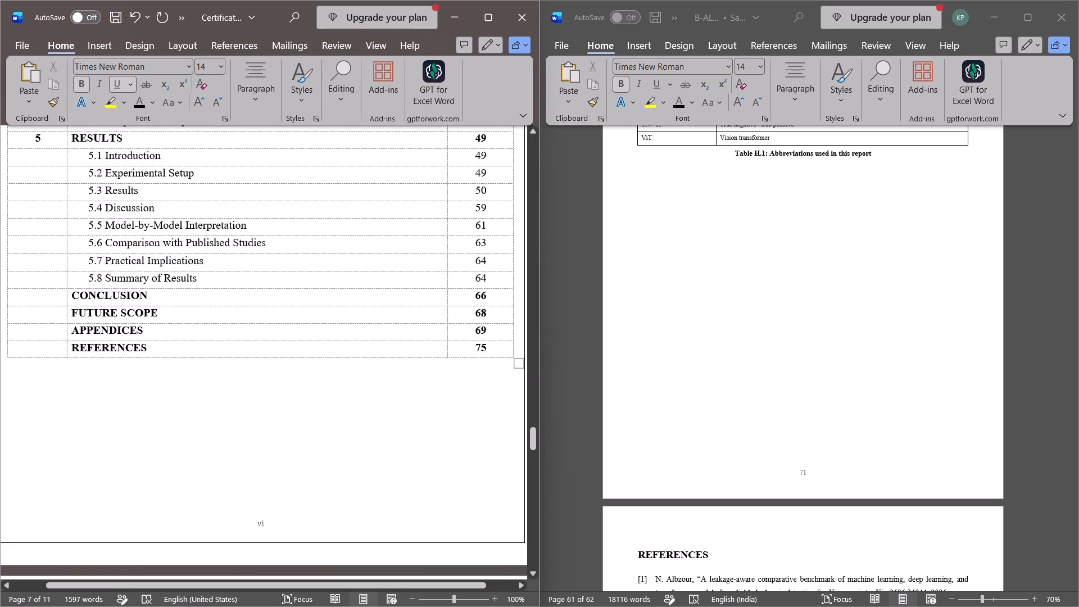
scroll(273, 214, "down", 3)
scroll(273, 214, "up", 4)
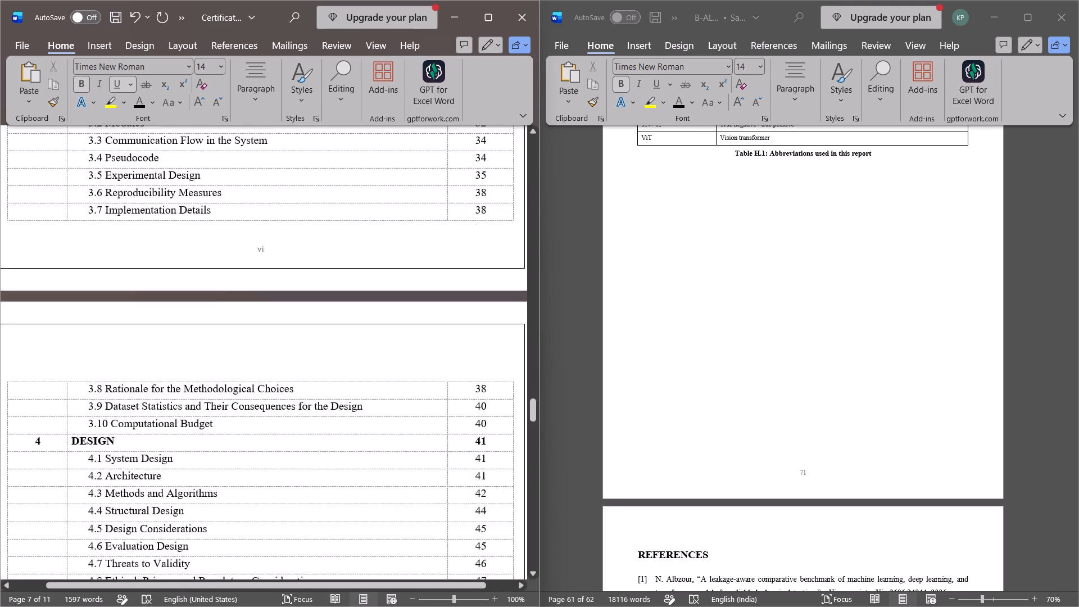
scroll(273, 214, "up", 2)
Check the References page in the report and change the REFERENCES page number in the contents table to 72.
scroll(745, 295, "down", 11)
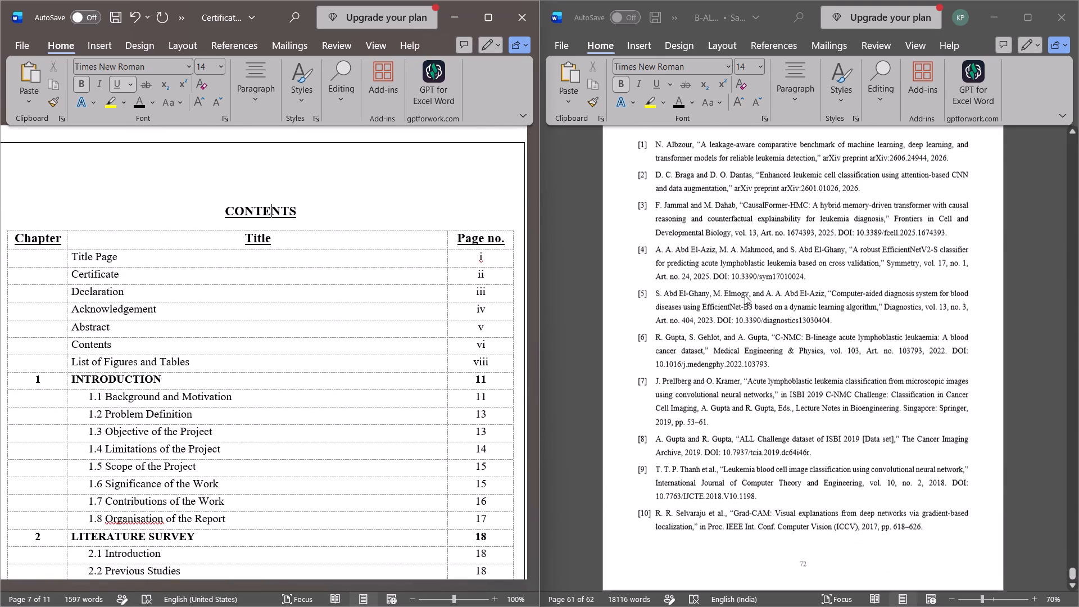
scroll(745, 295, "down", 3)
scroll(449, 423, "down", 3)
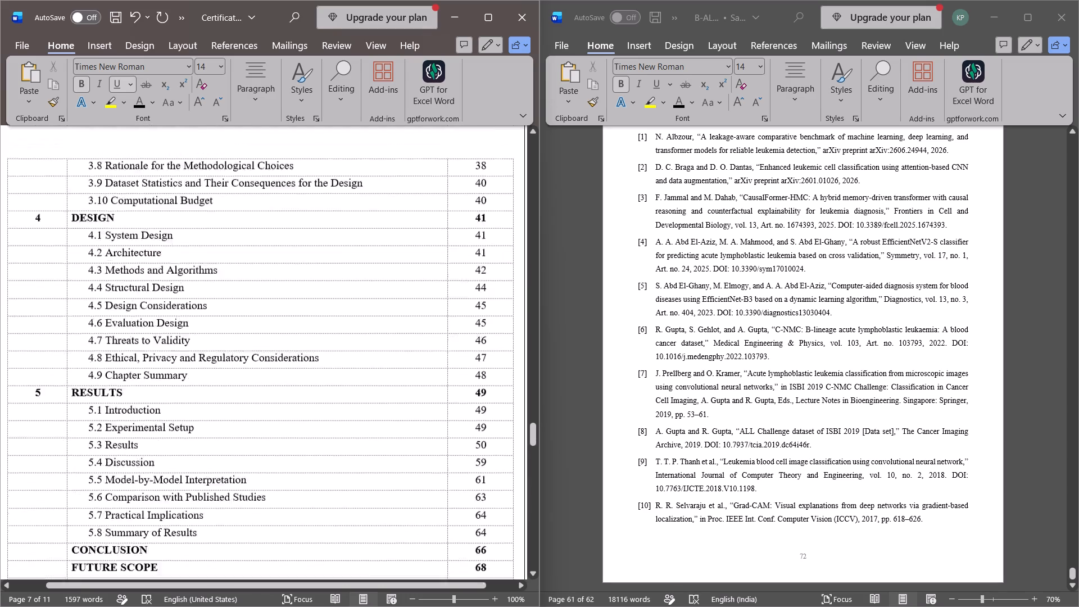
scroll(449, 423, "down", 3)
left_click(486, 258)
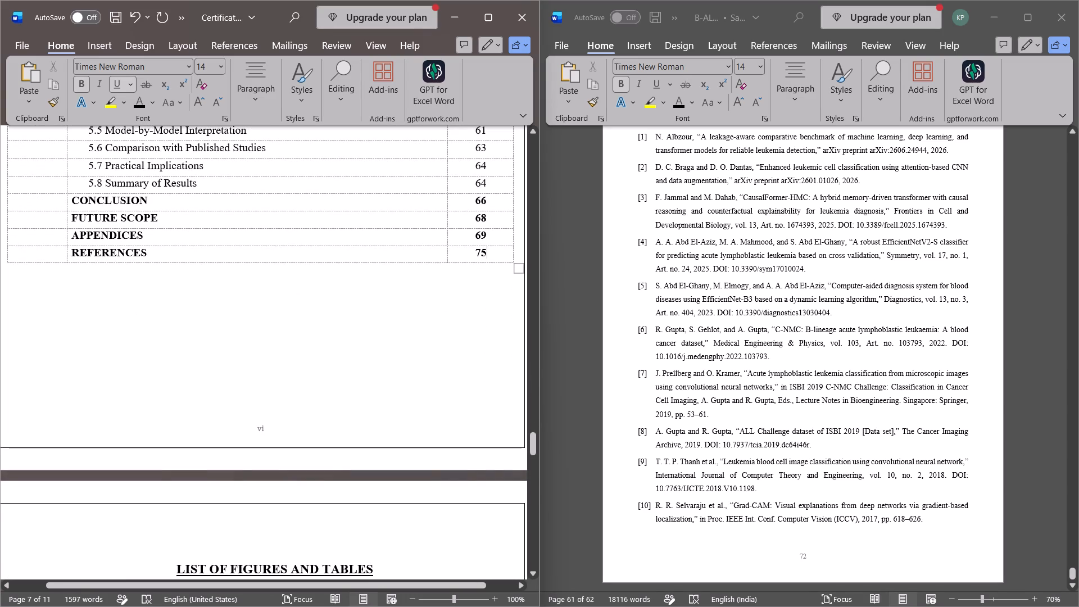
key("BackSpace")
key("2")
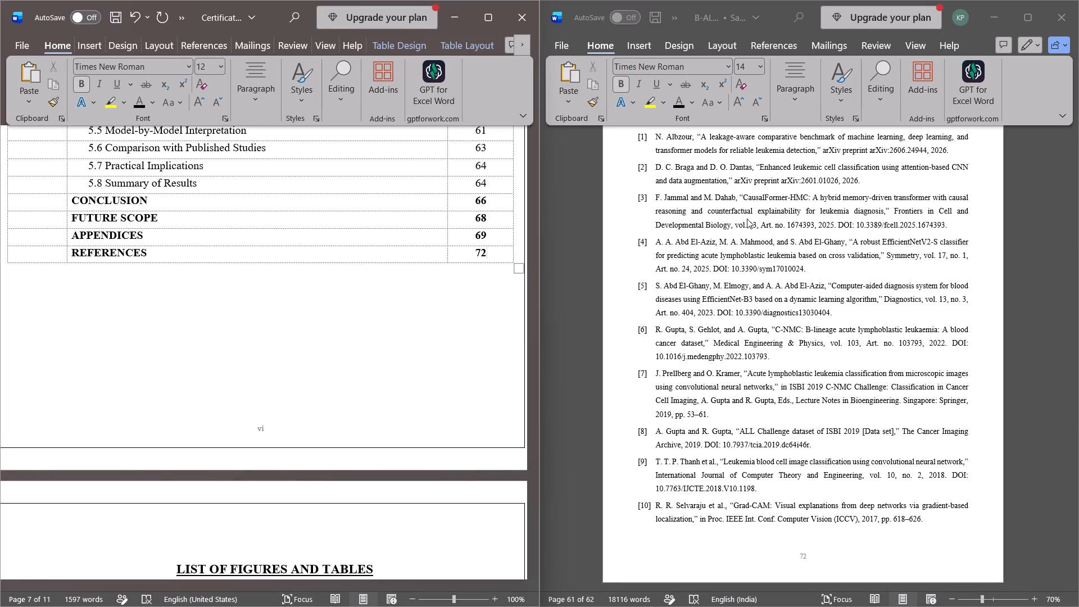
Examine the appendix pages before the References in the report, checking their page numbers against the contents table.
scroll(747, 219, "up", 4)
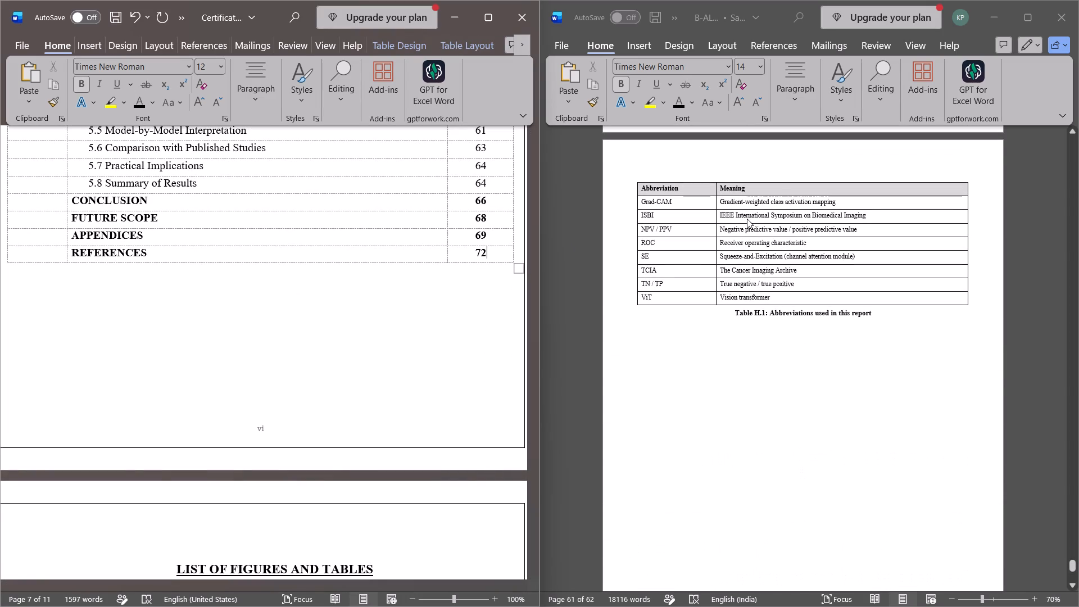
scroll(747, 219, "up", 3)
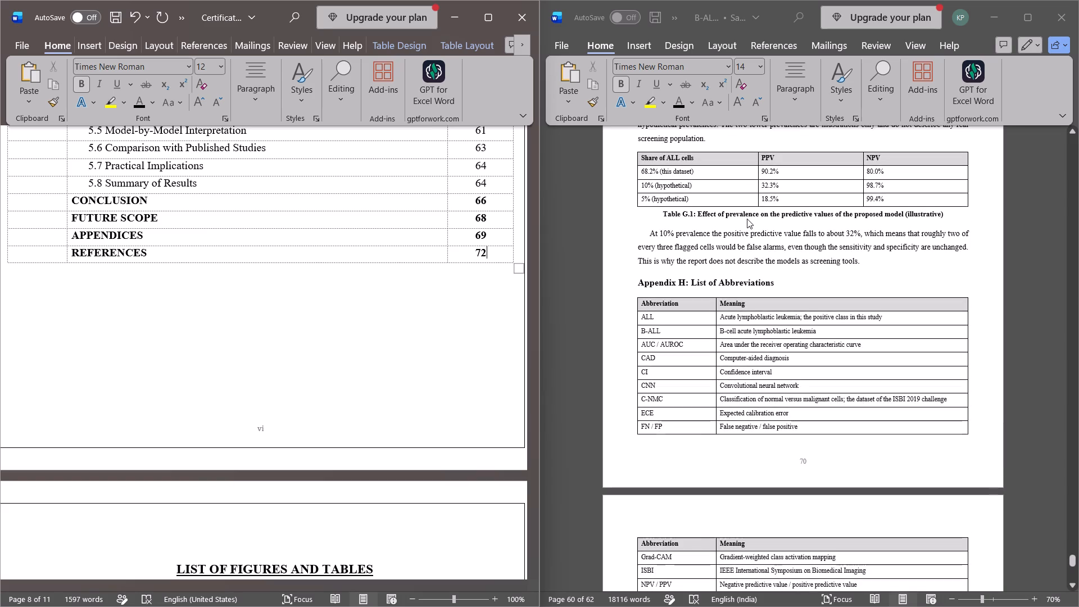
scroll(747, 219, "up", 1)
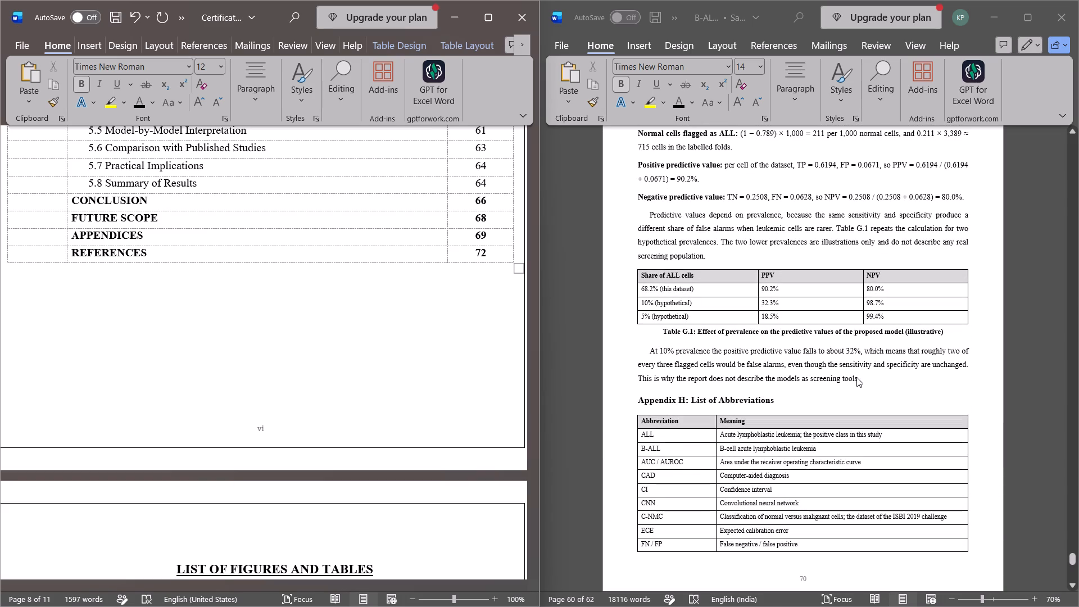
left_click(868, 371)
left_click(864, 374)
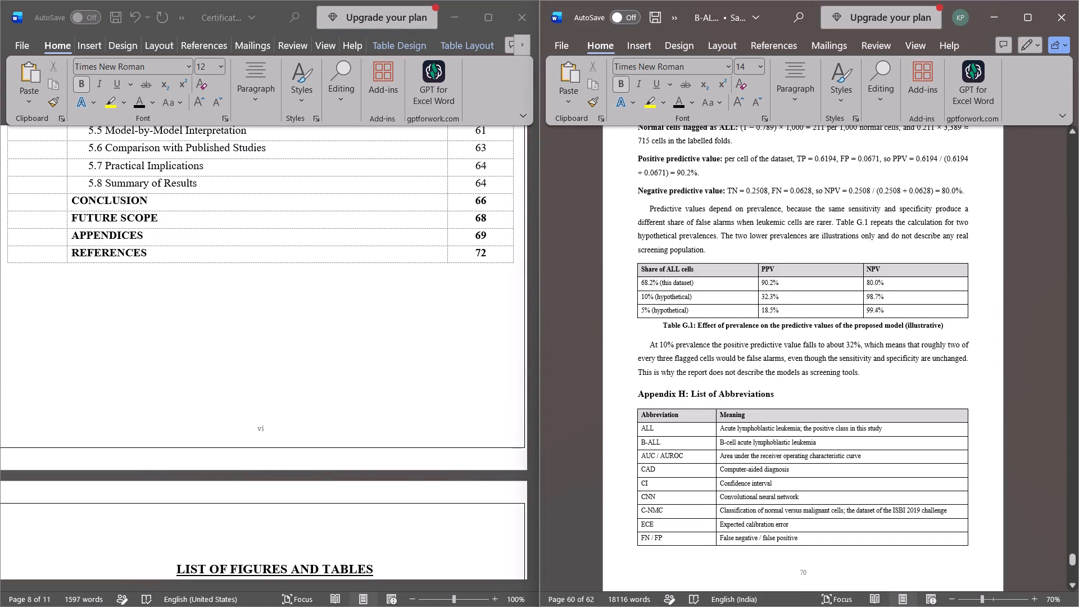
scroll(864, 374, "up", 1)
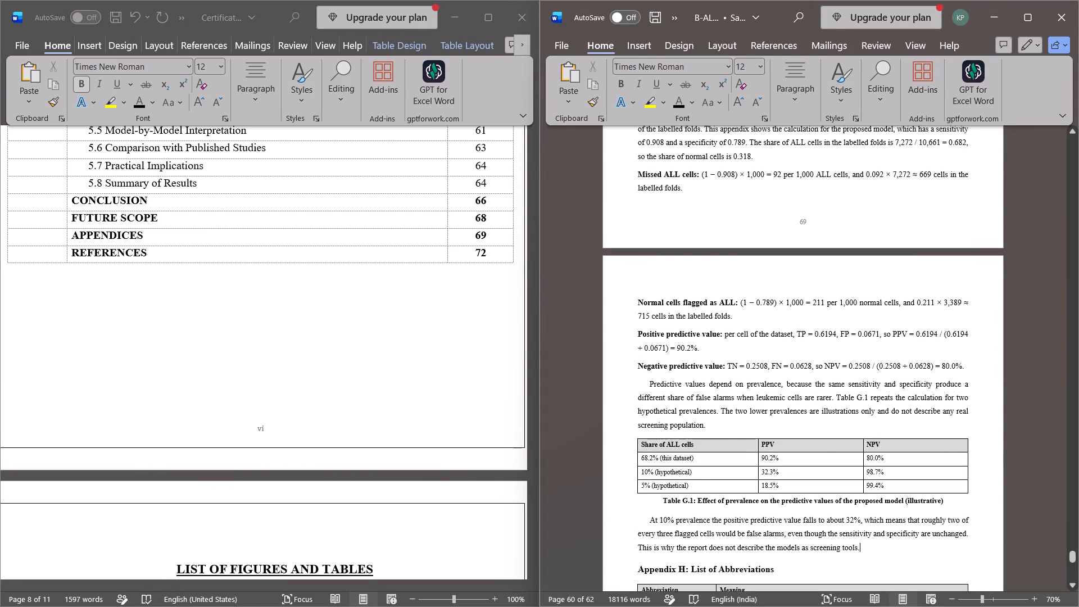
scroll(864, 374, "up", 4)
scroll(864, 374, "down", 3)
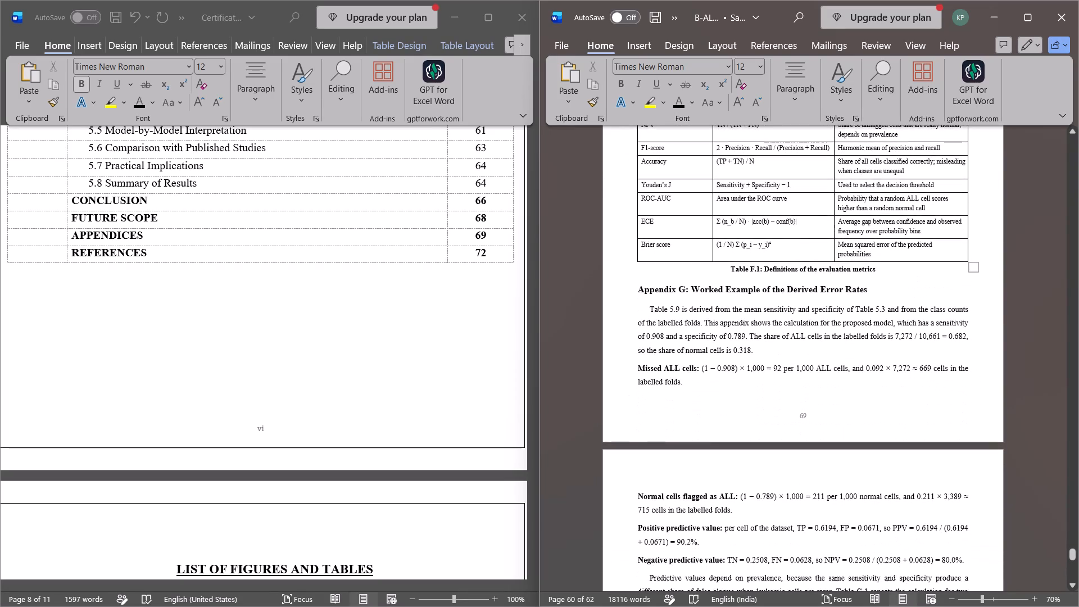
scroll(864, 374, "down", 4)
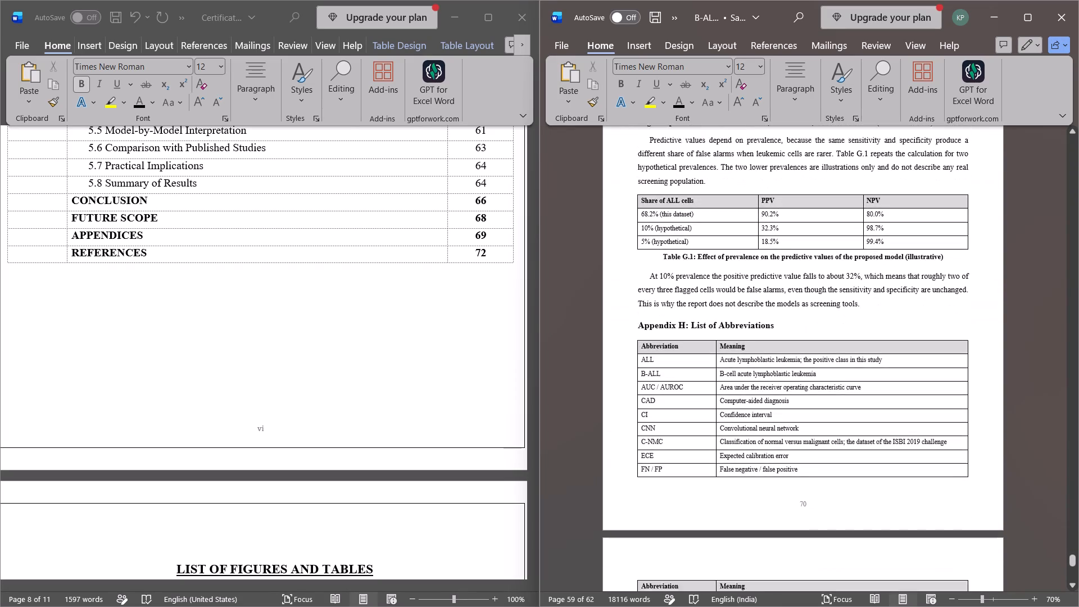
Insert blank lines before the Appendix H: List of Abbreviations heading in the report so the appendix starts on a new page.
scroll(864, 374, "down", 2)
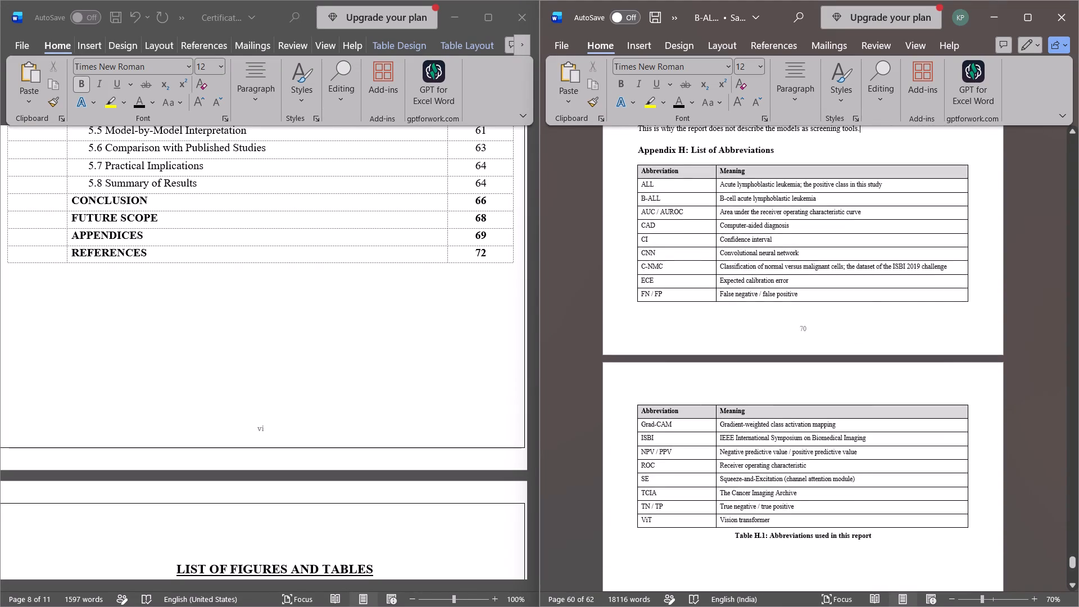
key("Return")
key("Return")
key("Return")
key("Return")
key("Return")
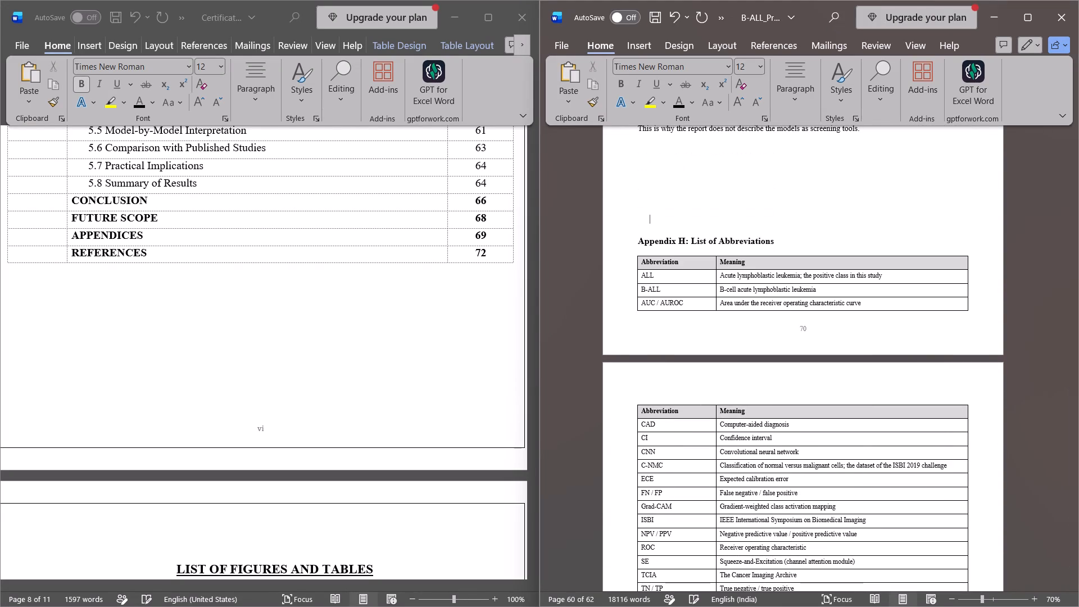
key("Return")
key("Return")
Examine the report's page layout and page numbers from Appendix A through the References, and look back over the contents table.
scroll(864, 374, "up", 1)
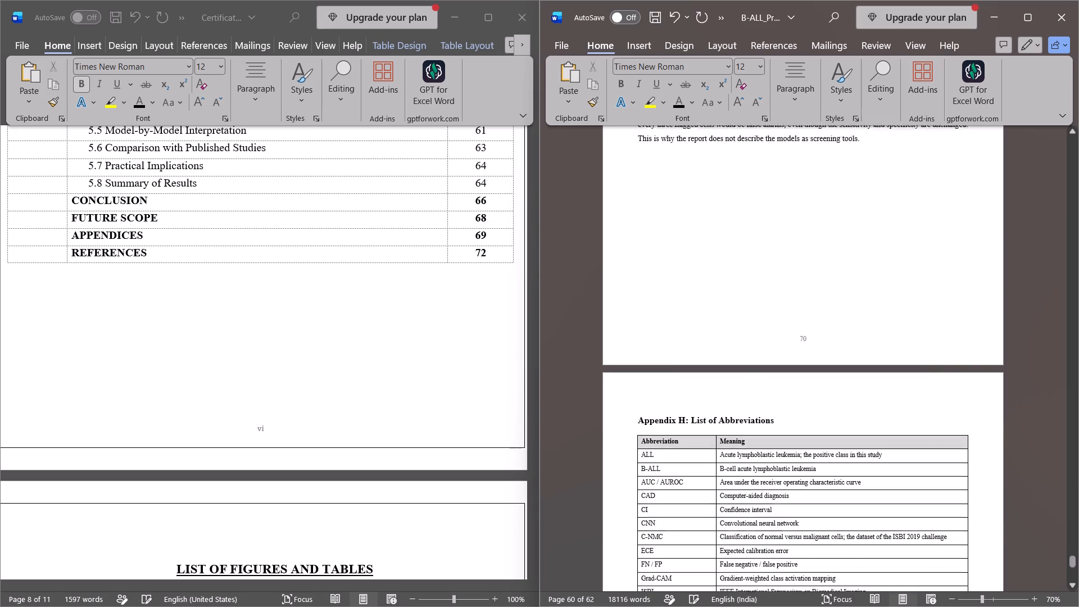
scroll(864, 374, "up", 1)
left_click(729, 483)
scroll(729, 483, "up", 2)
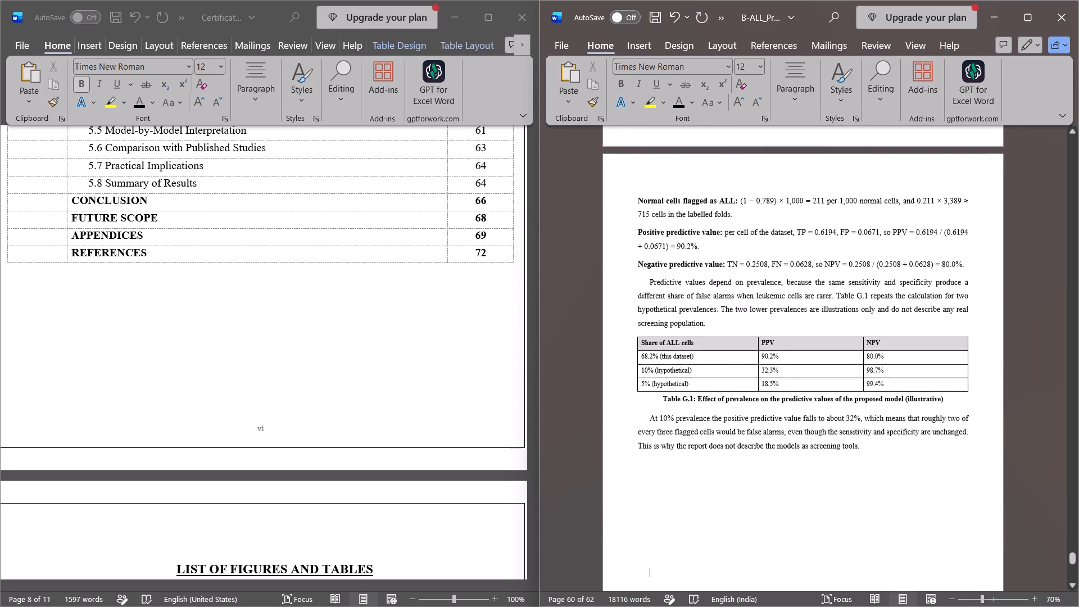
scroll(729, 483, "up", 1)
left_click(729, 483)
scroll(726, 488, "up", 4)
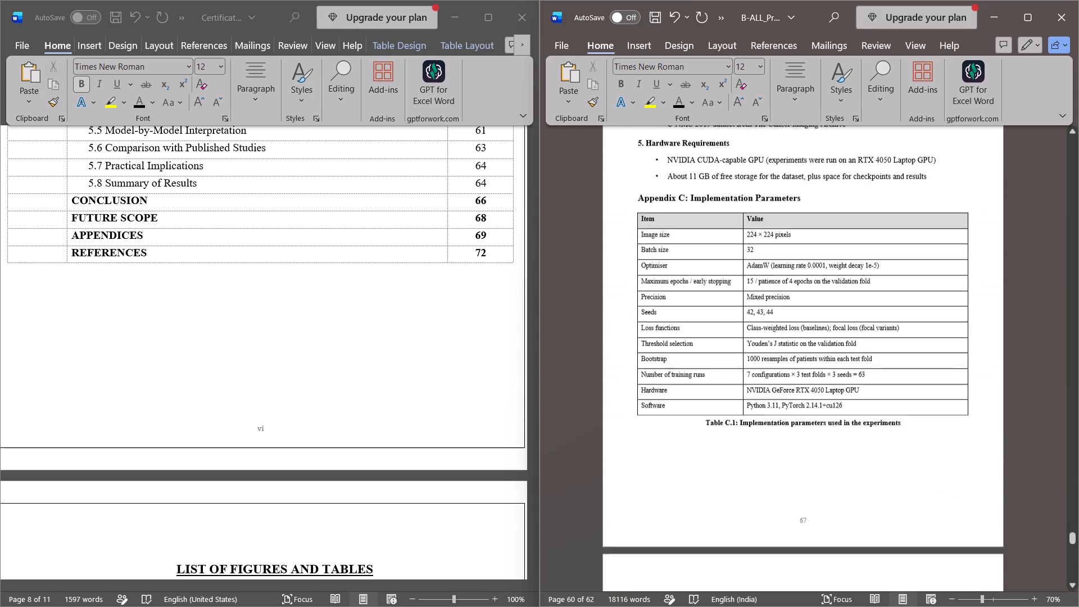
scroll(726, 488, "up", 6)
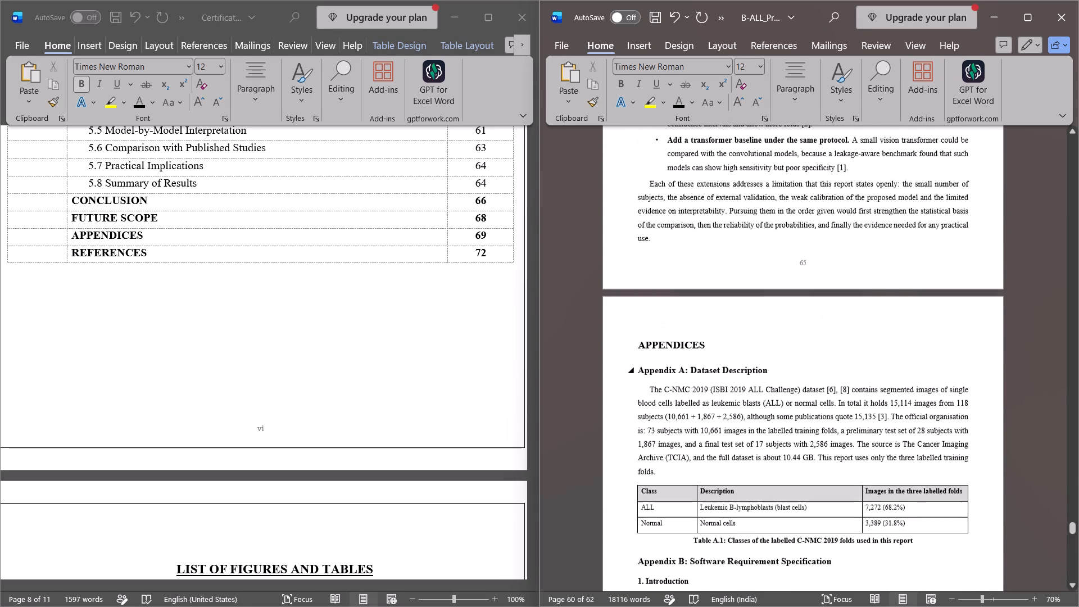
scroll(762, 424, "down", 5)
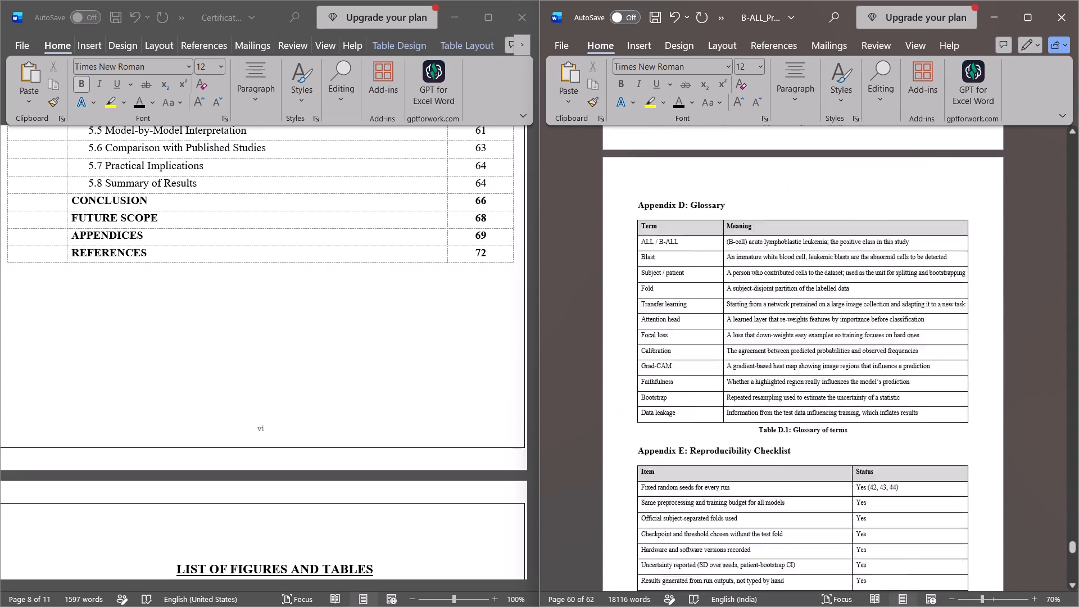
scroll(762, 424, "down", 5)
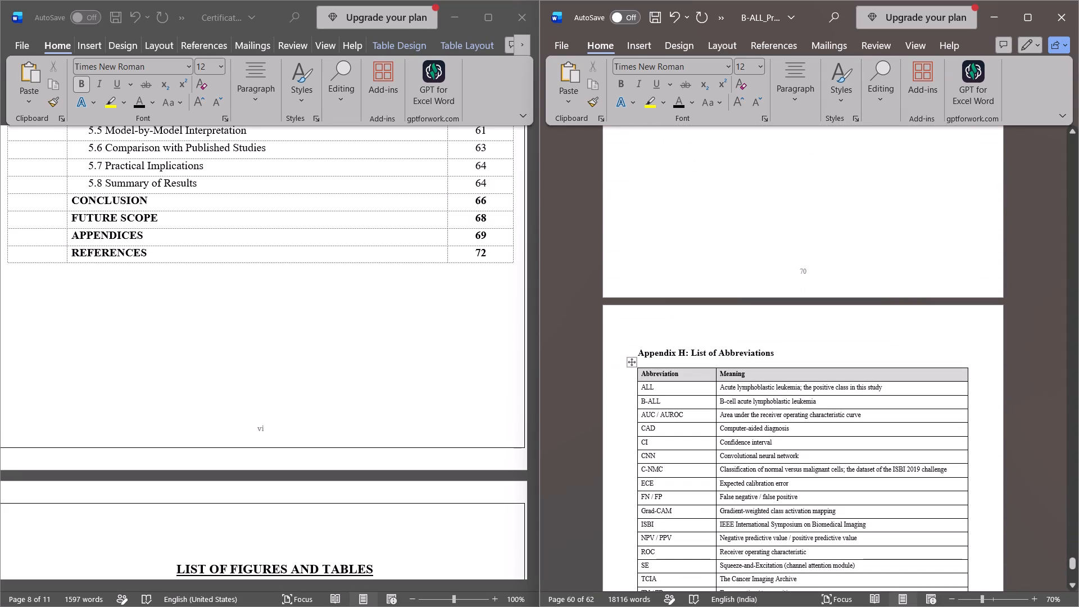
left_click(770, 350)
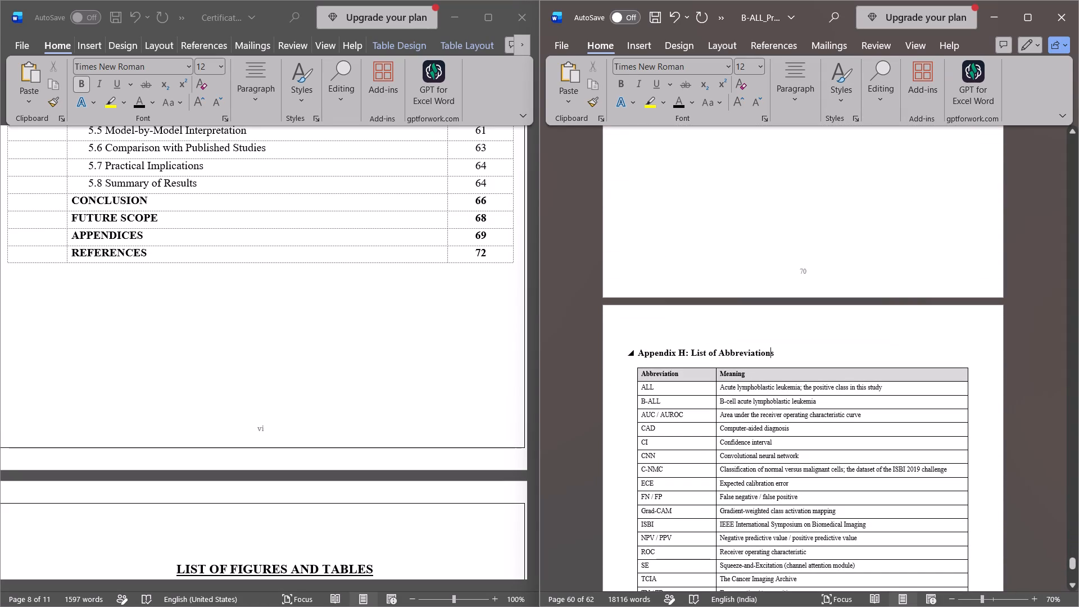
scroll(778, 347, "down", 4)
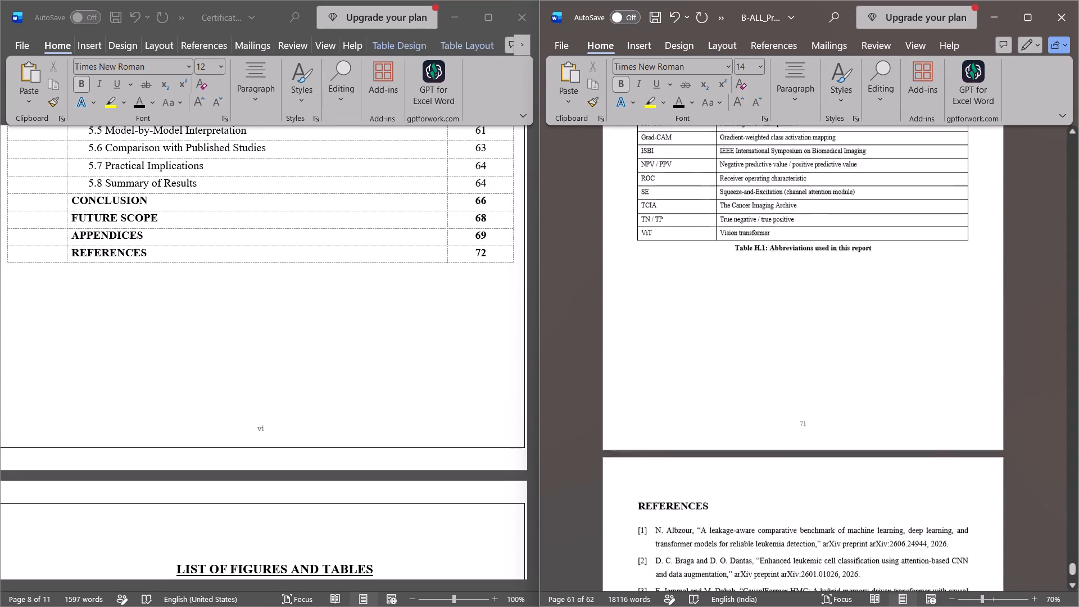
scroll(778, 347, "down", 4)
scroll(778, 347, "up", 2)
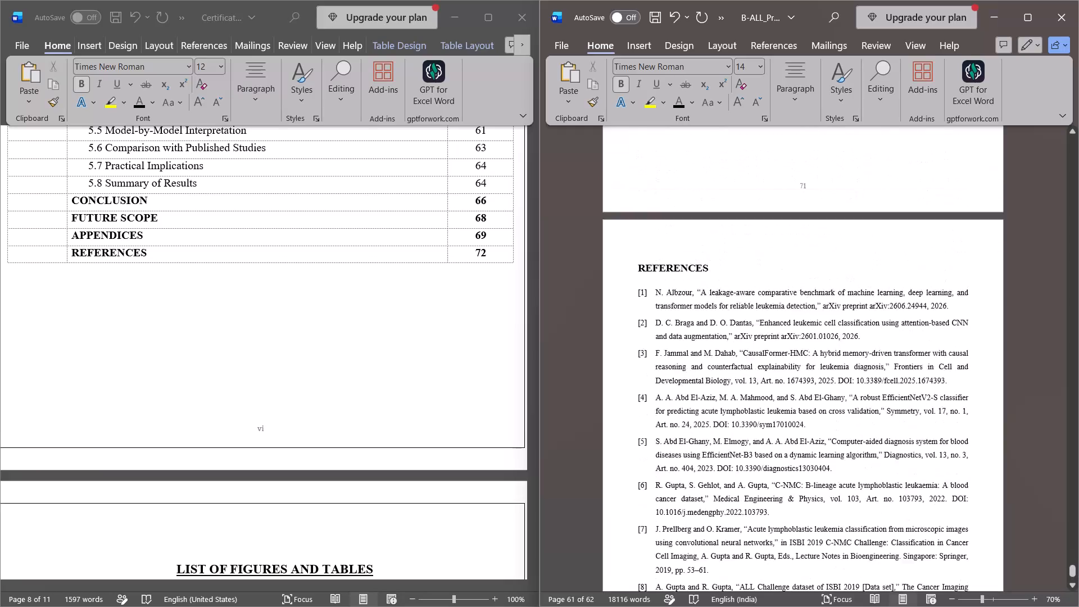
scroll(778, 347, "up", 9)
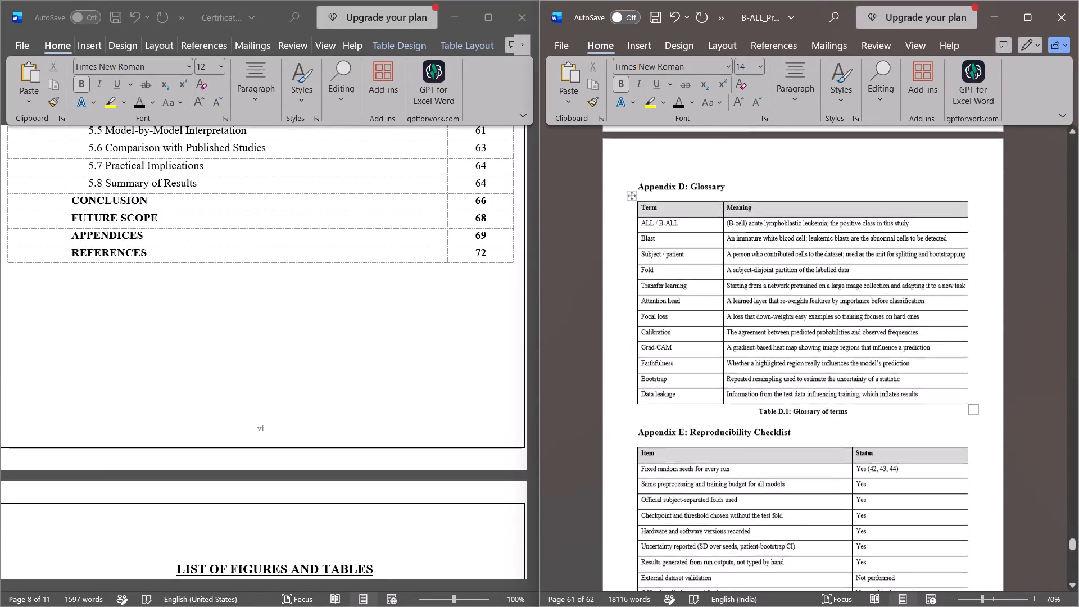
scroll(778, 347, "up", 8)
scroll(778, 347, "down", 9)
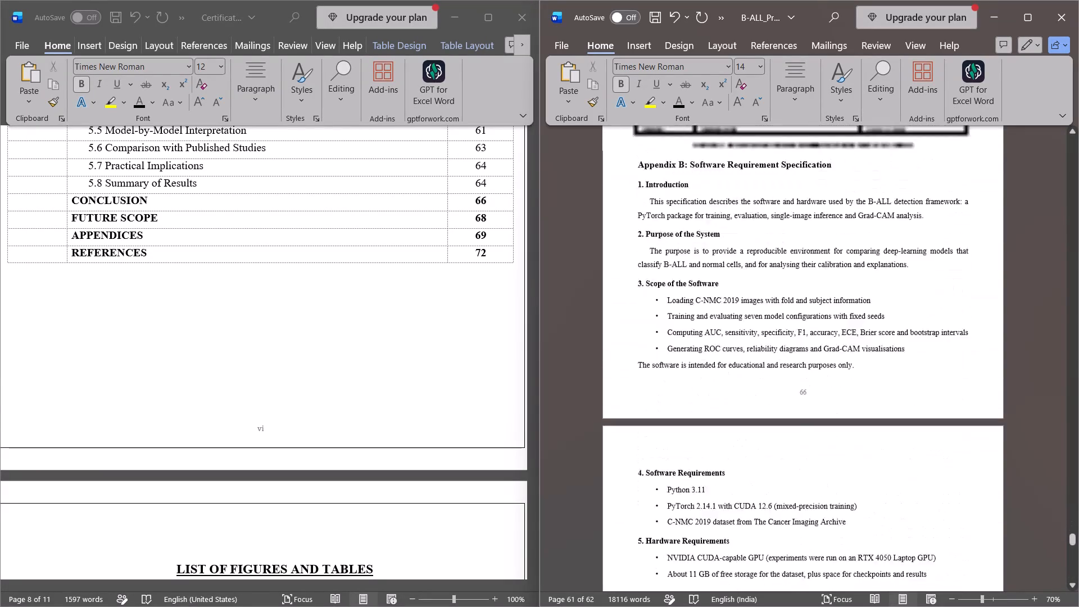
scroll(778, 347, "down", 18)
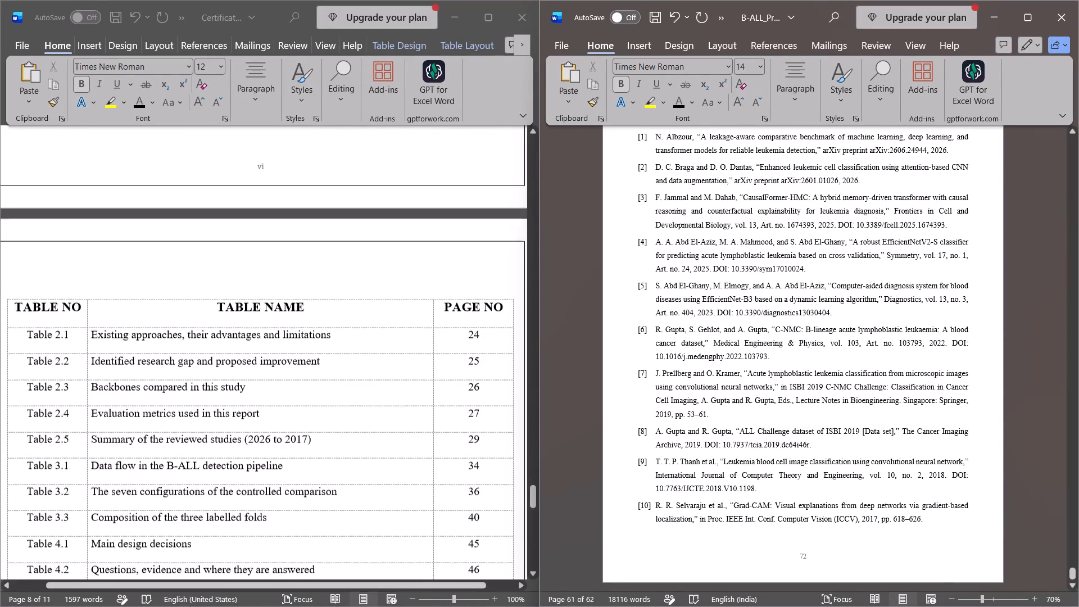
scroll(448, 343, "up", 7)
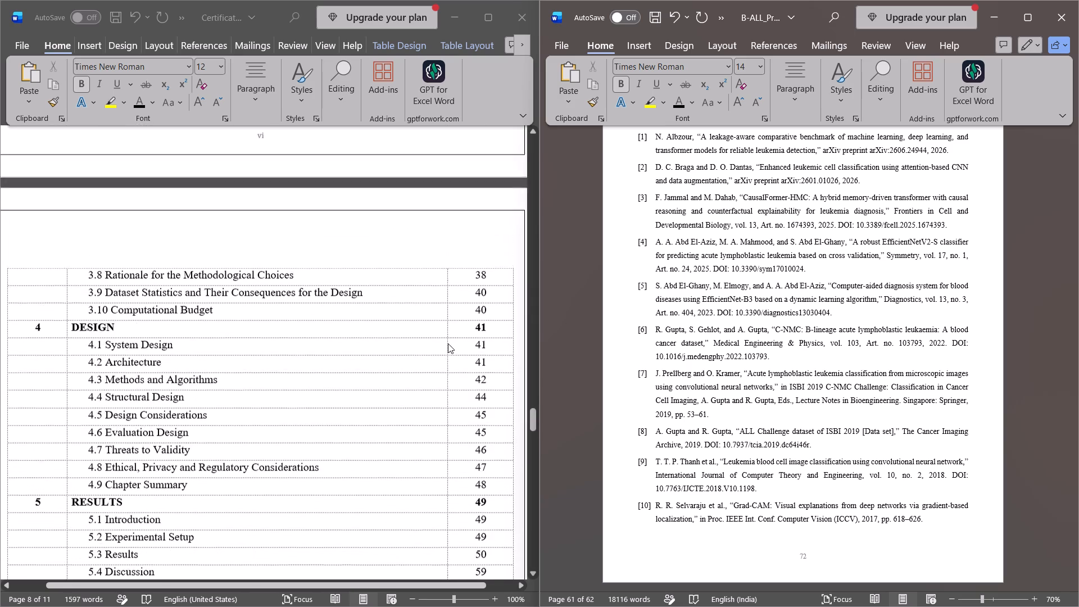
scroll(448, 343, "up", 5)
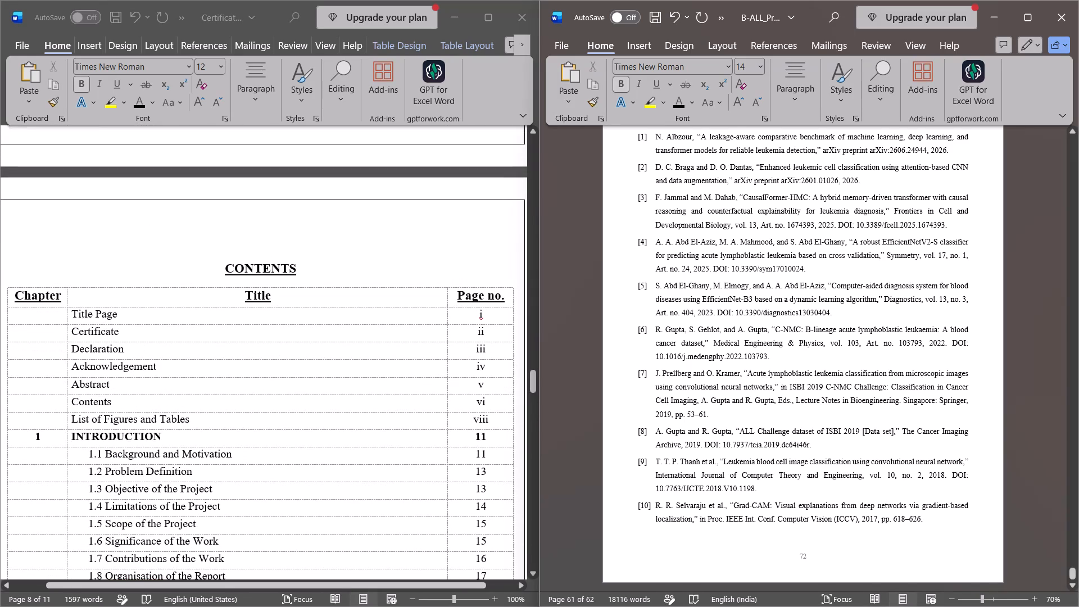
Set the report's footer page numbering to start at 1 from Chapter 1 and return to the body text.
left_click_drag(1072, 571, 1040, 306)
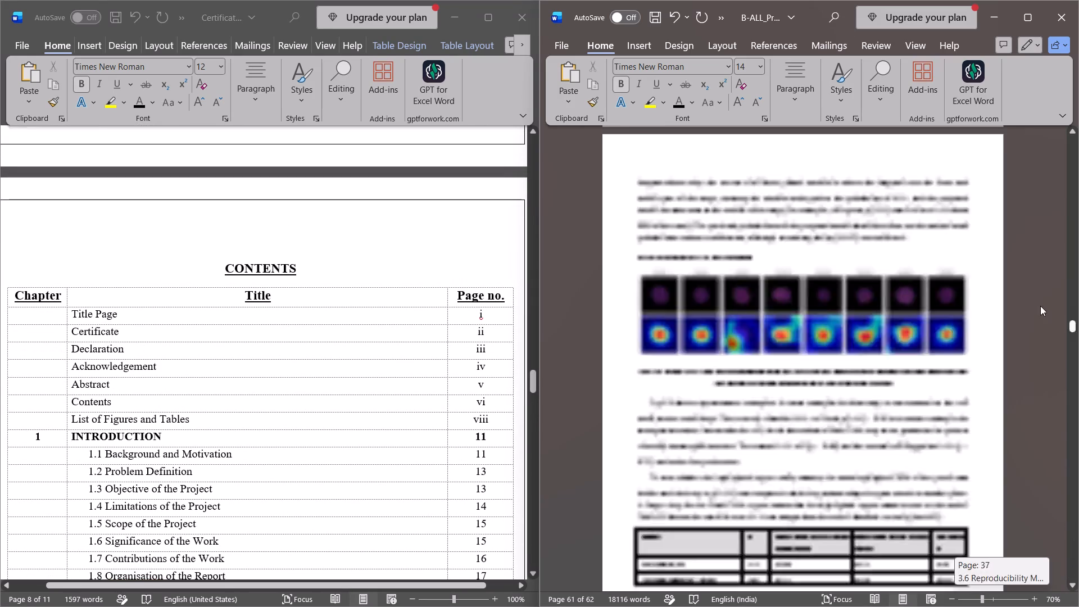
left_click_drag(1040, 306, 1040, 117)
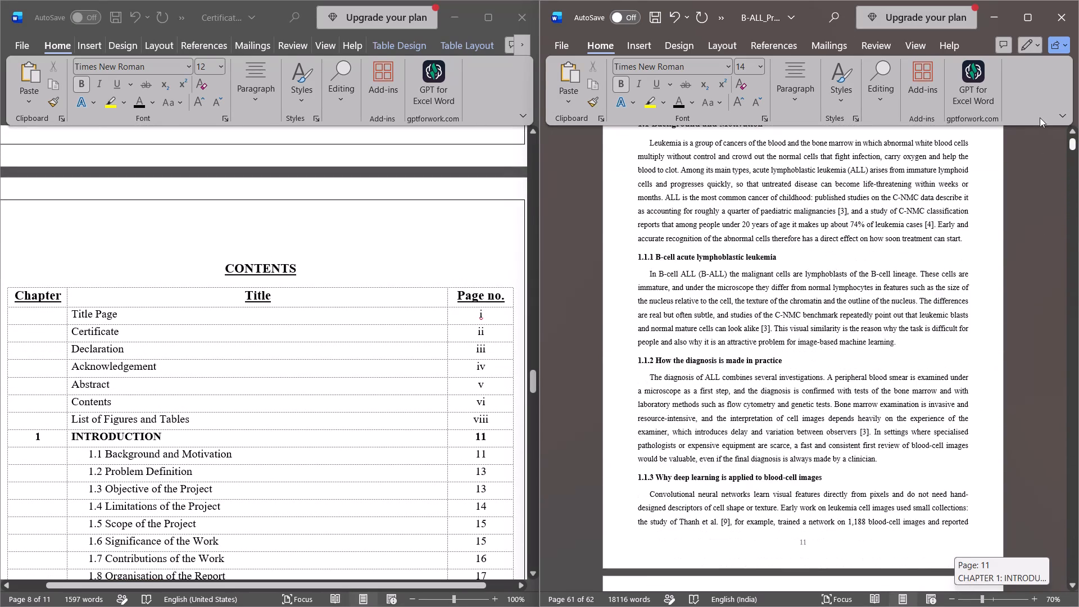
left_click_drag(1040, 117, 1040, 112)
scroll(821, 323, "down", 3)
scroll(770, 314, "up", 1)
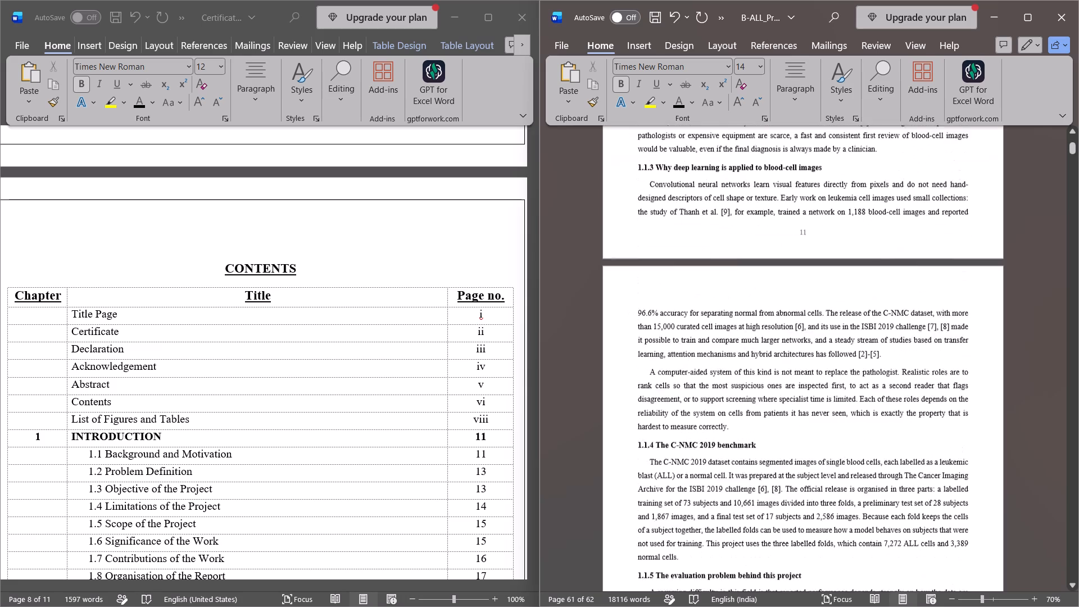
scroll(770, 314, "up", 1)
scroll(770, 314, "down", 1)
scroll(788, 280, "up", 1)
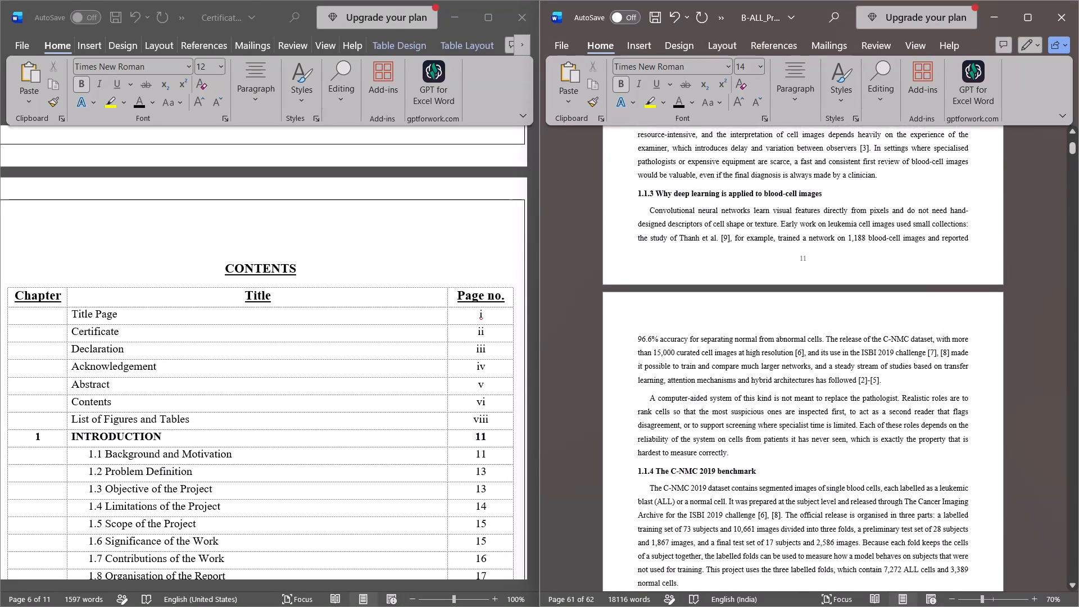
double_click(807, 258)
double_click(803, 262)
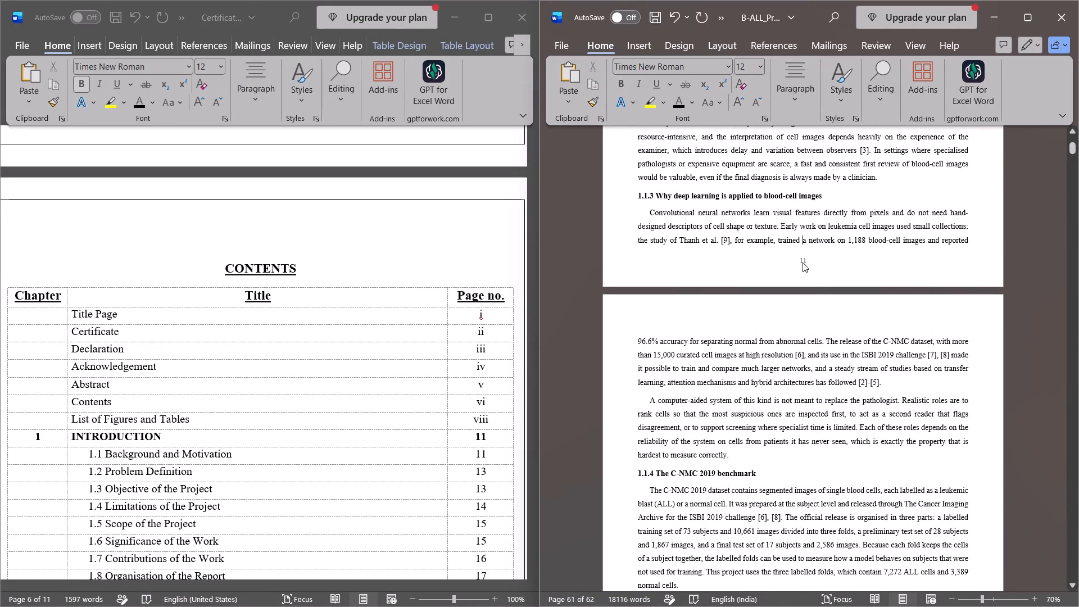
triple_click(803, 262)
left_click(803, 262)
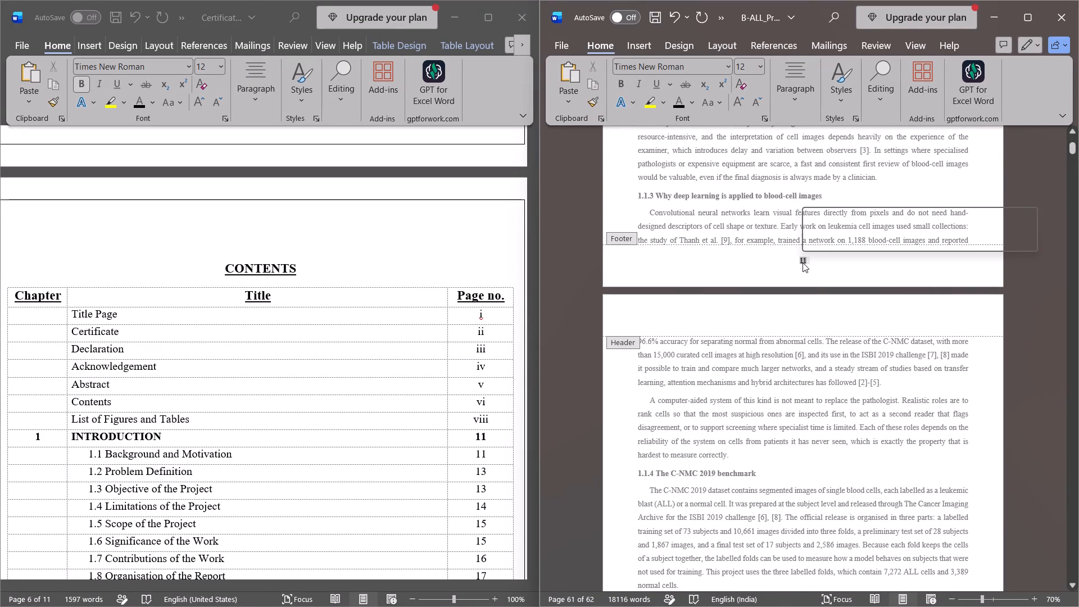
left_click(611, 102)
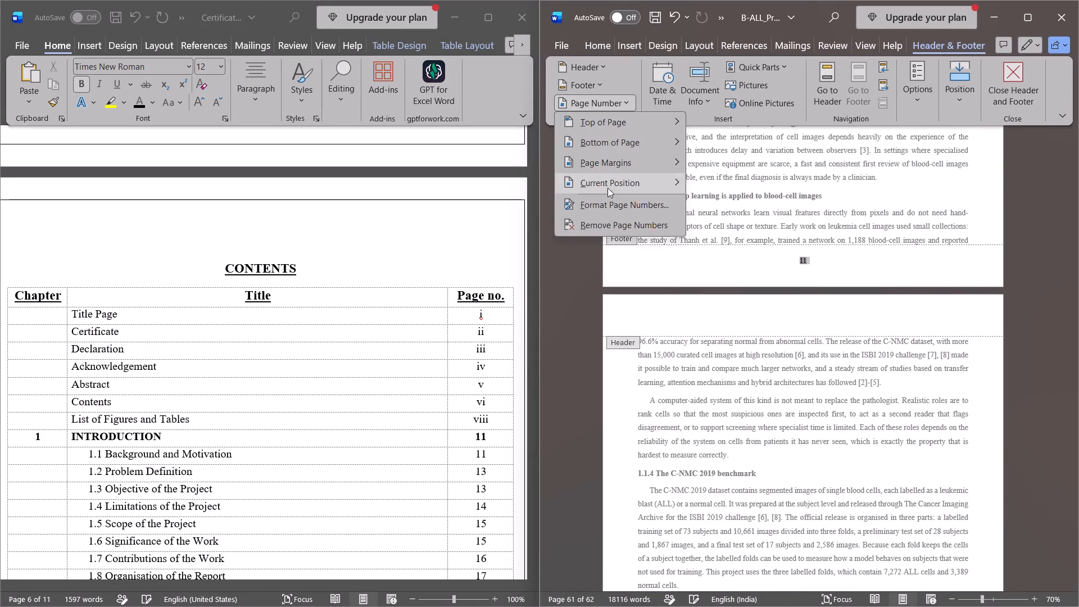
left_click(601, 200)
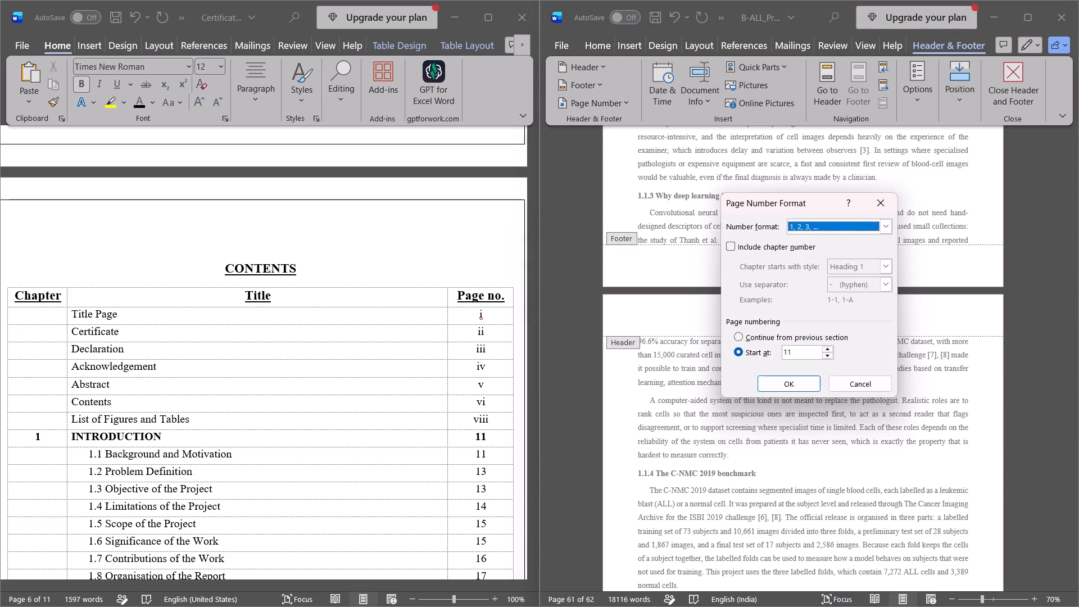
left_click(793, 348)
key("BackSpace")
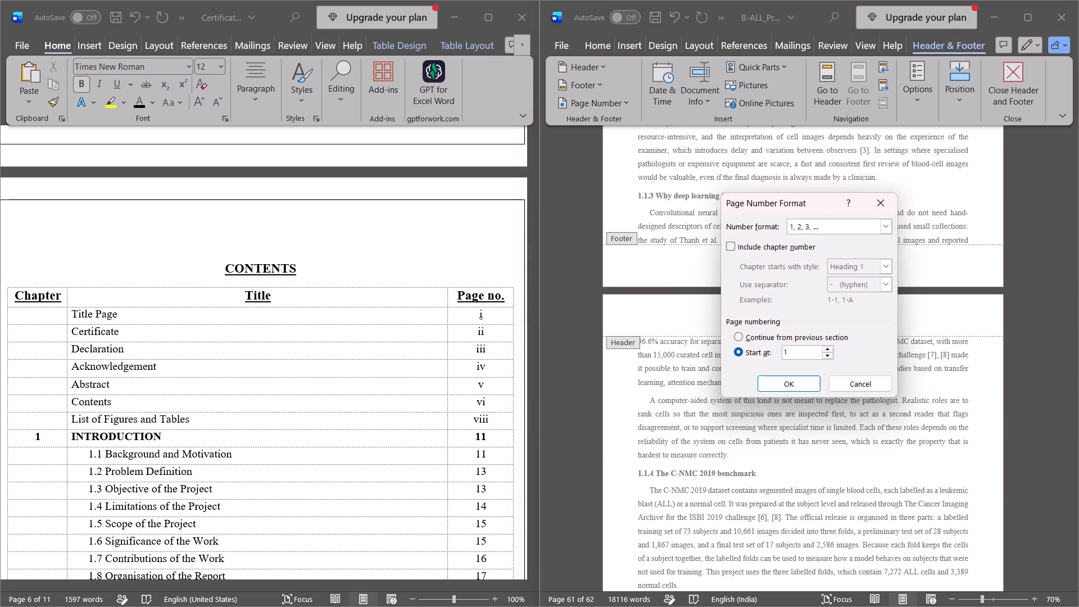
key("Return")
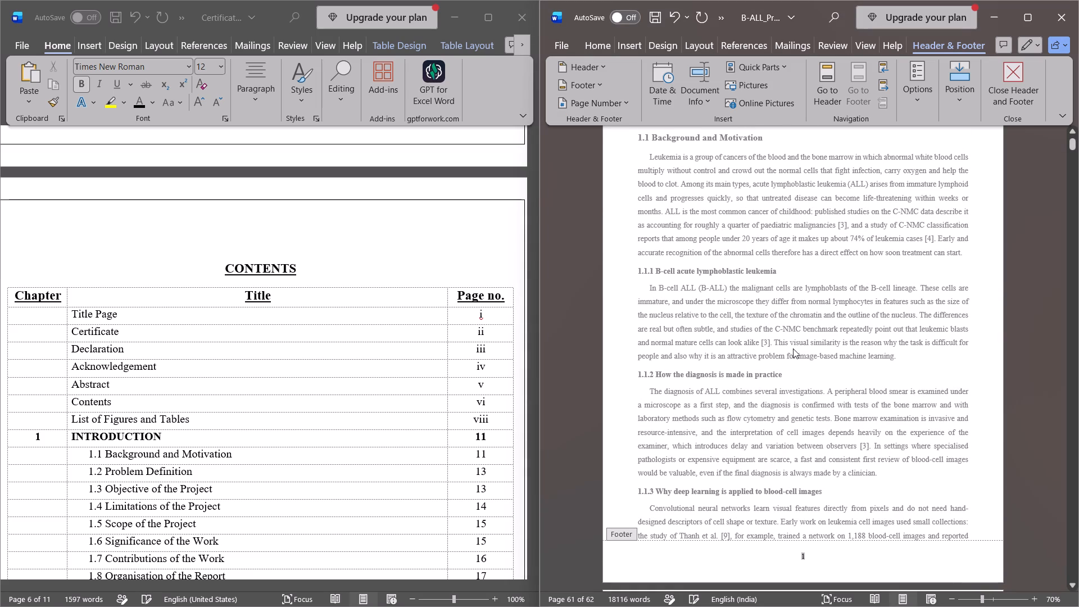
scroll(779, 384, "down", 3)
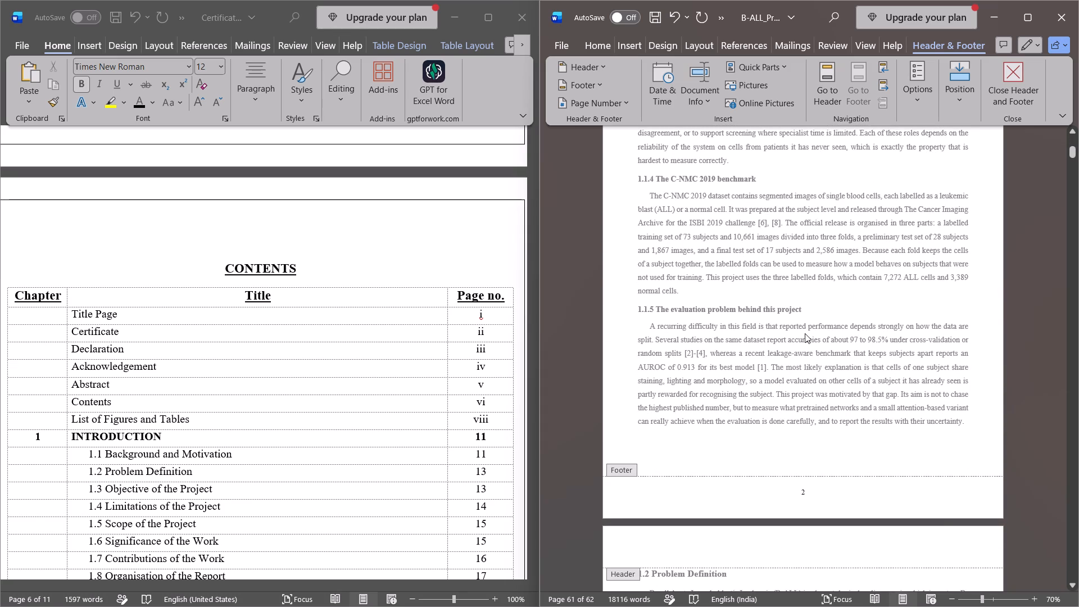
double_click(805, 333)
triple_click(805, 333)
left_click(805, 333)
scroll(805, 333, "down", 7)
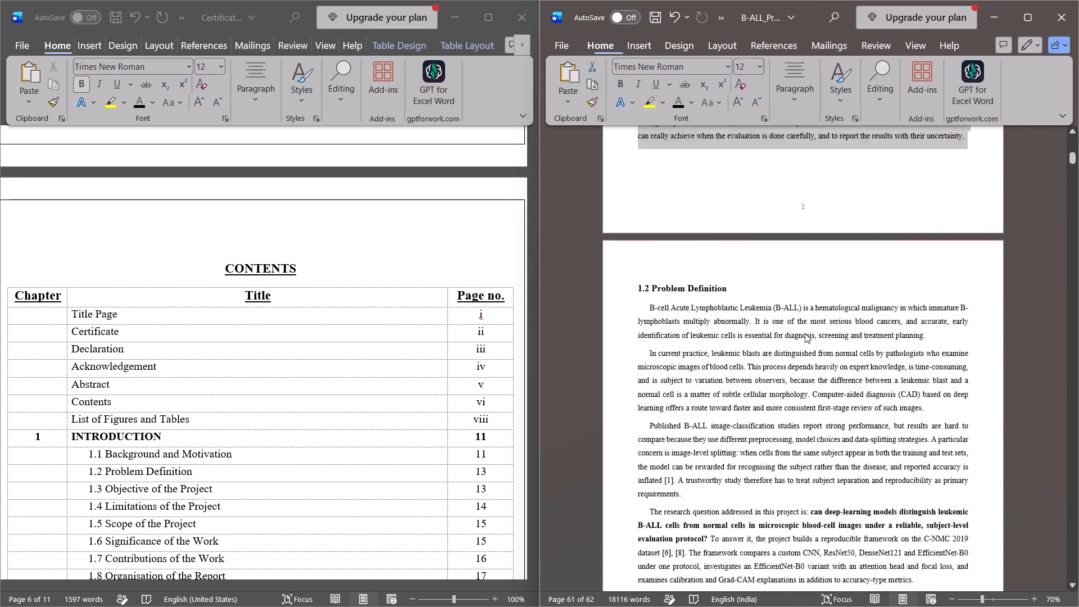
left_click(855, 310)
Check the References page in the renumbered report and change the REFERENCES page number in the contents table to 62.
left_click_drag(1074, 164, 1047, 591)
scroll(1028, 466, "down", 2)
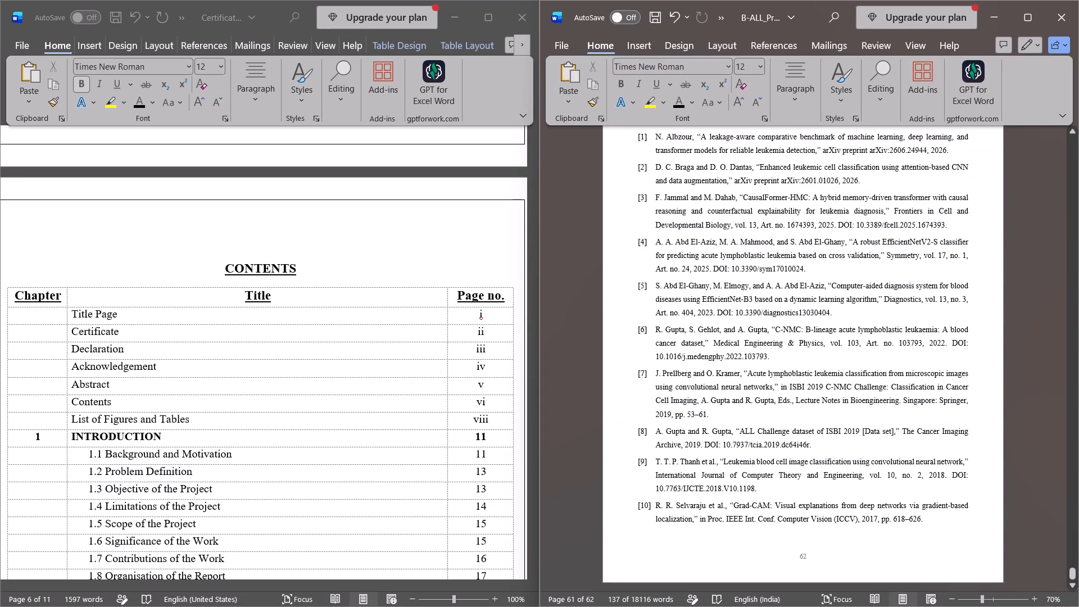
scroll(573, 486, "down", 2)
scroll(446, 505, "down", 2)
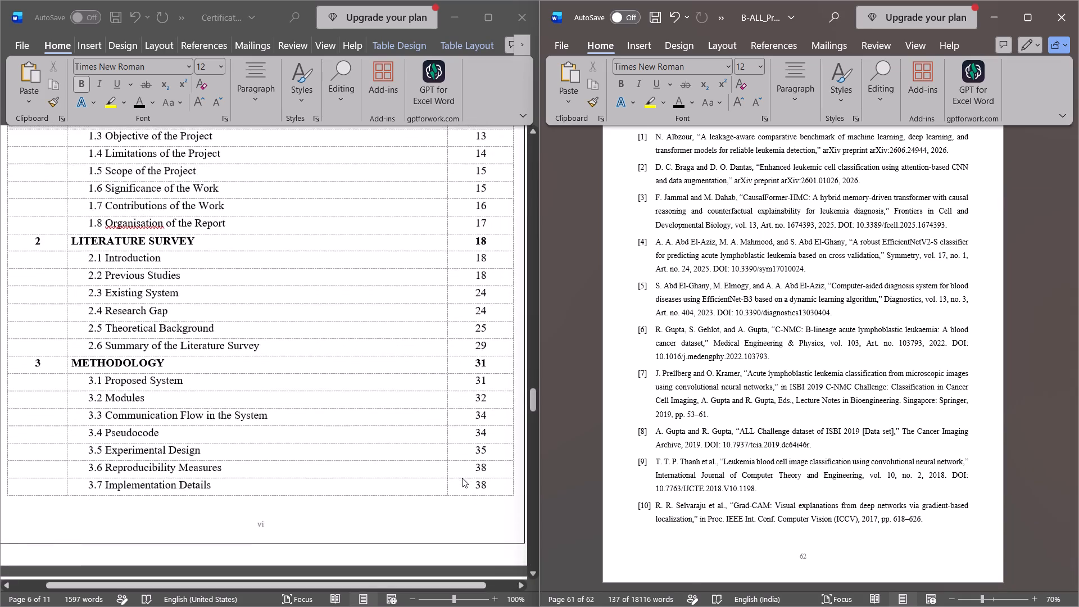
scroll(462, 478, "down", 1)
scroll(496, 430, "down", 3)
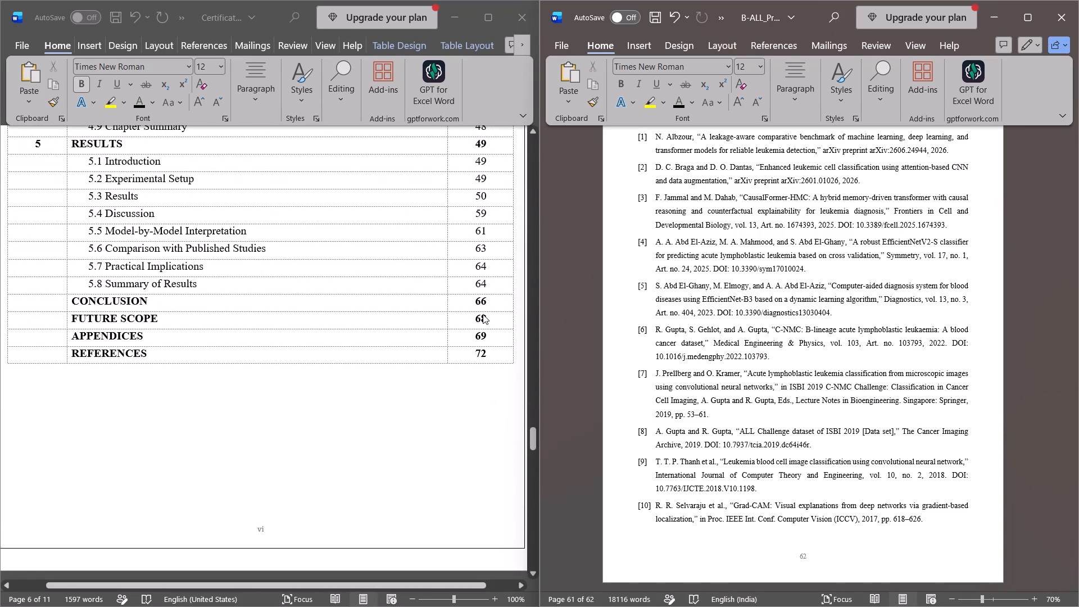
left_click(482, 351)
key("BackSpace")
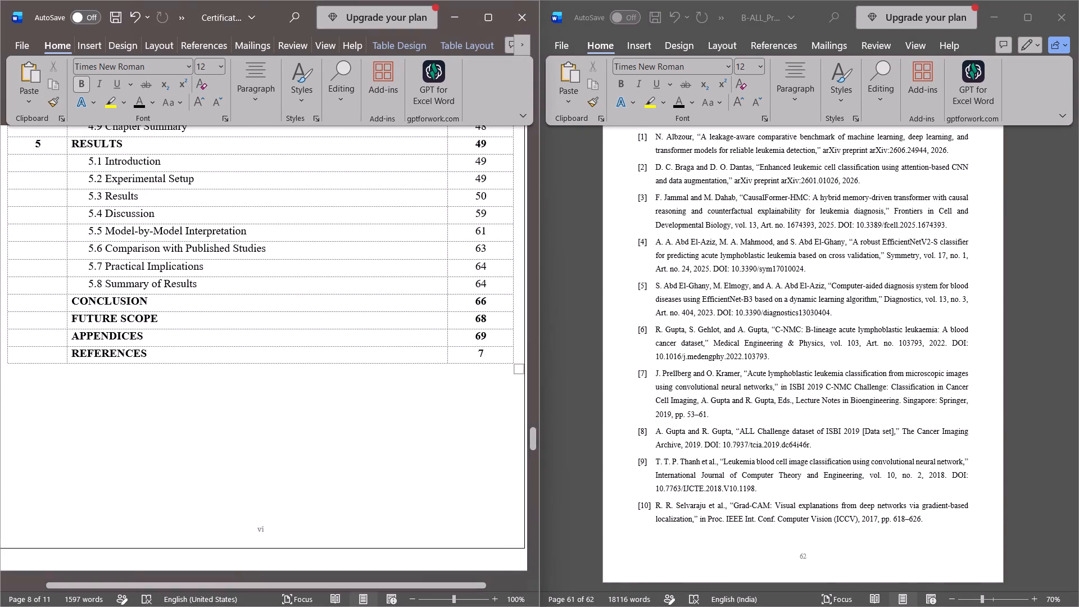
key("BackSpace")
type("62")
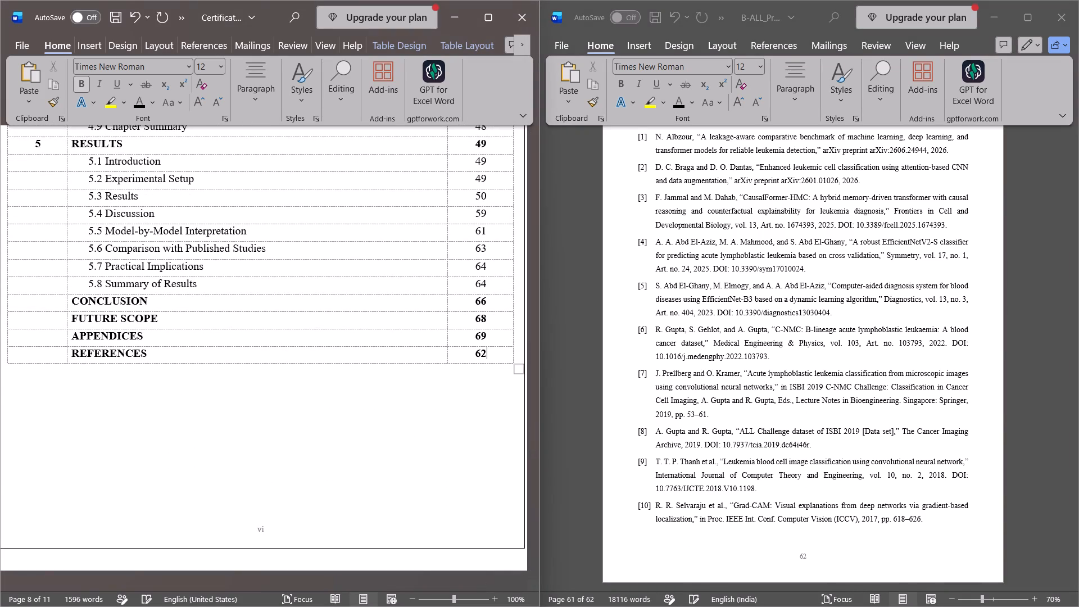
Set the contents table page numbers of INTRODUCTION and 1.1 Background and Motivation to 1.
scroll(679, 283, "up", 19)
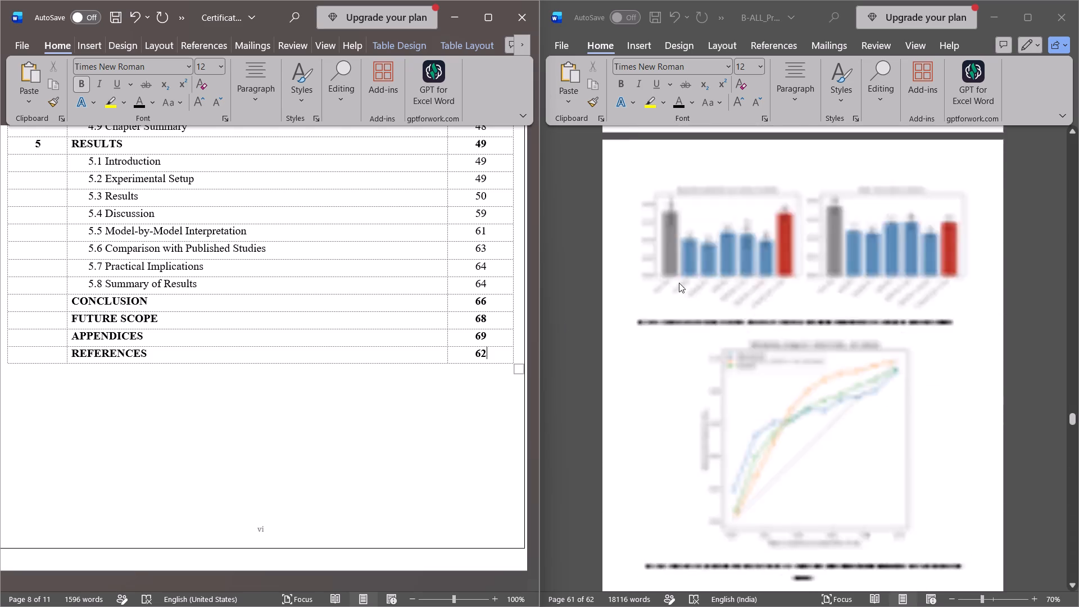
scroll(818, 296, "up", 11)
left_click_drag(1071, 383, 1049, 231)
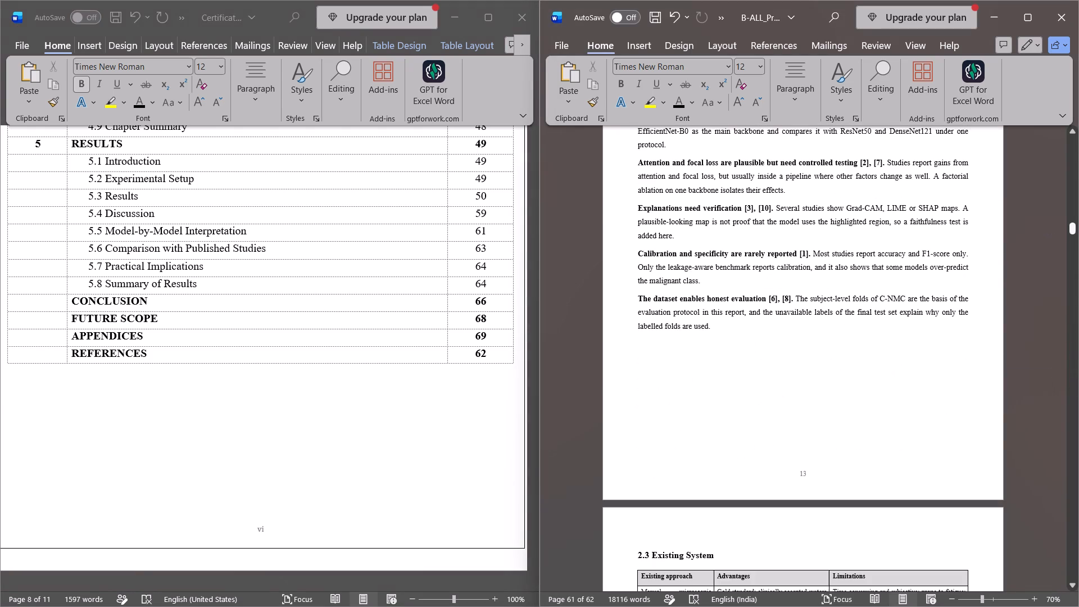
left_click_drag(1071, 232, 1060, 121)
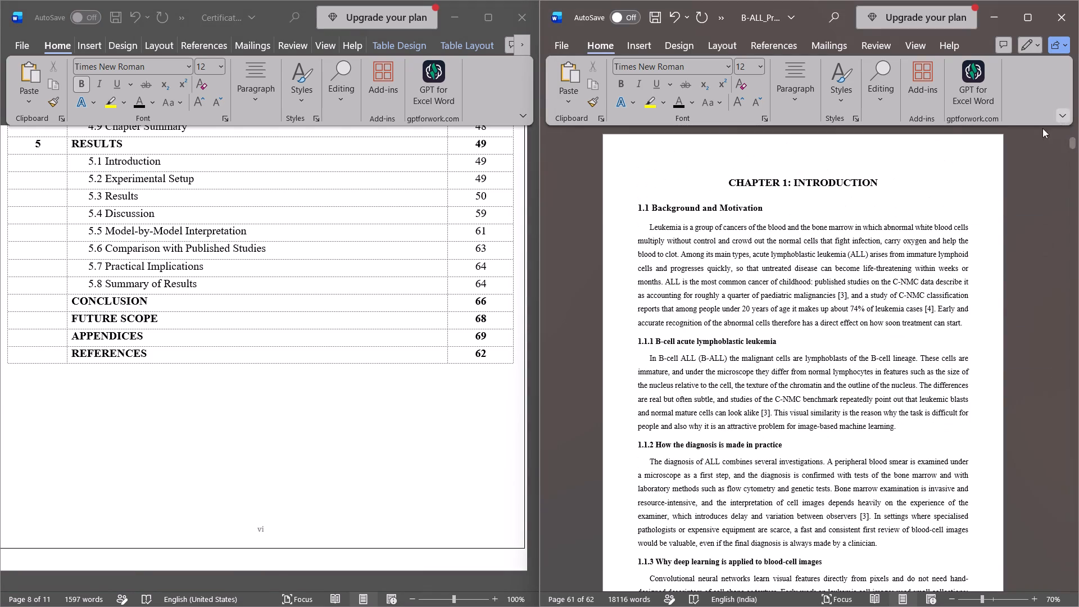
scroll(507, 315, "up", 5)
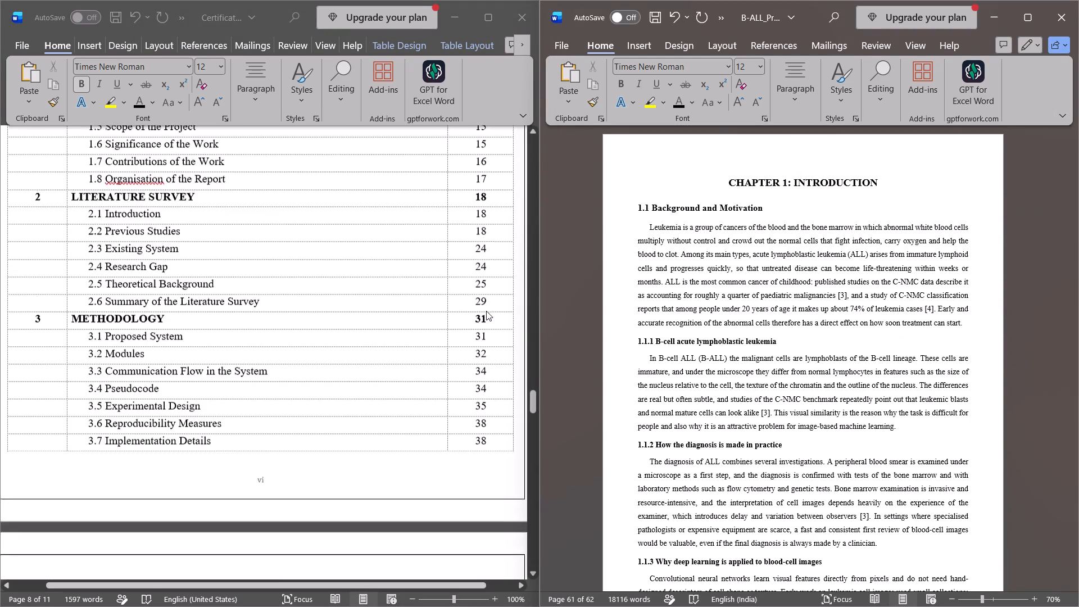
scroll(486, 311, "up", 2)
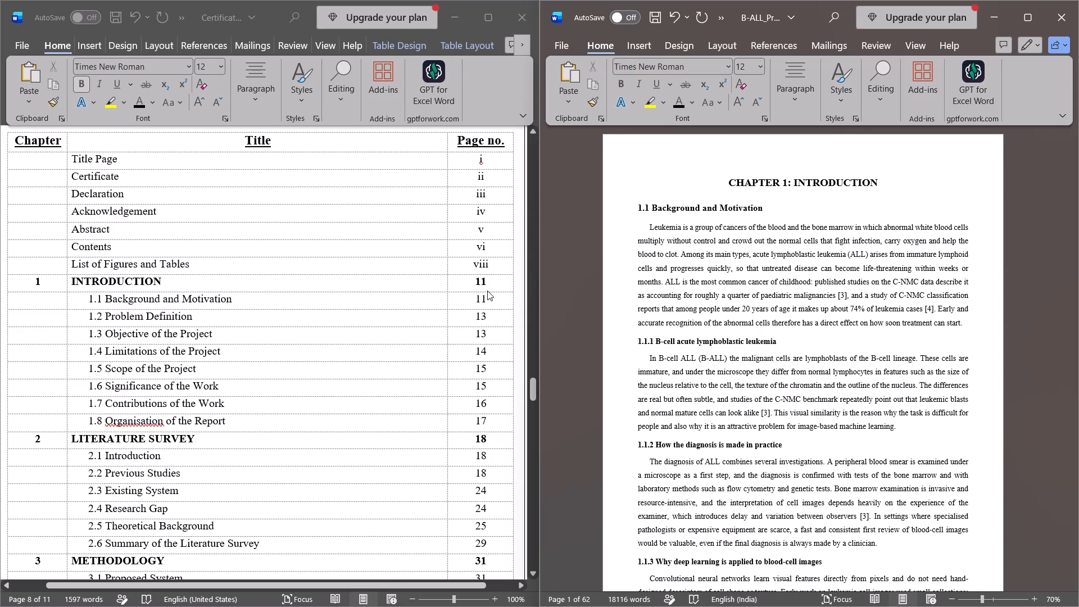
left_click(489, 286)
left_click(490, 284)
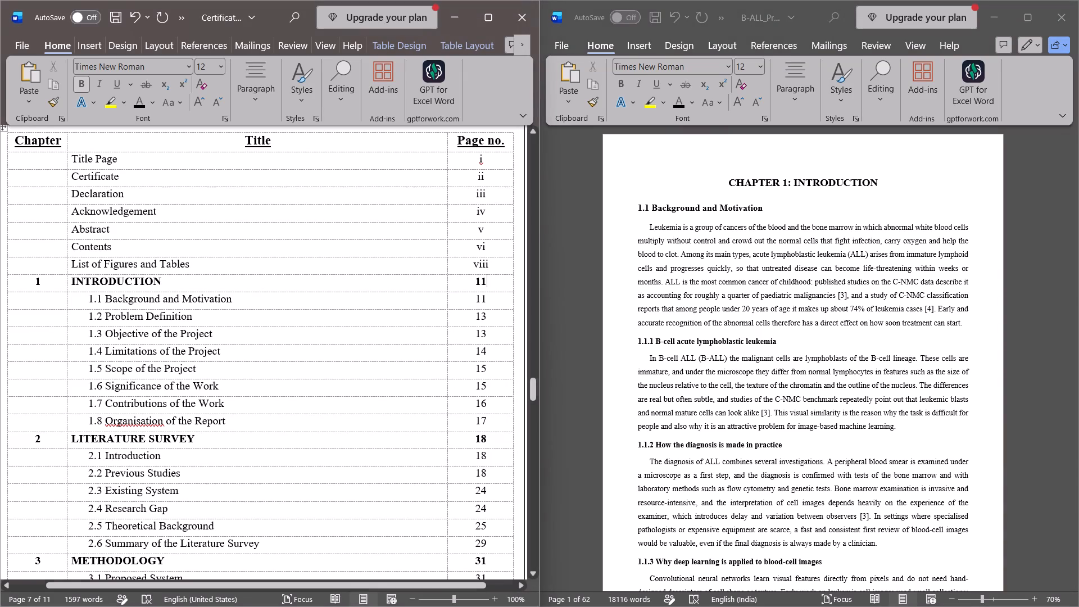
key("BackSpace")
key("Down")
key("BackSpace")
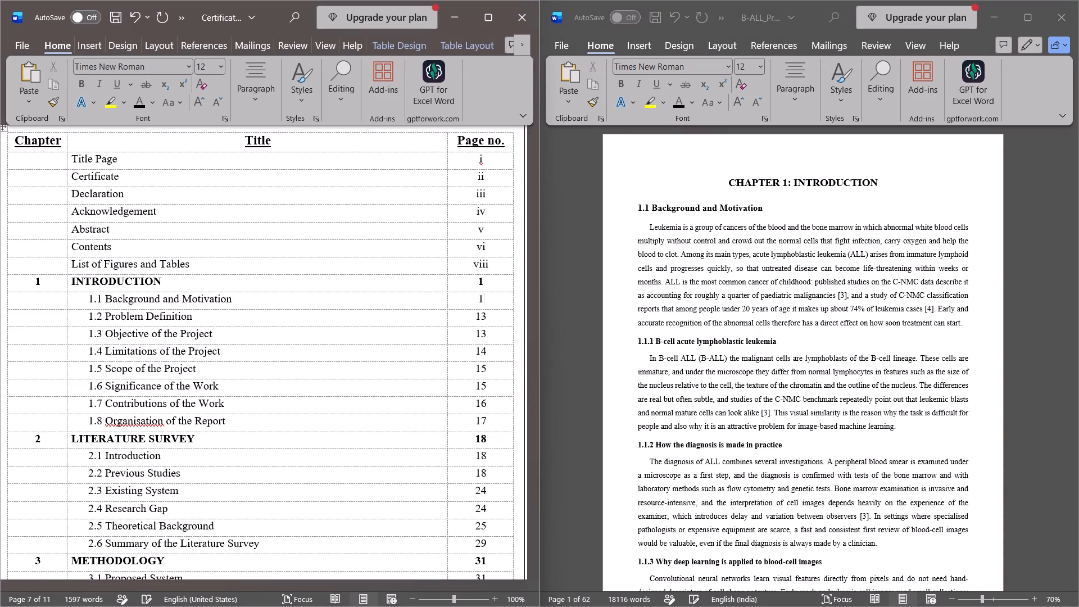
Set the contents table page numbers of sections 1.2 through 1.8 to 3, 3, 4, 5, 5, 6 and 7.
key("Down")
key("Left")
key("BackSpace")
key("Down")
key("BackSpace")
key("Down")
key("BackSpace")
key("Down")
key("BackSpace")
key("Down")
key("BackSpace")
key("Down")
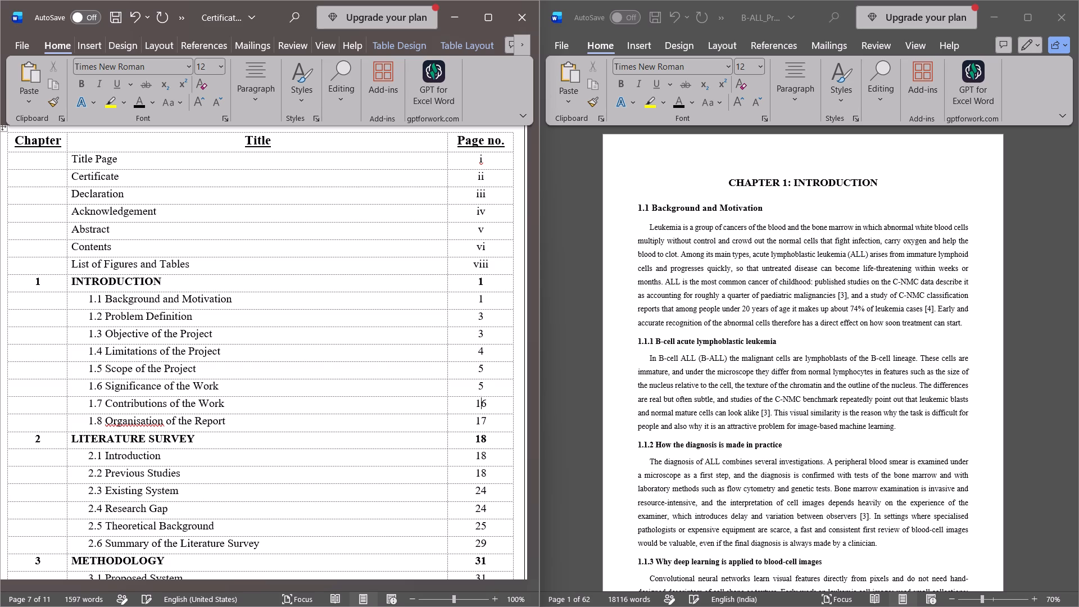
key("BackSpace")
key("Down")
key("BackSpace")
Set the contents table page numbers of LITERATURE SURVEY, 2.1 Introduction and 2.2 Previous Studies to 8.
key("Down")
key("BackSpace")
key("Down")
key("BackSpace")
key("Down")
key("BackSpace")
Check the footer page numbers of the report's Chapter 1 sections, up to the start of Chapter 2, against the contents table.
scroll(666, 258, "down", 4)
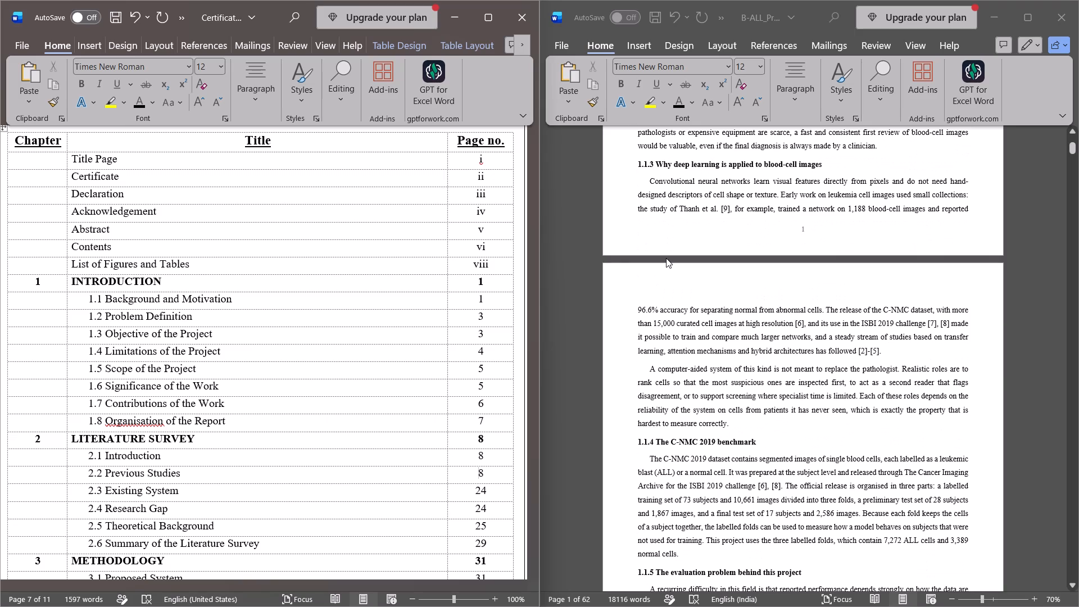
scroll(666, 258, "down", 5)
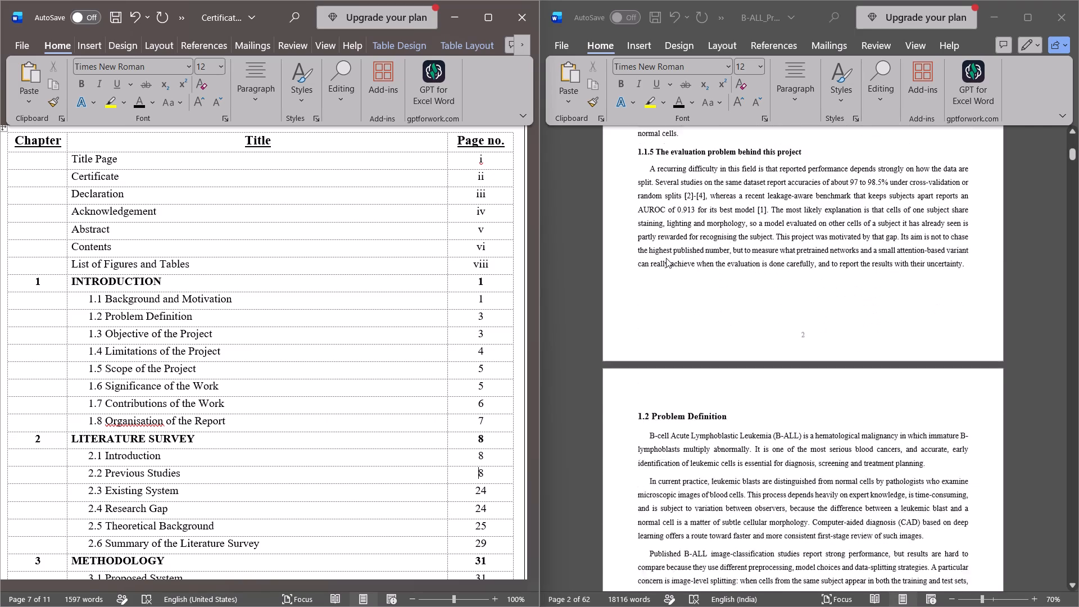
scroll(666, 258, "down", 4)
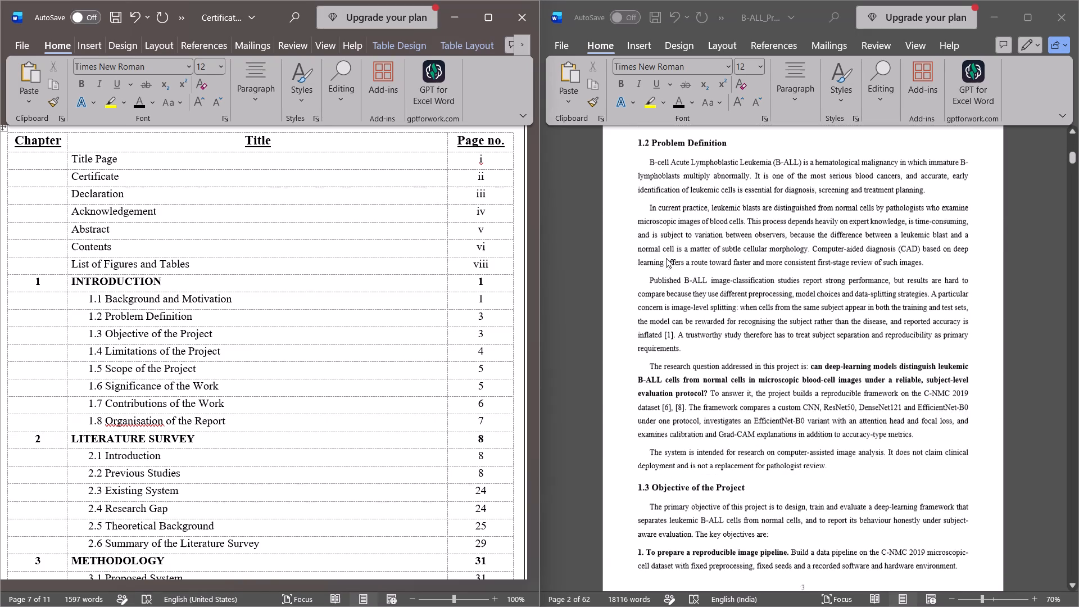
scroll(666, 258, "down", 1)
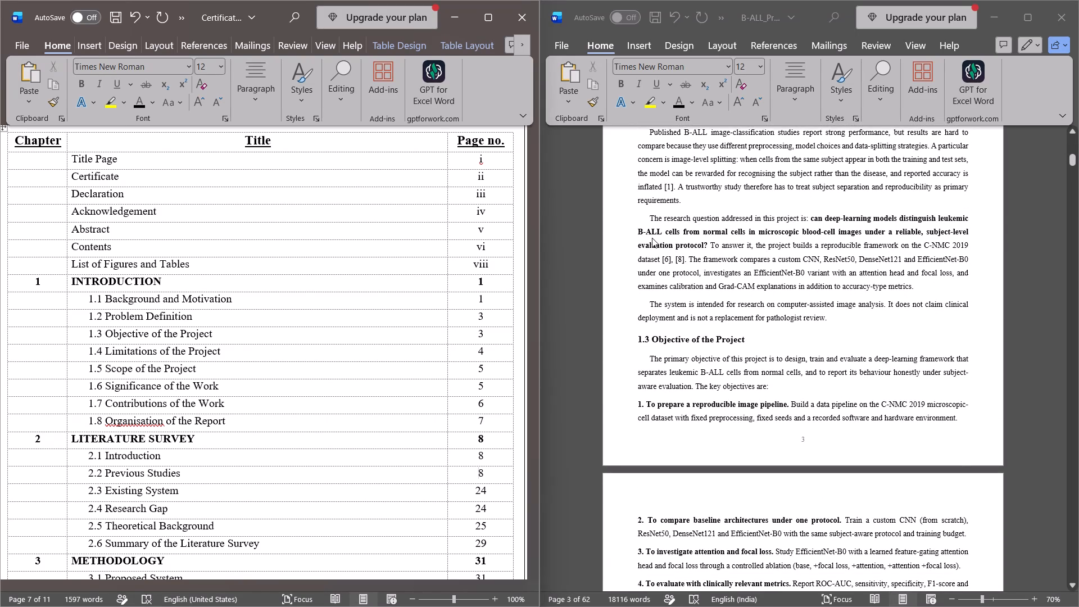
left_click(652, 238)
left_click(653, 234)
scroll(653, 234, "down", 2)
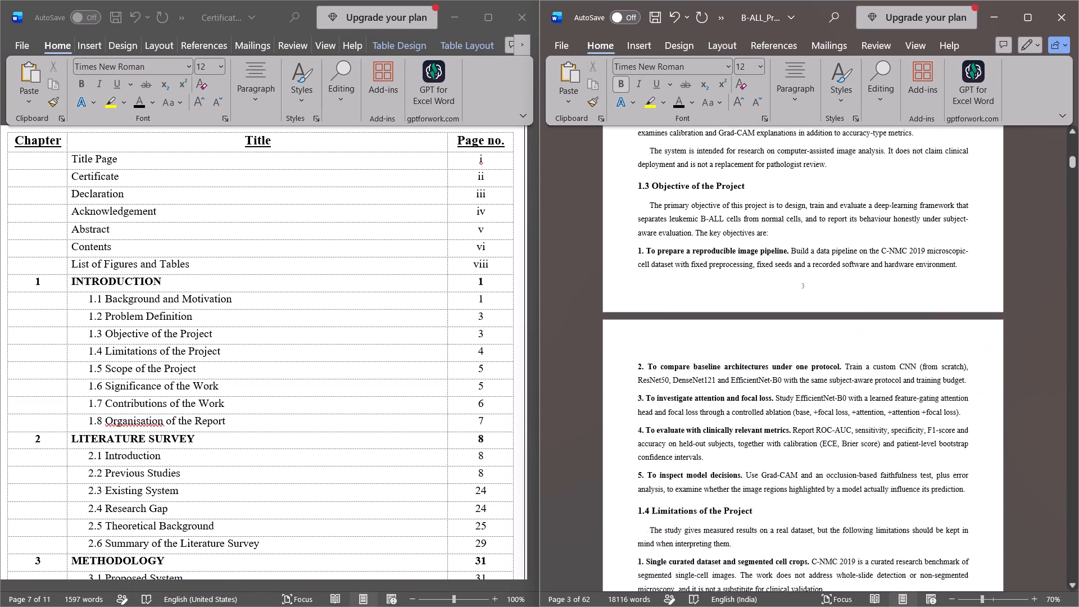
scroll(733, 308, "down", 2)
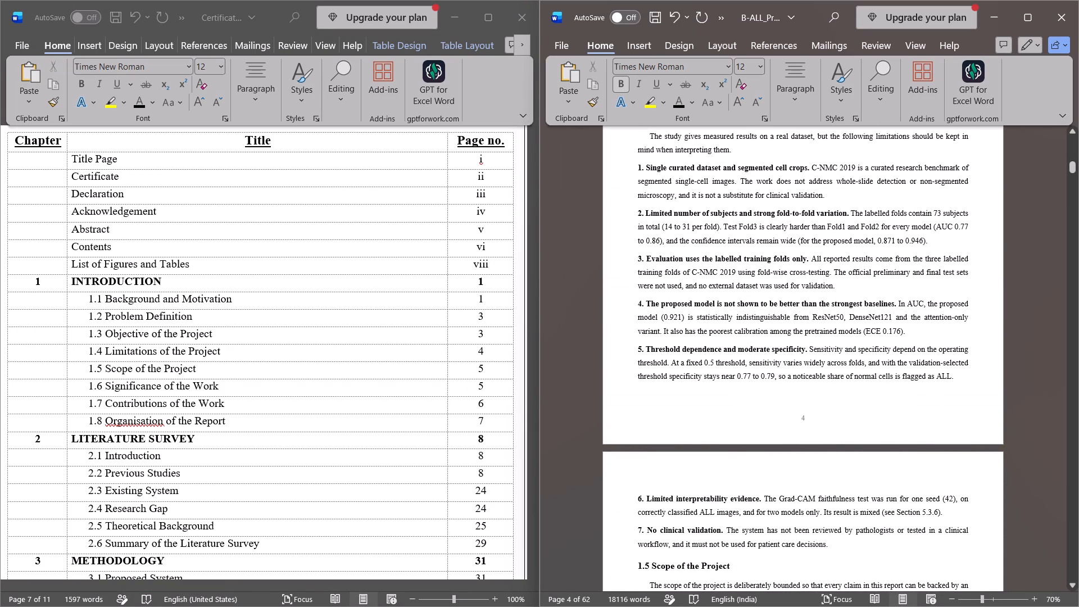
scroll(763, 308, "down", 5)
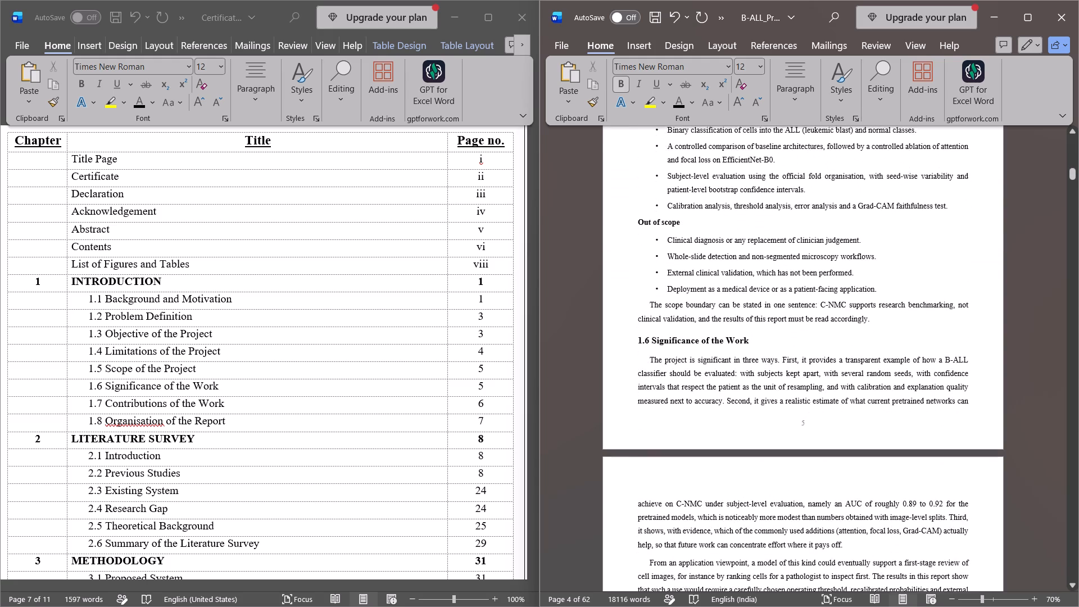
scroll(763, 308, "down", 2)
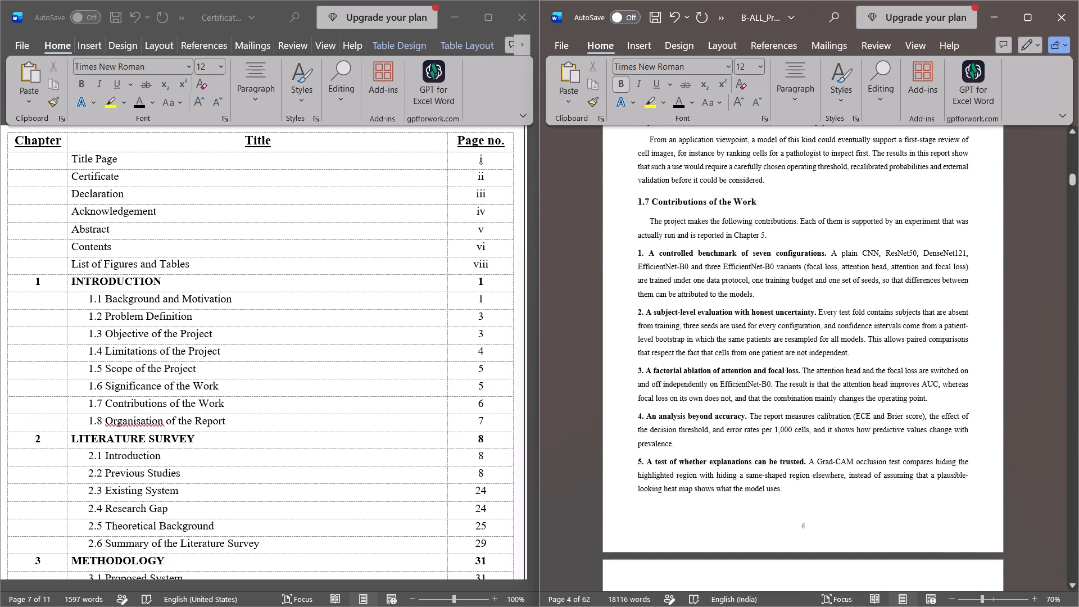
scroll(763, 308, "down", 1)
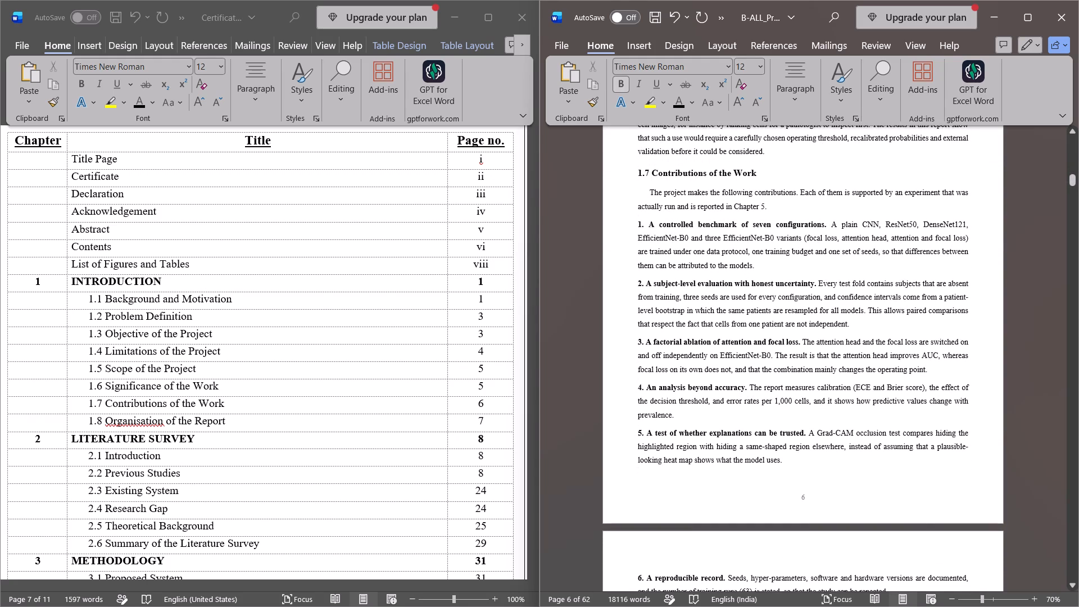
scroll(763, 308, "down", 3)
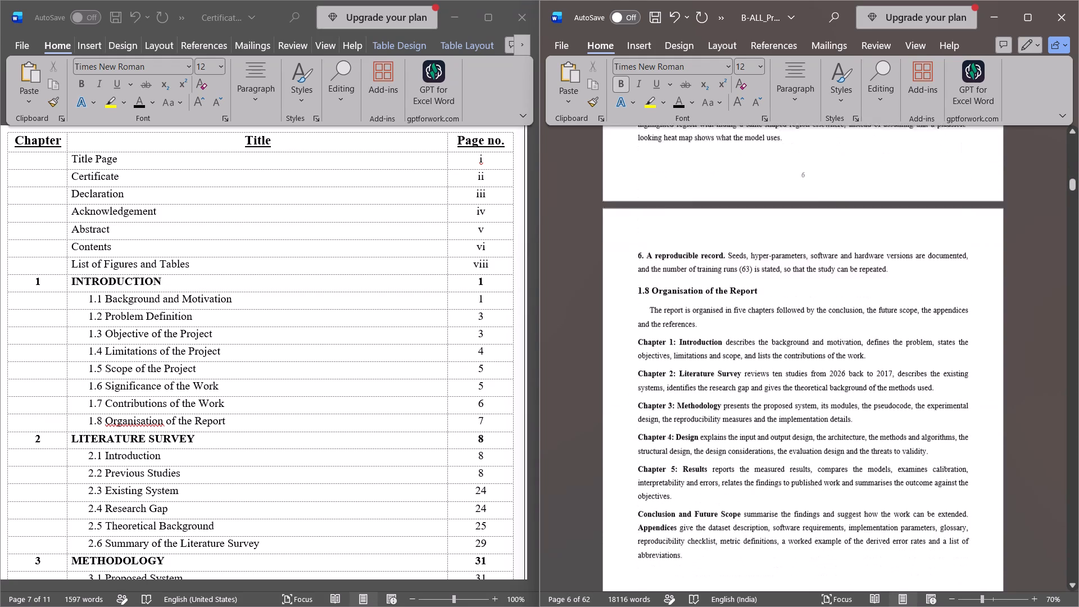
scroll(763, 308, "down", 3)
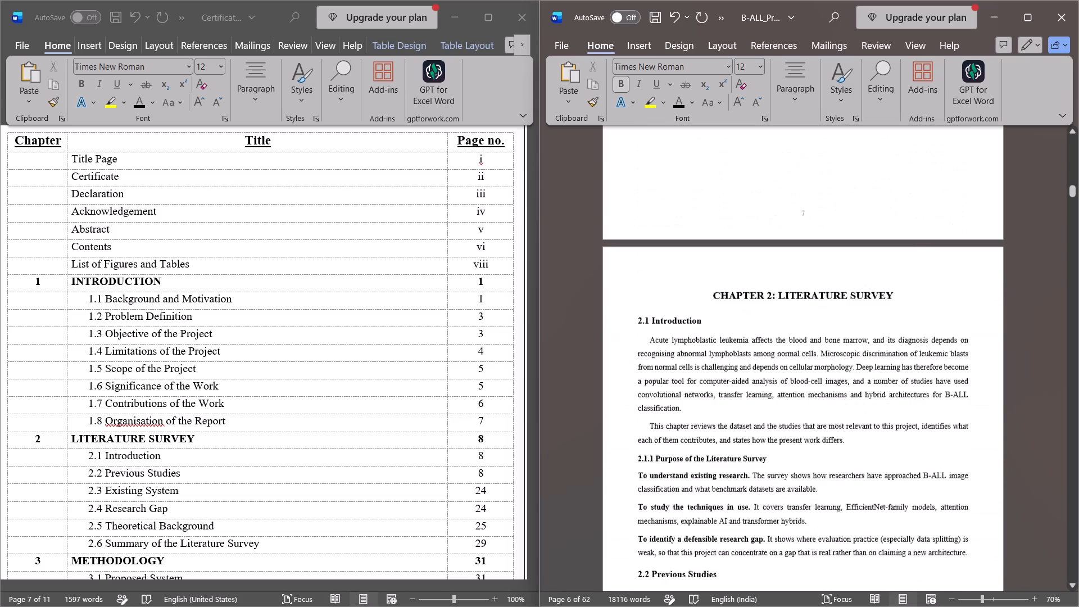
Check the report's footer page numbers from section 2.1 through 2.2 Previous Studies to the start of 2.3 Existing System.
scroll(763, 308, "down", 3)
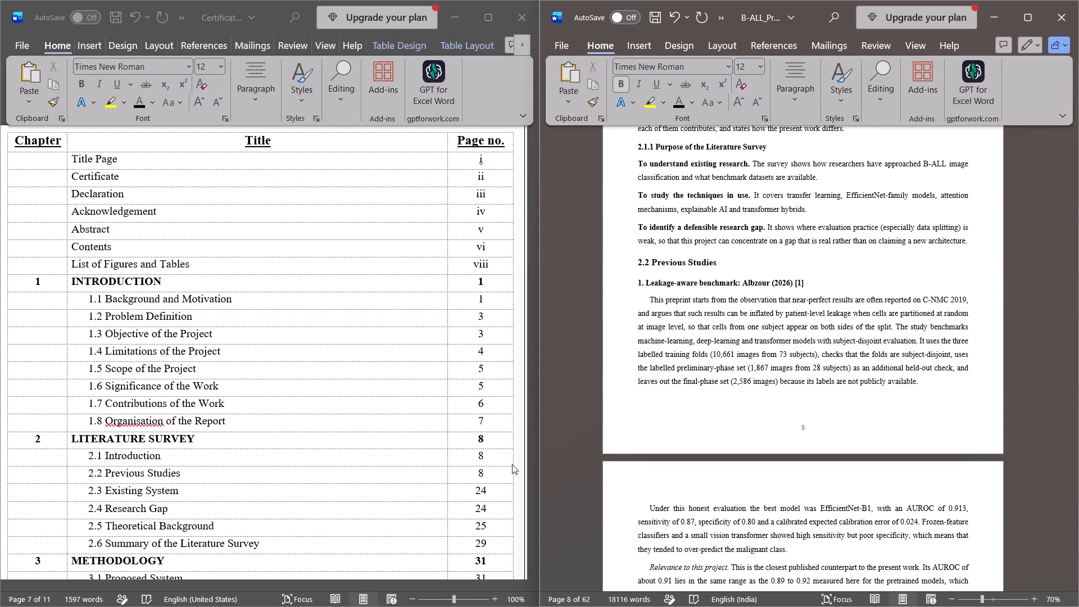
scroll(706, 480, "down", 1)
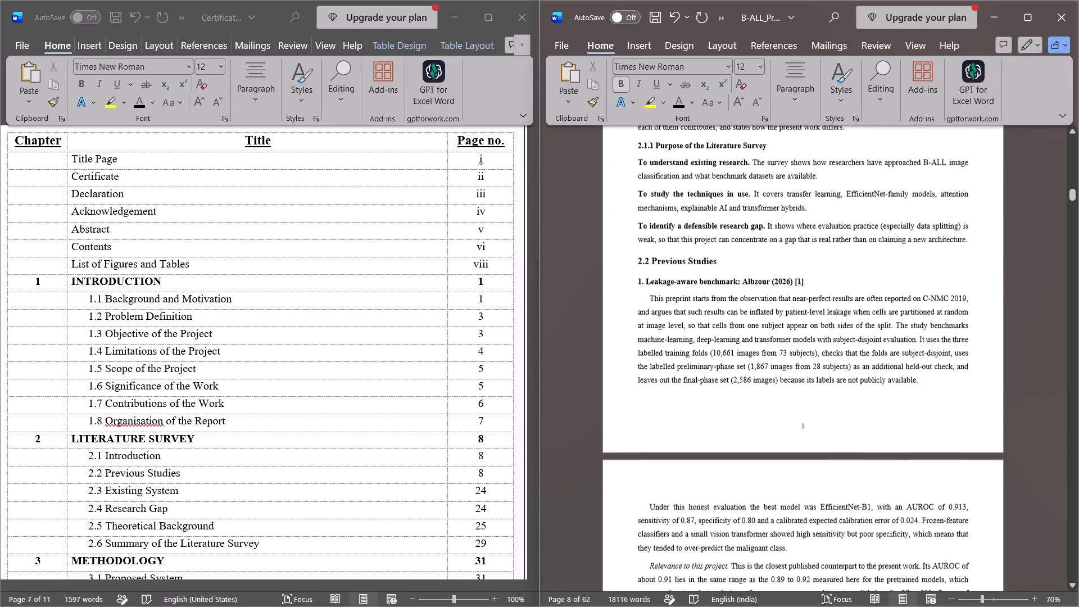
scroll(706, 480, "down", 5)
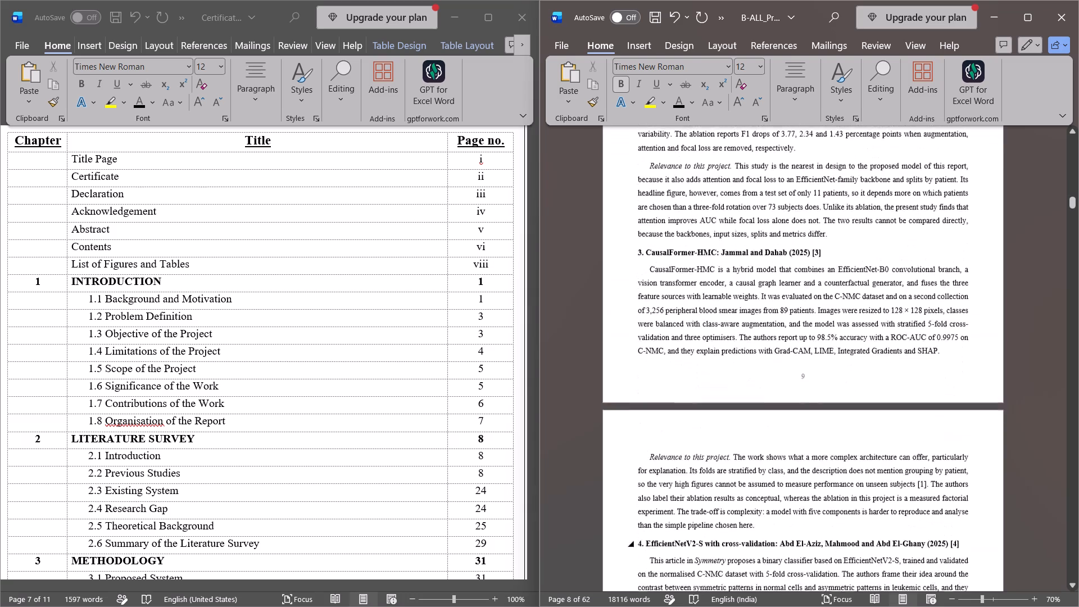
scroll(706, 480, "down", 3)
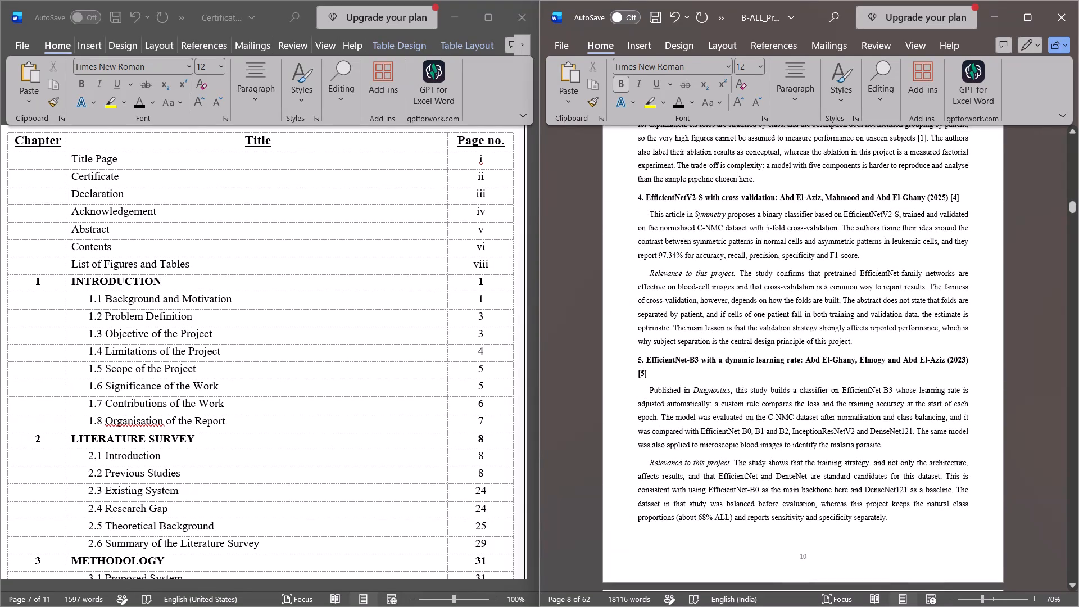
scroll(706, 480, "up", 4)
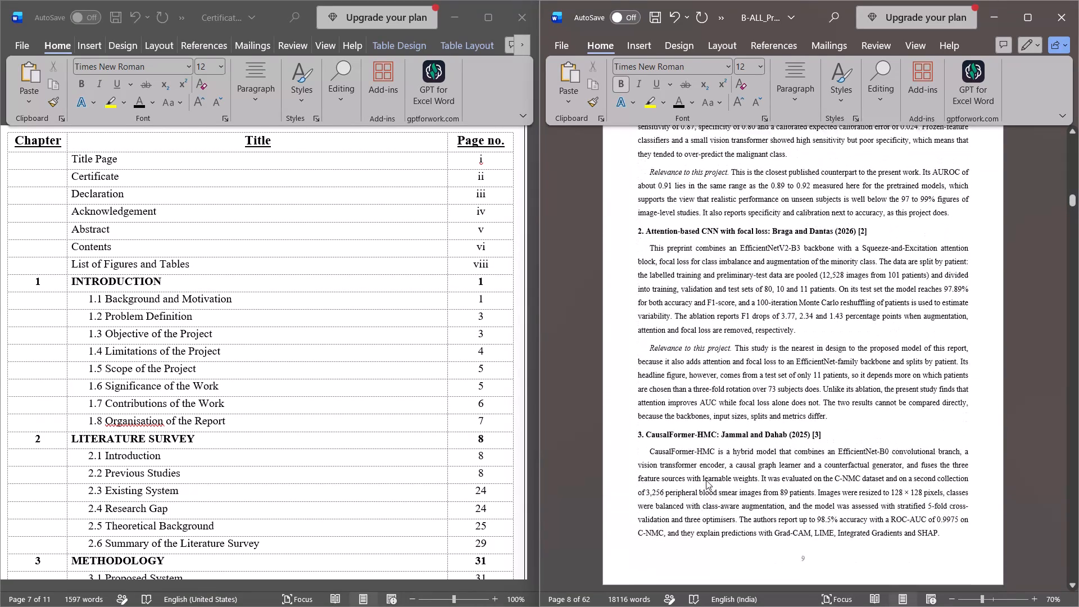
scroll(706, 480, "up", 2)
scroll(706, 480, "down", 1)
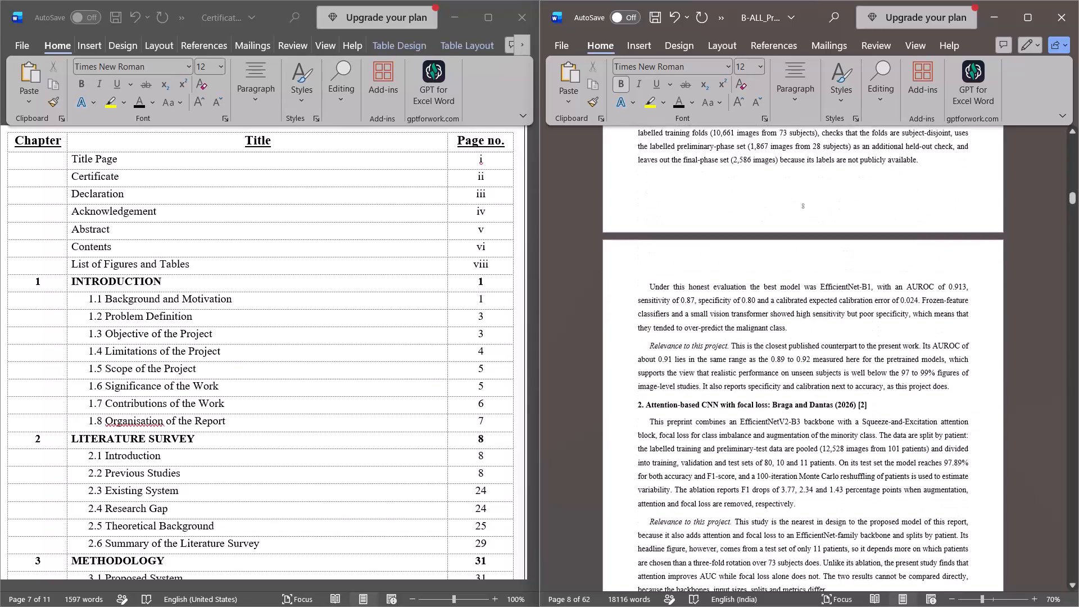
scroll(706, 480, "down", 2)
scroll(706, 480, "up", 3)
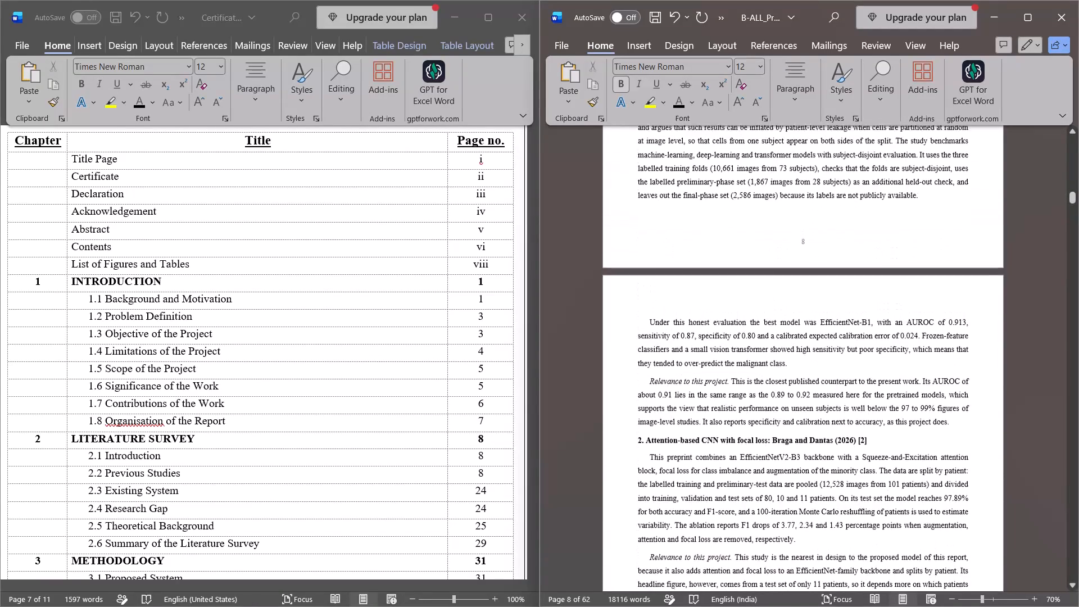
scroll(706, 480, "down", 2)
scroll(706, 480, "up", 2)
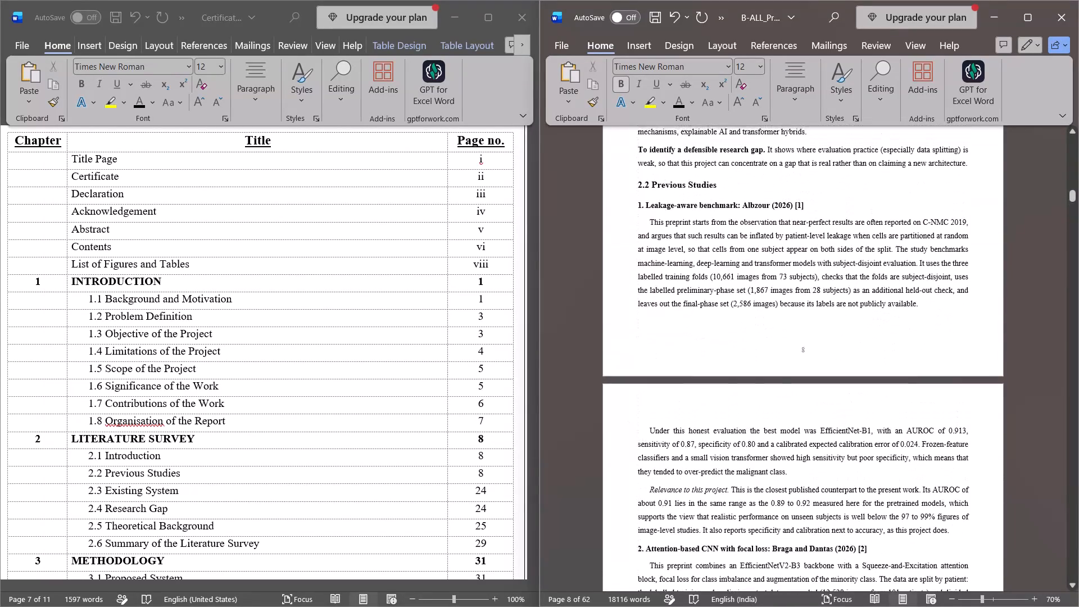
scroll(706, 480, "down", 9)
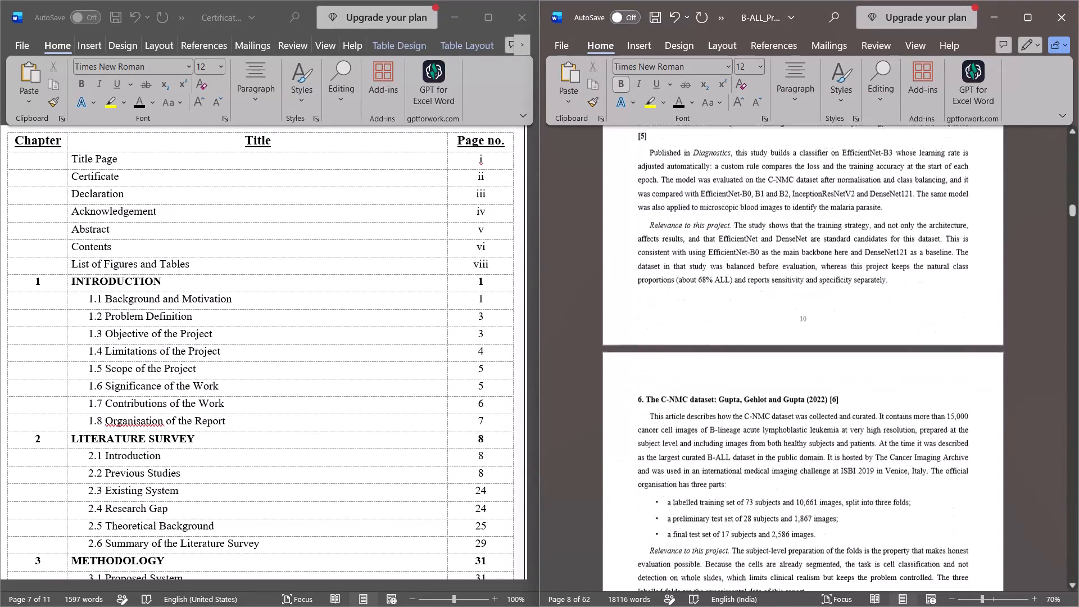
scroll(706, 480, "down", 6)
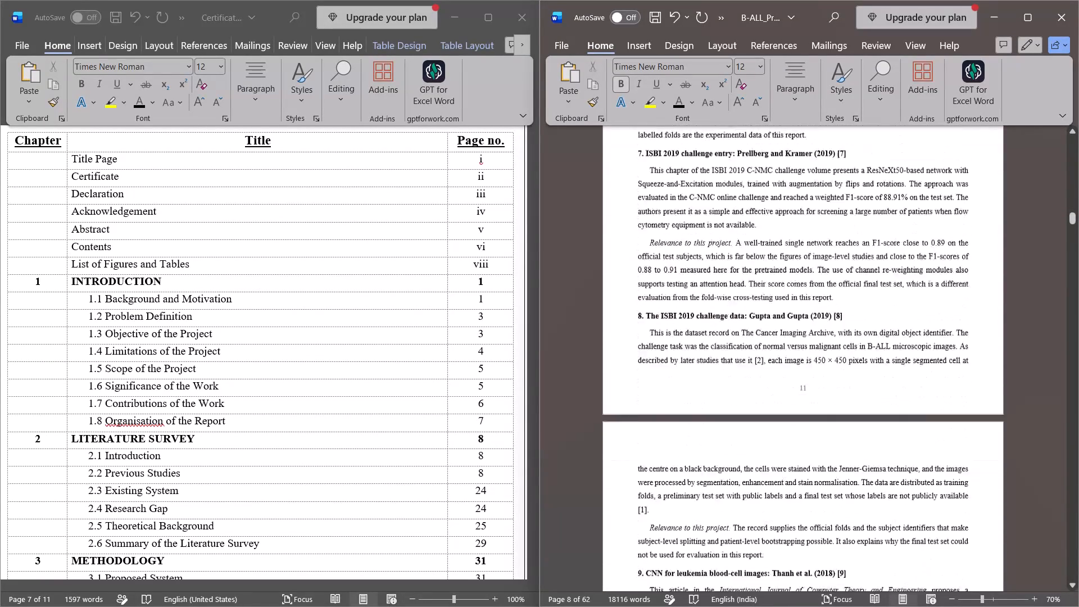
scroll(706, 480, "down", 2)
scroll(781, 391, "down", 1)
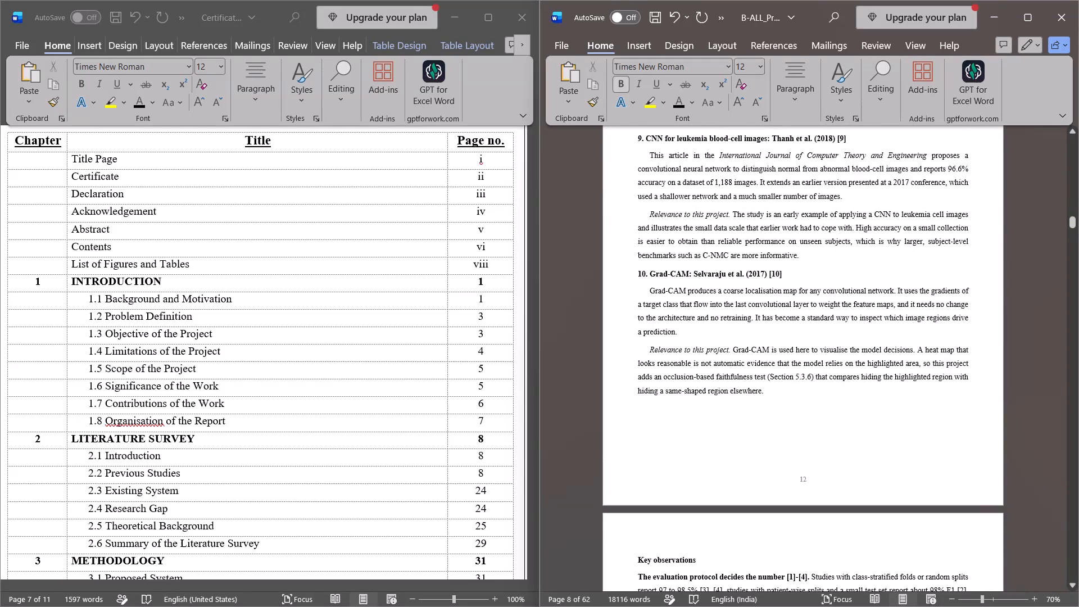
scroll(781, 391, "down", 1)
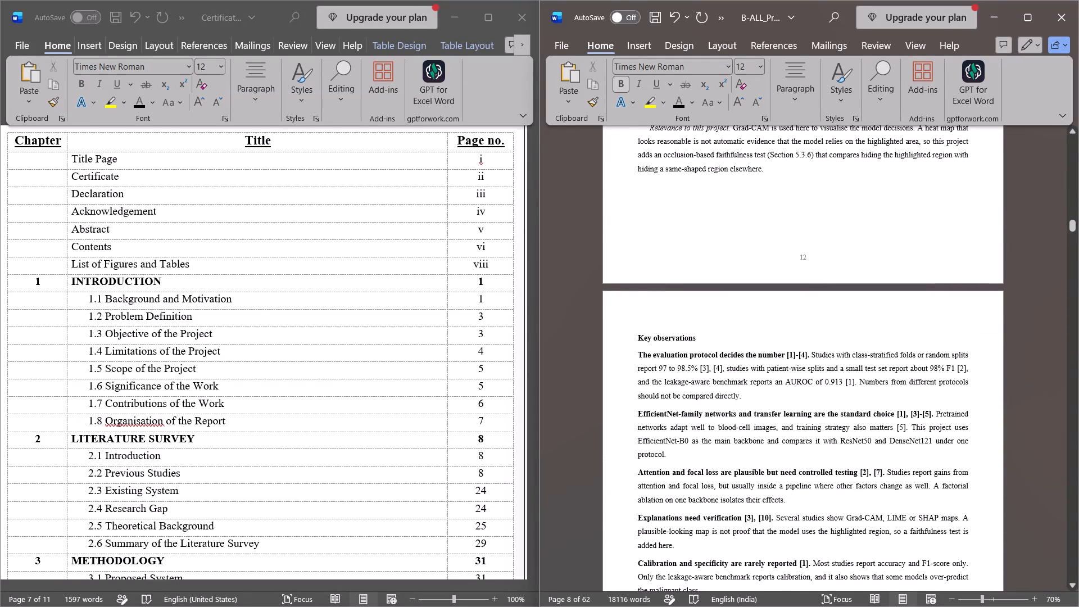
scroll(815, 355, "down", 3)
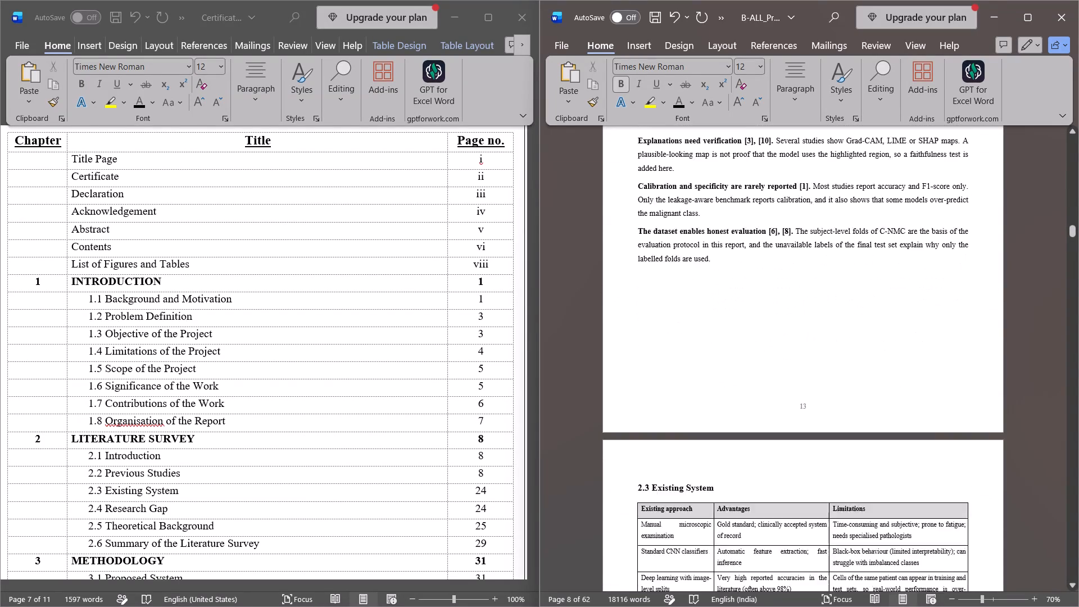
scroll(815, 355, "down", 2)
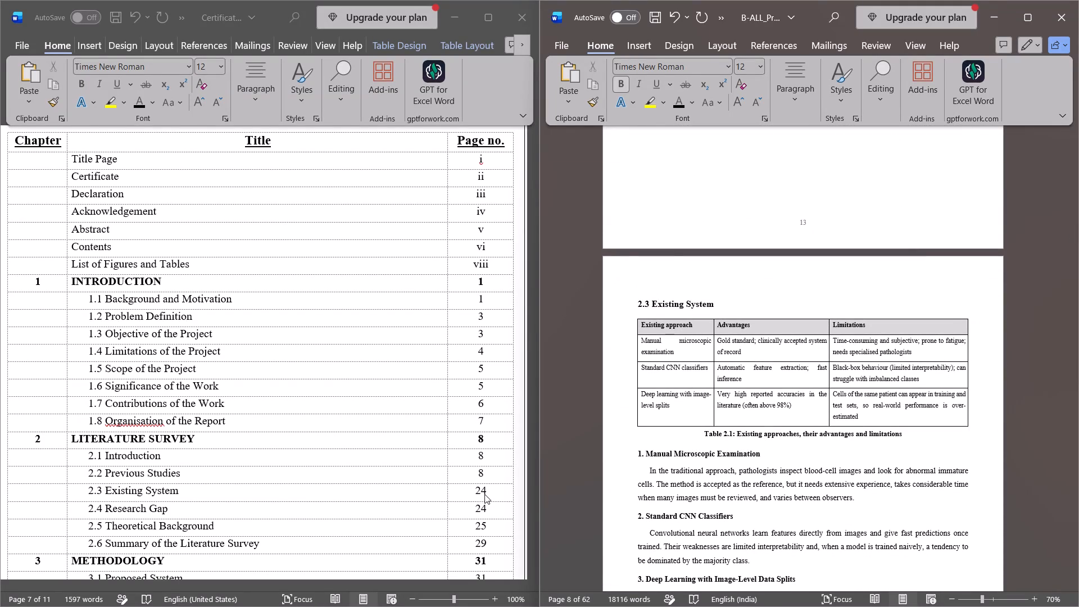
Set the contents table page numbers of 2.3 Existing System and 2.4 Research Gap to 14.
left_click(480, 493)
left_click(482, 491)
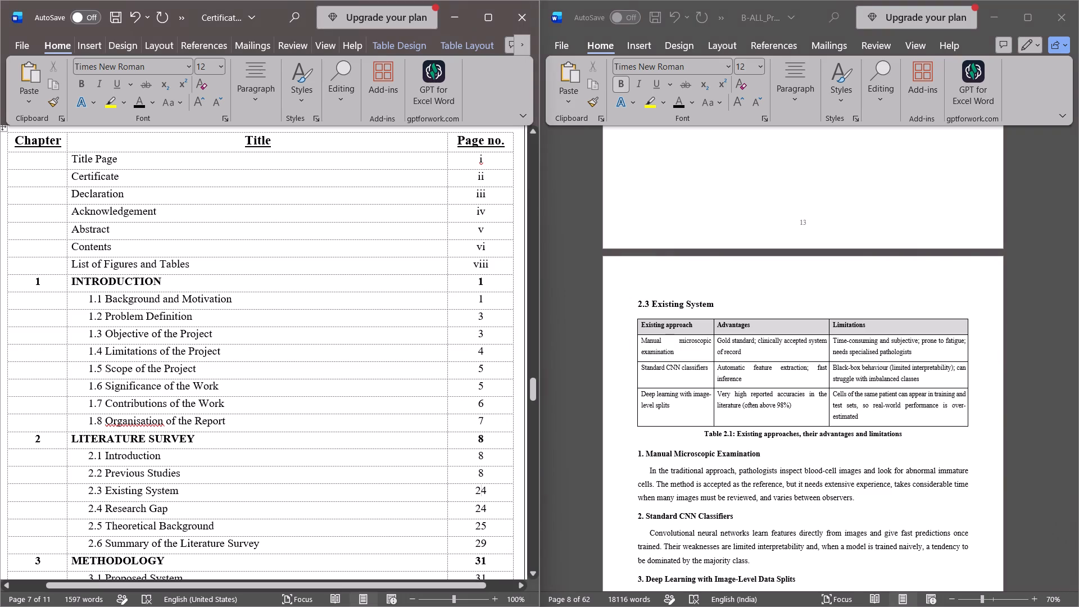
key("BackSpace")
key("1")
key("Down")
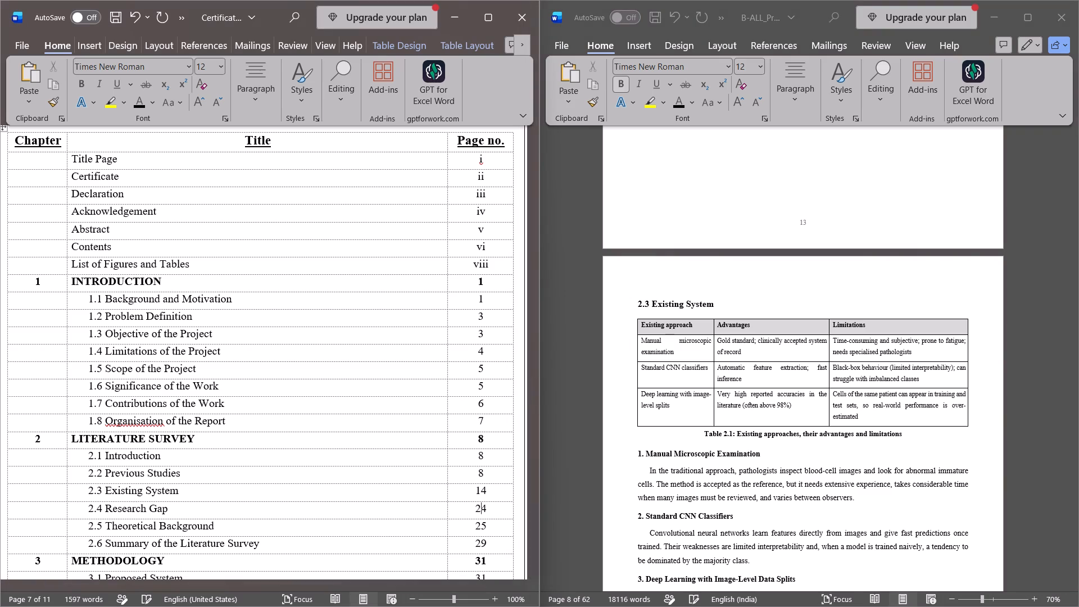
key("BackSpace")
key("1")
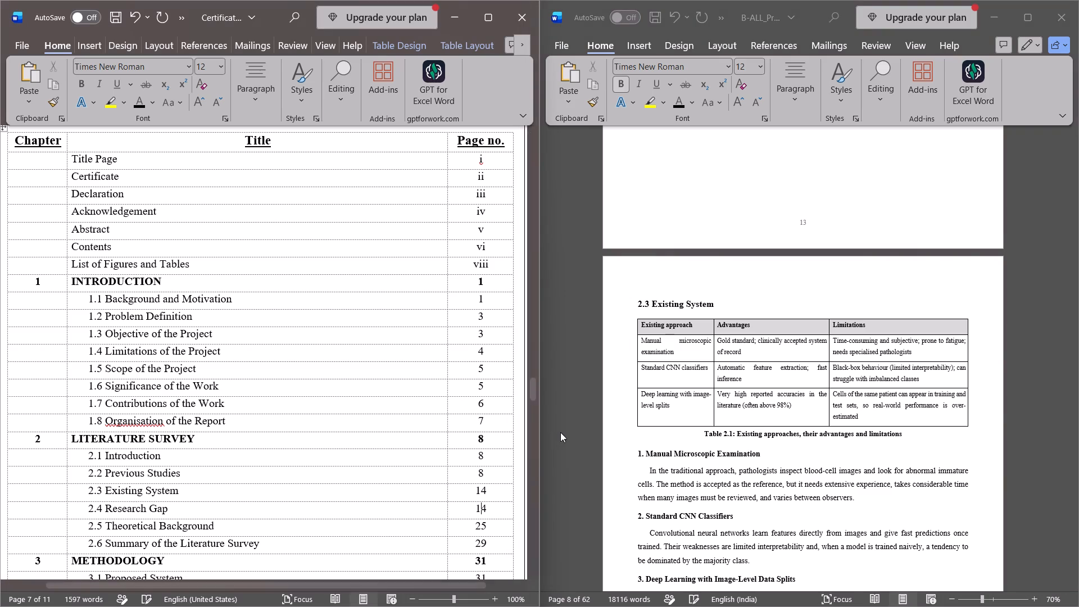
Find section 2.5 Theoretical Background in the report and set its contents table page number to 15.
scroll(560, 432, "down", 1)
scroll(658, 382, "down", 5)
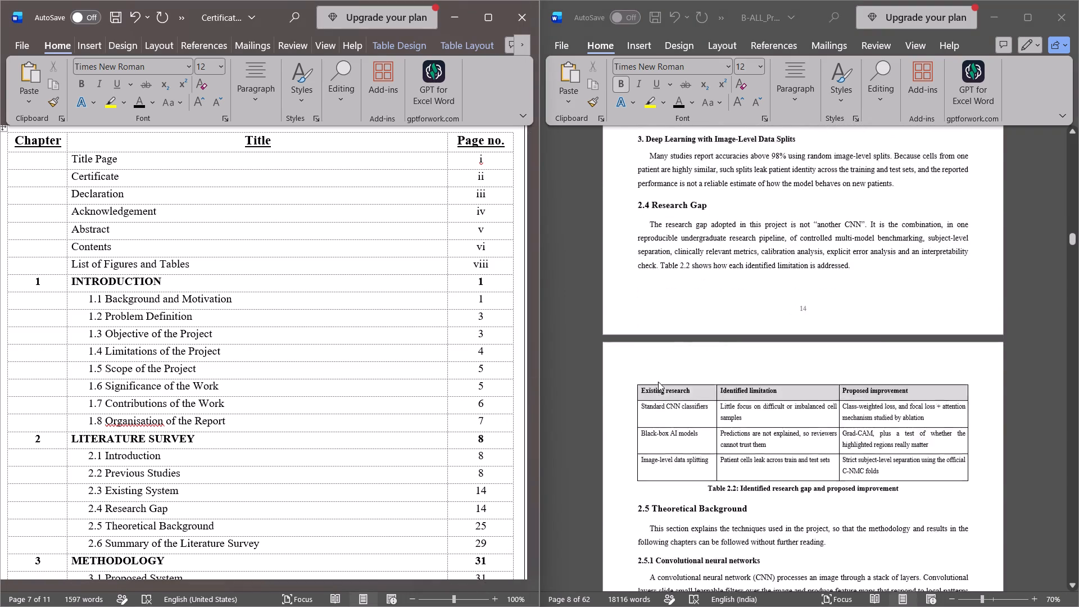
scroll(658, 382, "down", 1)
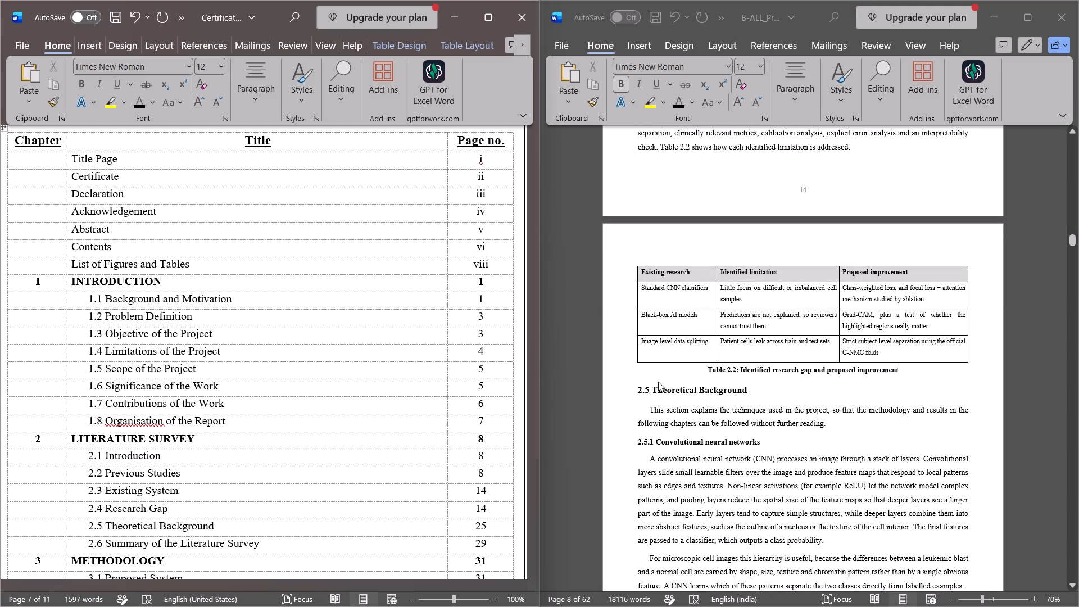
scroll(658, 382, "up", 1)
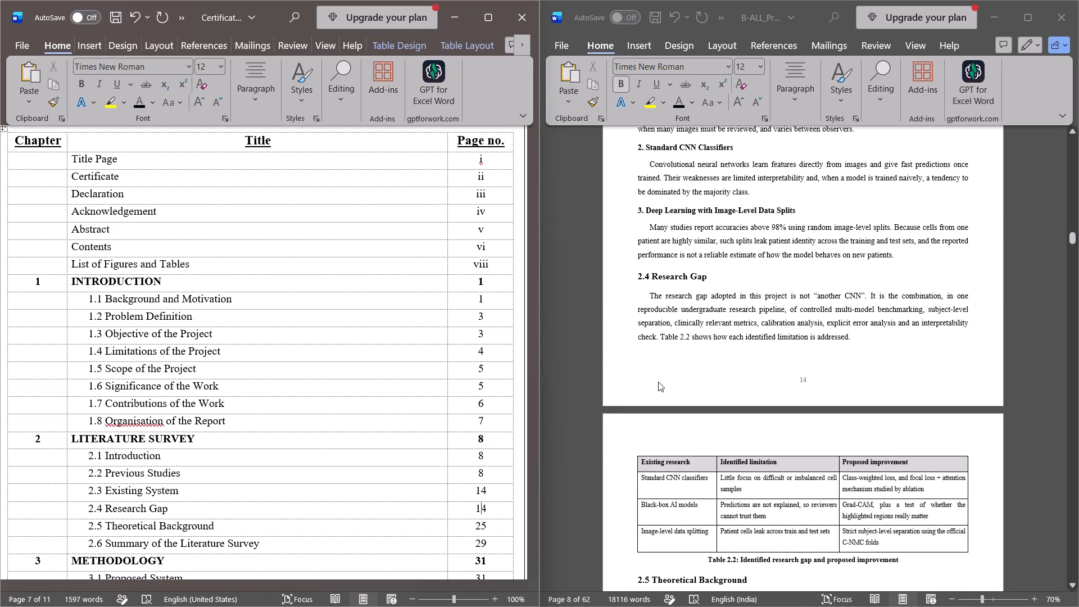
scroll(824, 288, "down", 2)
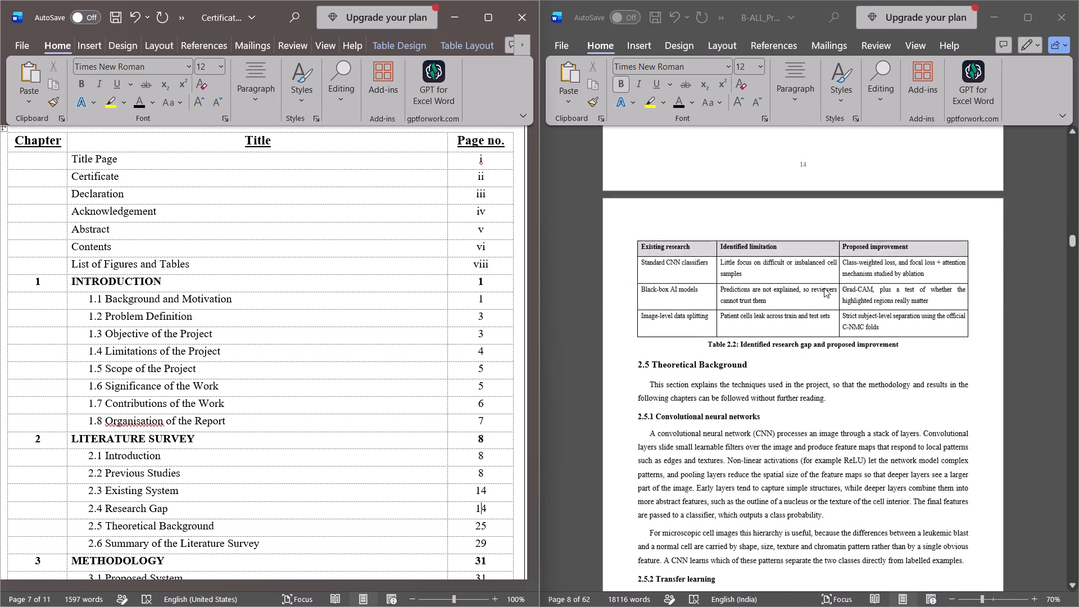
scroll(824, 288, "down", 6)
scroll(824, 288, "up", 2)
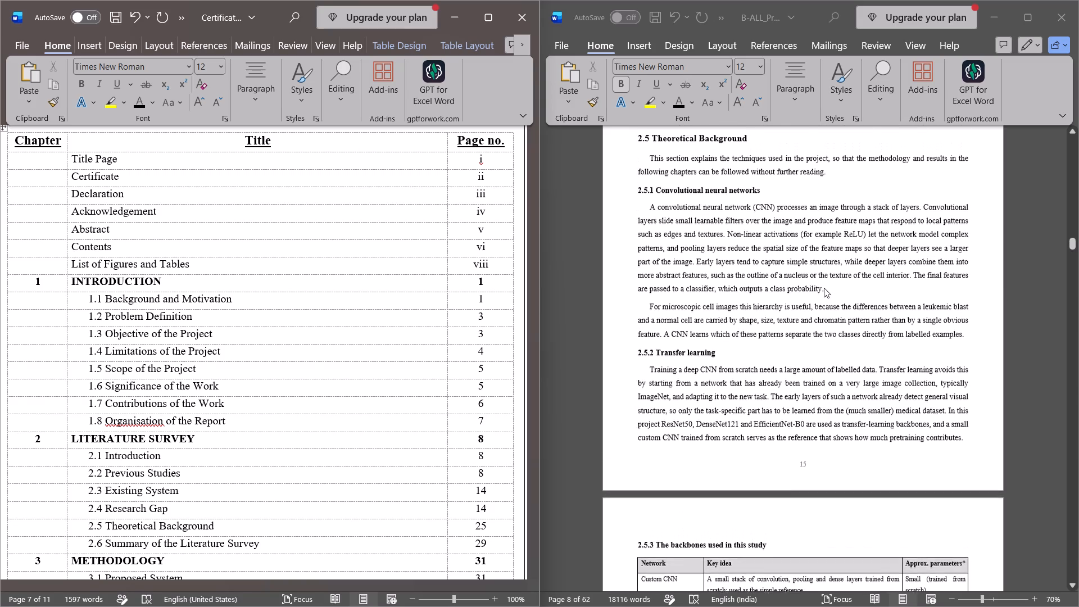
scroll(824, 288, "up", 1)
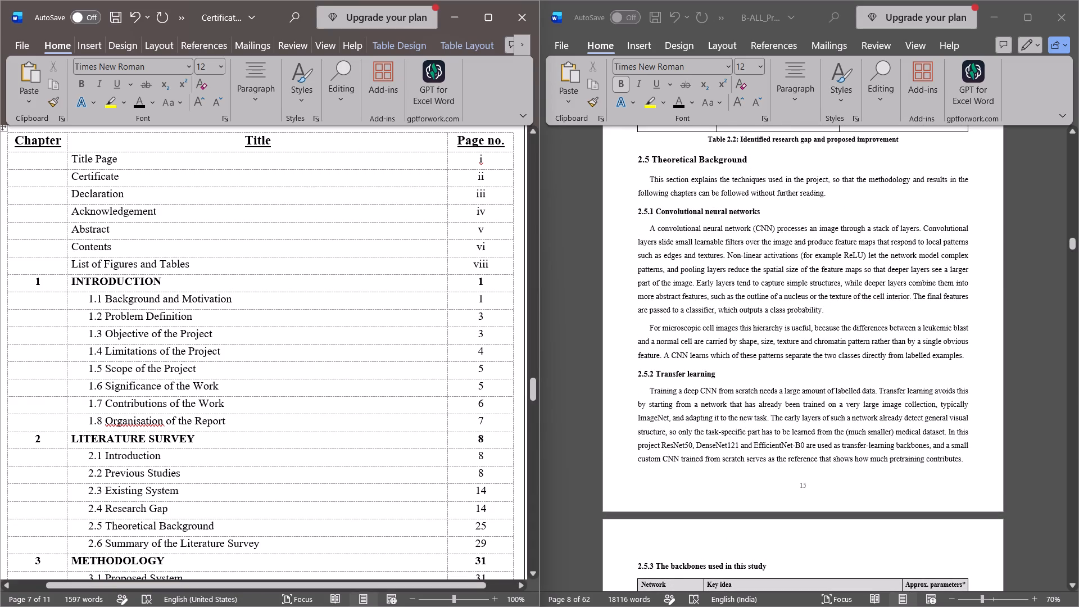
left_click(481, 529)
key("BackSpace")
key("1")
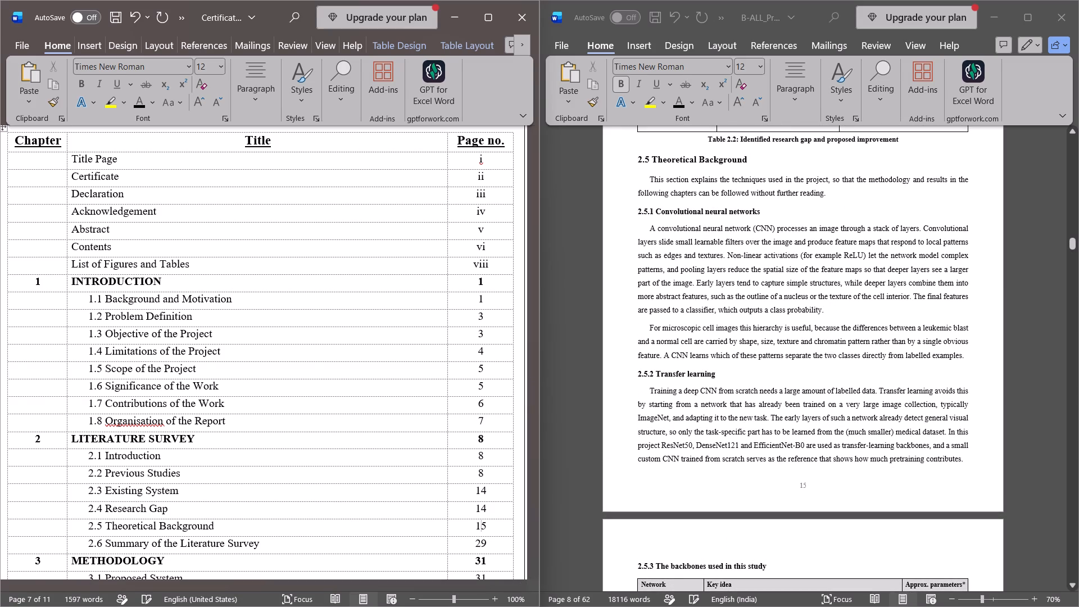
Find section 2.6 Summary of the Literature Survey in the report and set its contents table page number to 19.
scroll(481, 529, "down", 2)
scroll(782, 505, "down", 2)
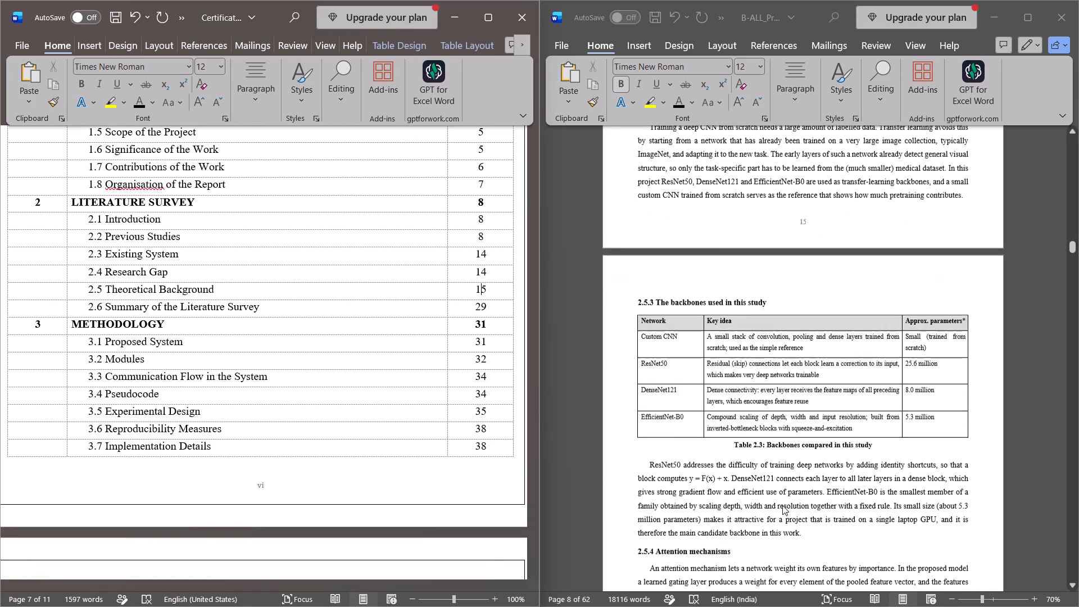
scroll(782, 505, "down", 5)
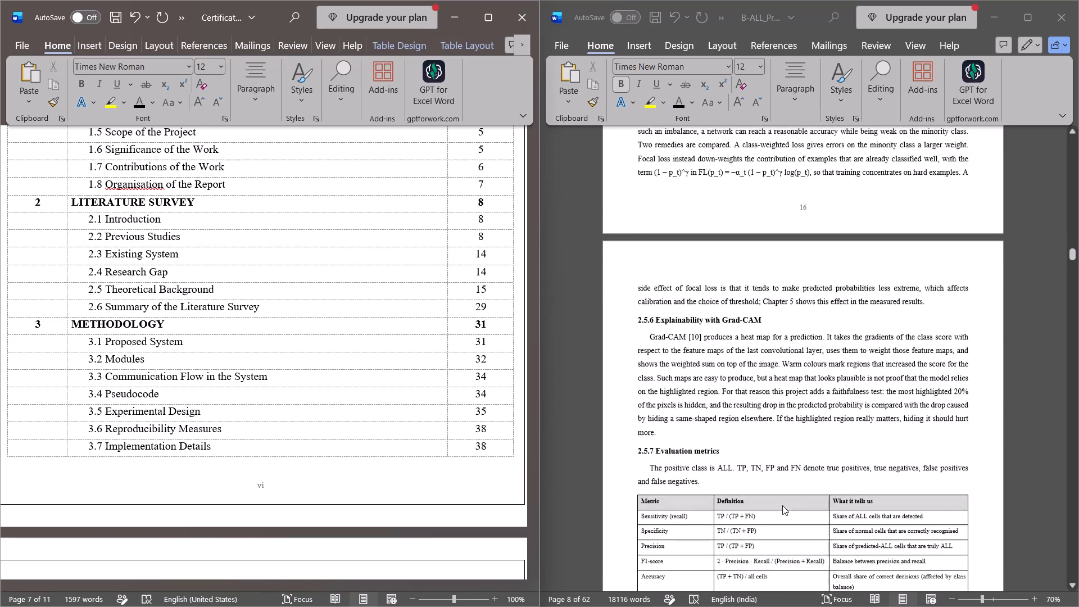
scroll(782, 505, "down", 6)
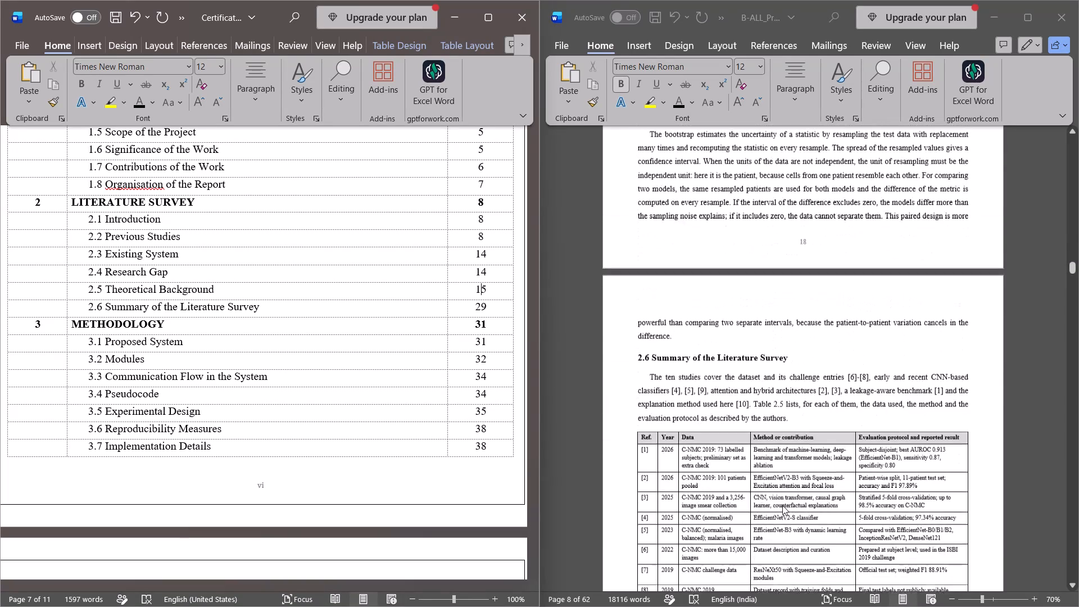
scroll(782, 505, "down", 1)
scroll(782, 505, "up", 2)
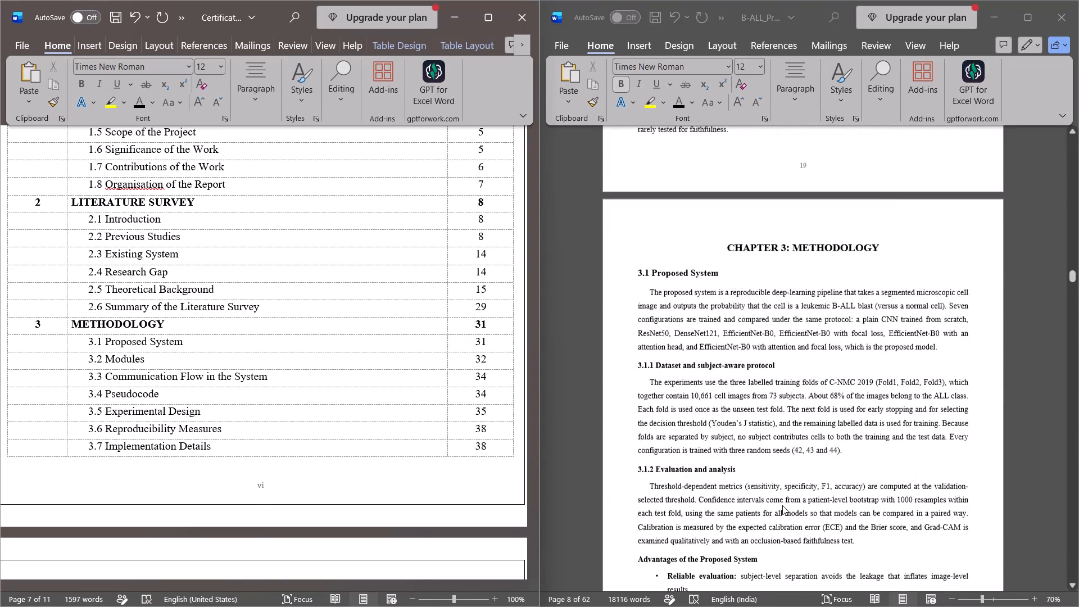
scroll(782, 505, "up", 2)
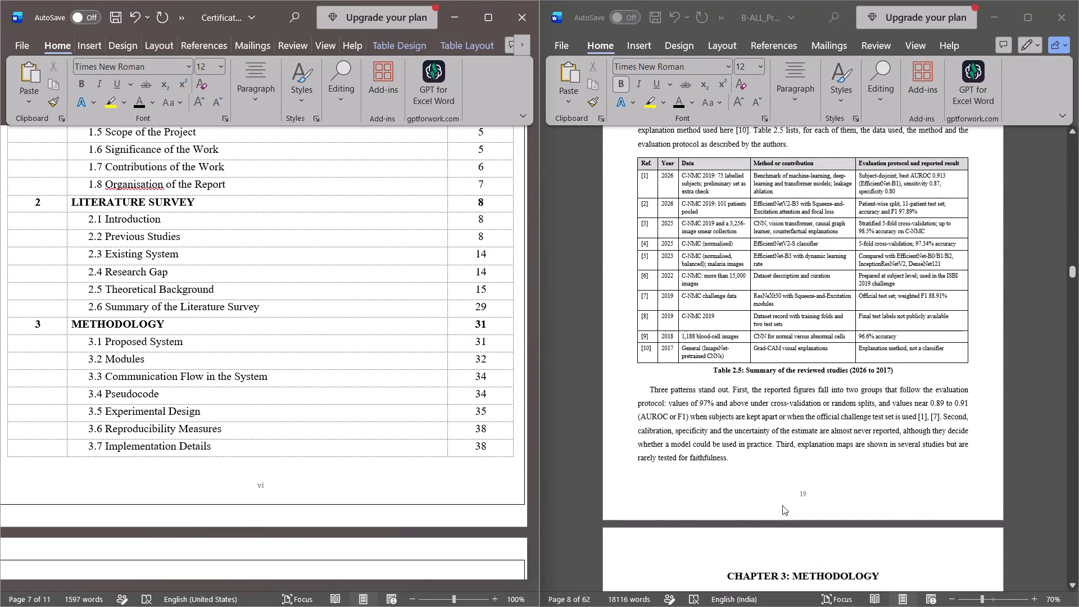
scroll(782, 505, "up", 1)
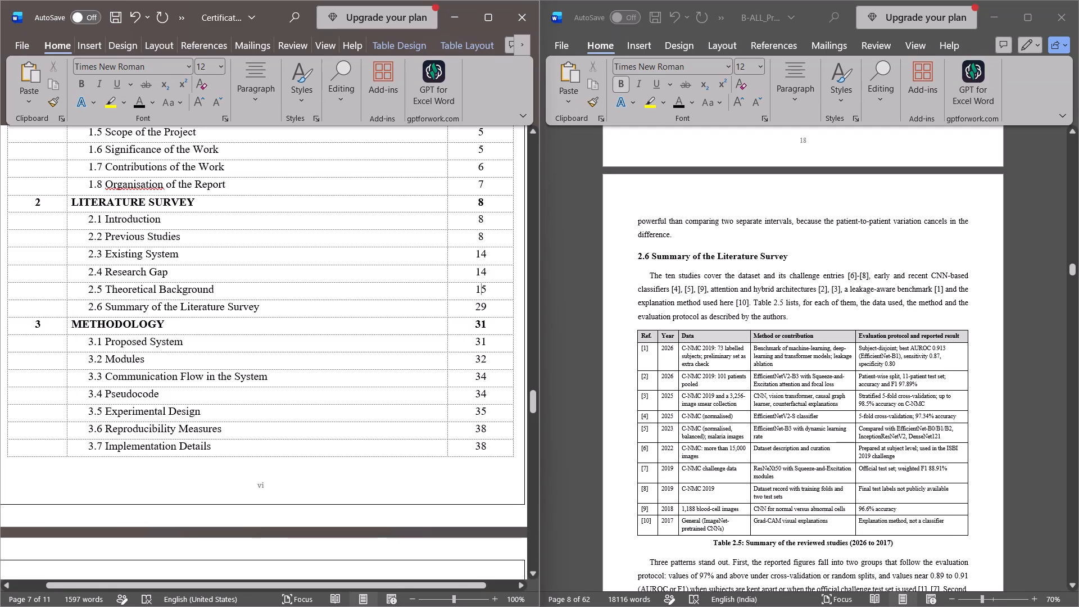
key("Down")
key("BackSpace")
key("1")
Set the contents table page number of METHODOLOGY to 20, matching where Chapter 3 starts in the report.
key("Down")
key("BackSpace")
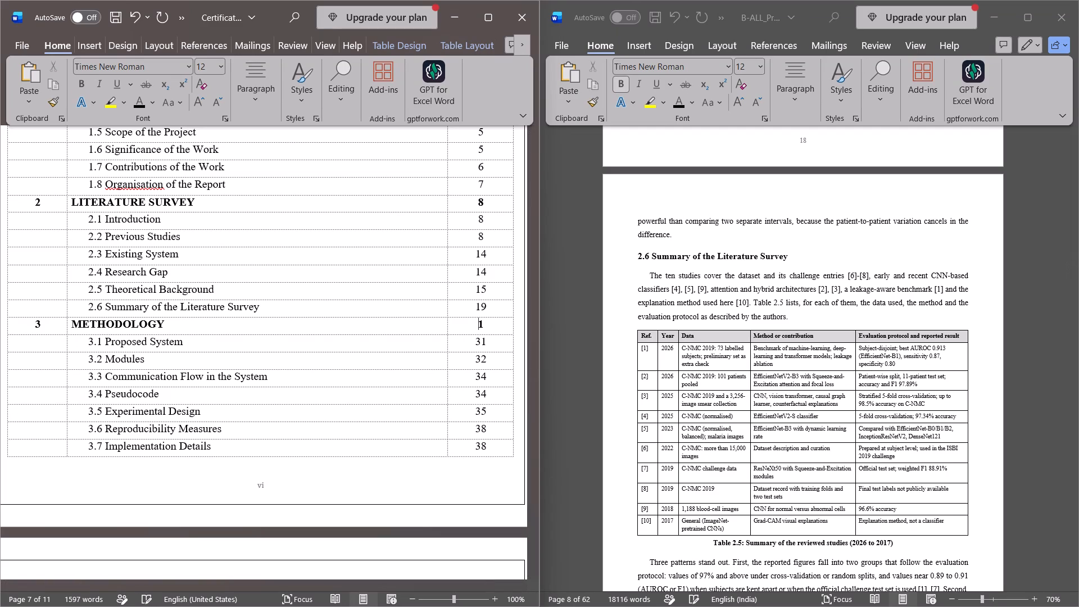
key("2")
scroll(629, 377, "down", 1)
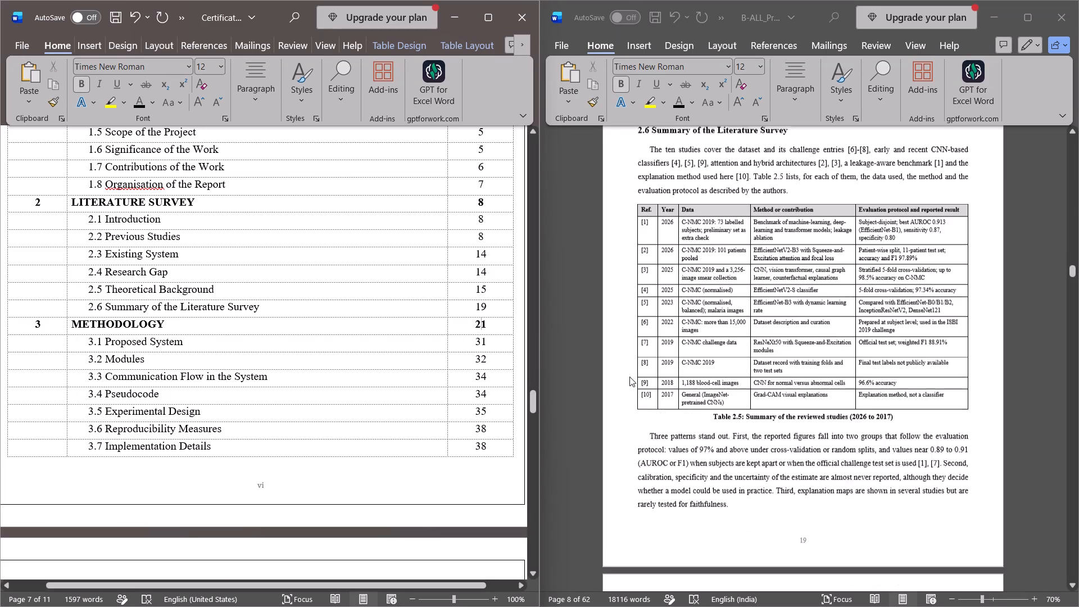
scroll(629, 377, "down", 2)
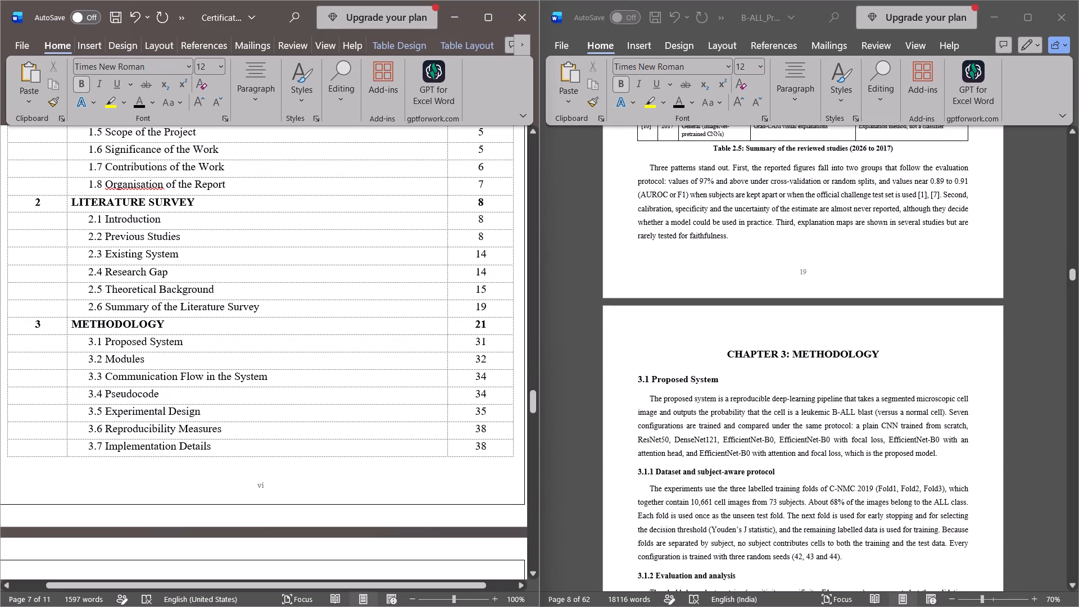
key("Right")
key("BackSpace")
key("0")
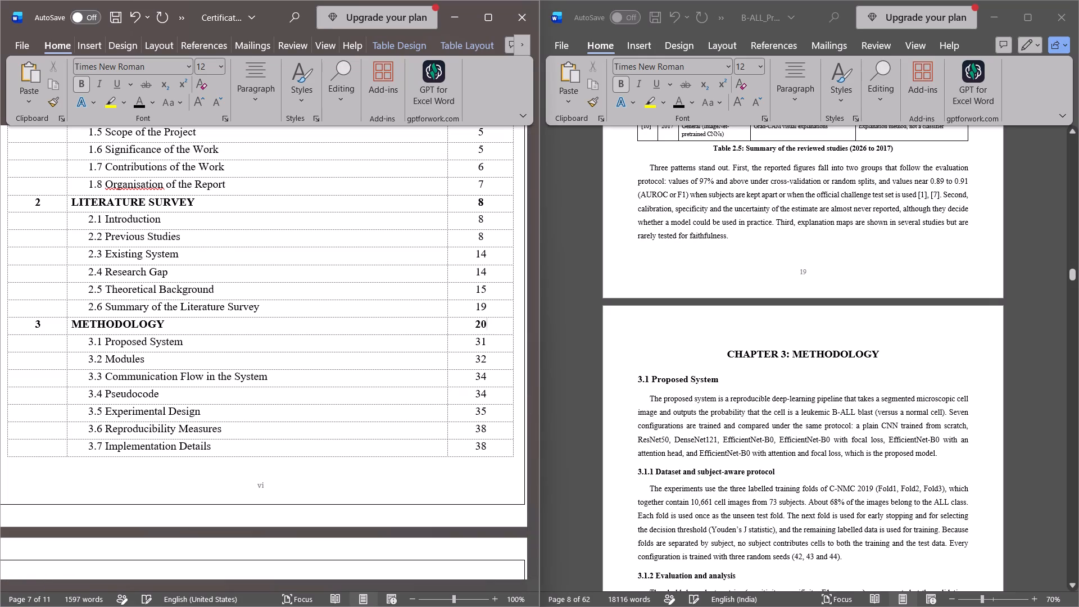
Set the contents table page number of 3.1 Proposed System to 20.
key("Down")
key("BackSpace")
key("BackSpace")
type("20")
Find section 3.2 Modules in the report and set its contents table page number to 21.
scroll(673, 465, "down", 4)
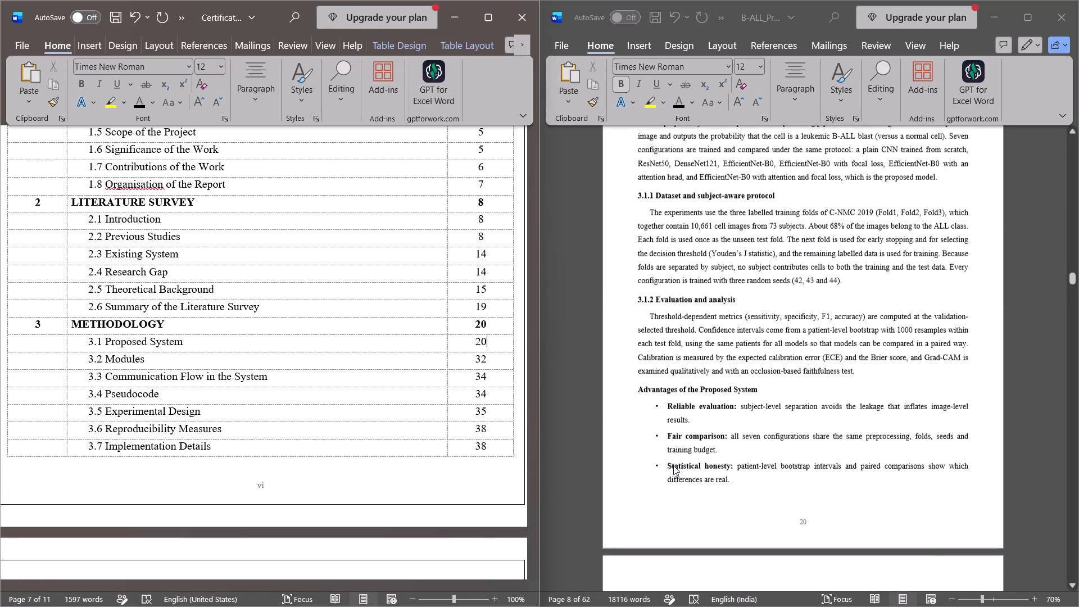
scroll(673, 465, "down", 4)
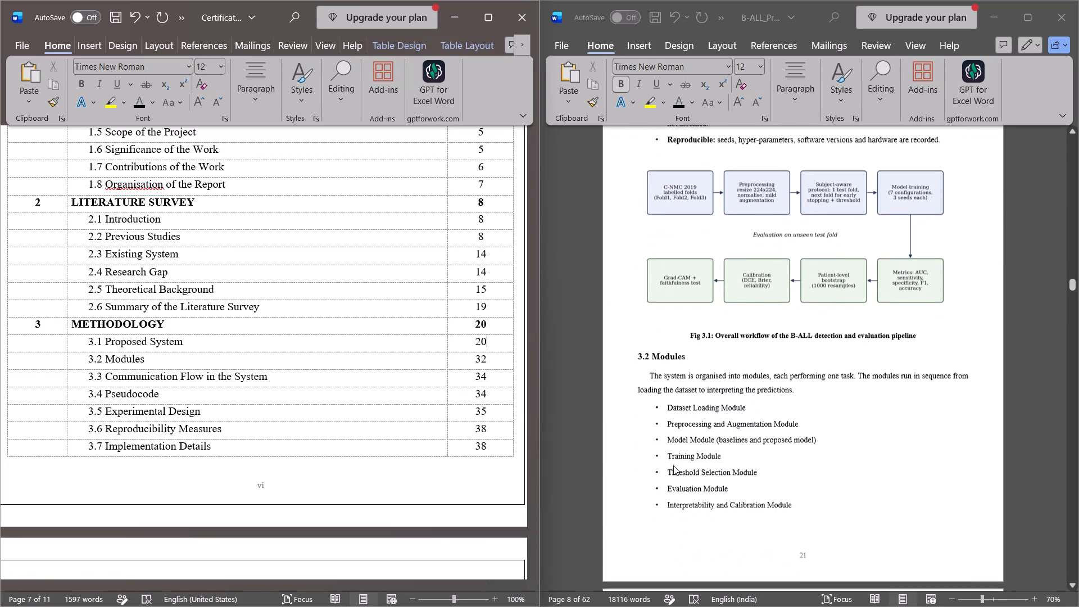
key("Down")
key("Left")
key("backslash")
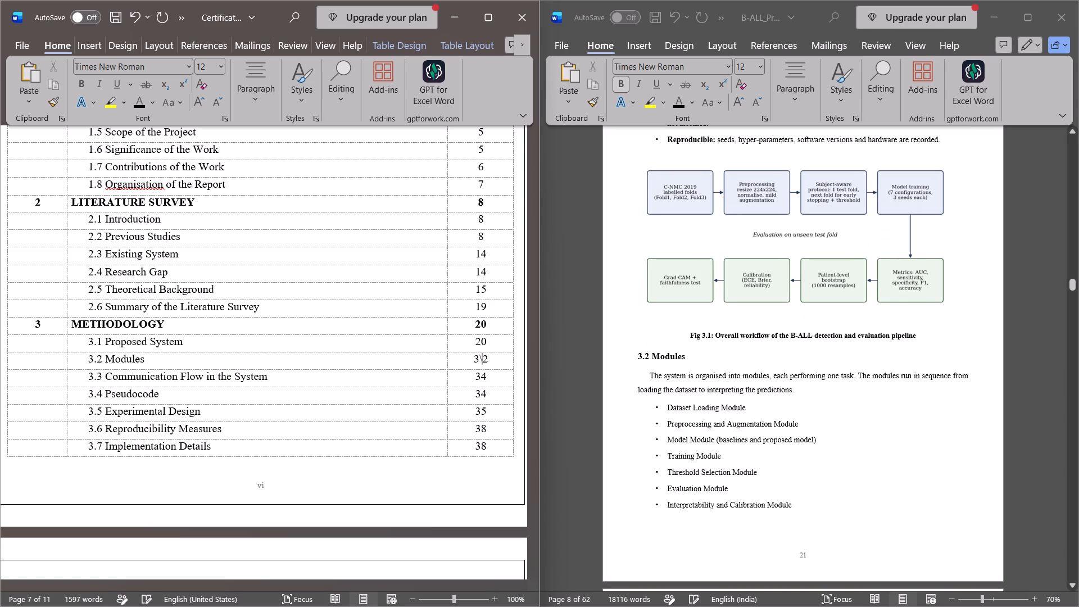
key("BackSpace")
key("BackSpace")
key("Right")
key("1")
Find section 3.3 Communication Flow in the System in the report and set its contents table page number to 23.
scroll(673, 465, "down", 2)
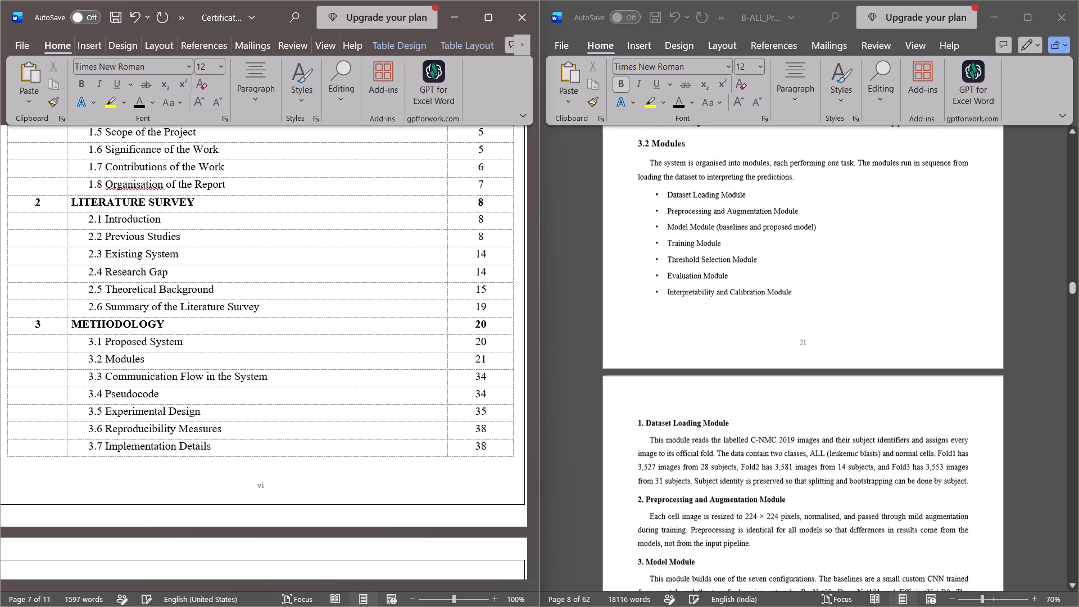
scroll(673, 465, "down", 3)
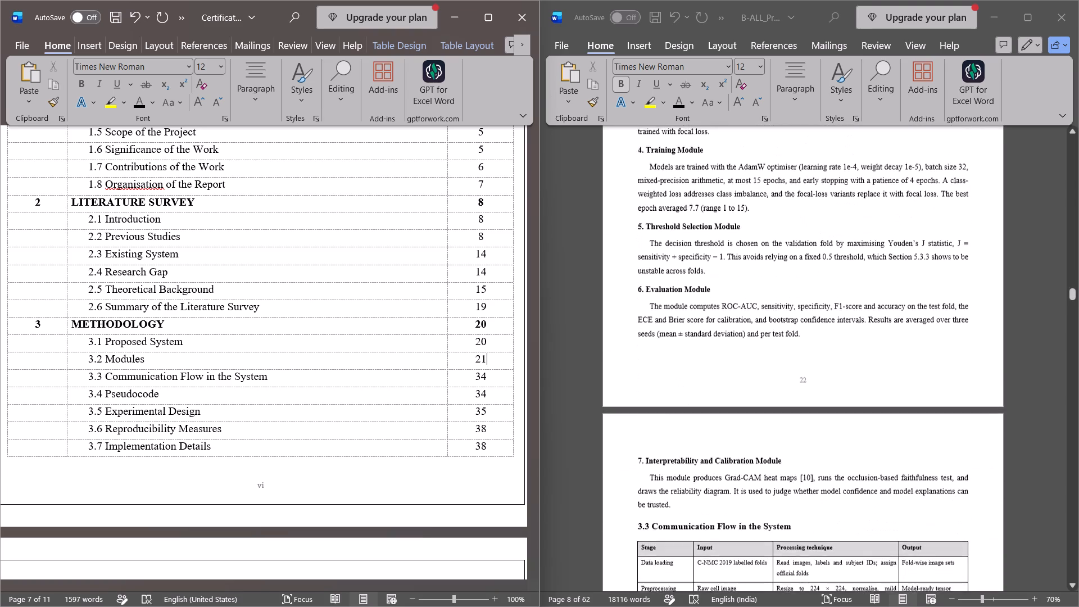
scroll(673, 465, "down", 3)
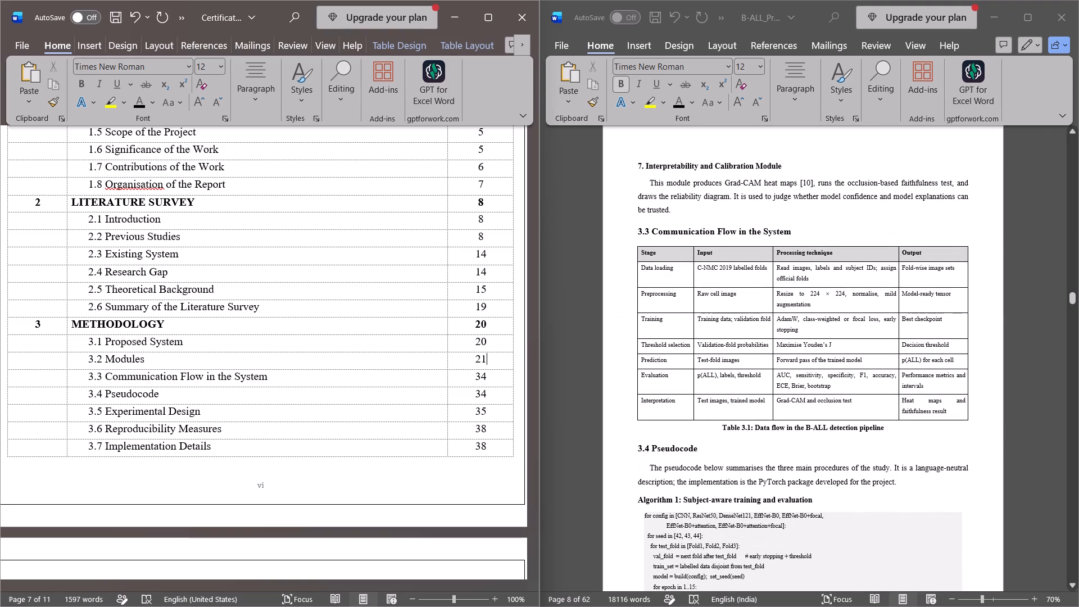
scroll(673, 465, "down", 1)
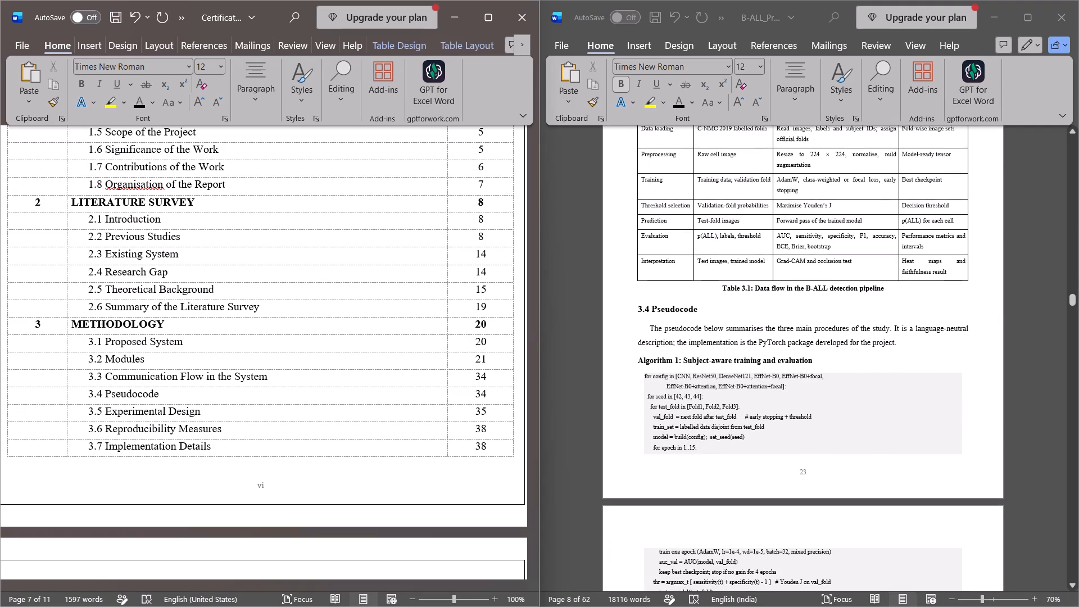
scroll(673, 465, "down", 1)
key("Down")
key("BackSpace")
key("BackSpace")
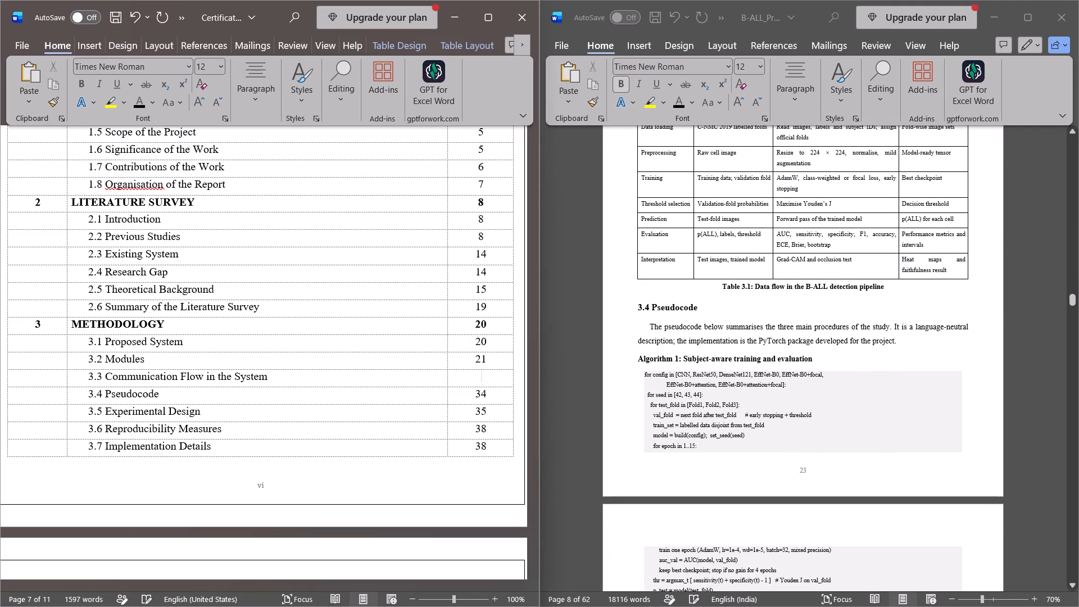
type("23")
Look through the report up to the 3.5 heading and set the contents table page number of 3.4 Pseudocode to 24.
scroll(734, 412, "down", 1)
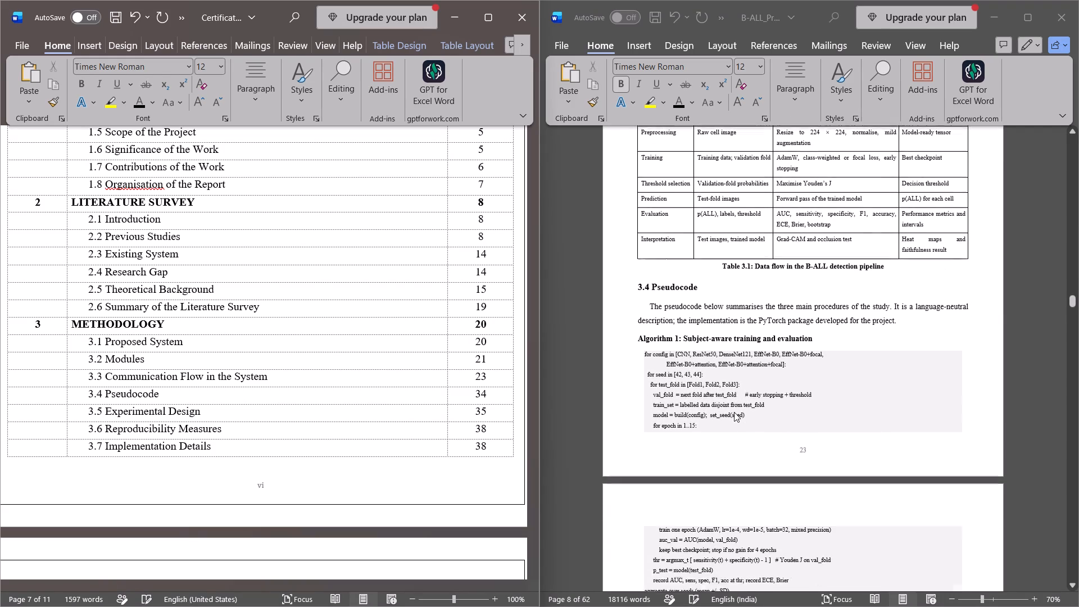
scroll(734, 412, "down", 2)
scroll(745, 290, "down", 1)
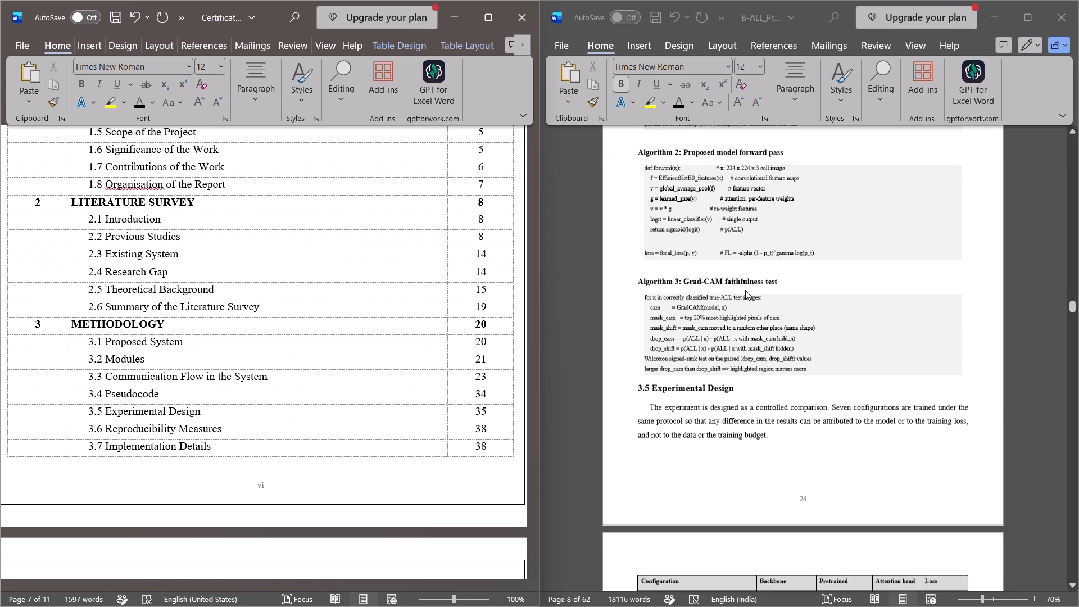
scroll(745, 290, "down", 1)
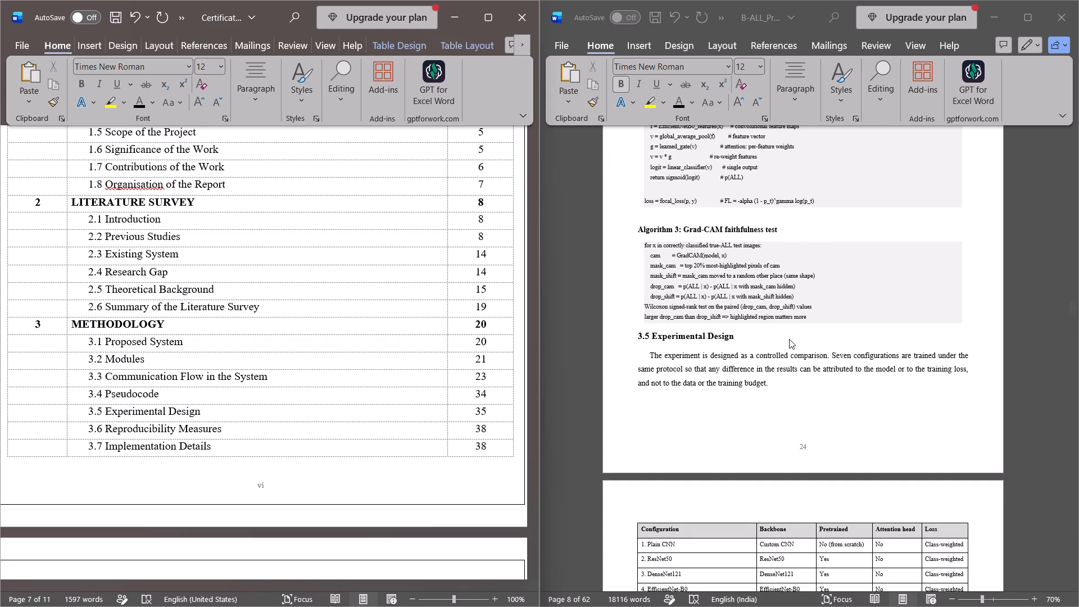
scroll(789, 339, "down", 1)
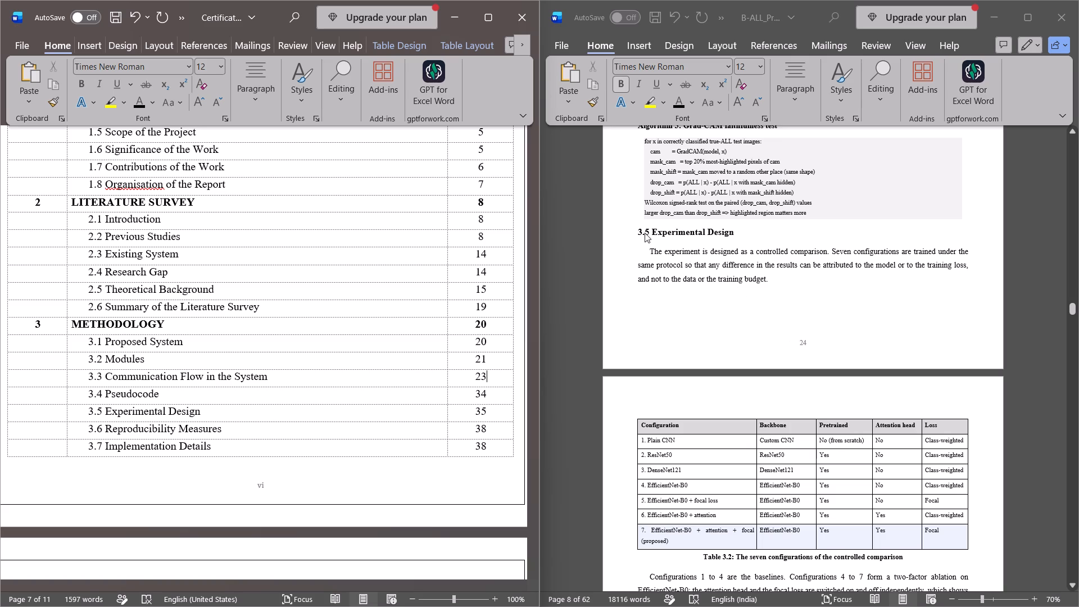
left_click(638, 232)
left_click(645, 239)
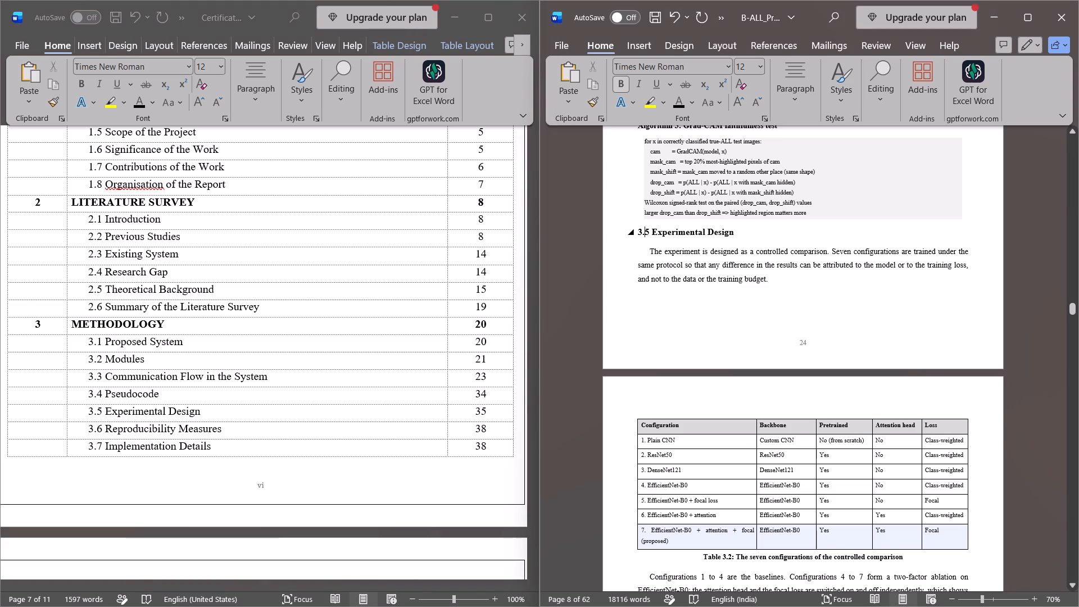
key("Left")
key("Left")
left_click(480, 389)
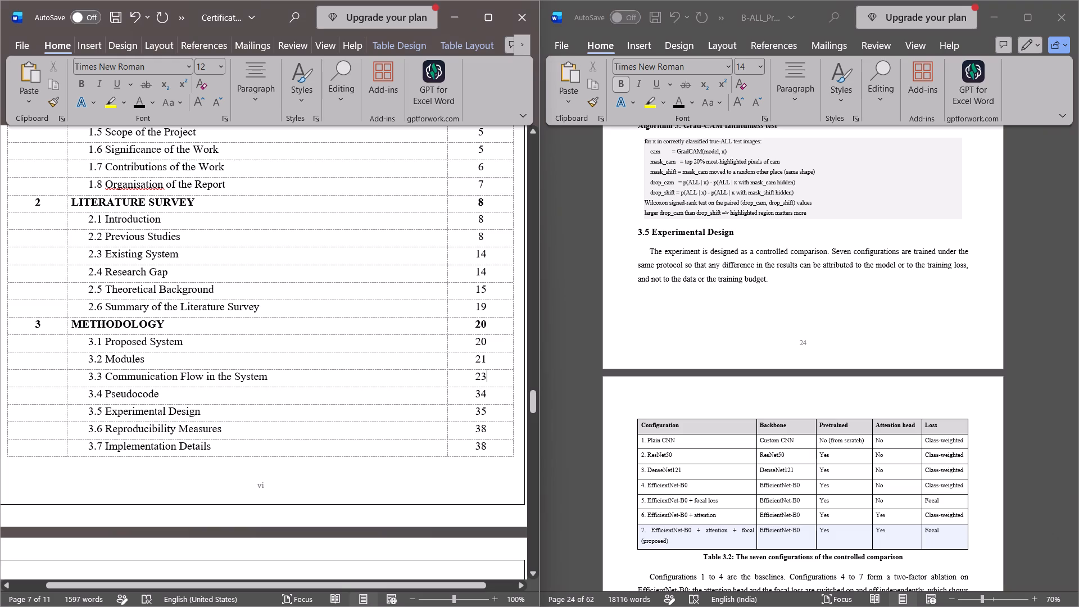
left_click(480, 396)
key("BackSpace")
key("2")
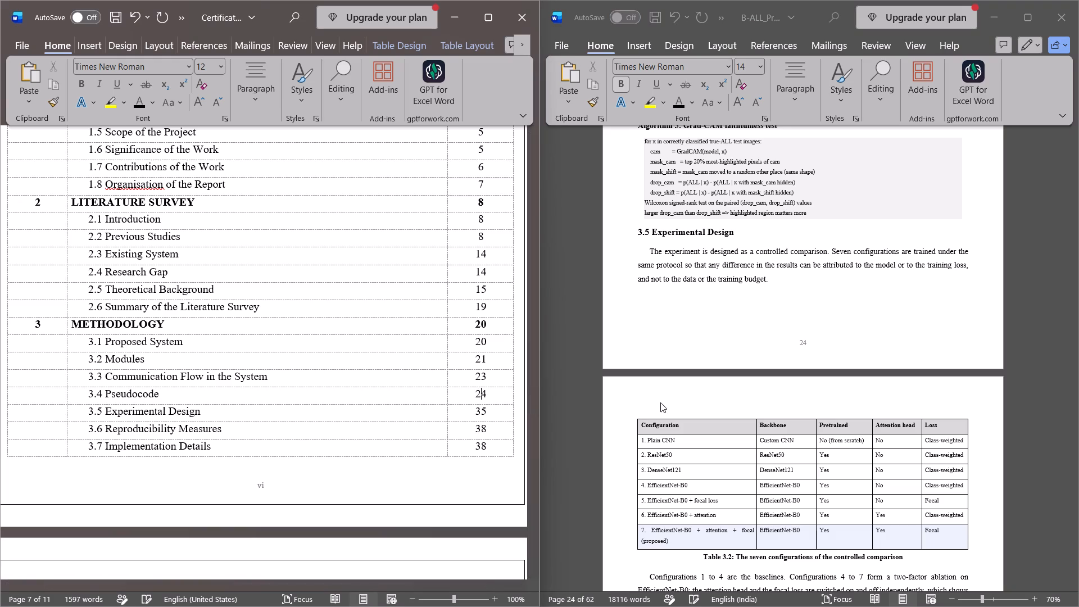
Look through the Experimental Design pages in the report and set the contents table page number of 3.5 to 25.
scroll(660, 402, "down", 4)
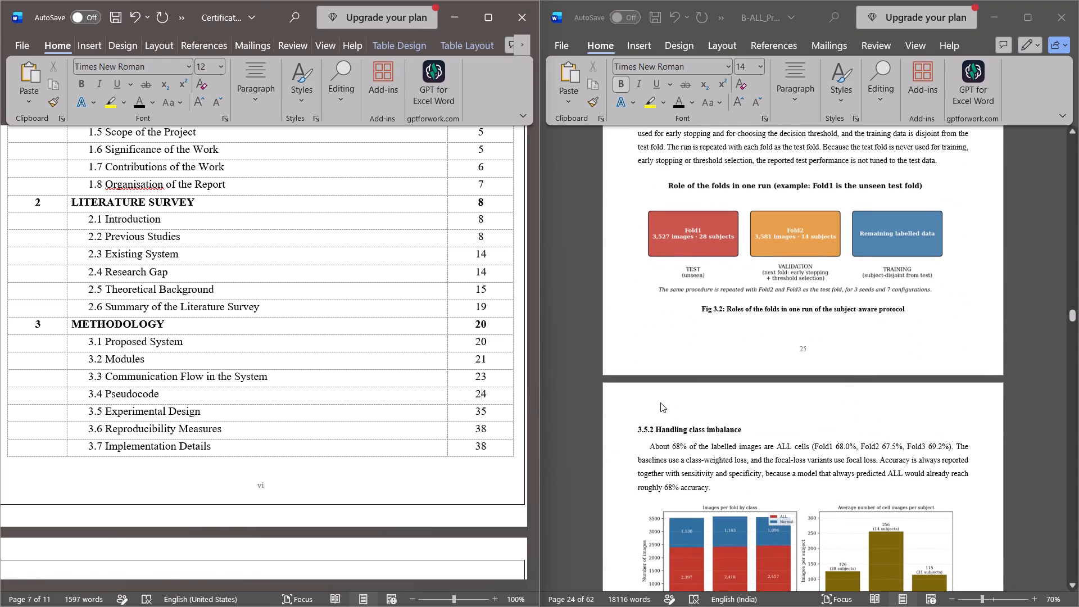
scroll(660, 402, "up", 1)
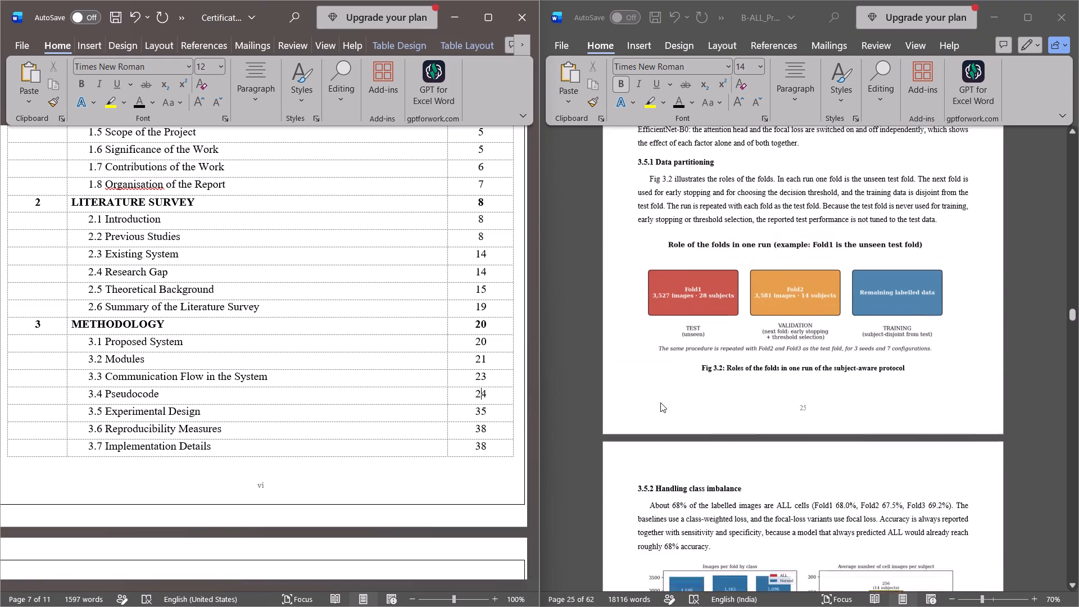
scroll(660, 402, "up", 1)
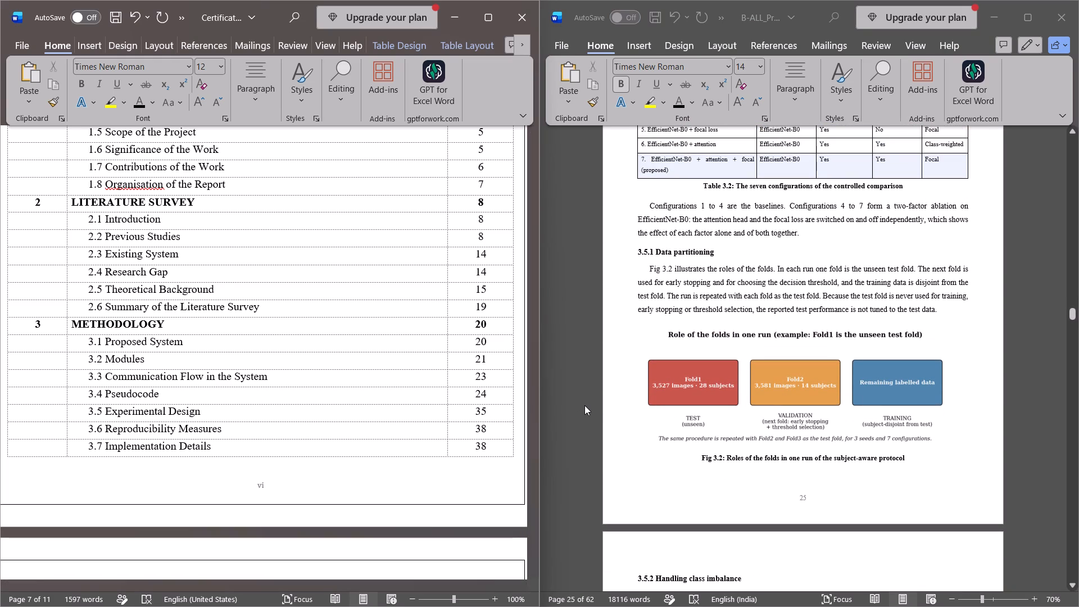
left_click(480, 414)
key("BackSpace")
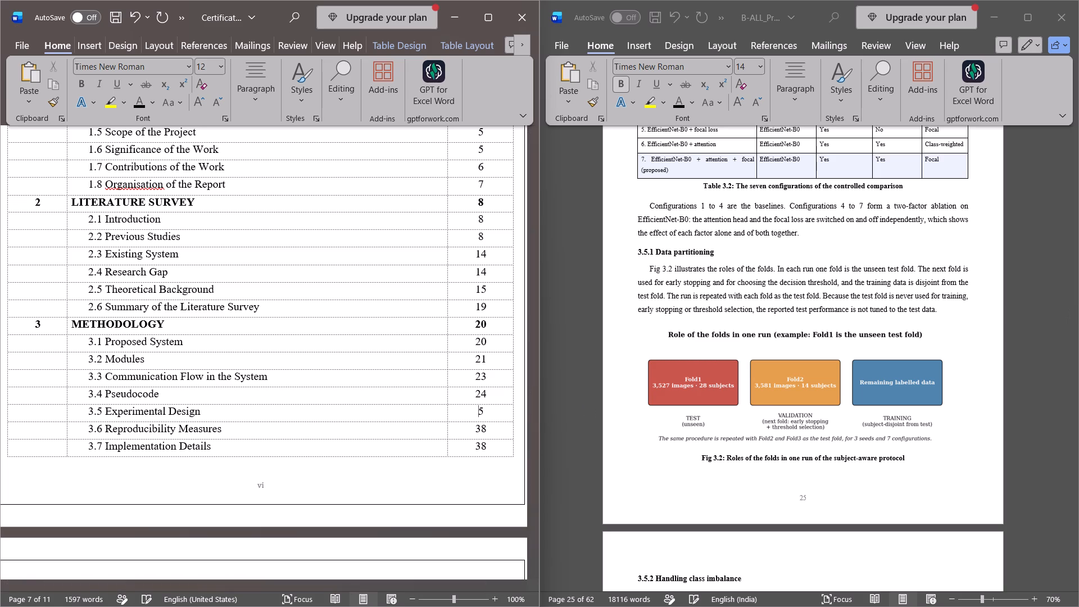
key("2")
Locate the 3.5 Experimental Design heading in the report and correct its contents table page number to 24.
scroll(693, 356, "up", 3)
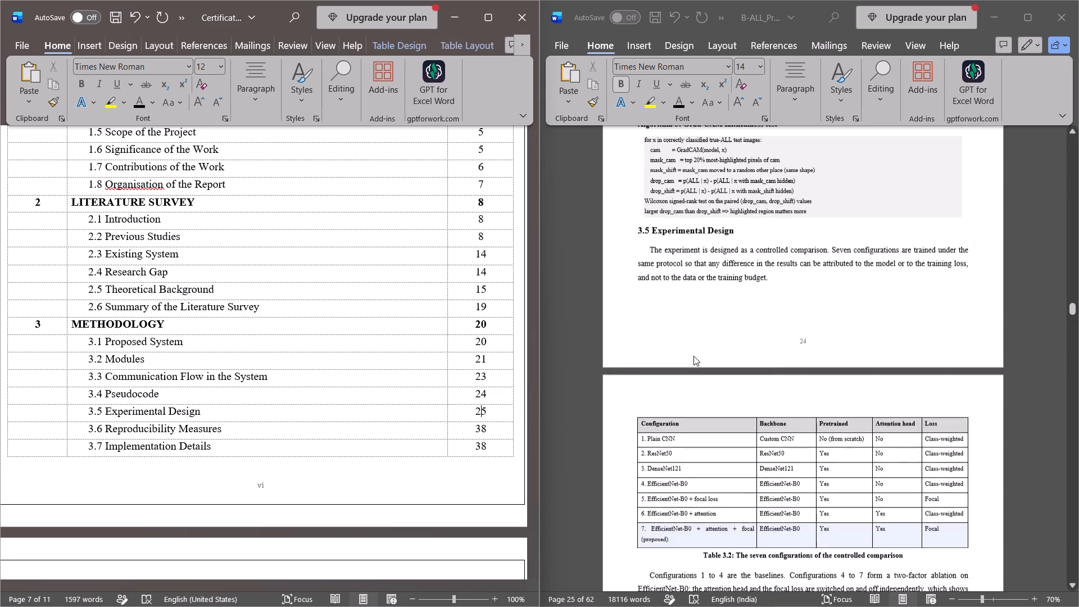
scroll(693, 356, "up", 1)
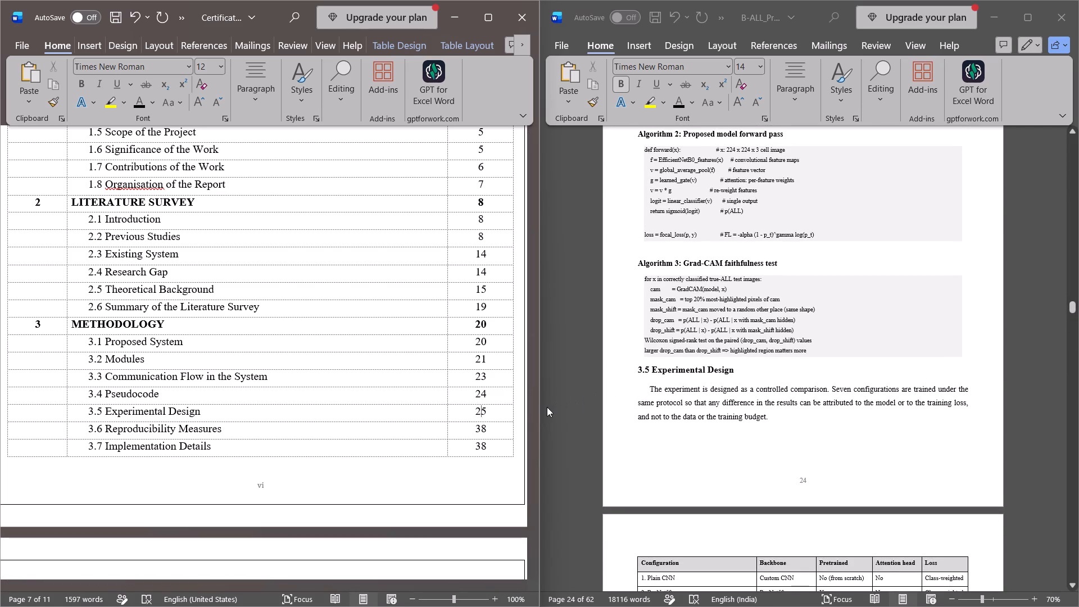
key("Right")
key("BackSpace")
key("4")
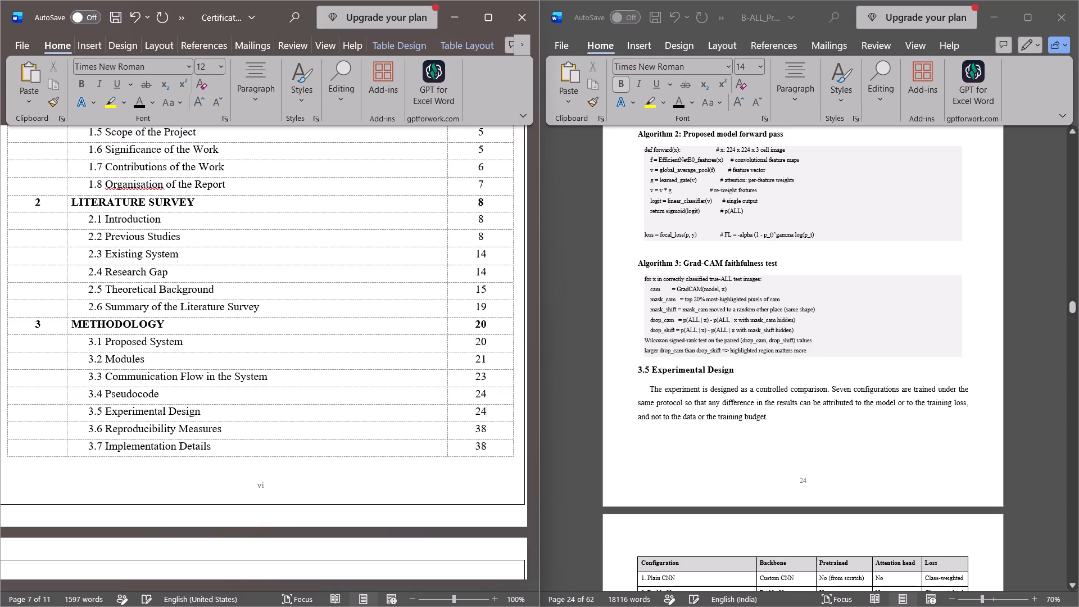
Locate the 3.4 Pseudocode heading in the report and correct its contents table page number to 23.
scroll(669, 408, "up", 2)
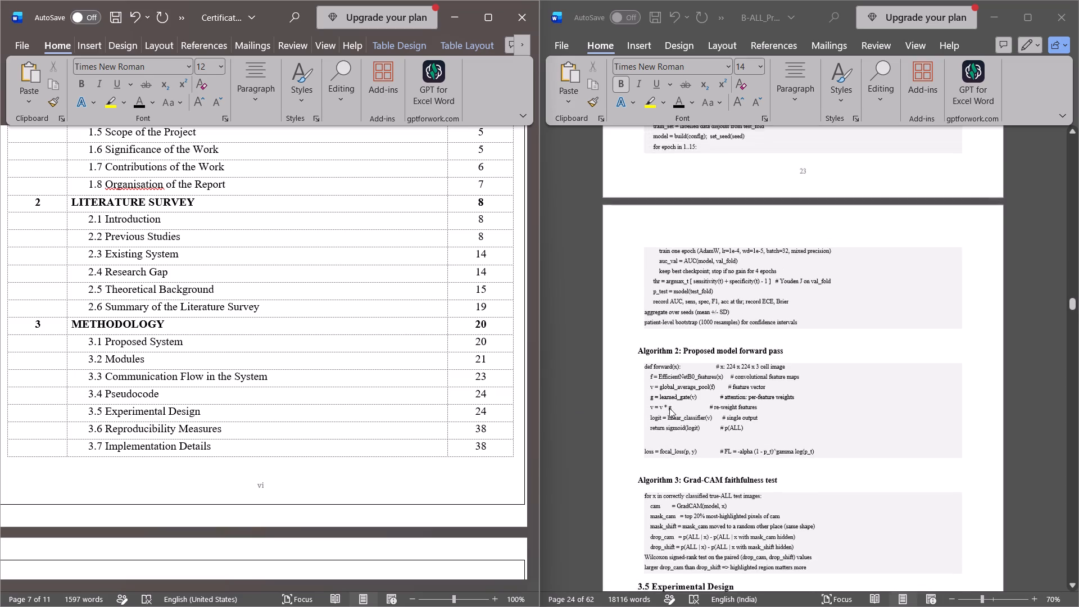
scroll(669, 408, "up", 1)
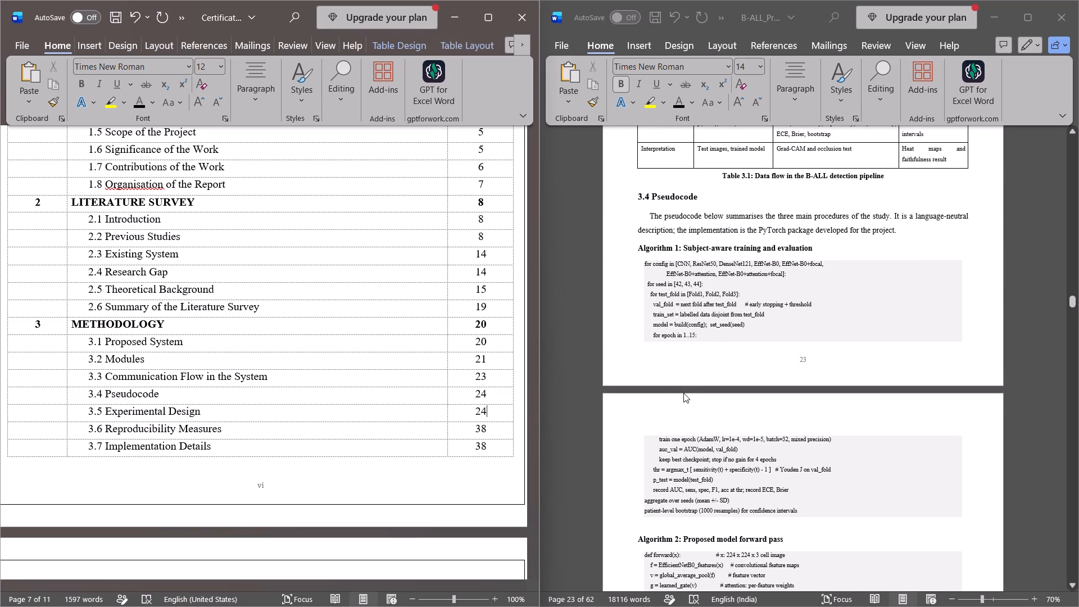
left_click(497, 389)
left_click(492, 395)
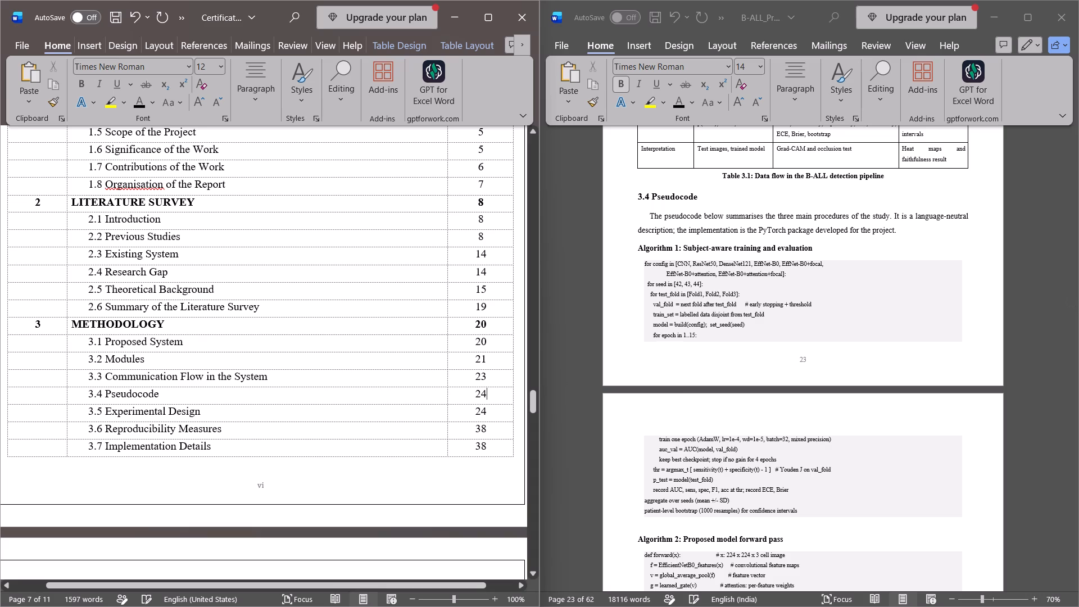
key("BackSpace")
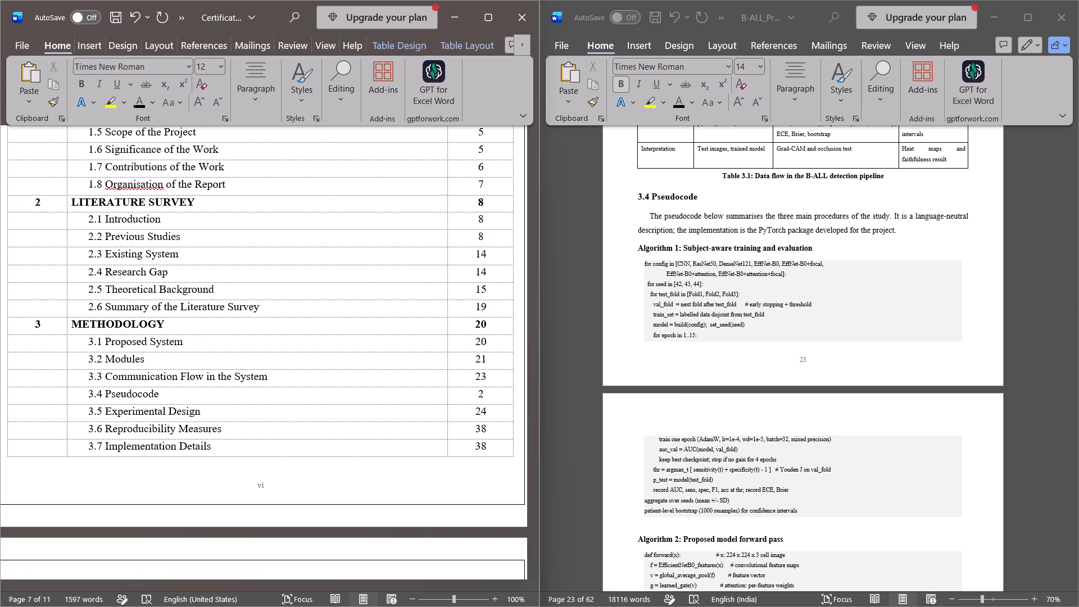
key("3")
Locate the 3.6 Reproducibility Measures heading in the report and set its contents table page number to 27.
scroll(760, 337, "up", 2)
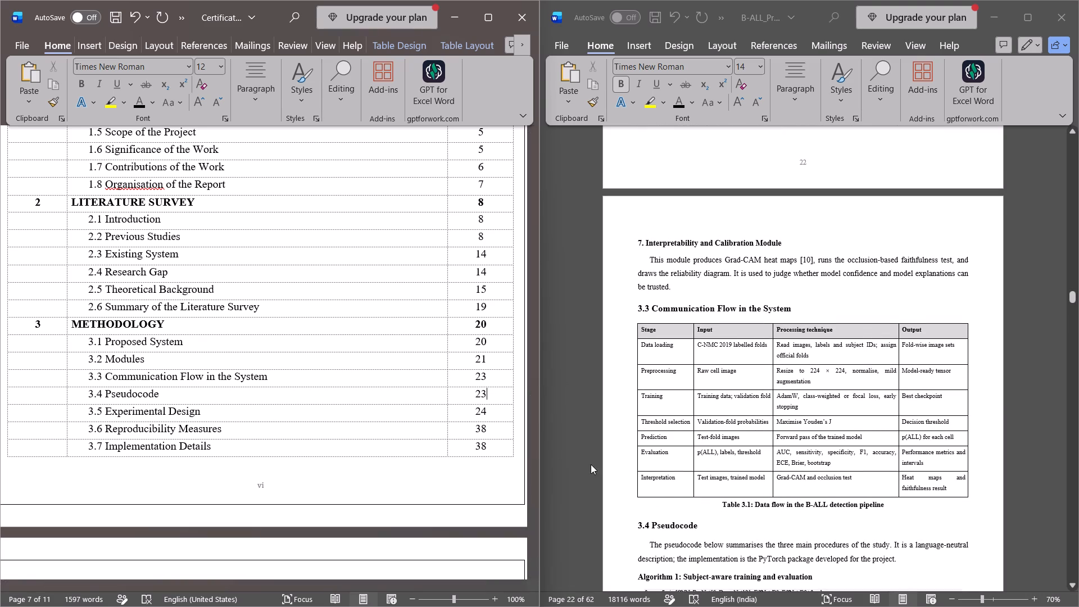
scroll(683, 490, "down", 5)
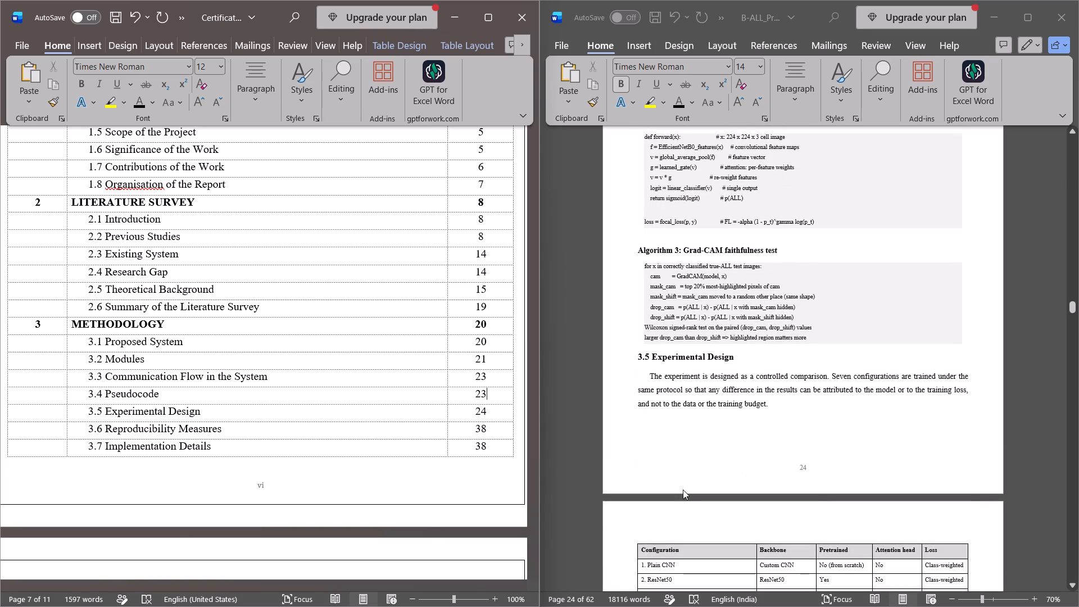
scroll(683, 490, "down", 3)
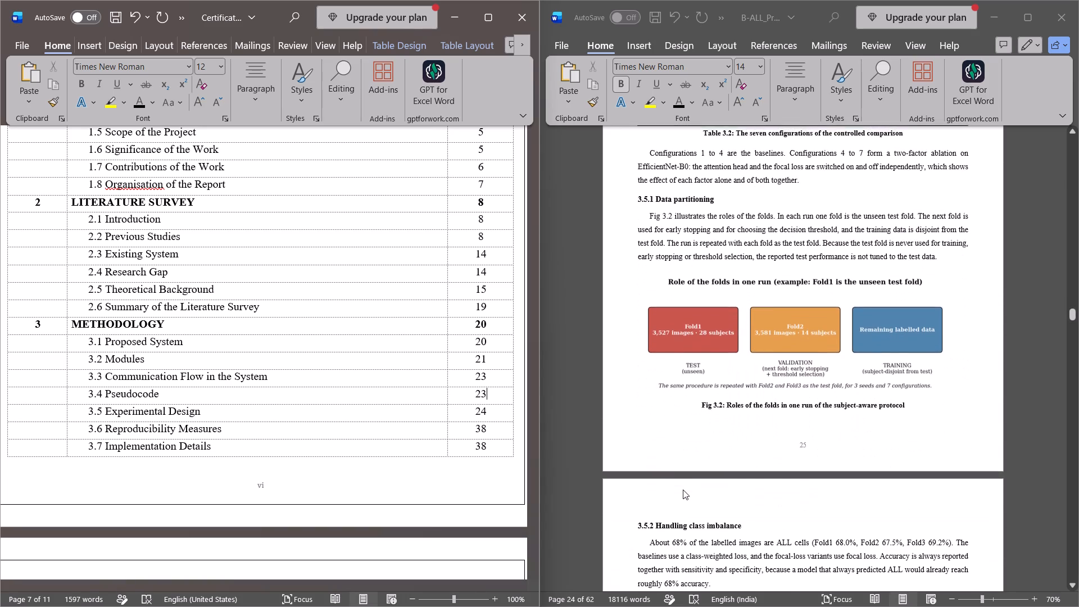
scroll(683, 490, "down", 4)
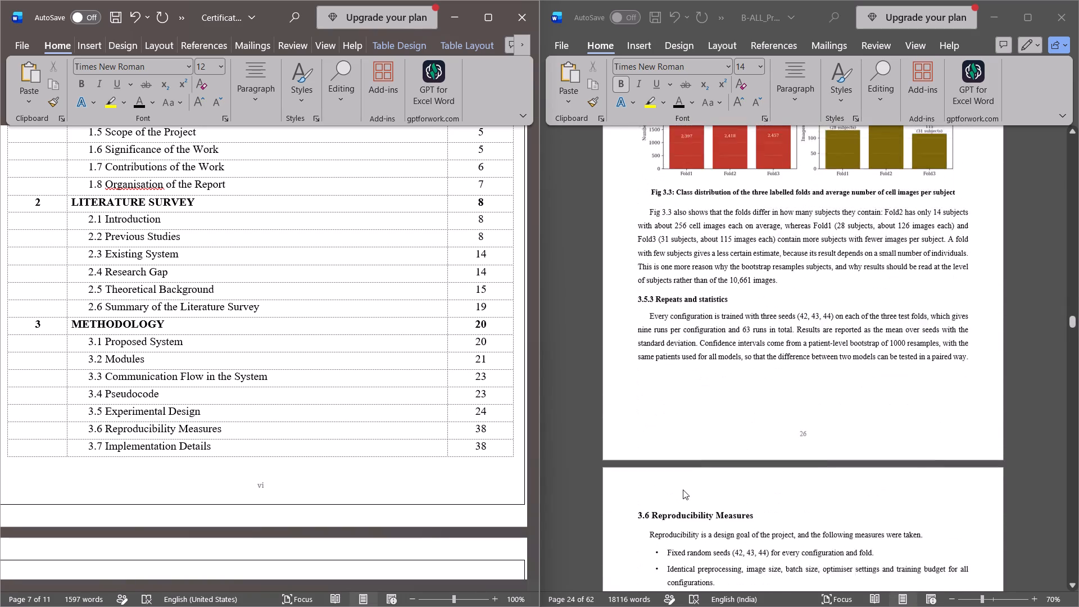
scroll(683, 490, "down", 1)
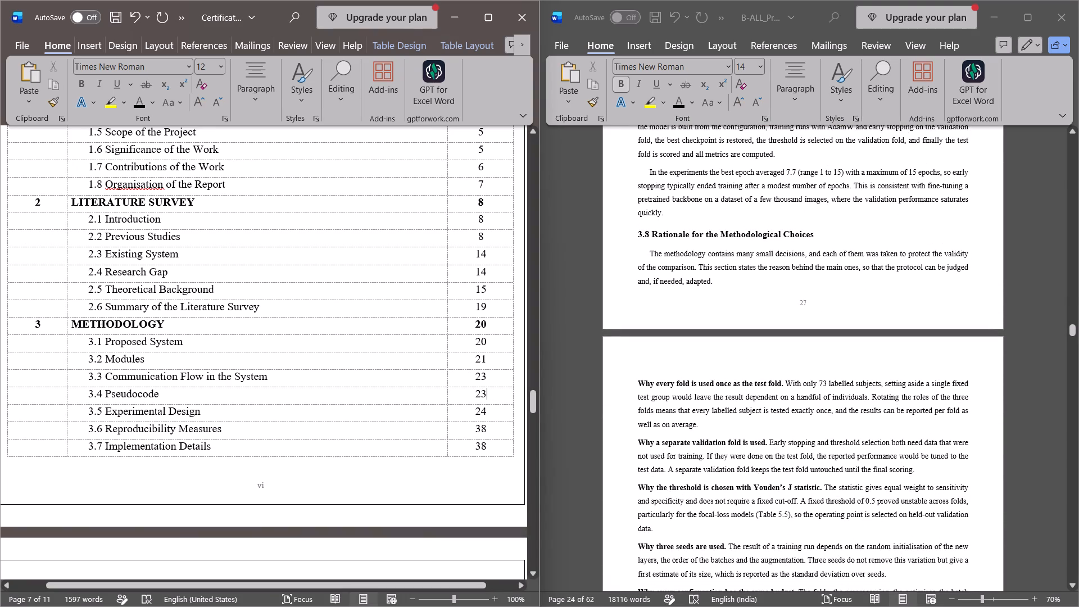
left_click(497, 427)
key("BackSpace")
key("BackSpace")
type("27")
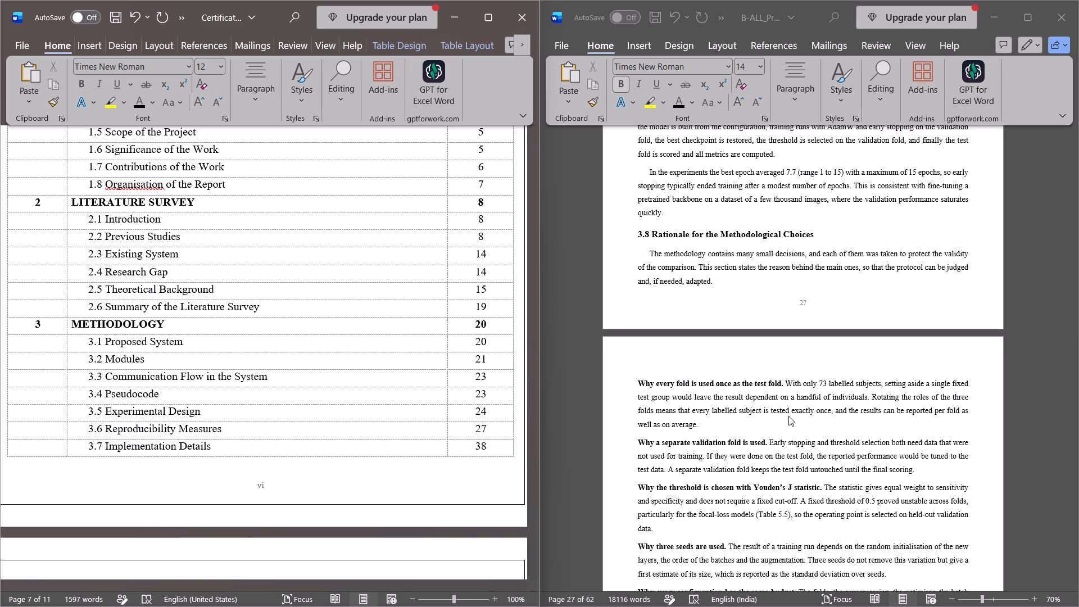
Check the report page of the 3.7 Implementation Details heading and set its contents table page number to 27.
scroll(788, 416, "up", 1)
scroll(788, 416, "down", 1)
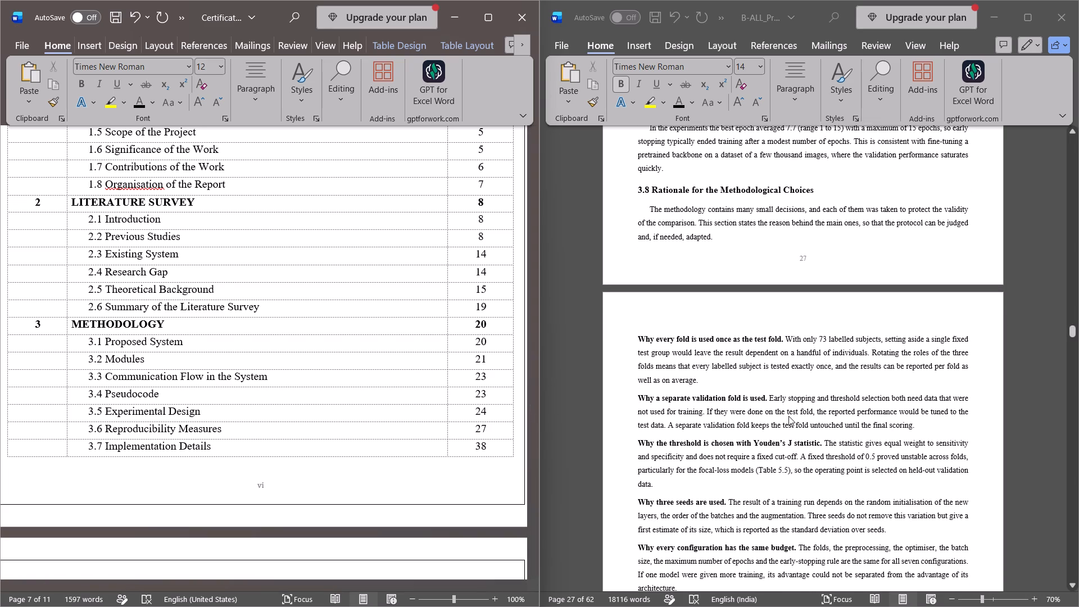
scroll(788, 416, "up", 2)
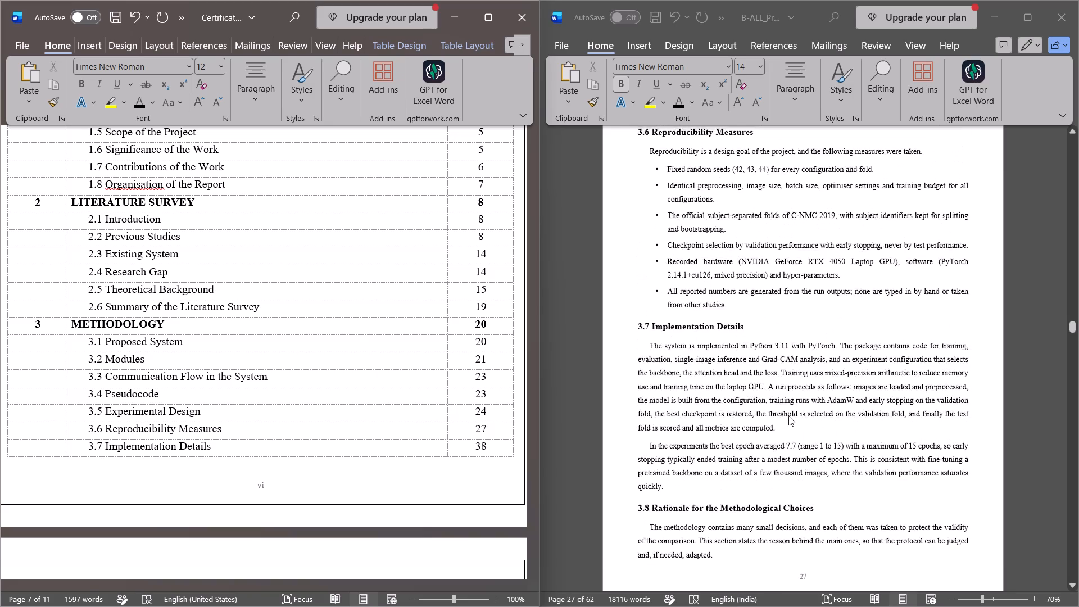
scroll(788, 416, "up", 1)
scroll(788, 416, "down", 2)
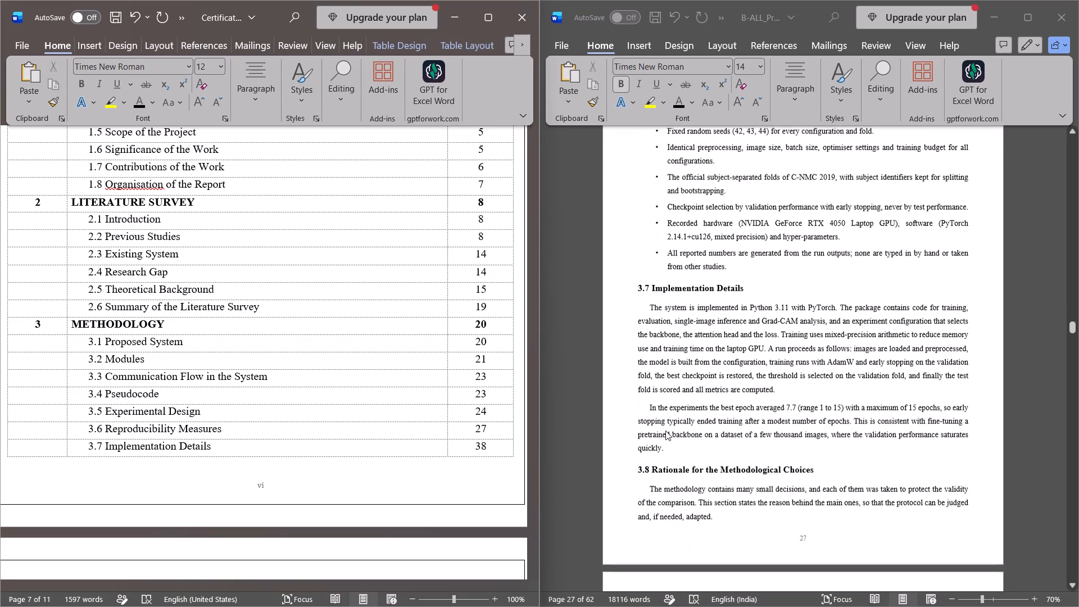
left_click(493, 449)
key("BackSpace")
key("BackSpace")
type("27")
Insert one blank line before the 3.8 Rationale for the Methodological Choices heading to move it onto the next report page.
scroll(589, 437, "down", 1)
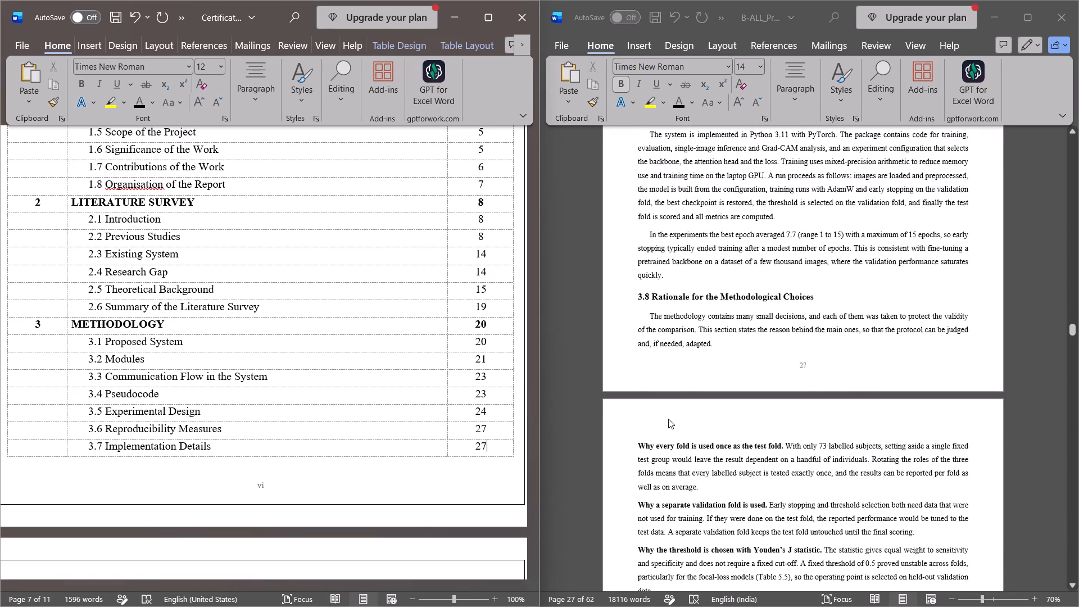
scroll(668, 419, "down", 1)
left_click(668, 419)
scroll(668, 419, "down", 1)
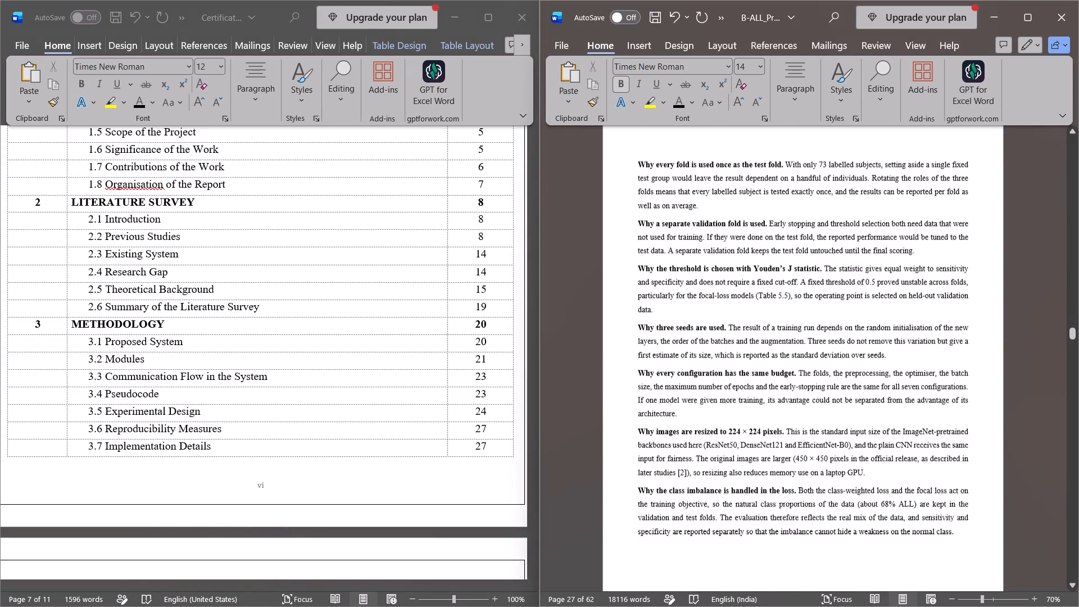
scroll(668, 419, "down", 2)
scroll(668, 419, "up", 3)
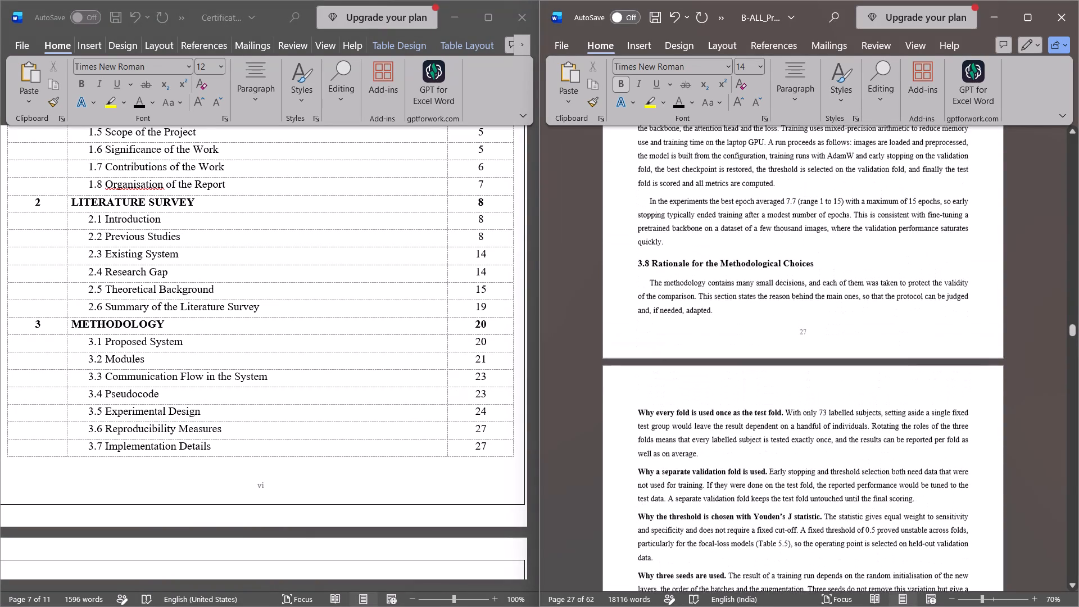
left_click(677, 251)
key("Return")
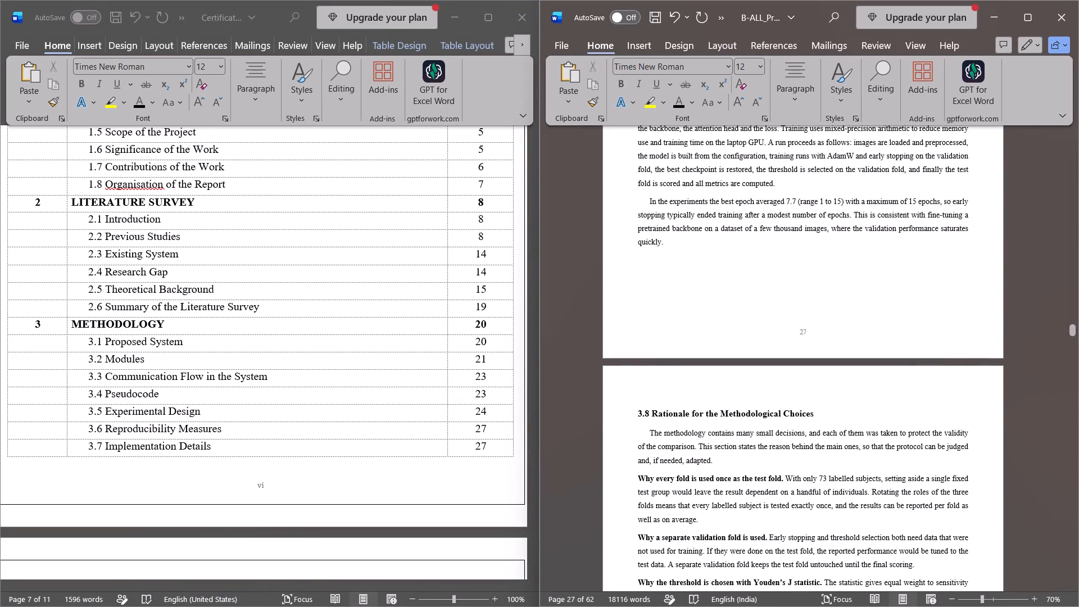
key("Return")
key("BackSpace")
Check the report pages following the 3.8 heading and set the contents table page number of 3.8 to 28.
scroll(351, 347, "down", 2)
scroll(639, 402, "down", 3)
scroll(639, 402, "up", 2)
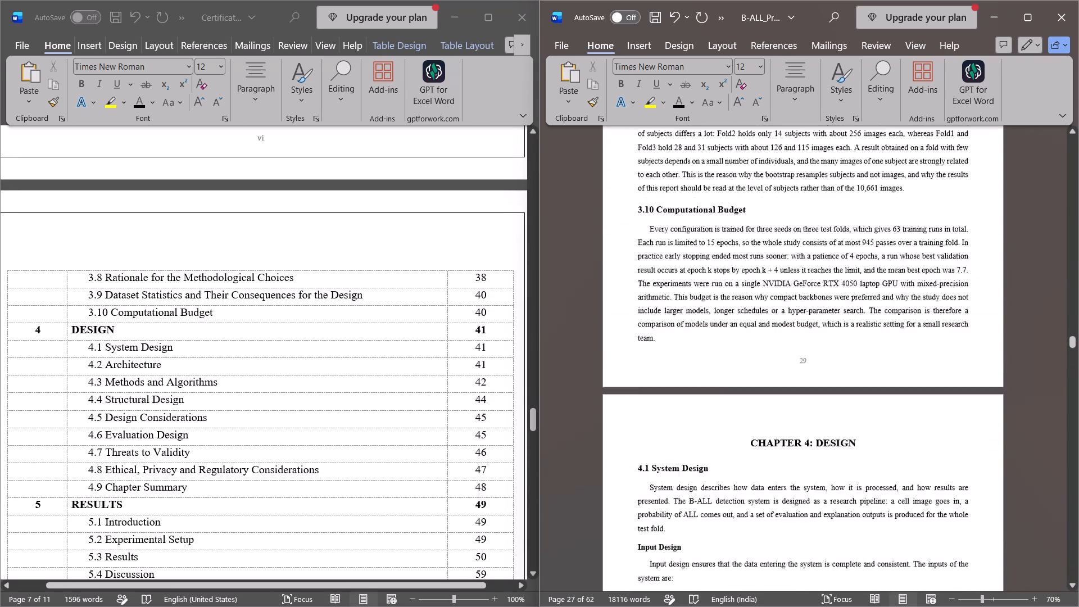
scroll(639, 402, "up", 3)
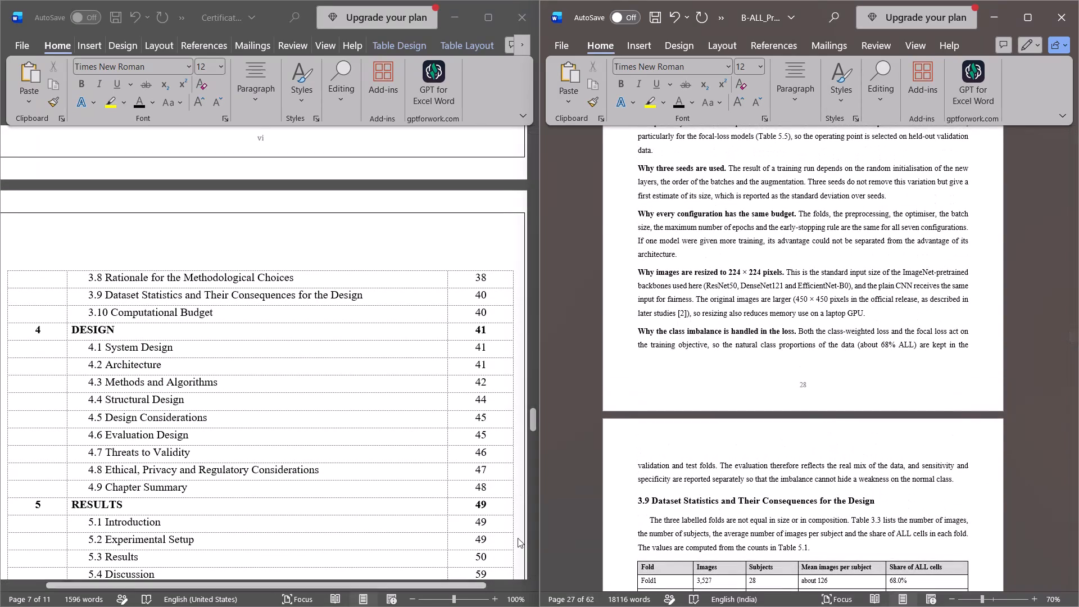
left_click(481, 278)
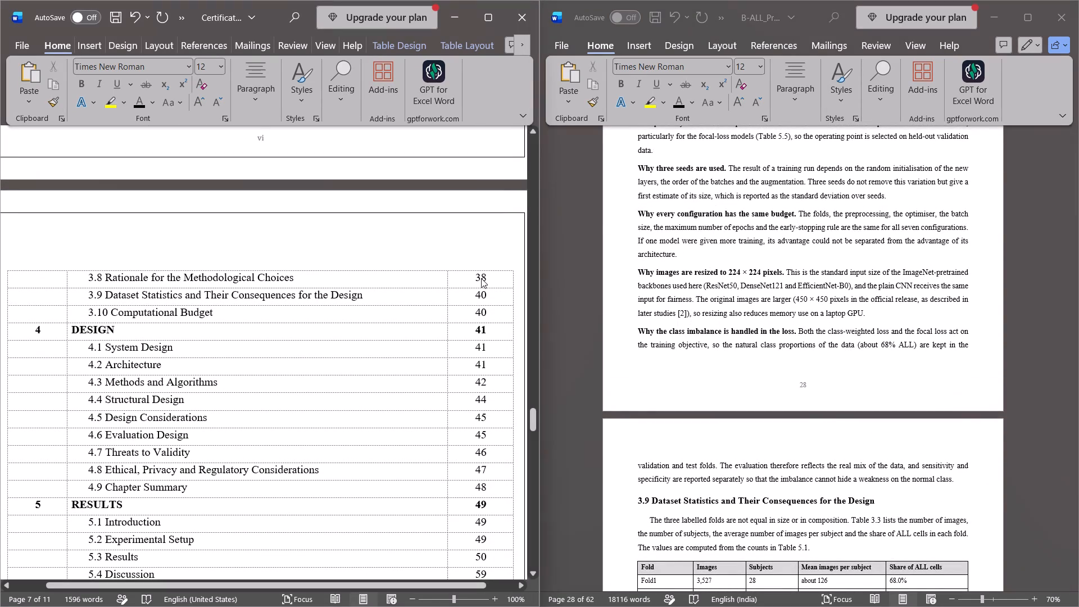
left_click(479, 282)
key("BackSpace")
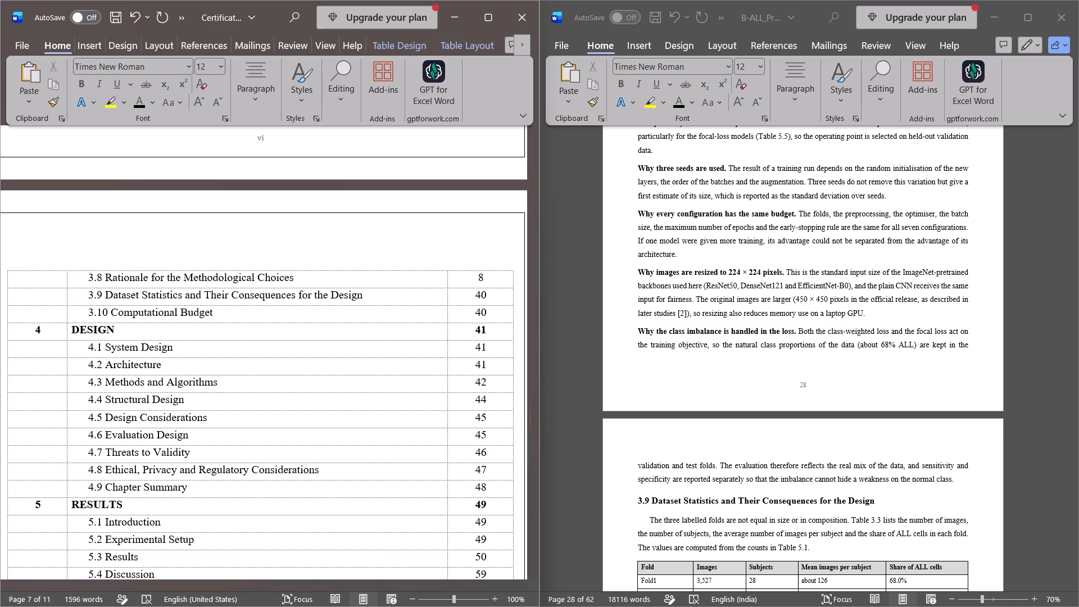
key("2")
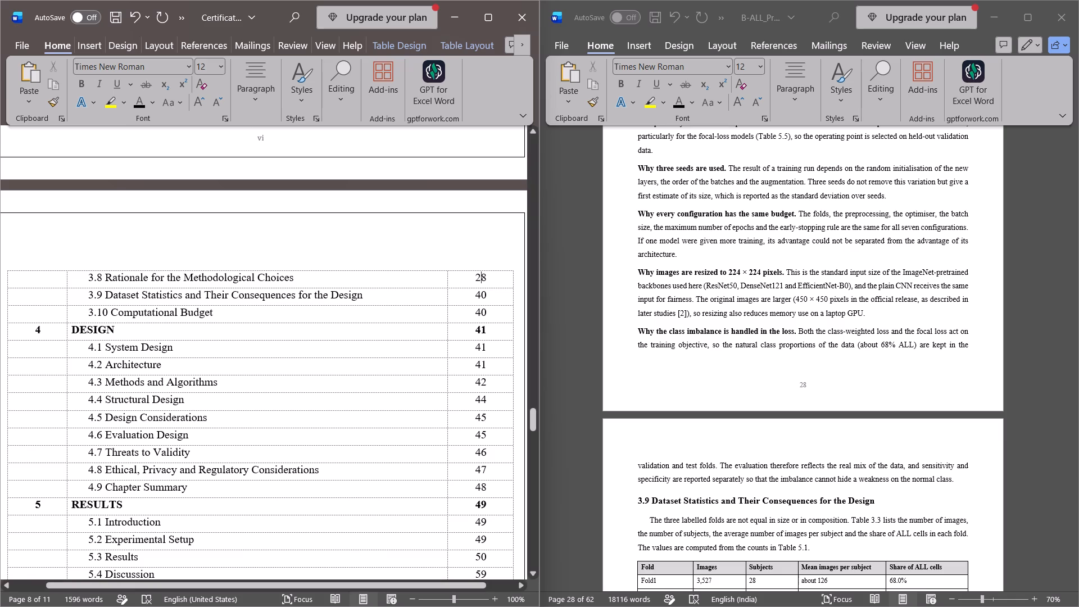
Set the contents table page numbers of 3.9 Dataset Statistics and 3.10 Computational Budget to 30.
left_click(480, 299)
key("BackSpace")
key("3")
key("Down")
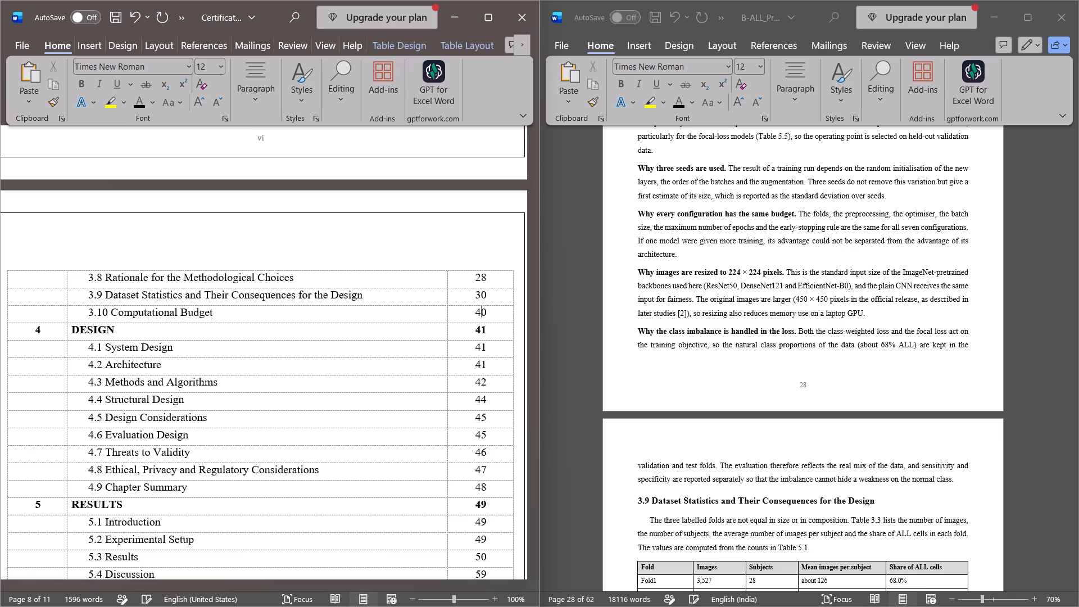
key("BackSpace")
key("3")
Locate the 3.9 and 3.10 headings in the report and correct both contents table page numbers to 29.
scroll(480, 299, "down", 1)
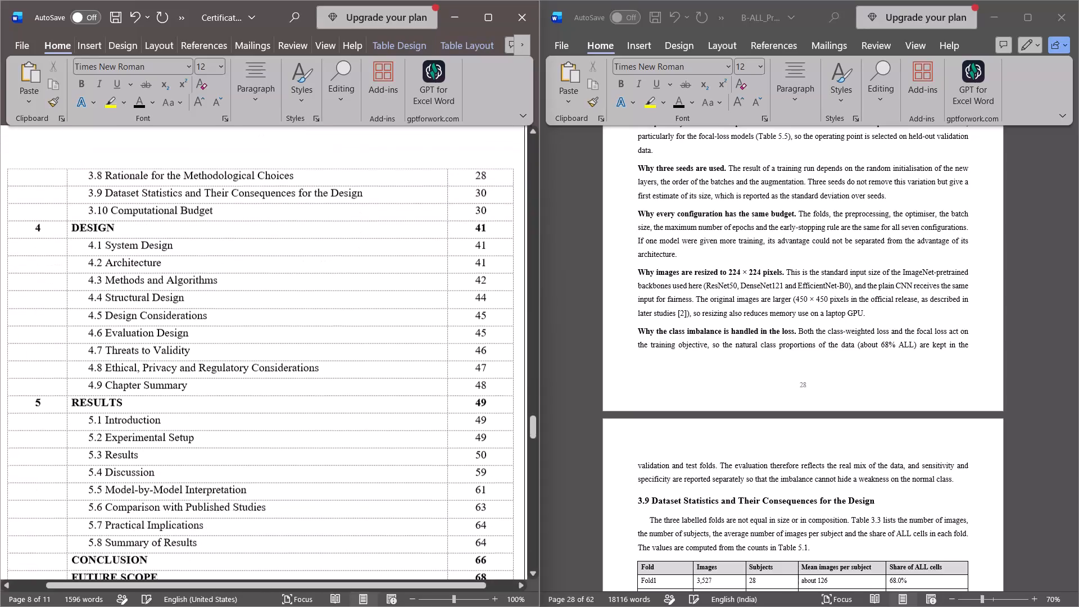
scroll(480, 299, "down", 1)
scroll(787, 389, "down", 4)
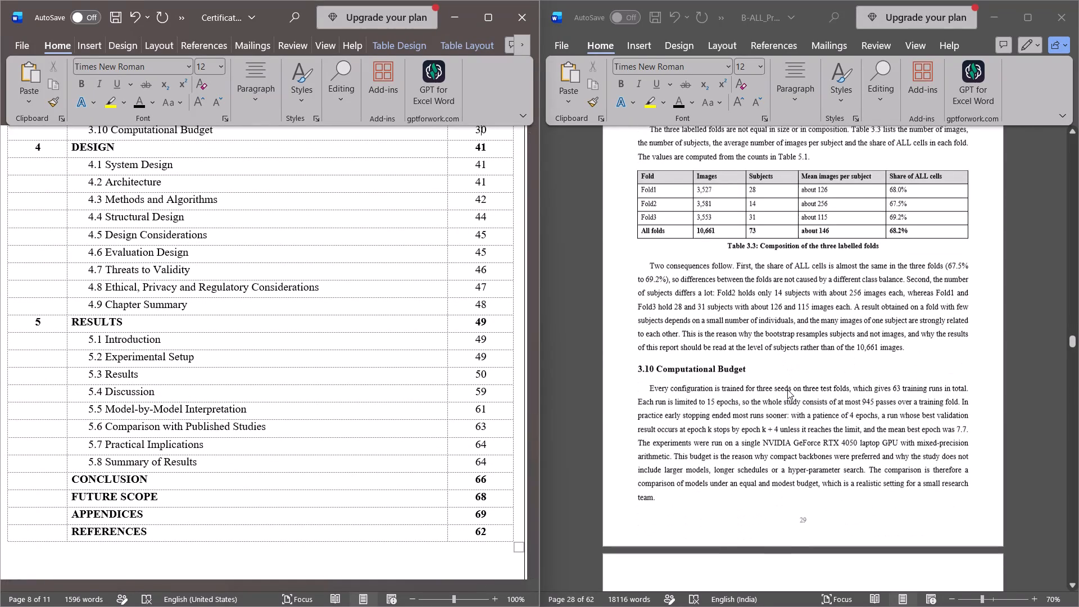
scroll(787, 389, "down", 1)
scroll(787, 389, "up", 1)
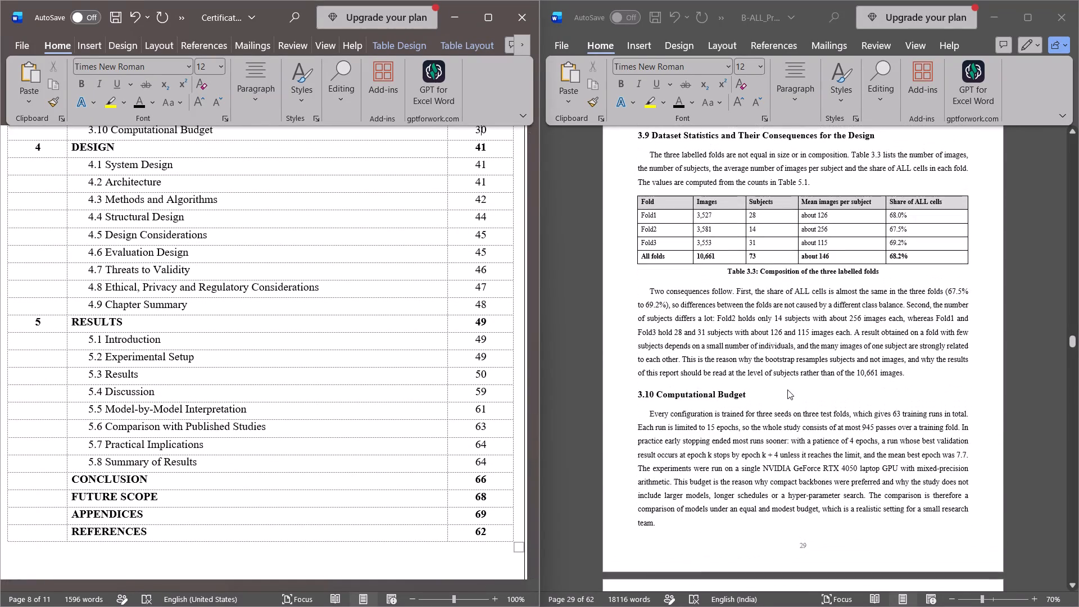
scroll(787, 389, "up", 1)
scroll(583, 355, "up", 1)
scroll(461, 334, "up", 1)
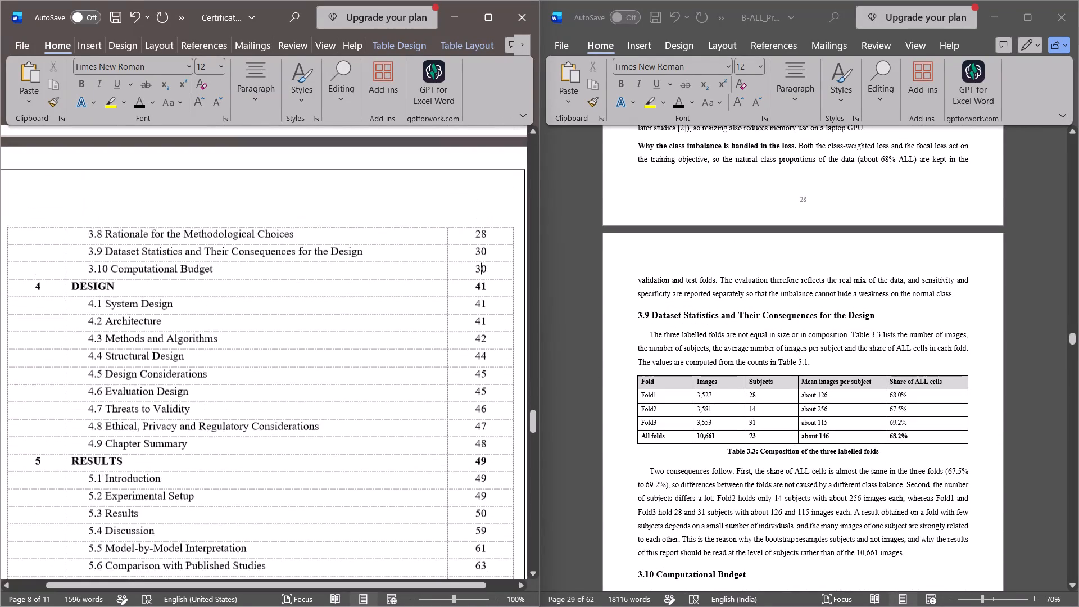
scroll(461, 334, "up", 1)
key("Right")
key("BackSpace")
key("BackSpace")
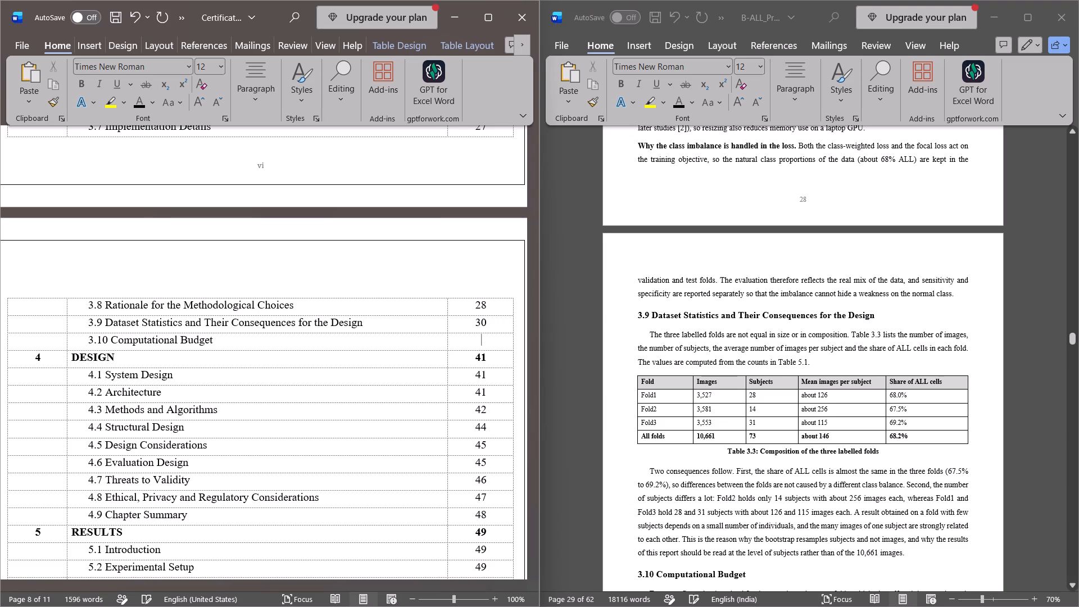
key("2")
key("9")
key("Up")
key("BackSpace")
key("BackSpace")
type("29")
Locate the Chapter 4 opening in the report and set the contents page numbers of DESIGN and 4.1 System Design to 30.
scroll(461, 334, "down", 1)
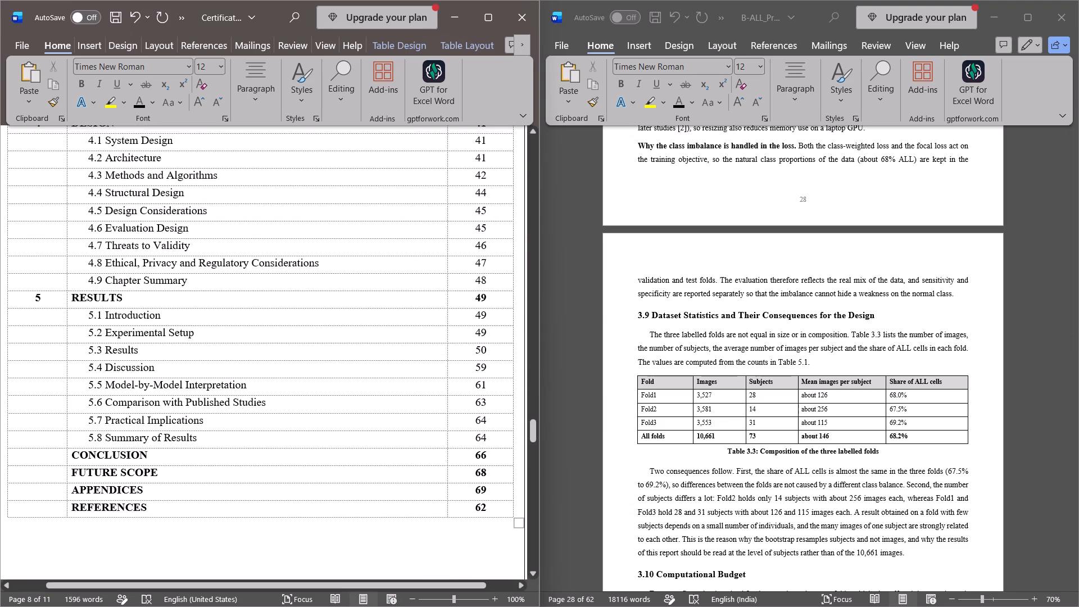
scroll(614, 328, "down", 3)
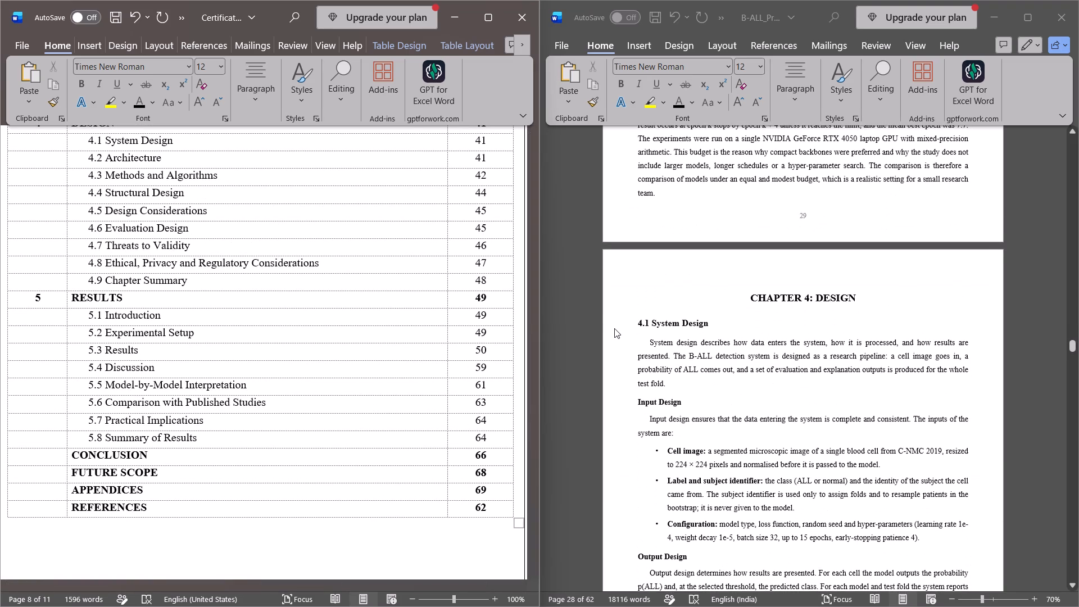
scroll(500, 265, "up", 1)
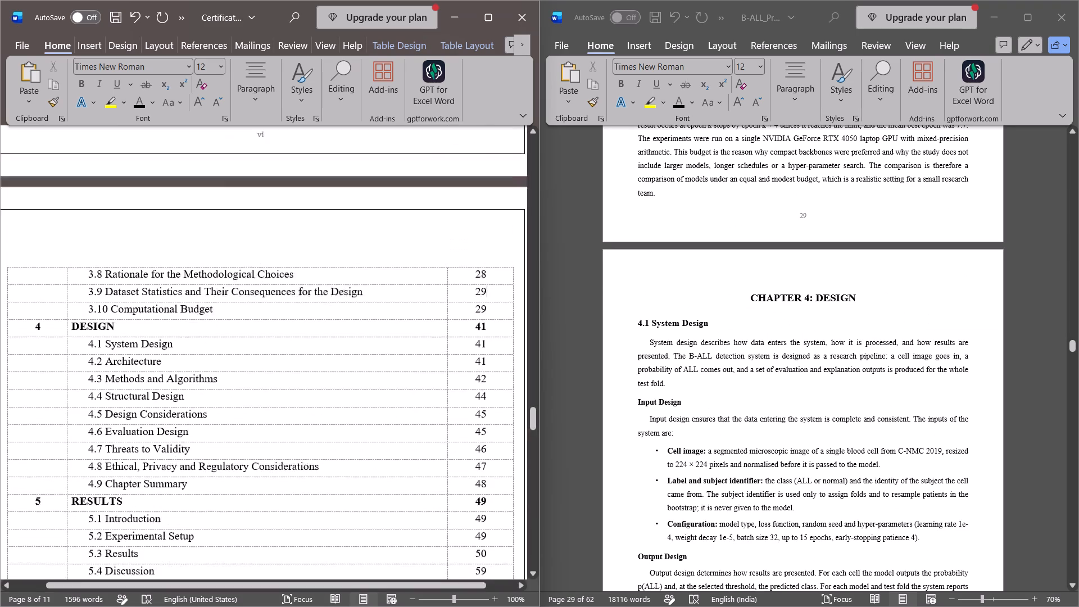
left_click(489, 352)
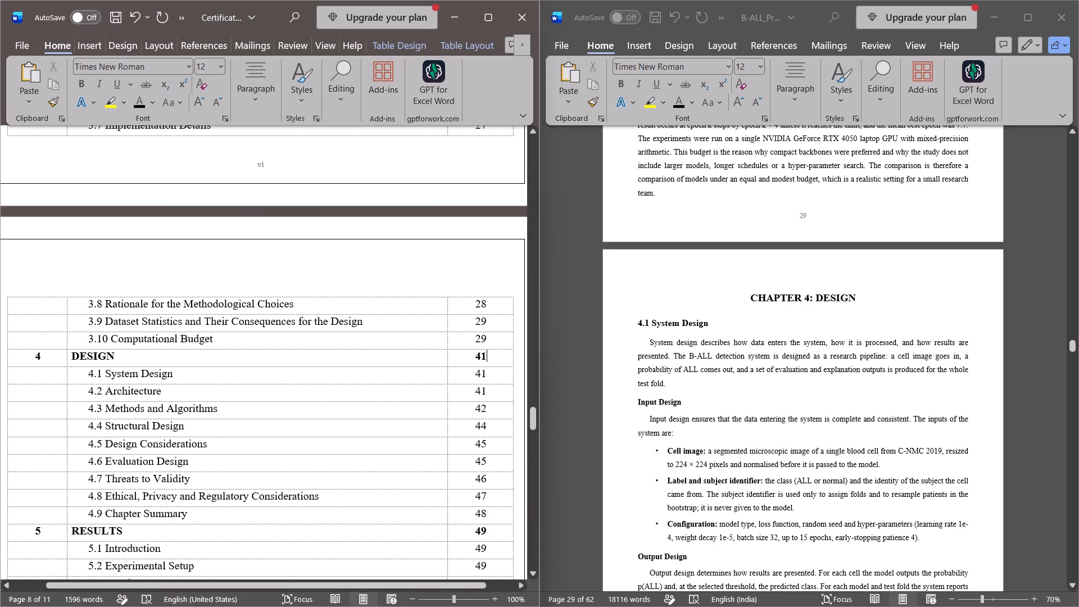
key("BackSpace")
key("BackSpace")
type("30")
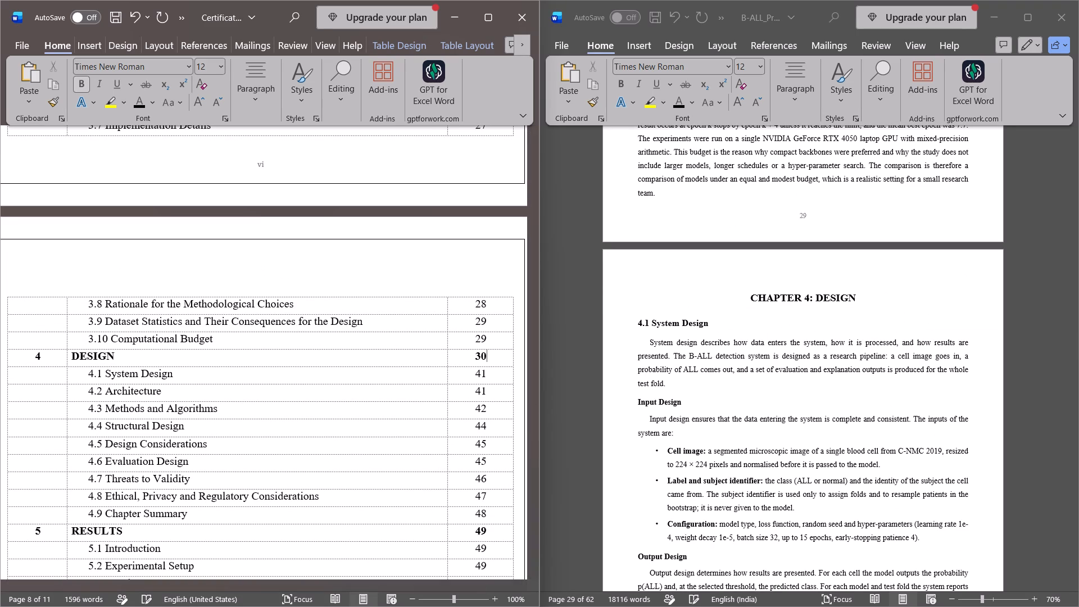
scroll(753, 311, "down", 1)
key("Down")
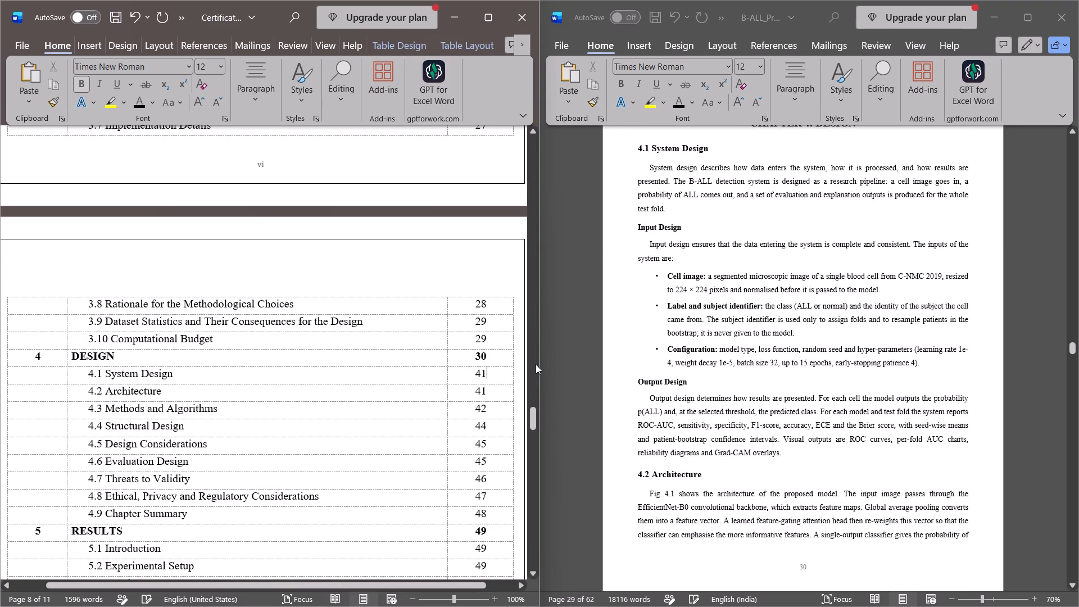
key("BackSpace")
key("BackSpace")
type("30")
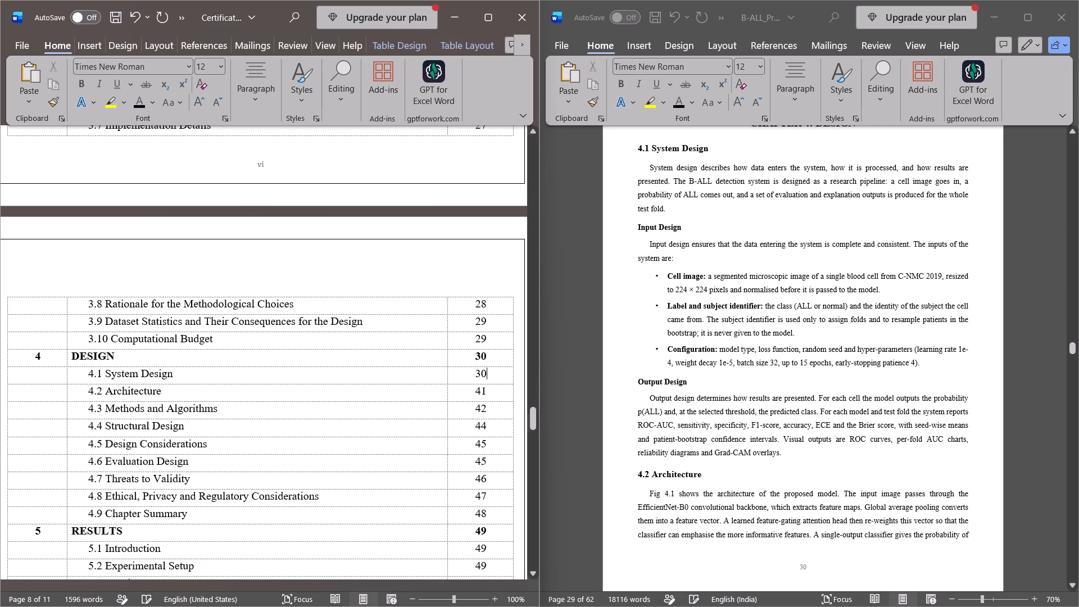
Locate the 4.2 Architecture heading in the report and set its contents table page number to 30.
scroll(628, 372, "down", 2)
scroll(715, 363, "down", 1)
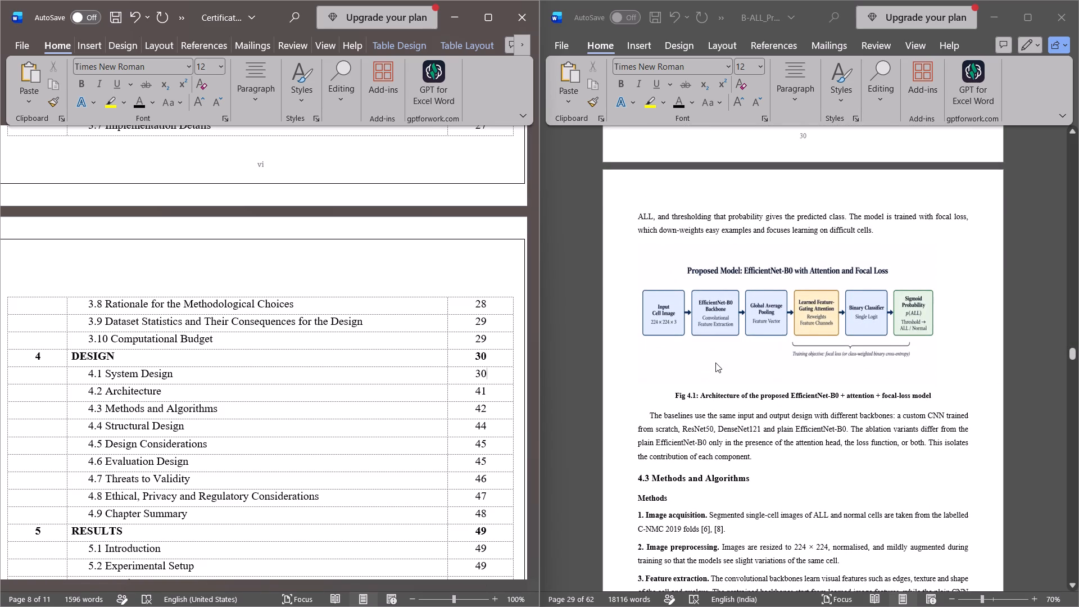
scroll(715, 363, "up", 2)
key("Down")
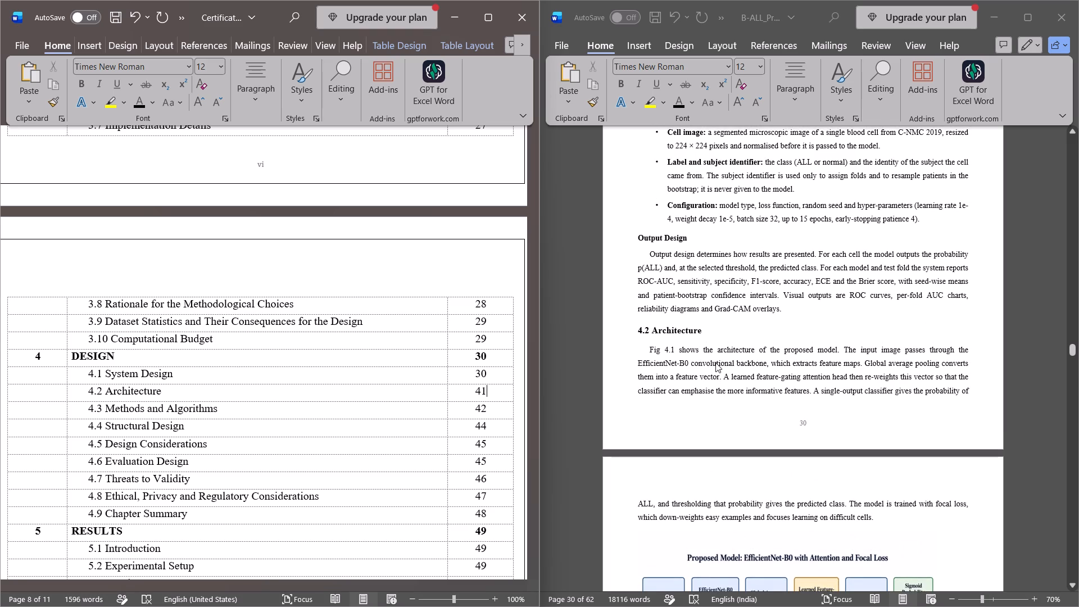
key("backslash")
key("BackSpace")
key("BackSpace")
key("BackSpace")
type("30")
Locate the 4.3 Methods and Algorithms heading in the report and set its contents table page number to 31.
scroll(794, 363, "down", 2)
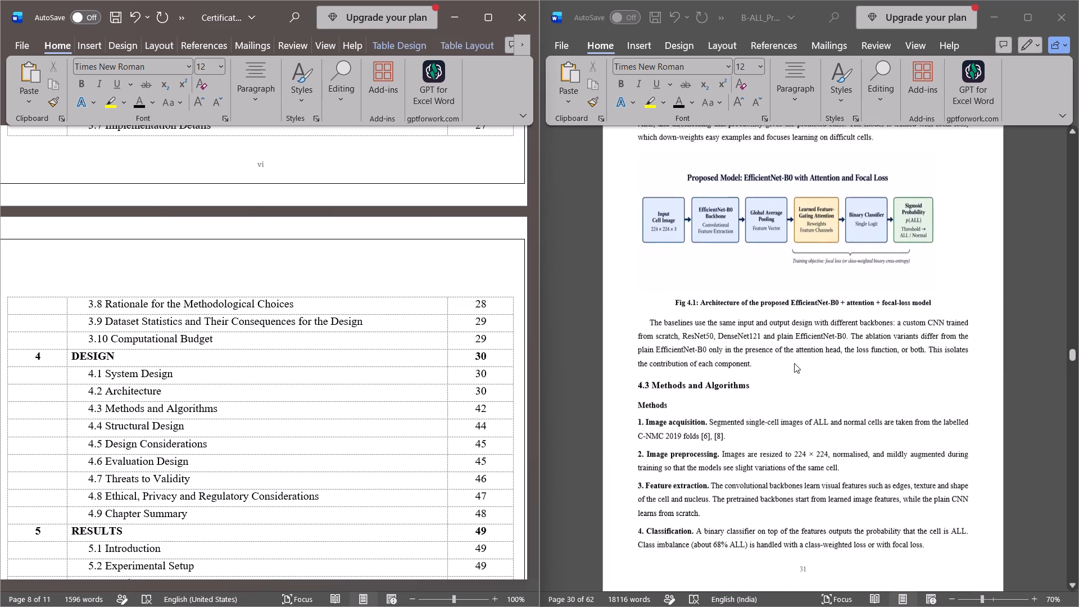
scroll(794, 363, "down", 2)
key("Down")
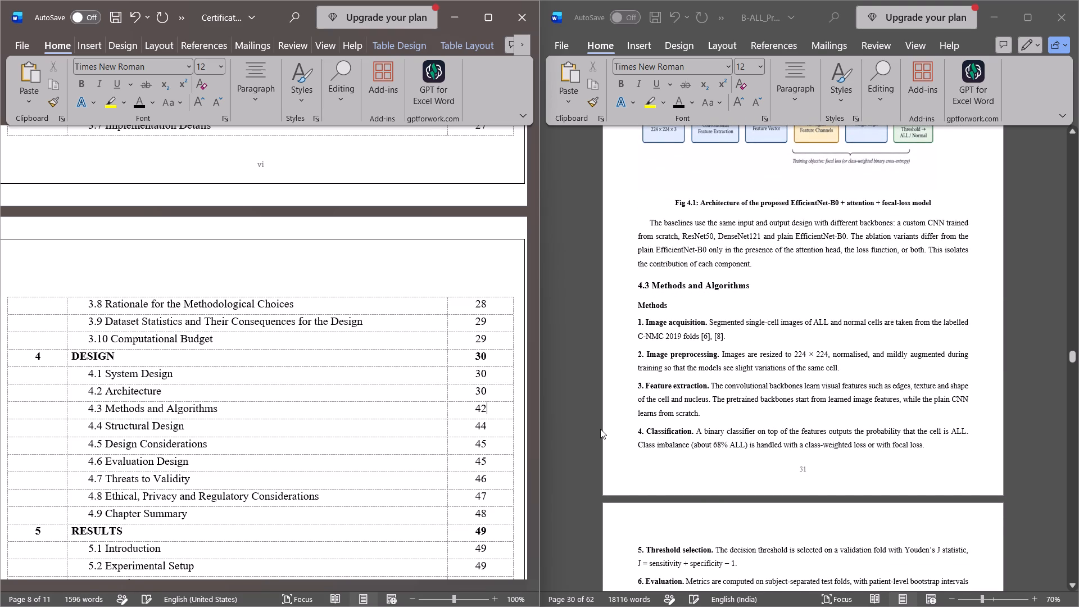
key("BackSpace")
key("BackSpace")
type("31")
Locate the 4.4 Structural Design heading in the report and set its contents table page number to 33.
scroll(600, 429, "down", 2)
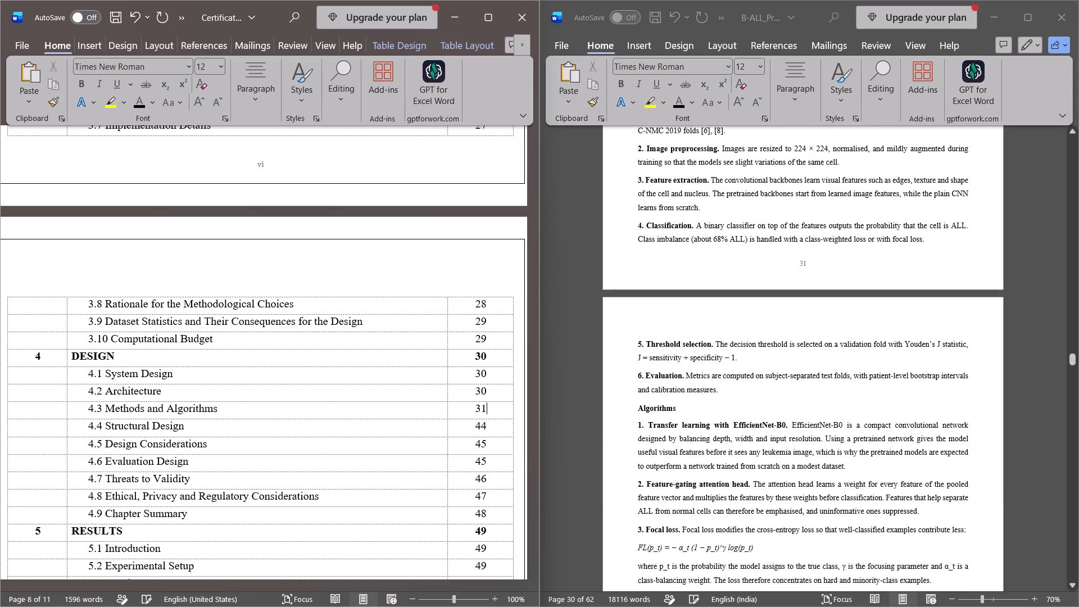
scroll(600, 429, "down", 4)
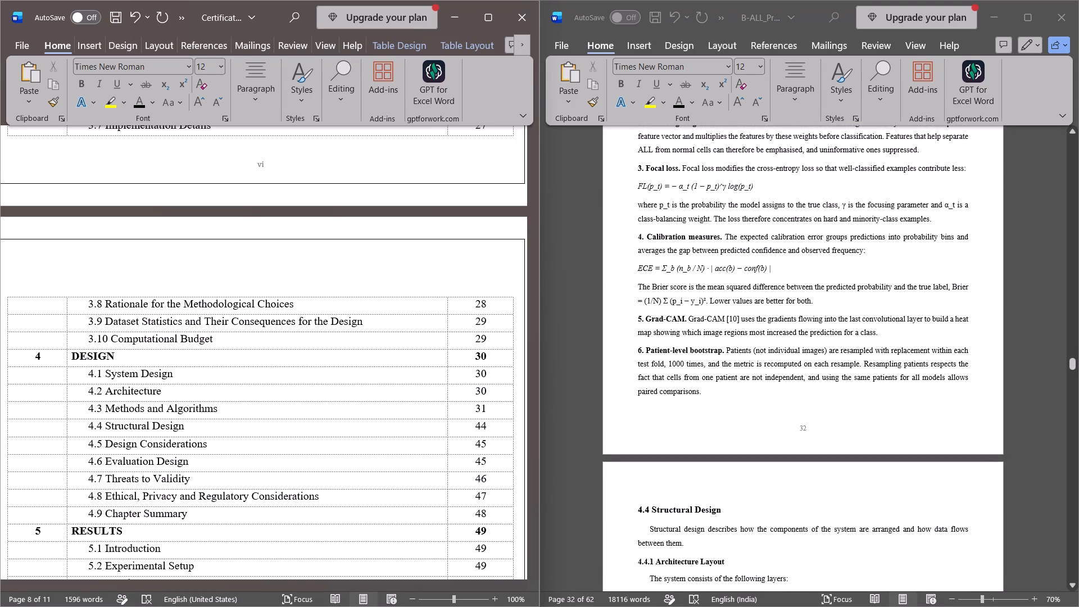
scroll(600, 429, "down", 4)
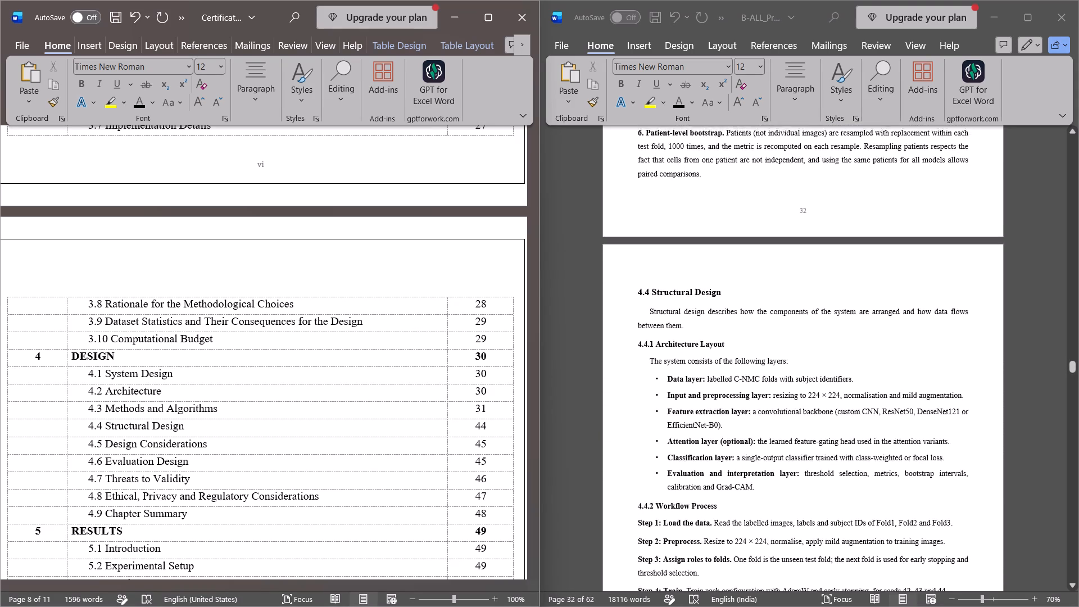
scroll(600, 429, "down", 3)
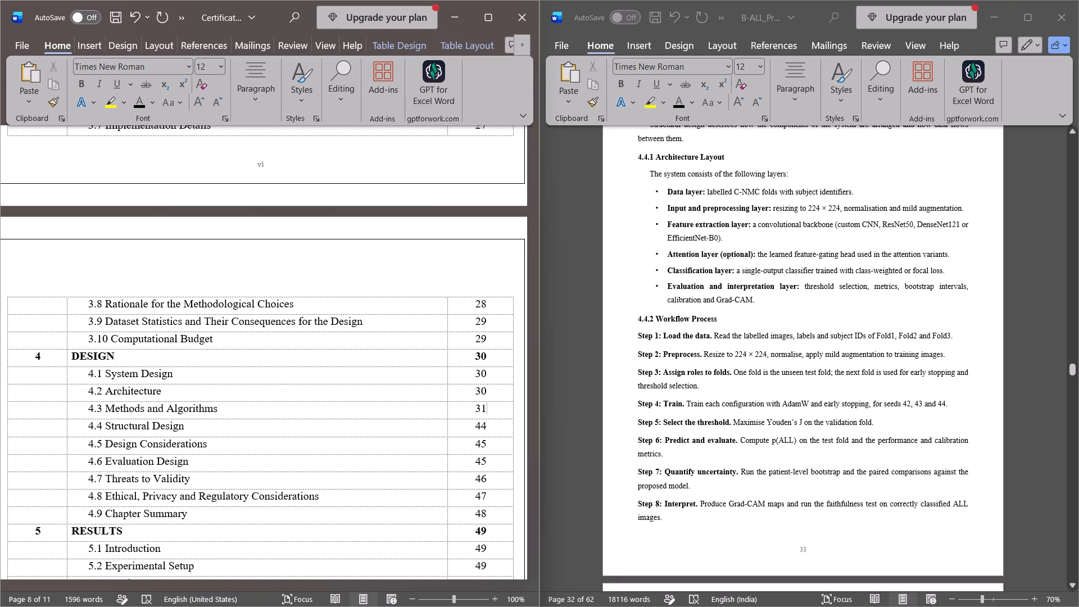
key("Down")
key("BackSpace")
key("BackSpace")
type("33")
Locate the 4.5 Design Considerations heading in the report and set its contents table page number to 34.
scroll(683, 432, "down", 2)
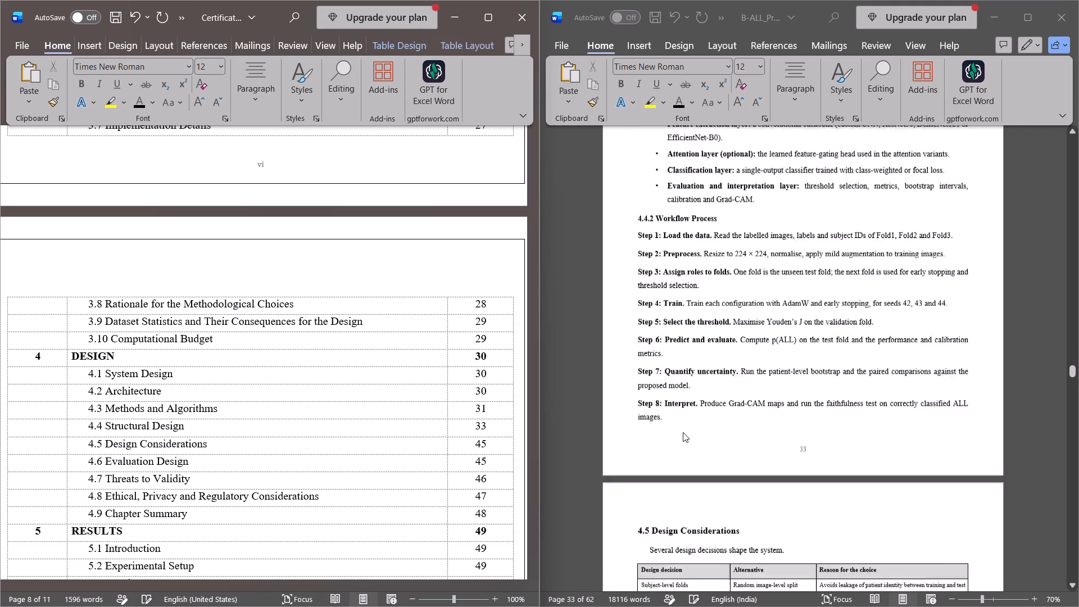
scroll(683, 432, "down", 1)
key("Down")
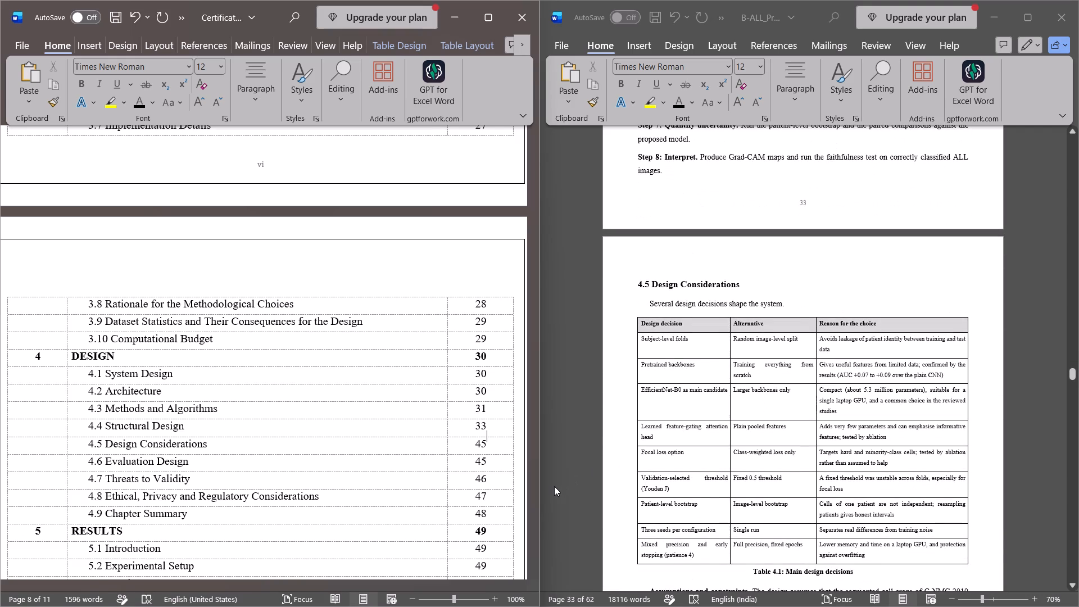
key("BackSpace")
key("BackSpace")
scroll(656, 373, "down", 1)
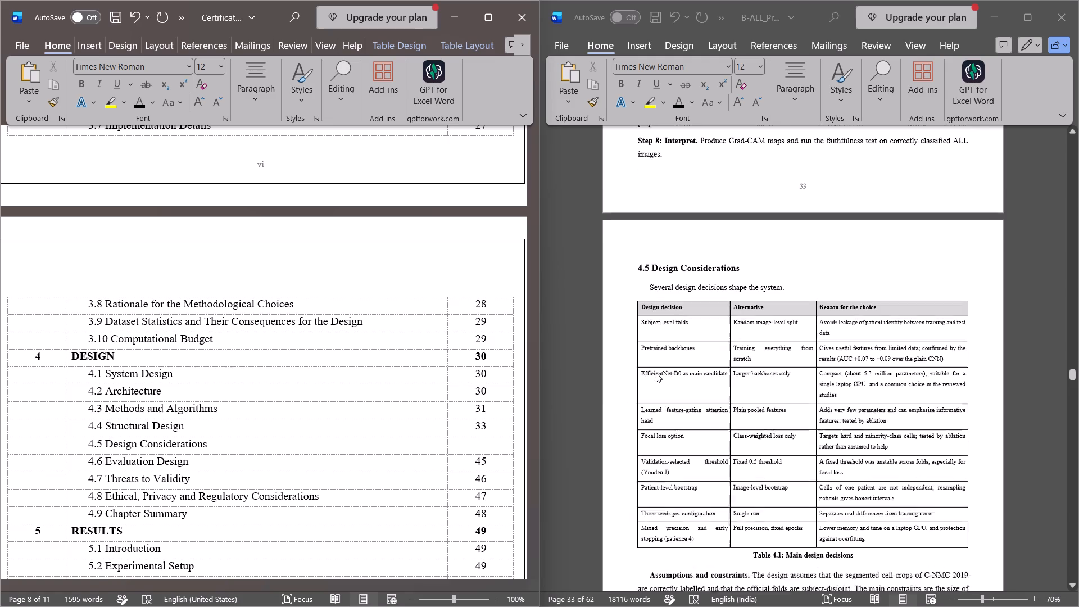
scroll(656, 373, "down", 1)
type("34")
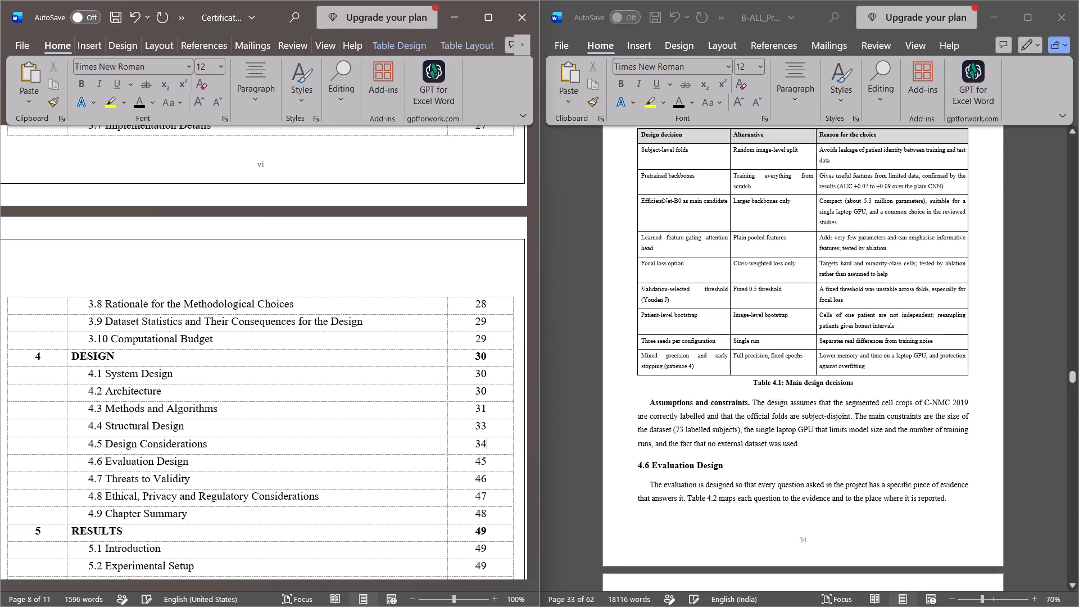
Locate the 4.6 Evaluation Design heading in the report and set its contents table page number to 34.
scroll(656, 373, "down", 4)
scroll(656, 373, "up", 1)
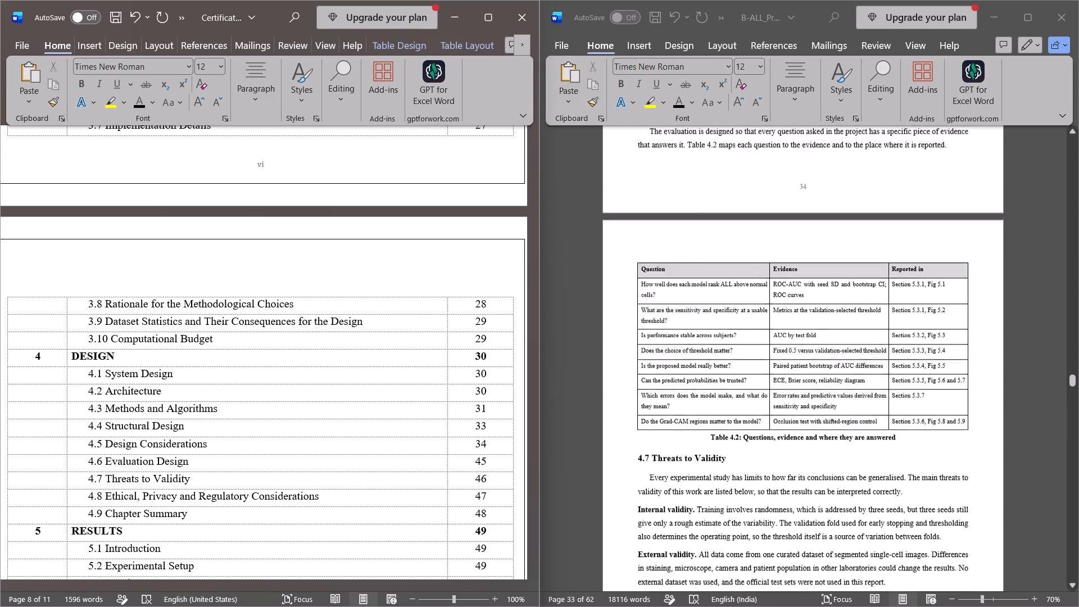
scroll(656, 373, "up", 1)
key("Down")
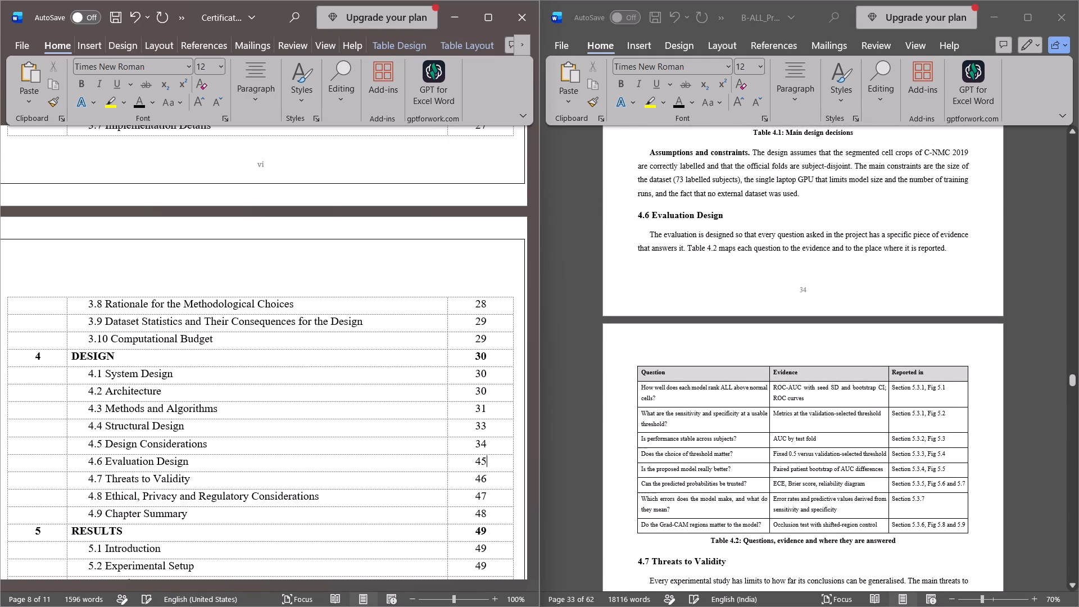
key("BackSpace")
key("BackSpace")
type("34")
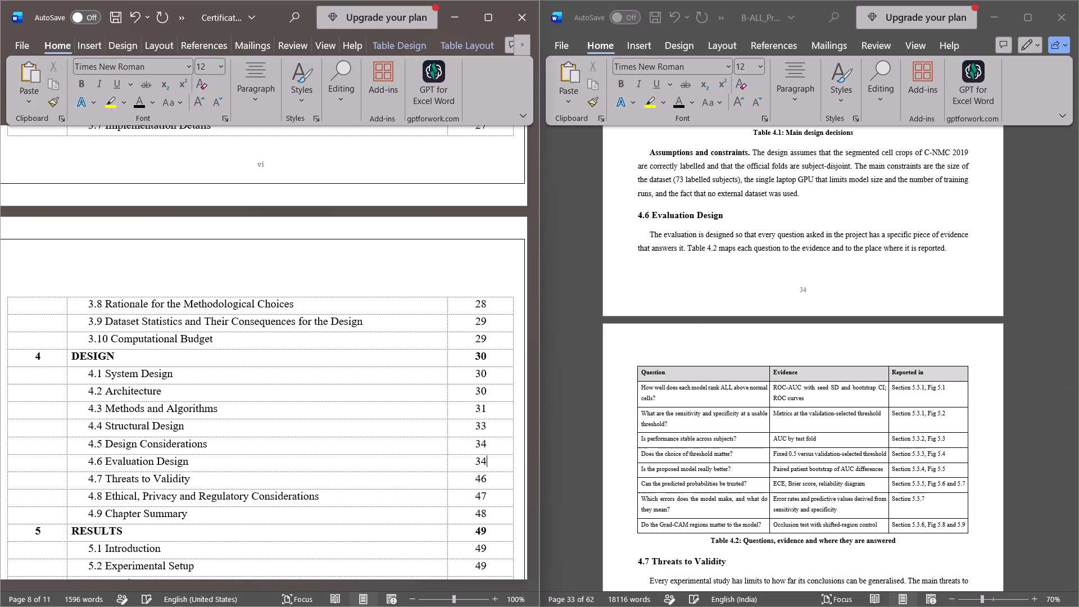
Insert two blank lines after the Assumptions and constraints paragraph in the report to push the 4.6 Evaluation Design heading onto the next page.
left_click(808, 193)
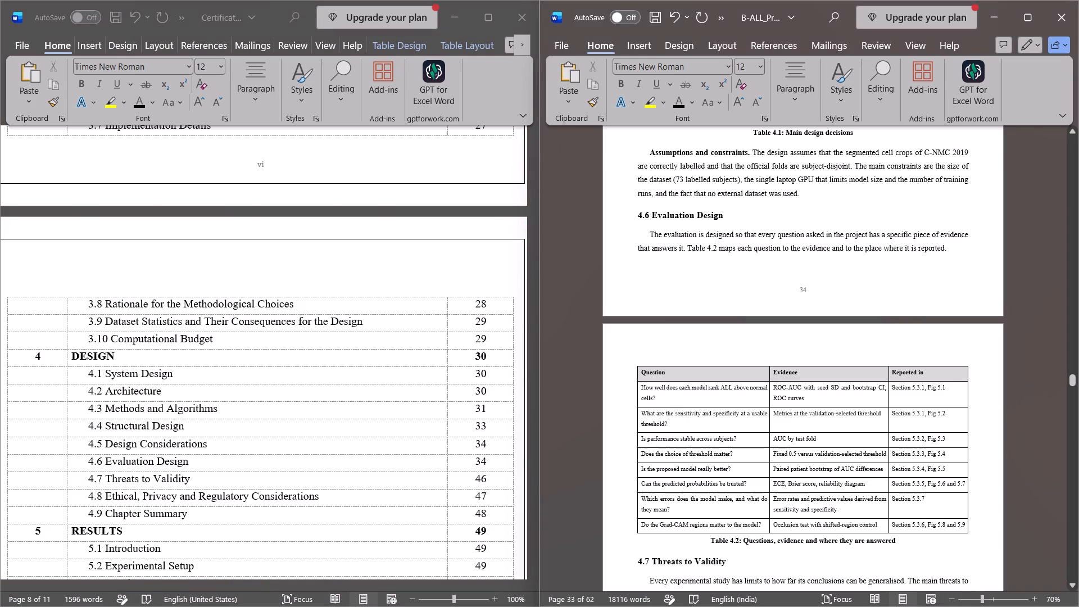
left_click(803, 200)
key("Return")
key("Return")
scroll(803, 200, "down", 1)
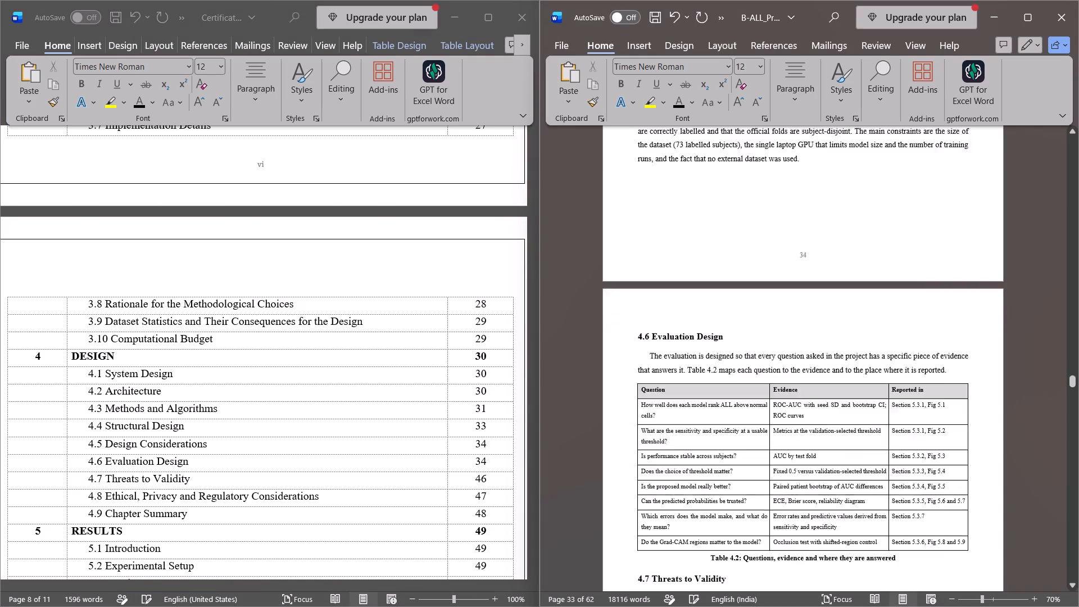
scroll(803, 200, "down", 3)
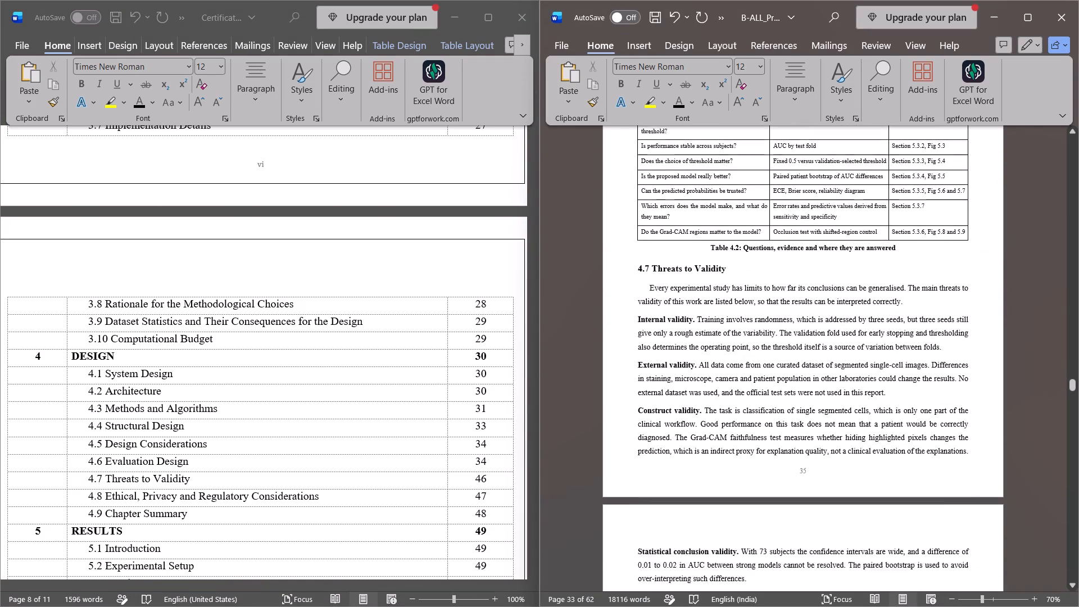
key("BackSpace")
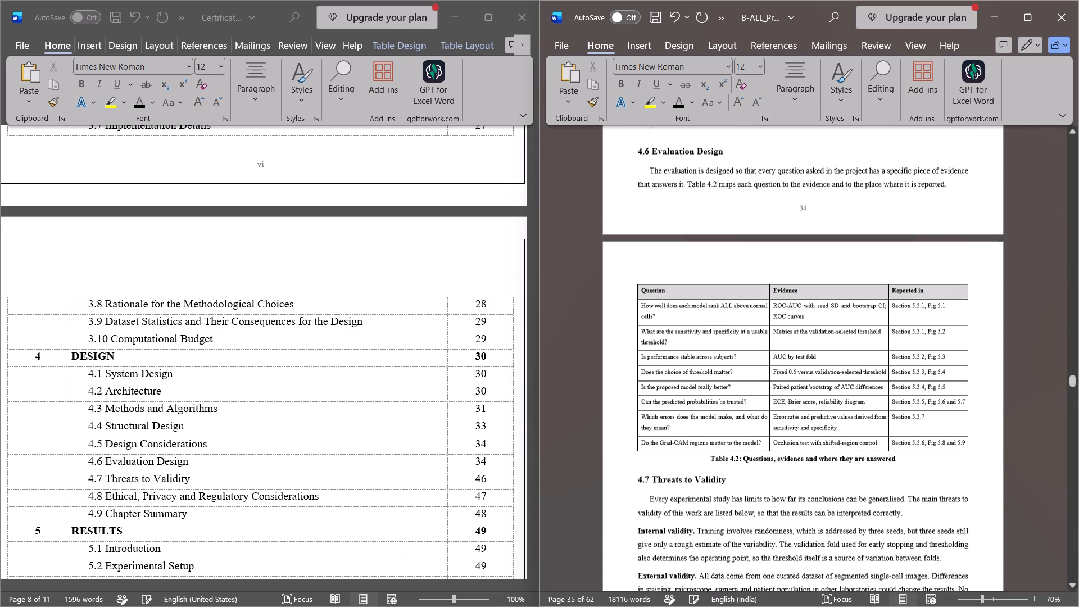
key("Return")
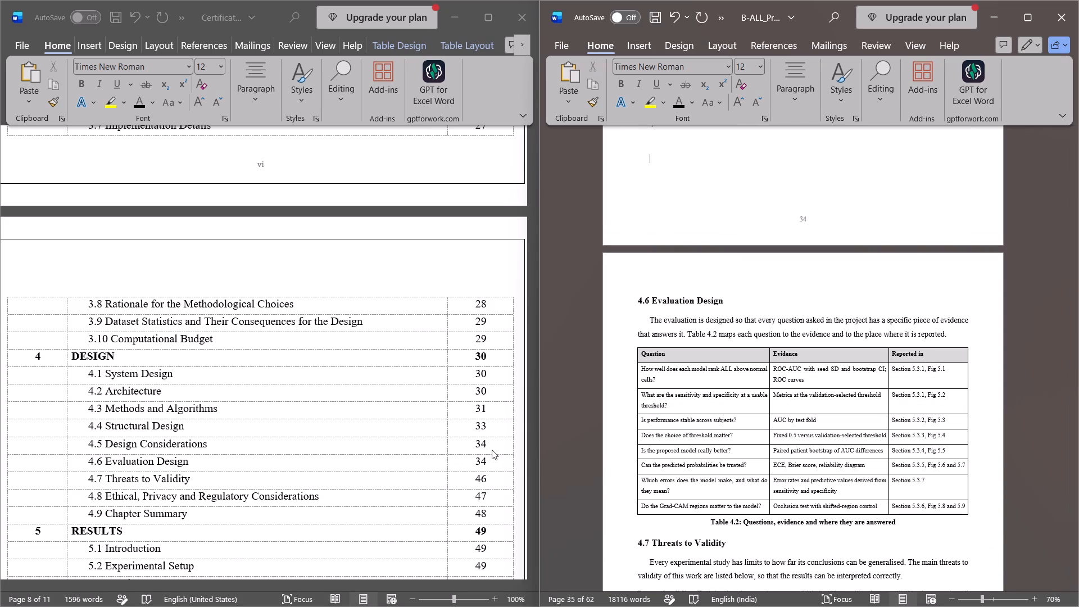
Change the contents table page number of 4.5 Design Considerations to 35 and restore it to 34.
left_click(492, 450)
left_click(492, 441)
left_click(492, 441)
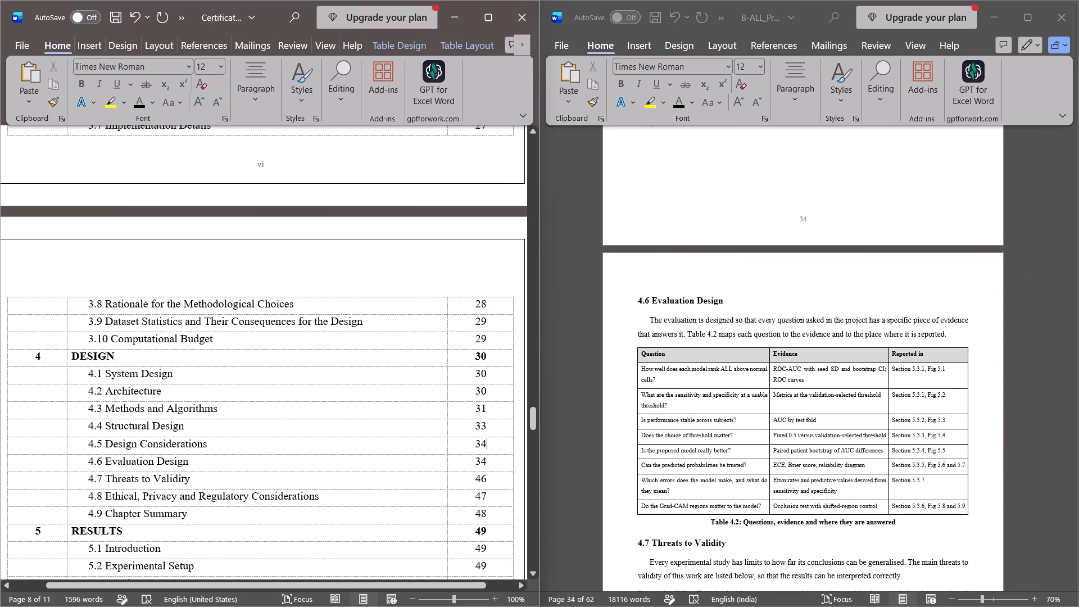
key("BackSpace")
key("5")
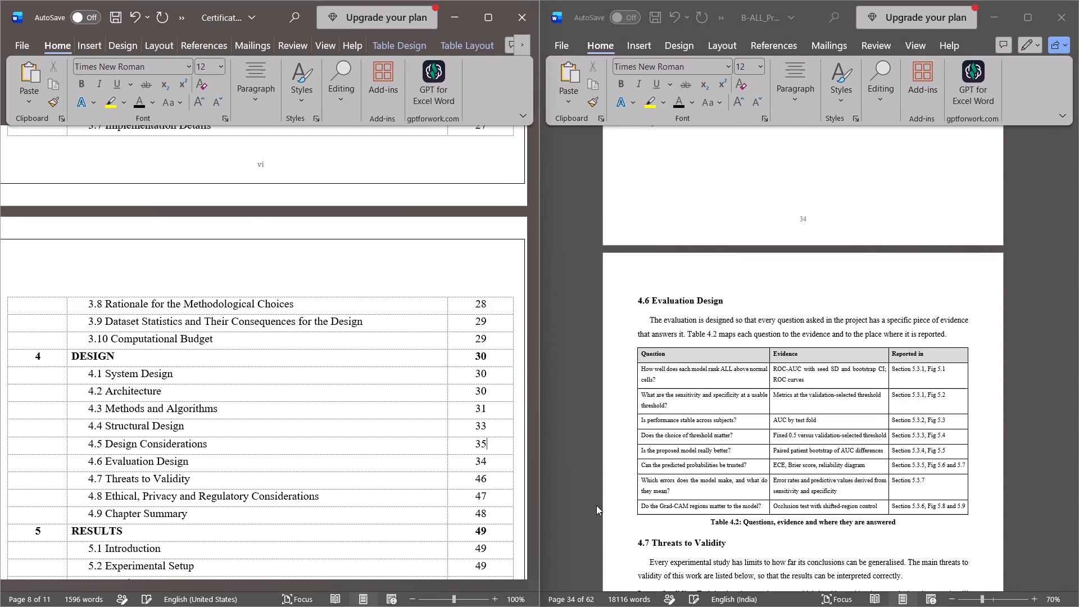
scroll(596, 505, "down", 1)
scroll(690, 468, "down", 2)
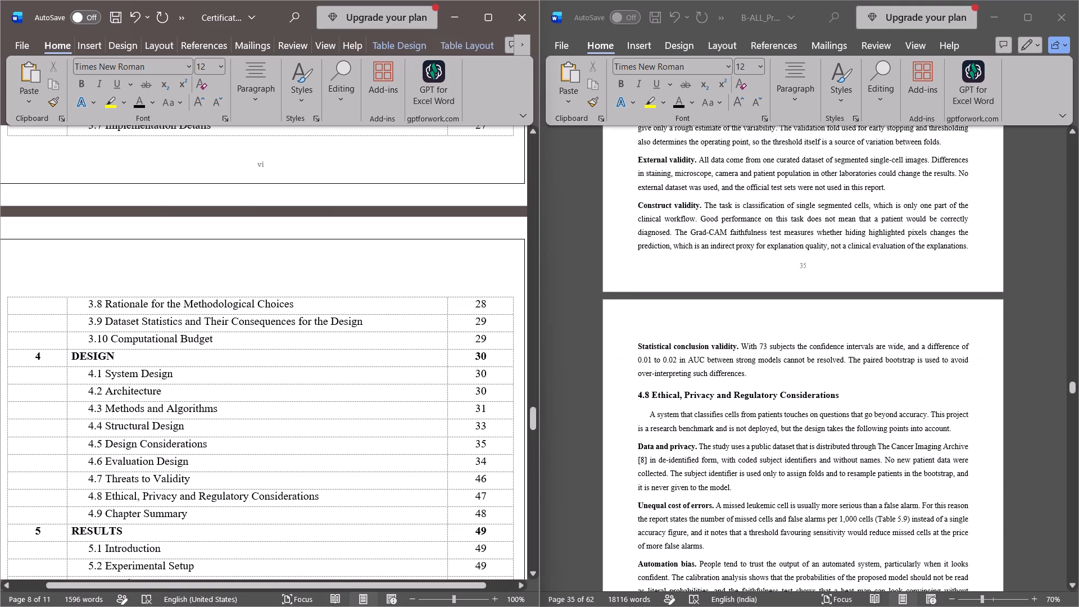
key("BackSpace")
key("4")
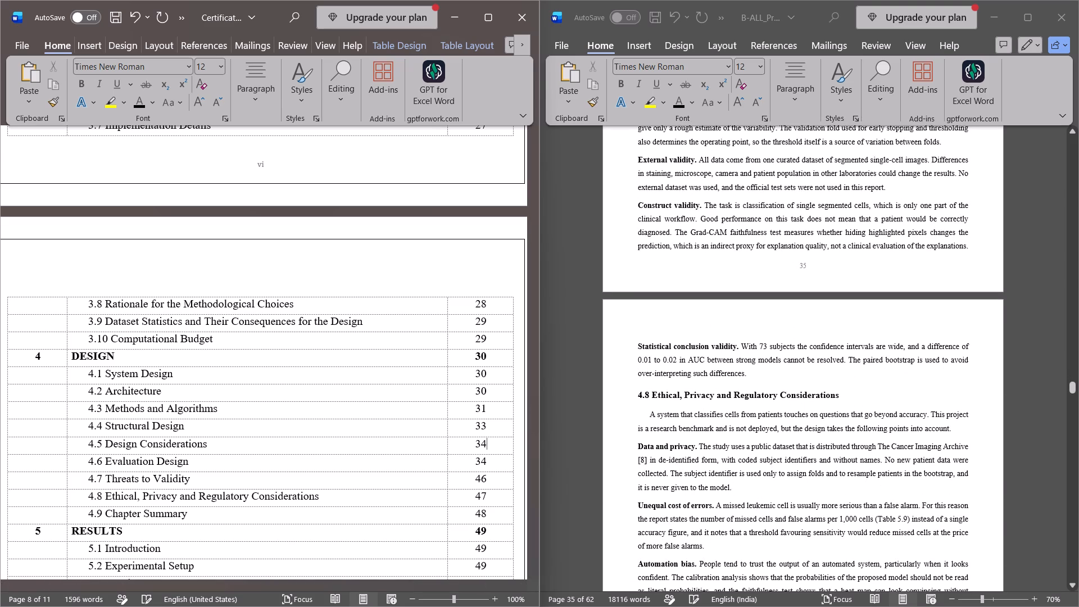
Set the contents table page numbers of 4.6 Evaluation Design and 4.7 Threats to Validity to 35.
key("Down")
key("BackSpace")
key("5")
key("Down")
key("Up")
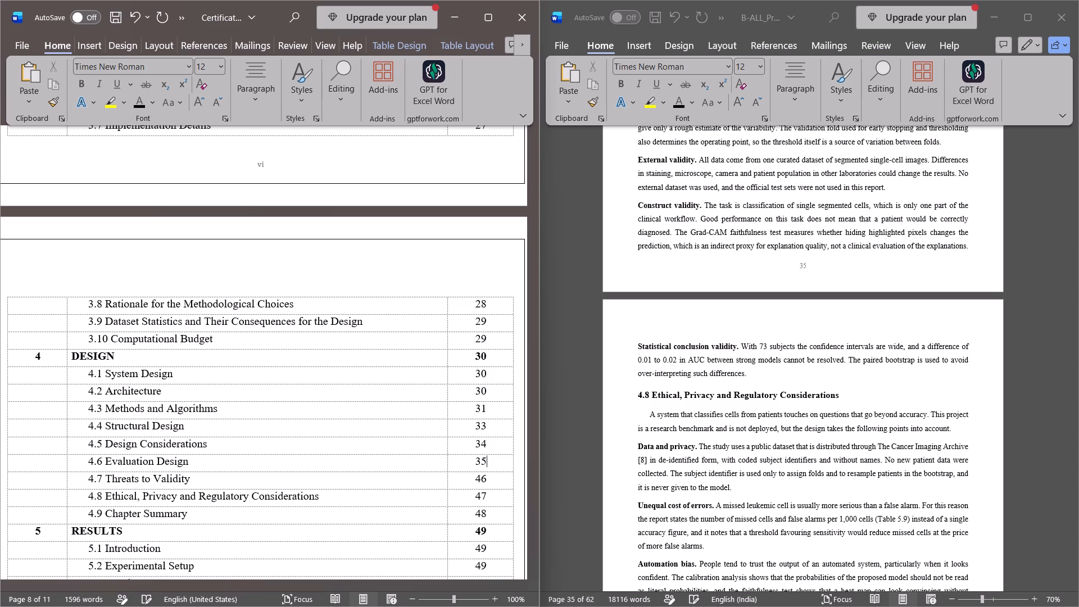
key("Down")
key("Down")
key("Up")
key("BackSpace")
key("BackSpace")
type("35")
Set the contents table page number of 4.8 Ethical, Privacy and Regulatory Considerations to 36, following the report.
scroll(749, 352, "down", 1)
key("Down")
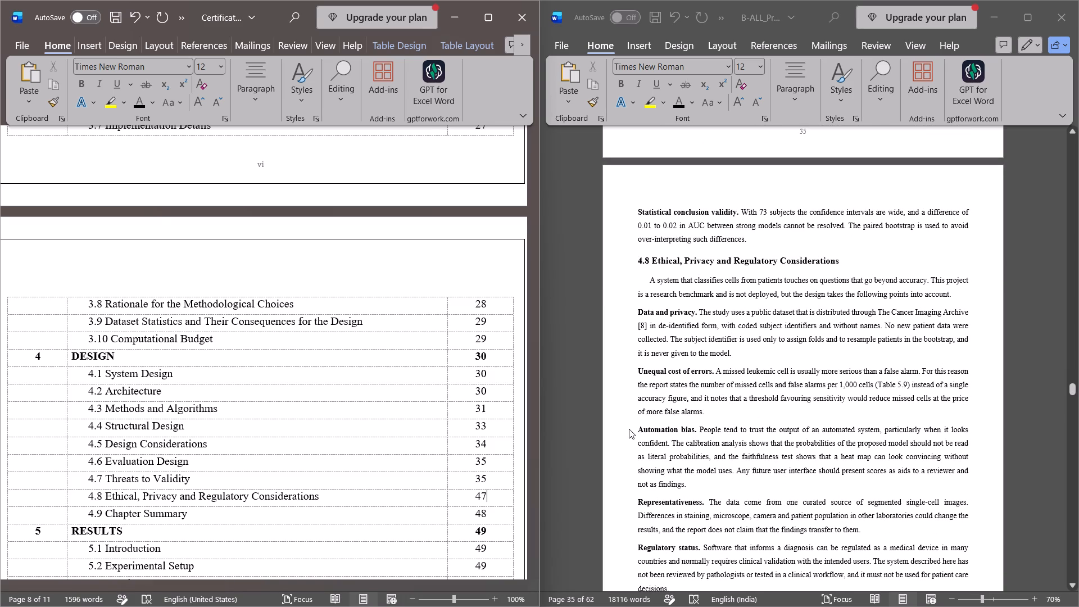
key("BackSpace")
key("BackSpace")
type("36")
Check the report for a 4.9 section and clear the 4.9 Chapter Summary title and page number from the contents table.
scroll(632, 413, "down", 1)
scroll(693, 406, "down", 1)
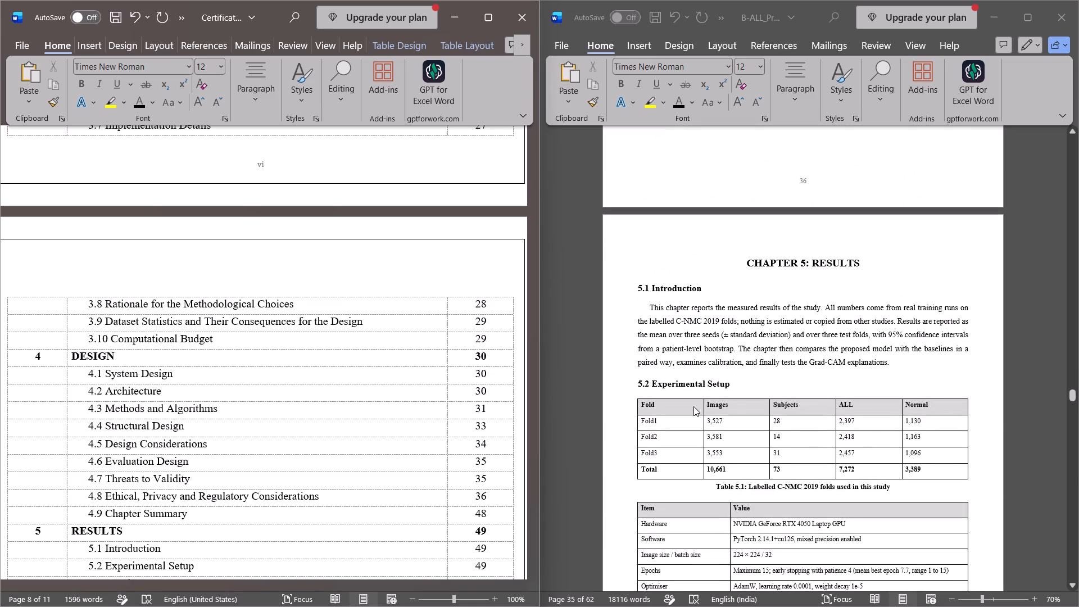
scroll(693, 406, "up", 2)
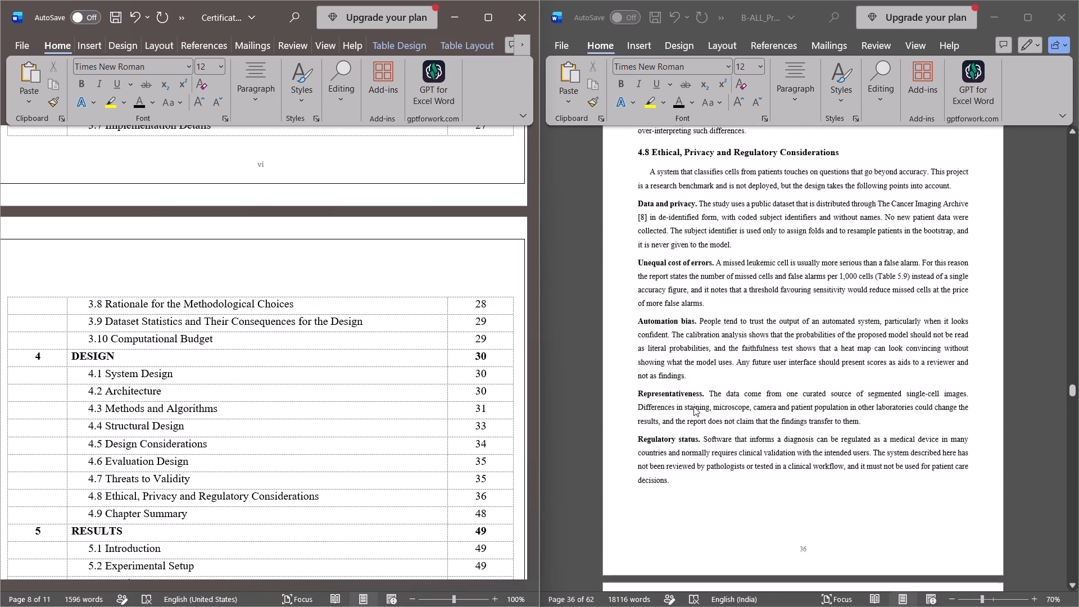
scroll(693, 406, "up", 1)
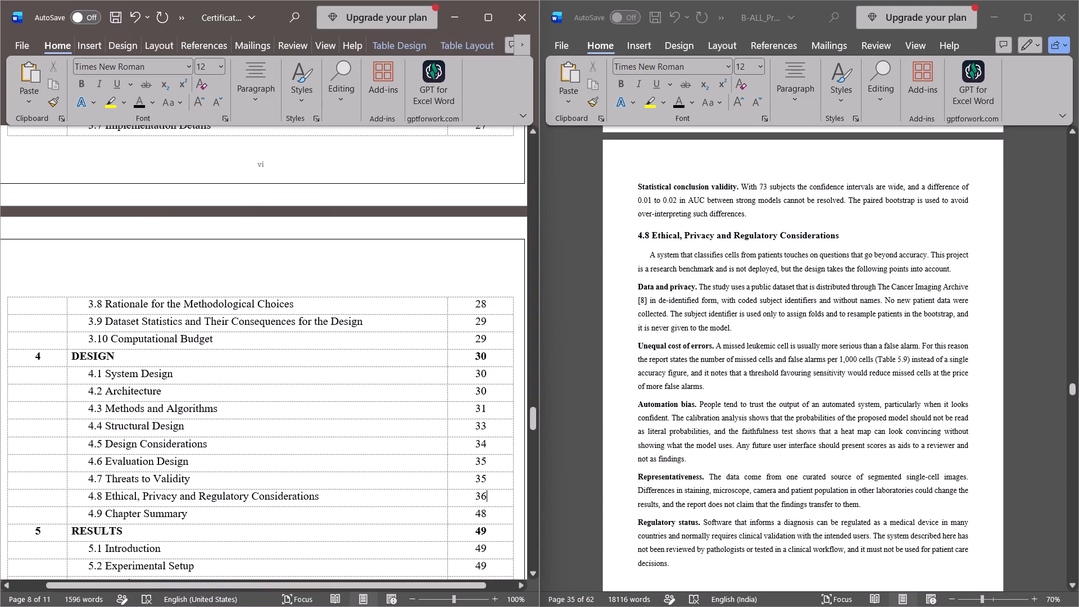
left_click(491, 516)
left_click_drag(491, 516, 351, 511)
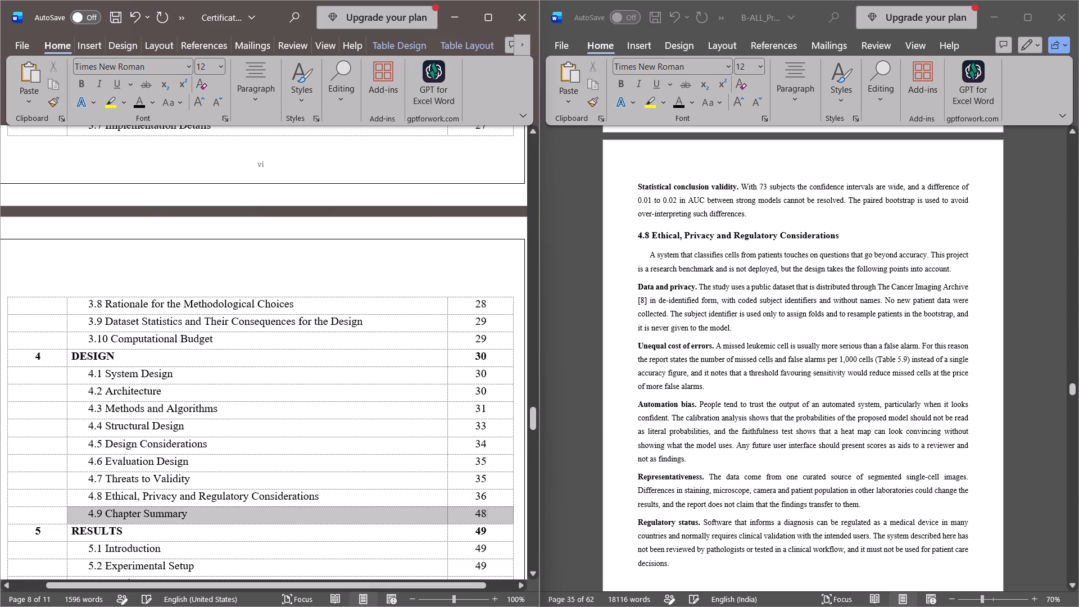
left_click_drag(351, 511, 261, 514)
key("Delete")
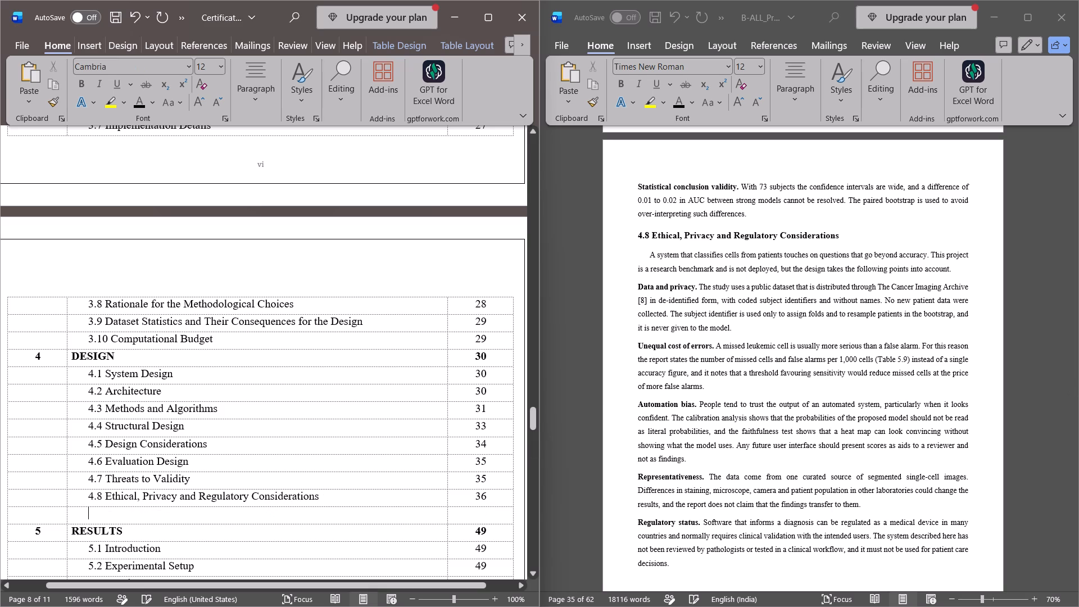
key("BackSpace")
key("BackSpace")
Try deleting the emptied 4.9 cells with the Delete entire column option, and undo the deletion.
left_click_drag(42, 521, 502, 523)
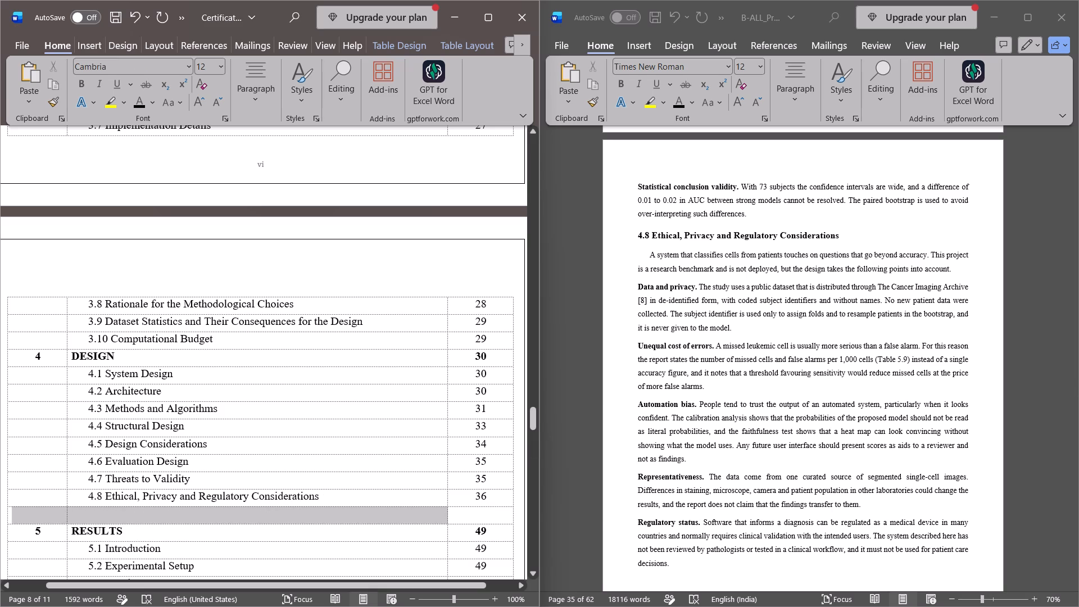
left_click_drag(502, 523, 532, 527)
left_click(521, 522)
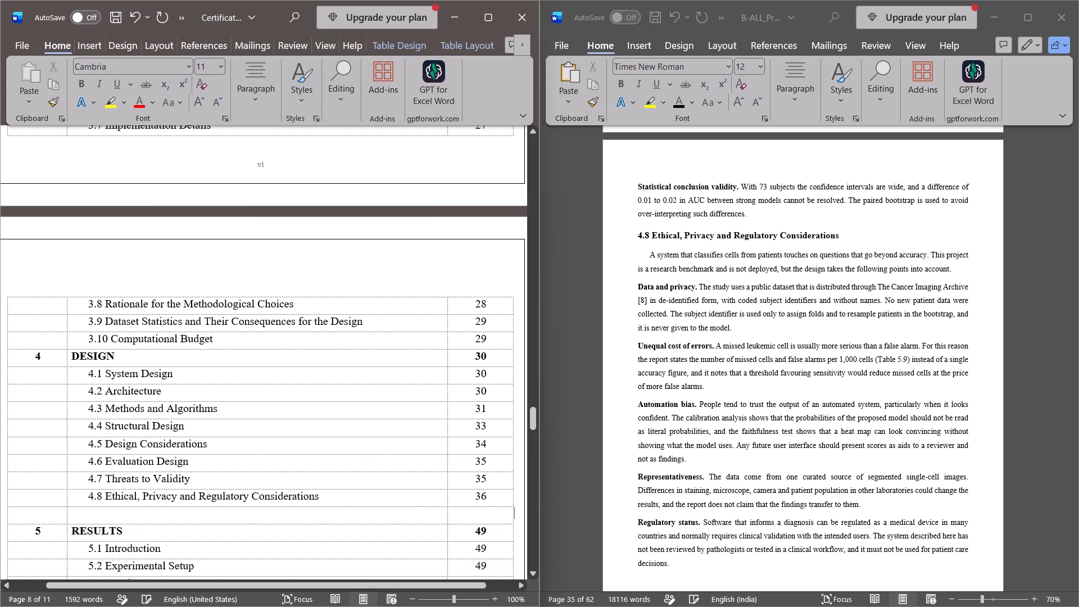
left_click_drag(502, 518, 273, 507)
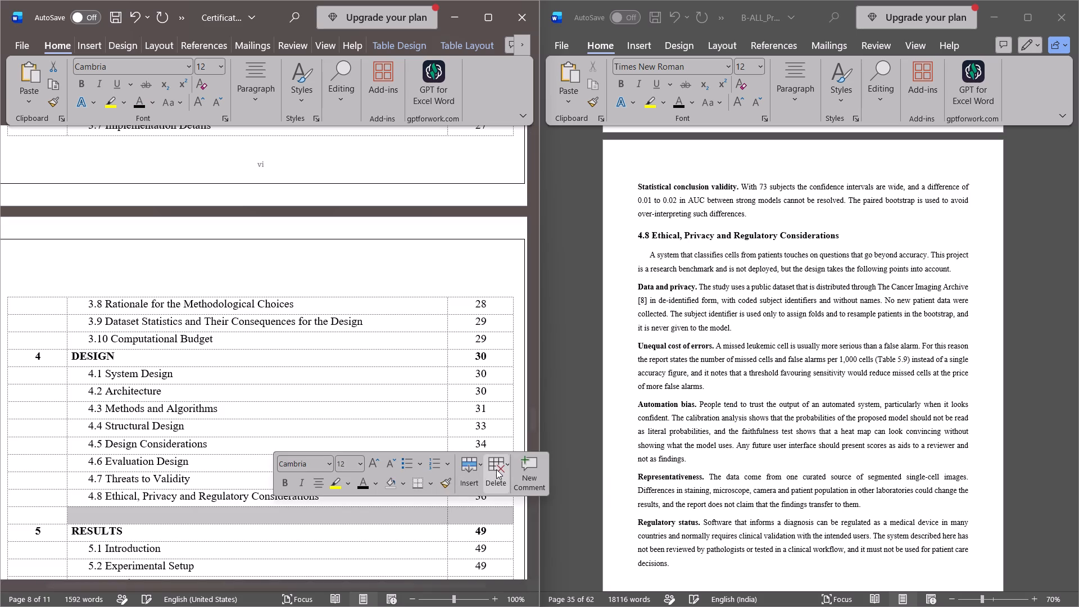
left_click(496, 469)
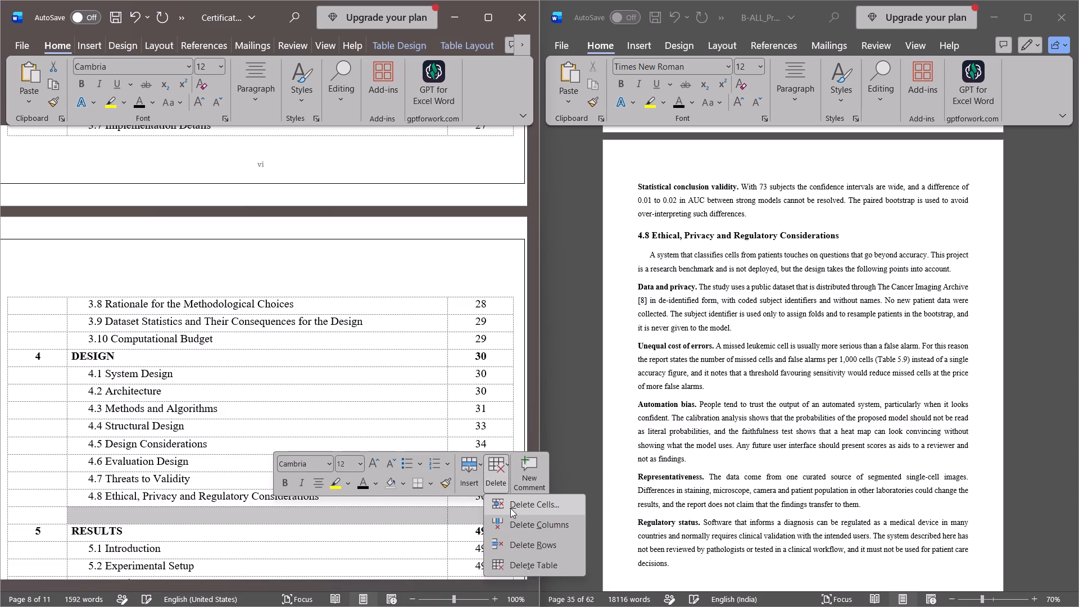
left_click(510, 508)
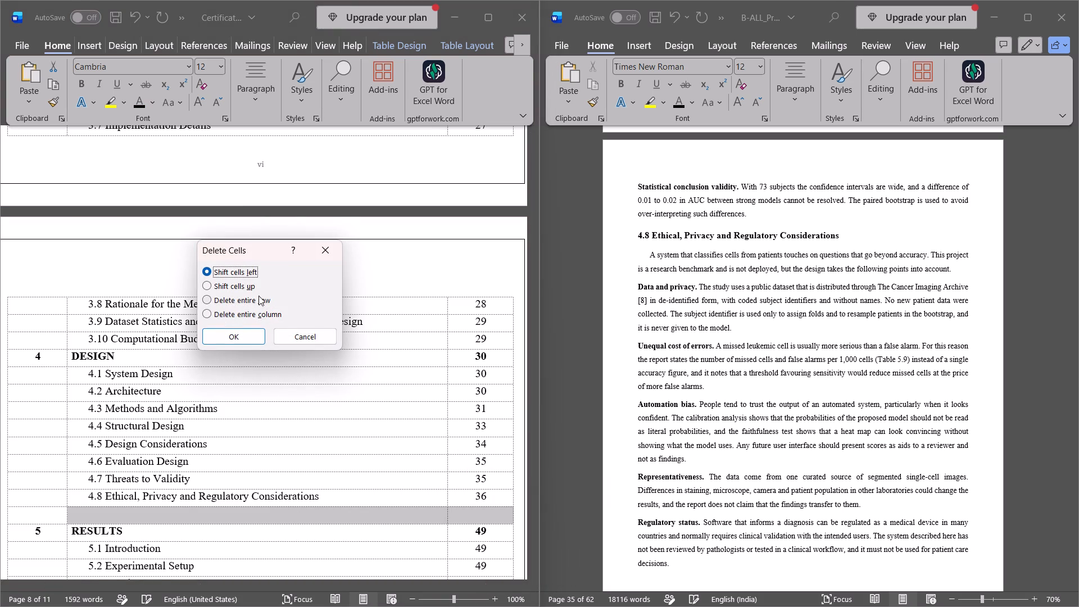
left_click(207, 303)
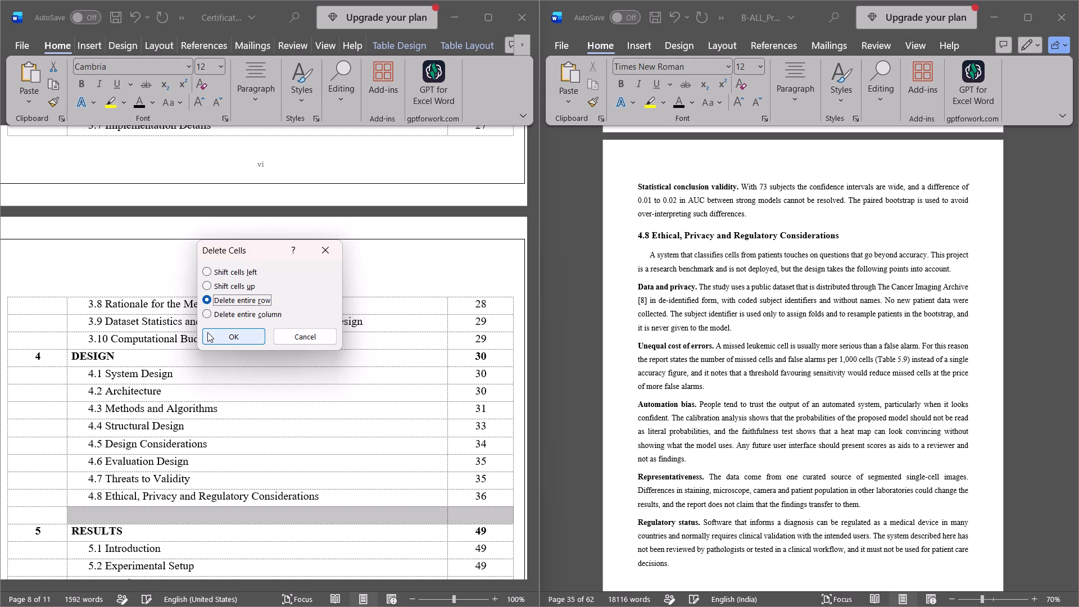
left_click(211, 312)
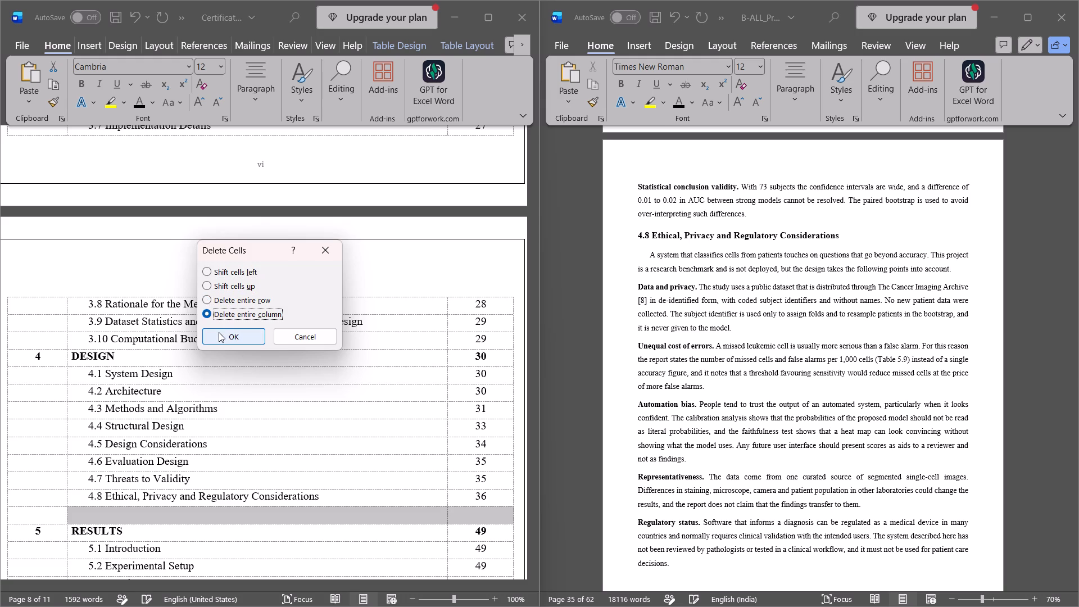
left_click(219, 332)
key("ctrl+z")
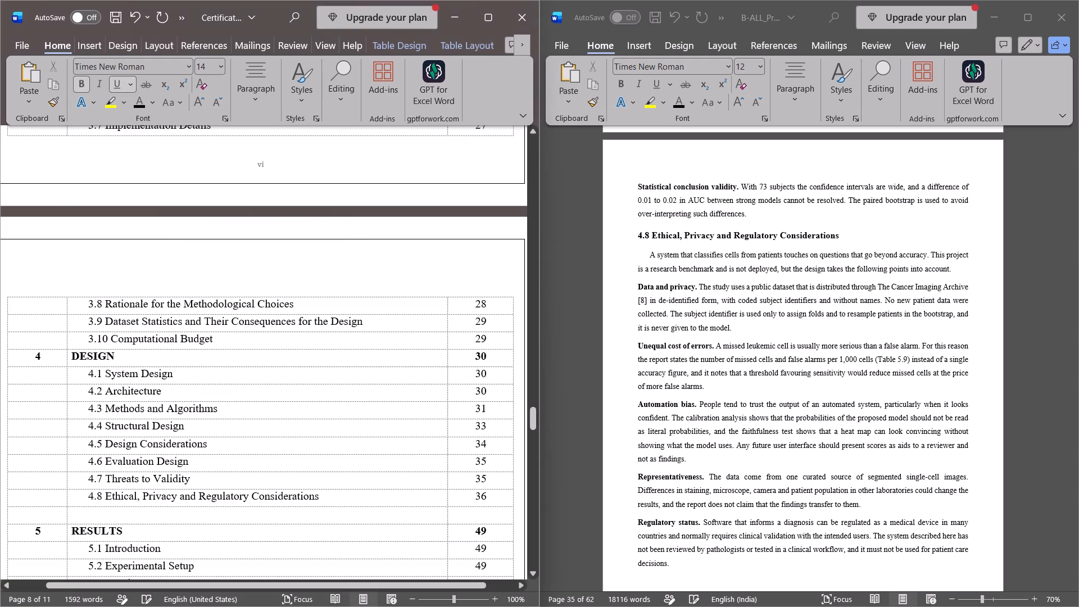
Delete the emptied 4.9 row between 4.8 and chapter 5 RESULTS from the contents table.
right_click(167, 515)
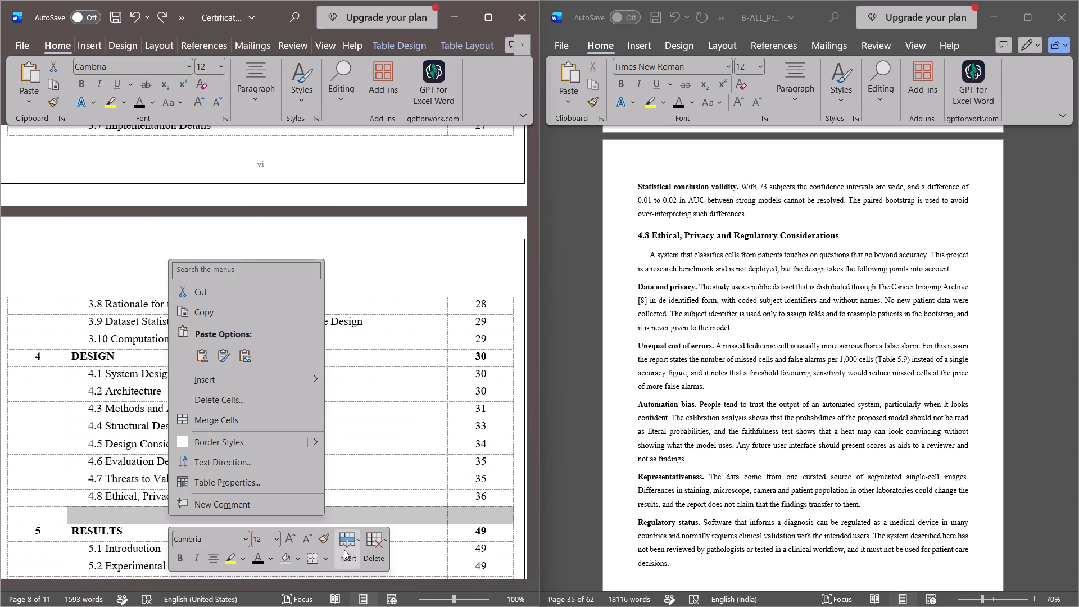
left_click(365, 551)
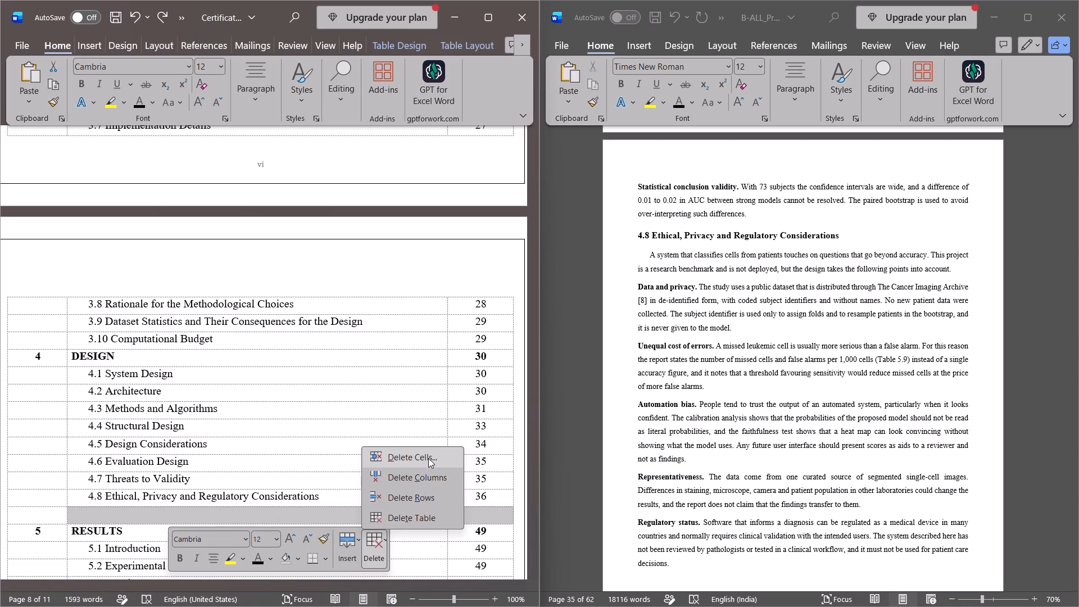
left_click(418, 493)
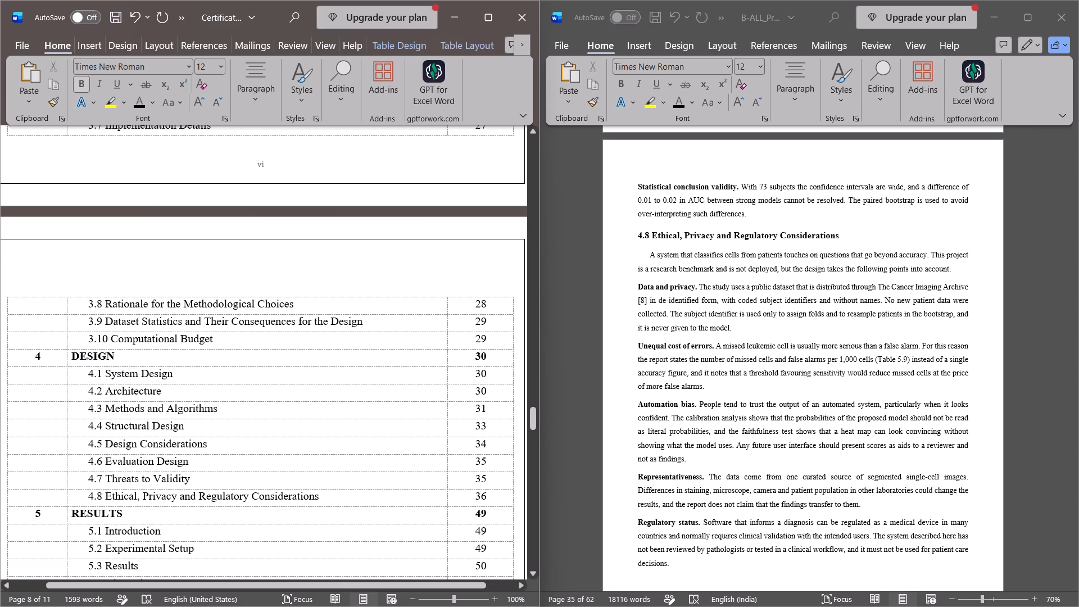
Set the contents table page number of chapter 5 RESULTS to 37, following the report.
scroll(234, 502, "down", 1)
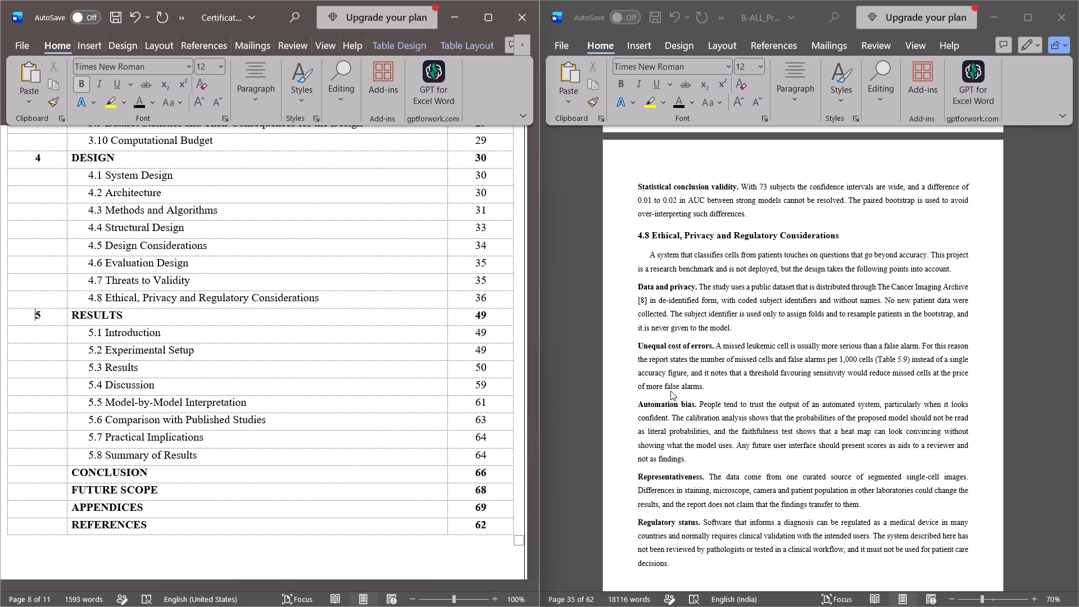
scroll(670, 391, "down", 1)
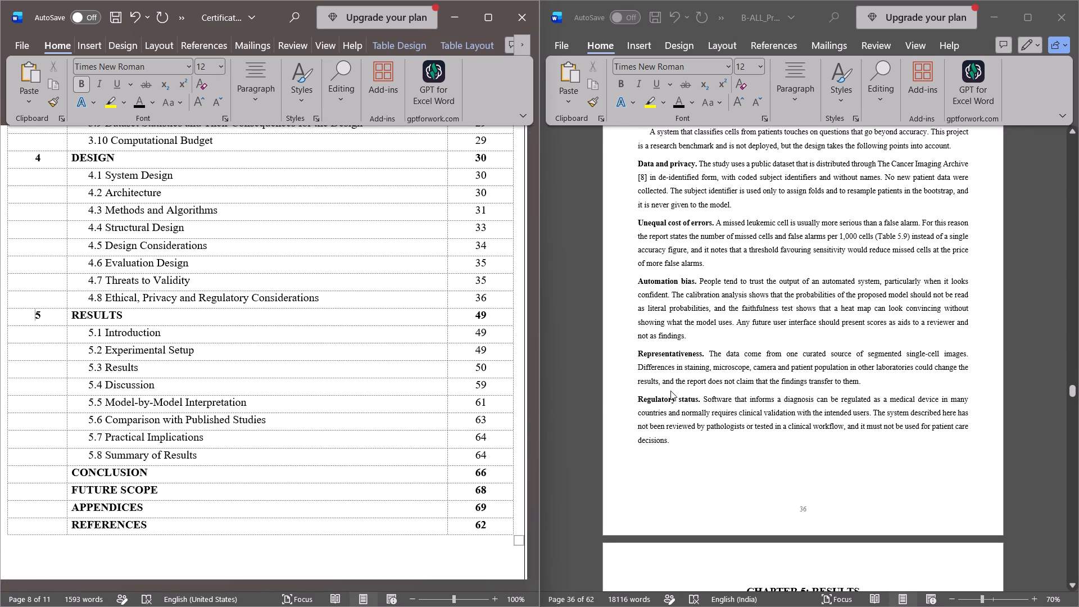
scroll(670, 391, "down", 1)
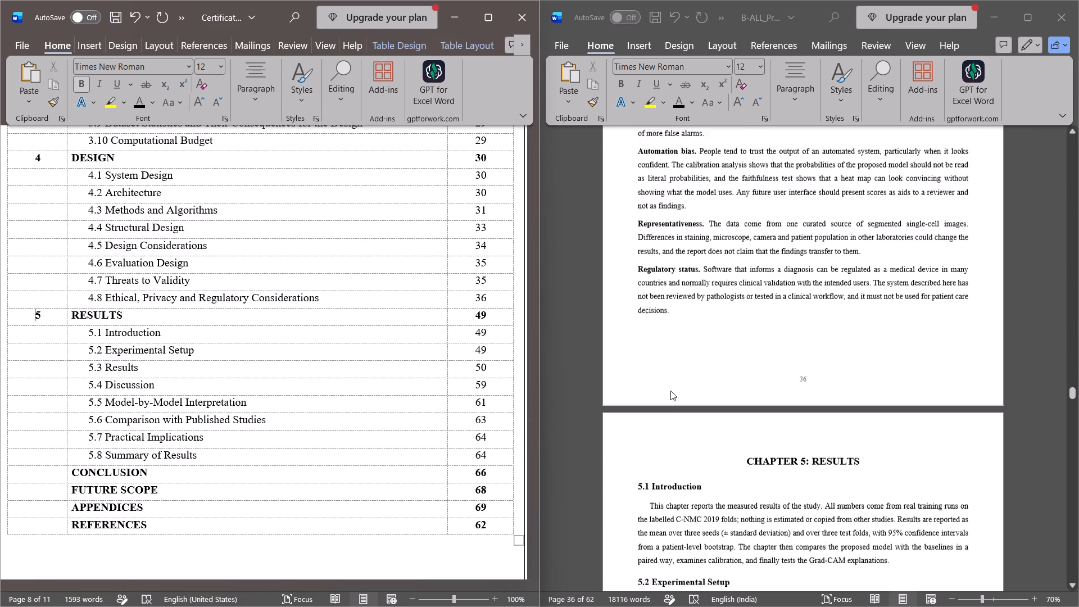
scroll(670, 391, "down", 3)
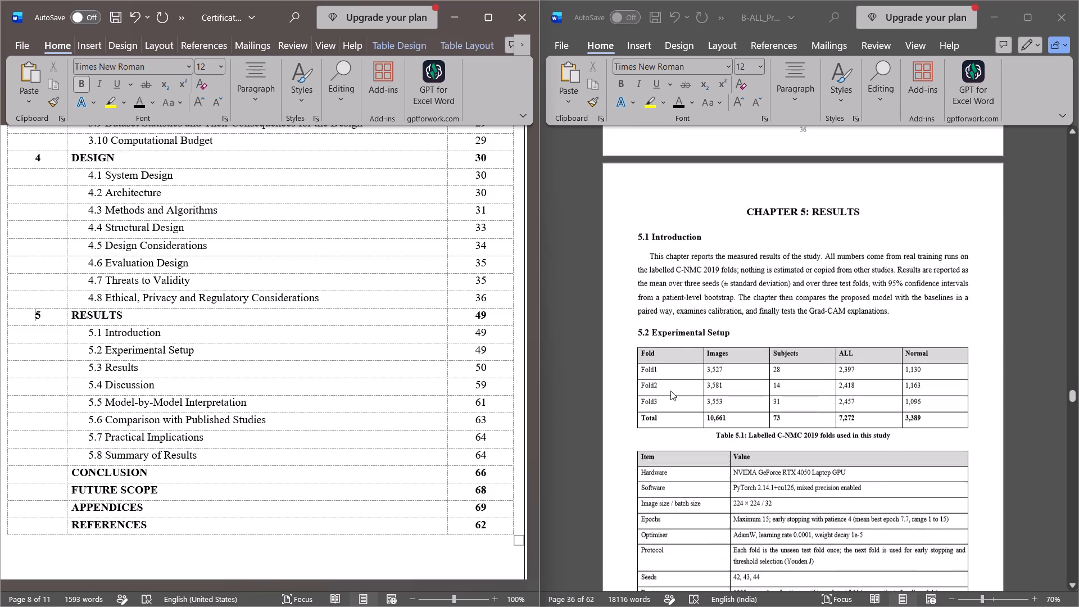
scroll(670, 391, "down", 1)
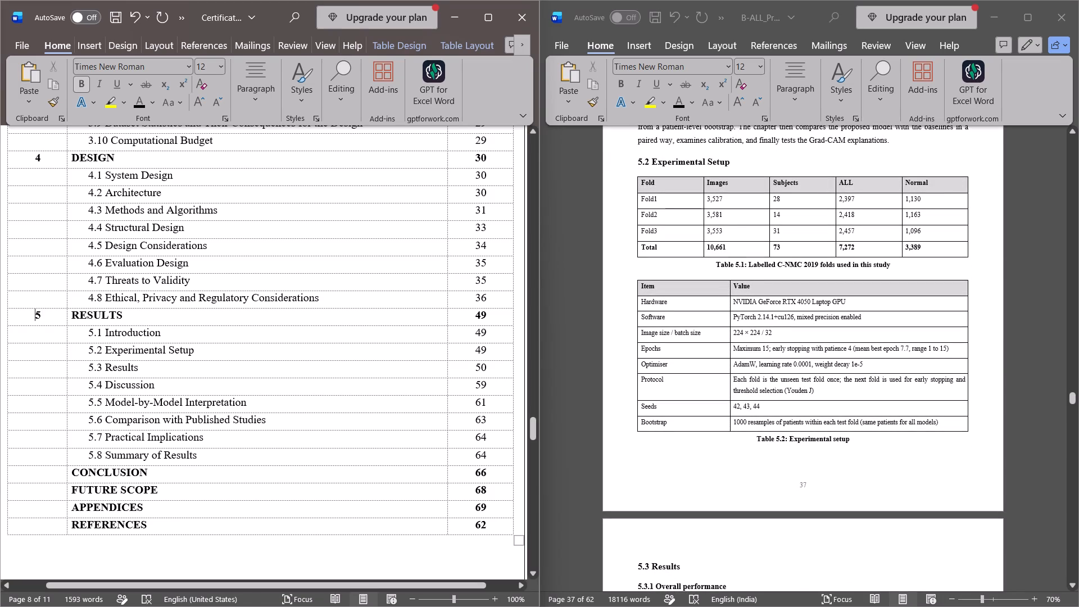
left_click(493, 312)
key("BackSpace")
key("BackSpace")
type("37")
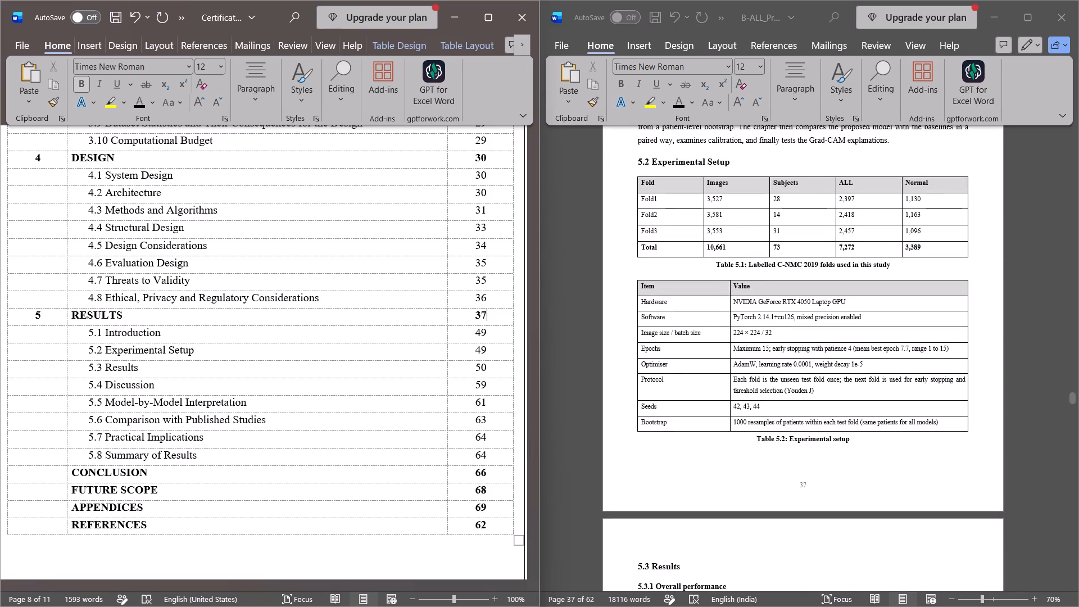
Set the contents table page numbers of 5.1 Introduction and 5.2 Experimental Setup to 37.
key("Down")
key("BackSpace")
key("BackSpace")
type("37")
key("Down")
key("BackSpace")
key("BackSpace")
type("37")
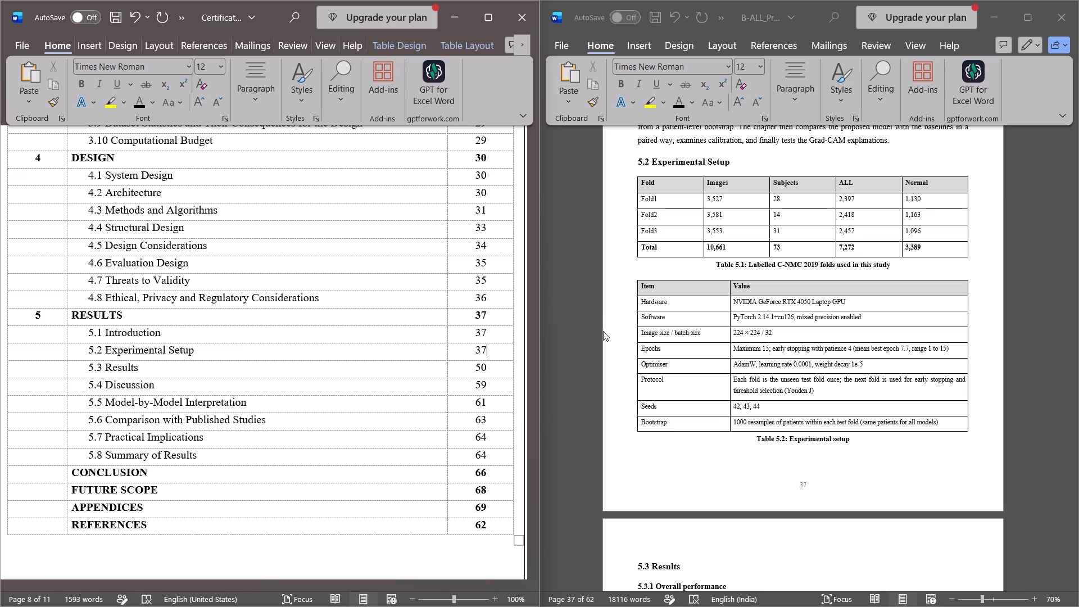
Set the contents table page number of 5.3 Results to 38, following the report.
scroll(648, 337, "down", 3)
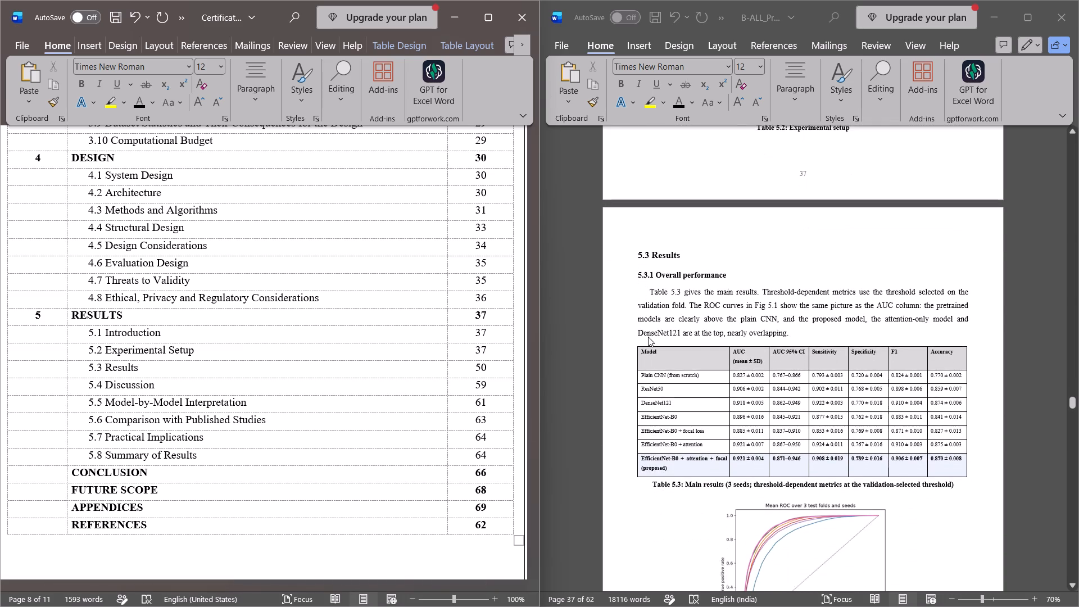
key("Down")
key("backslash")
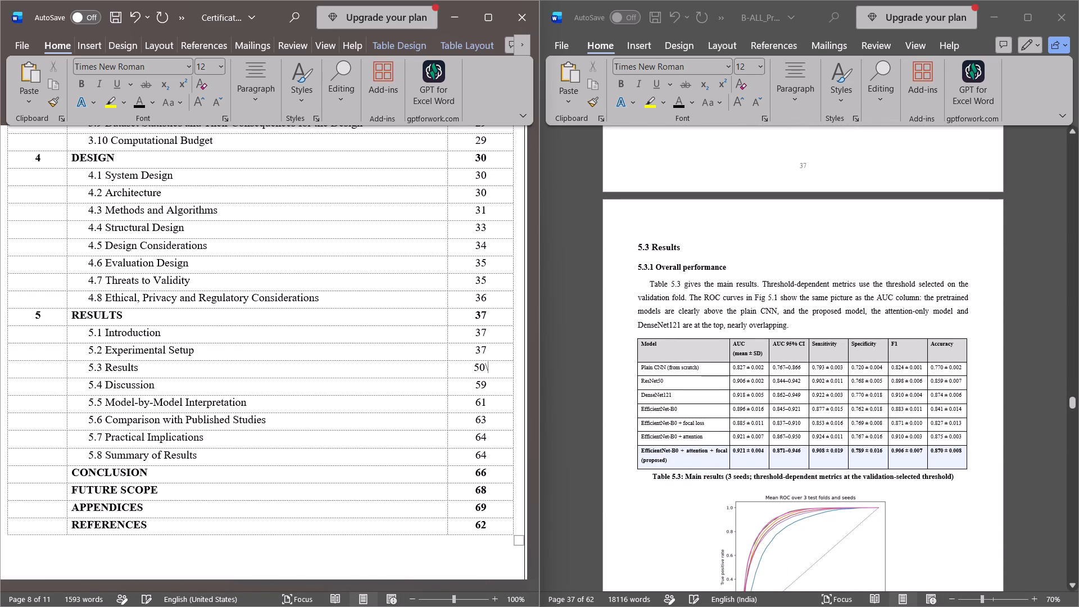
key("BackSpace")
key("BackSpace")
key("BackSpace")
type("38")
Set the contents table page number of 5.4 Discussion to 47, following the report.
scroll(648, 337, "down", 5)
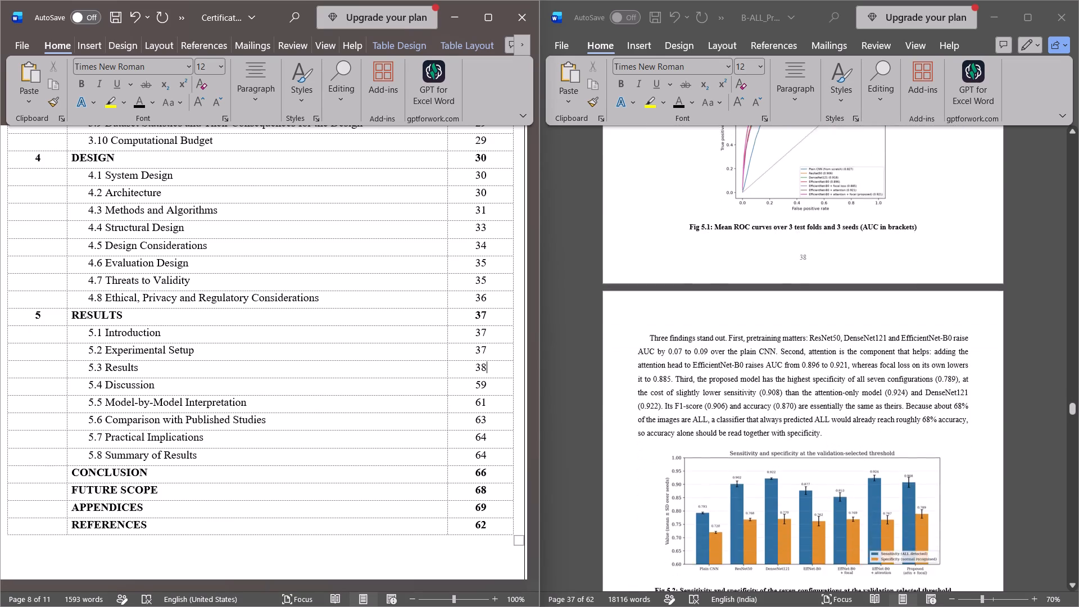
scroll(648, 337, "down", 2)
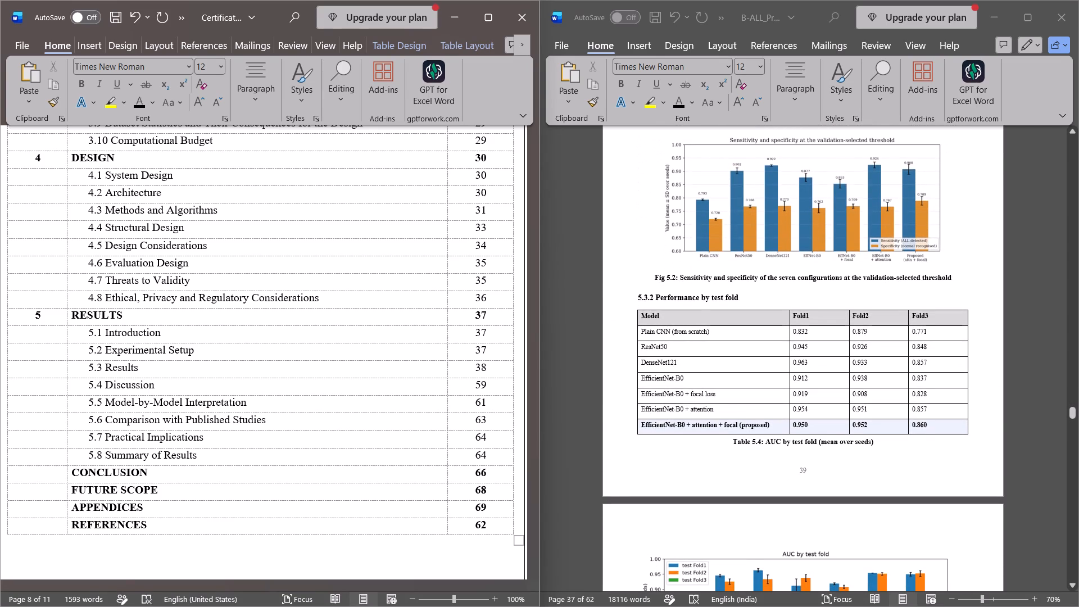
scroll(648, 337, "down", 1)
key("Down")
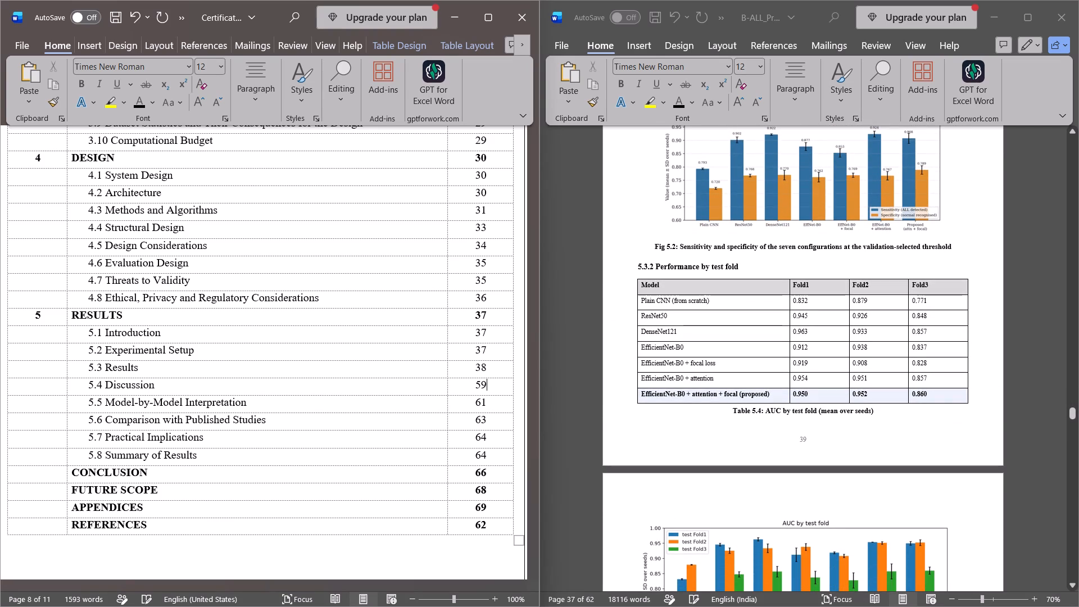
scroll(648, 337, "up", 2)
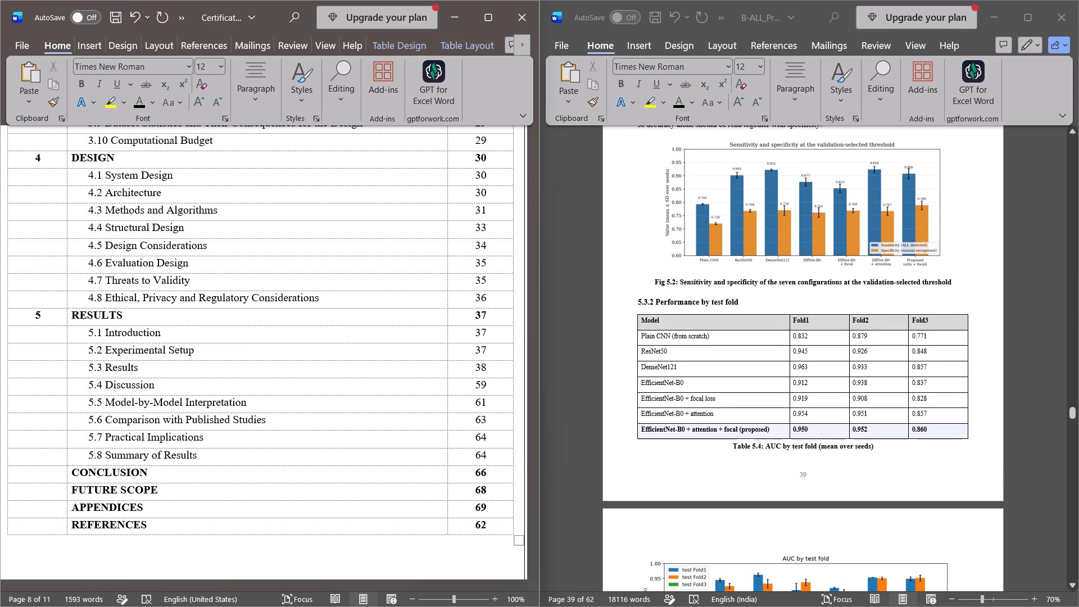
scroll(648, 337, "up", 2)
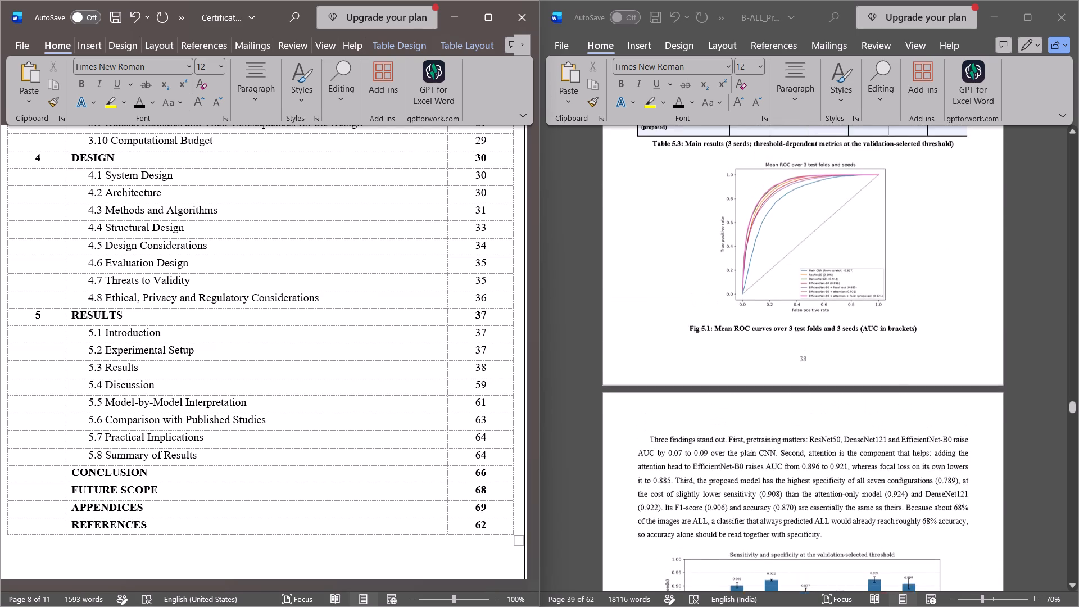
scroll(648, 337, "up", 4)
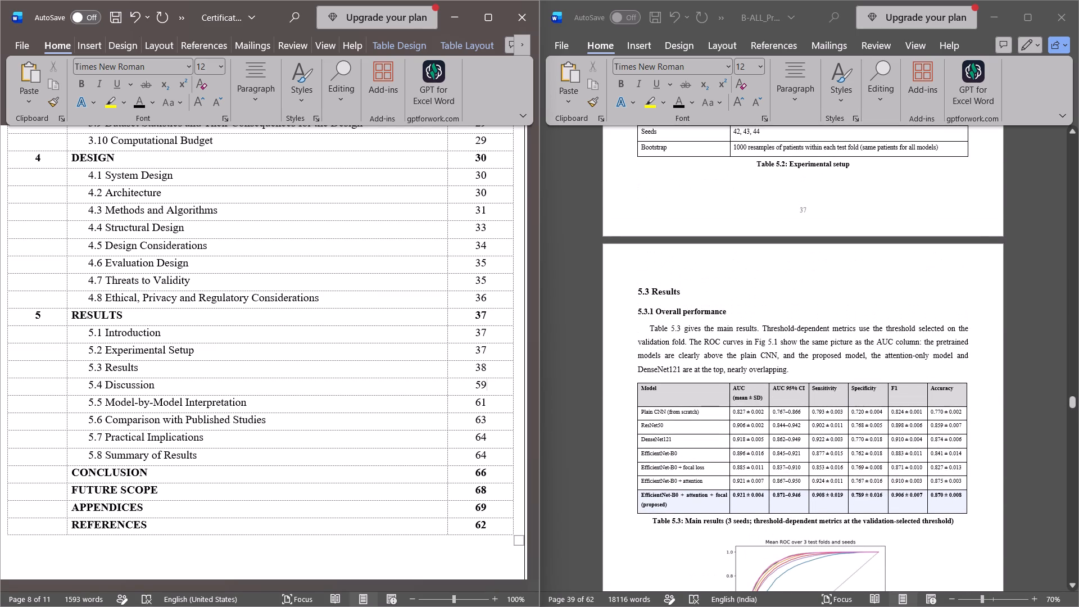
scroll(648, 337, "down", 4)
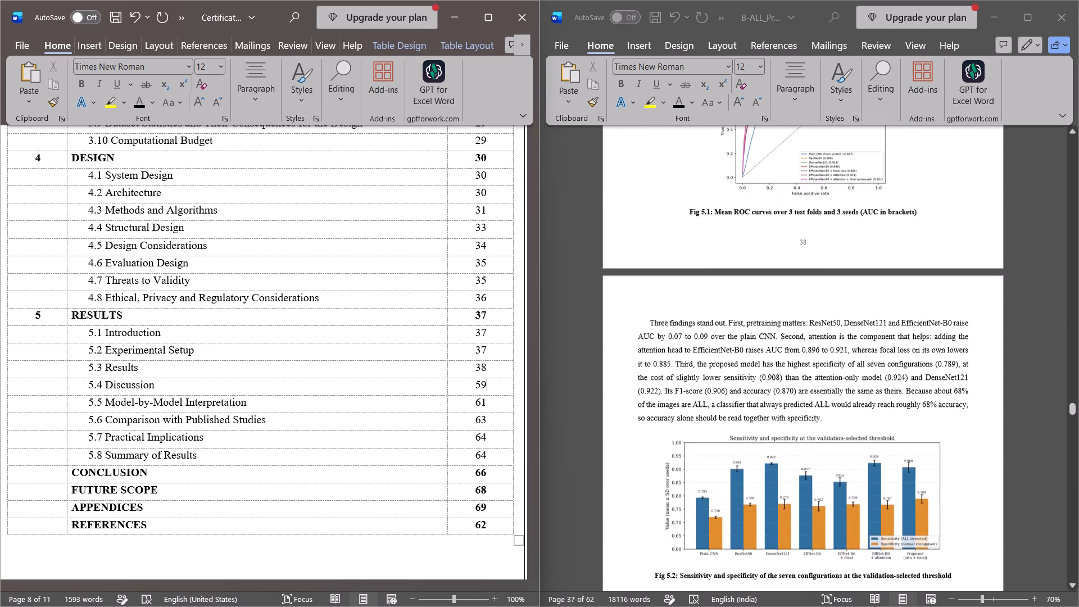
scroll(648, 337, "down", 3)
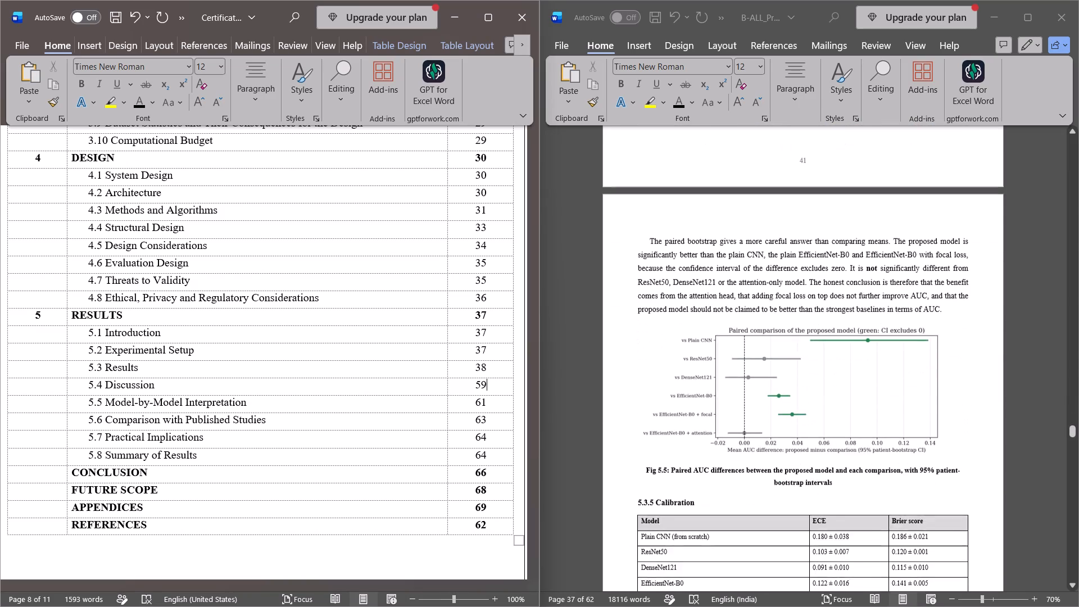
scroll(648, 337, "down", 1)
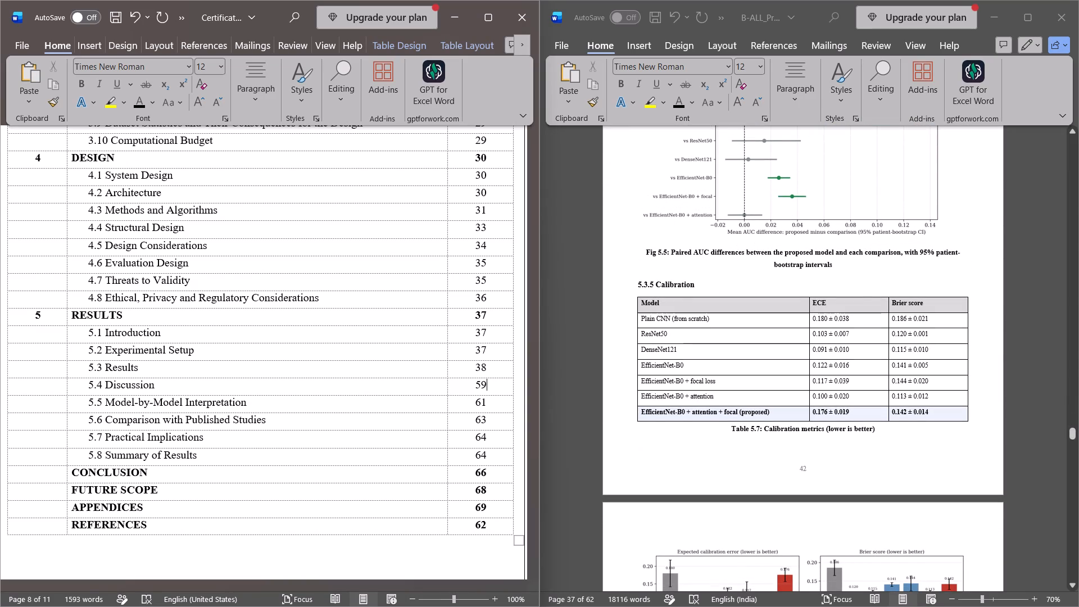
scroll(648, 337, "down", 7)
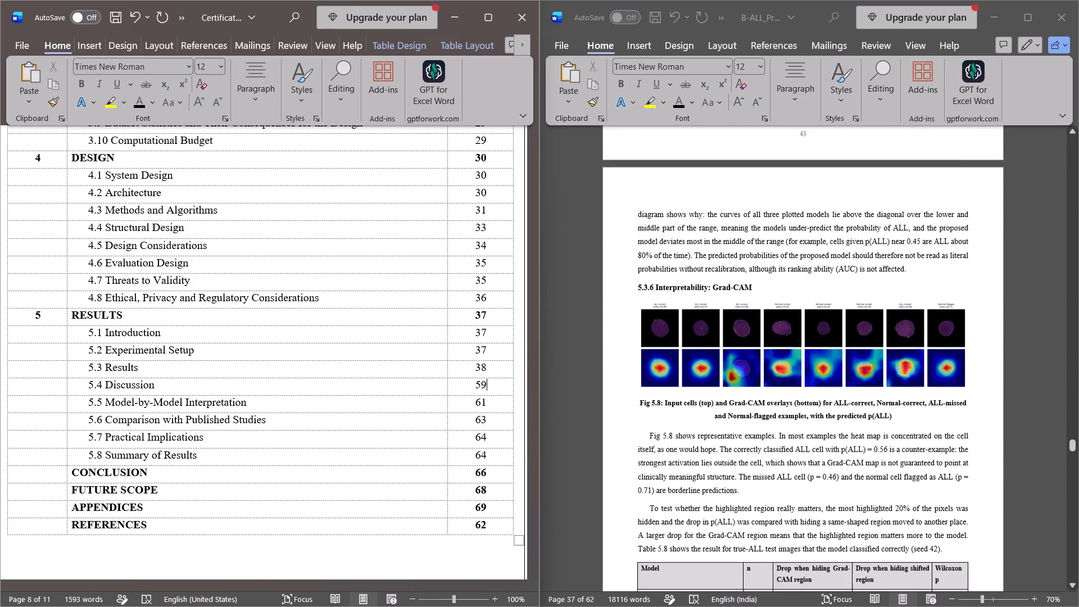
scroll(648, 337, "down", 6)
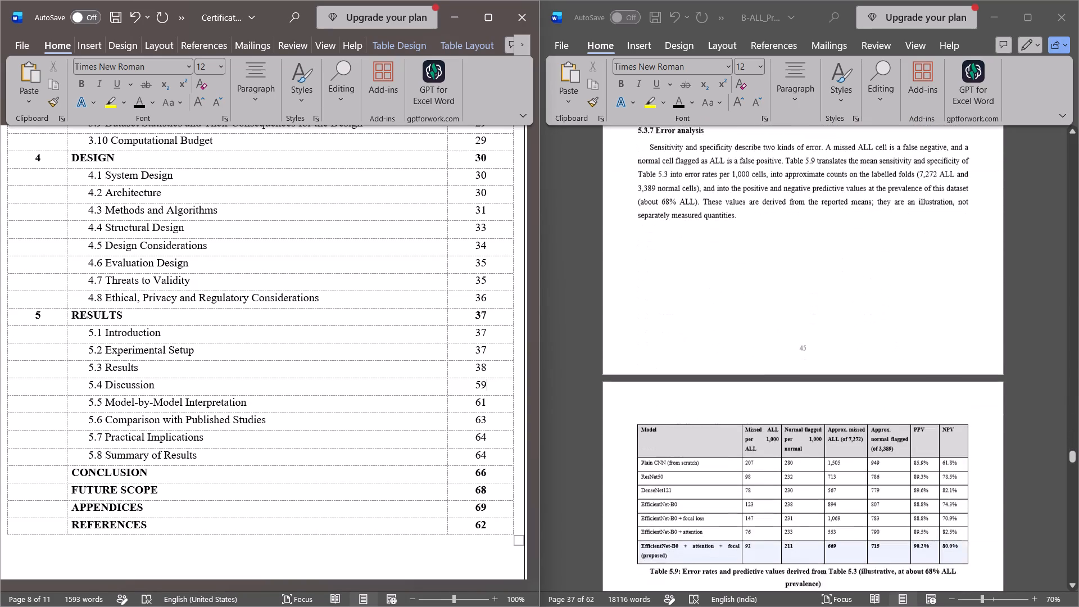
scroll(648, 337, "down", 5)
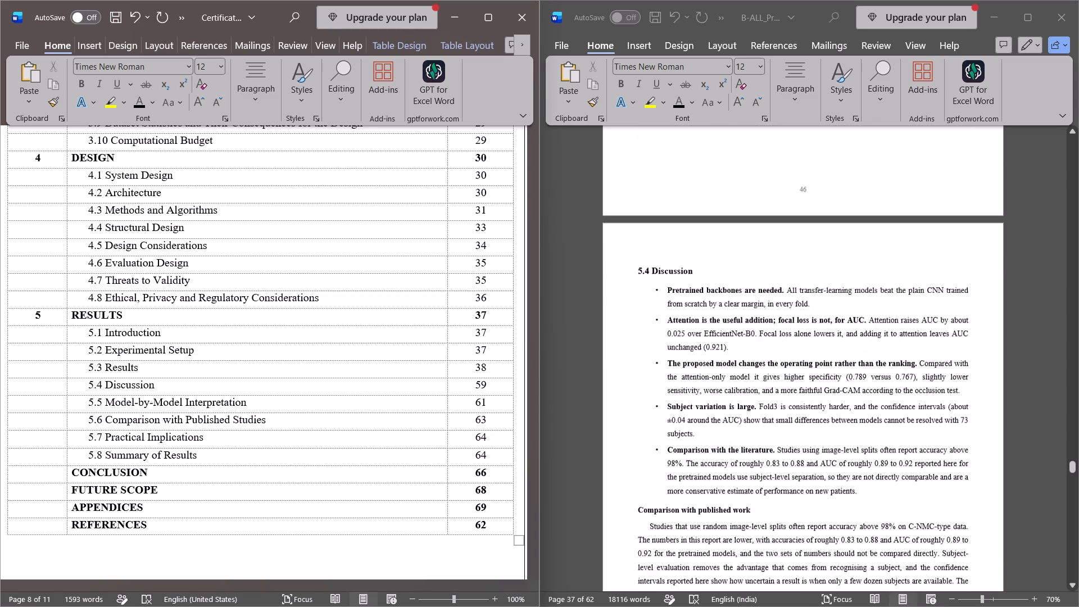
scroll(648, 337, "down", 1)
key("BackSpace")
key("BackSpace")
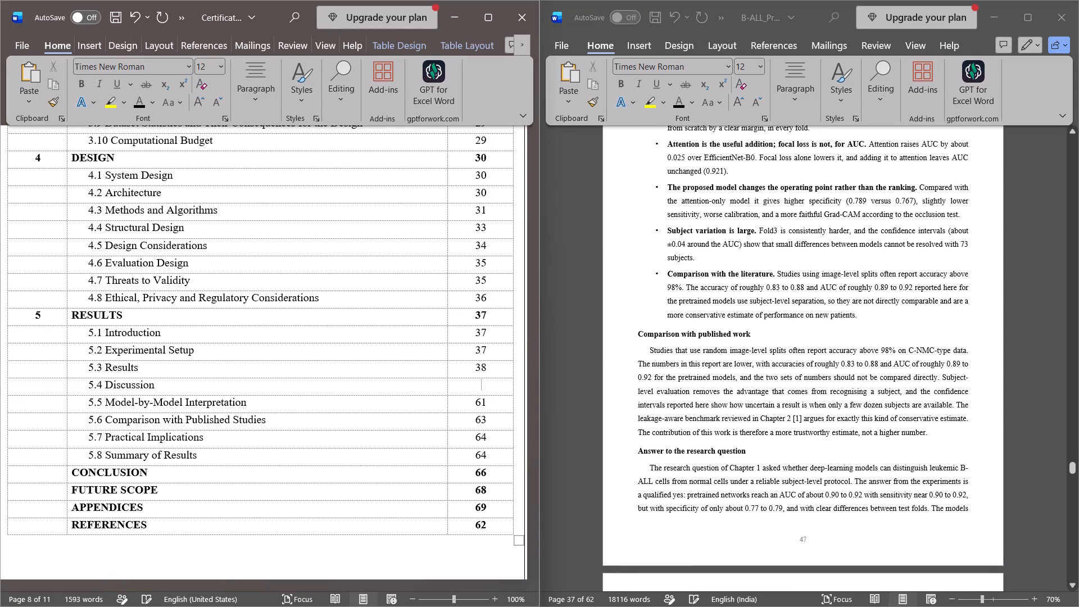
type("47")
Set the contents table page number of 5.5 Model-by-Model Interpretation to 48, following the report.
scroll(664, 332, "down", 3)
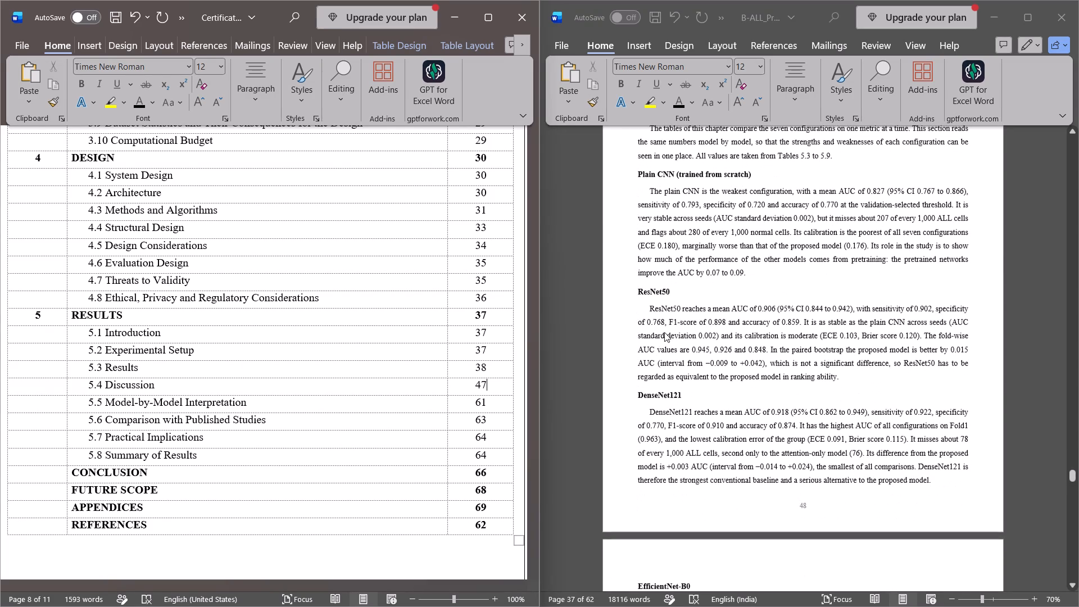
key("Left")
key("Down")
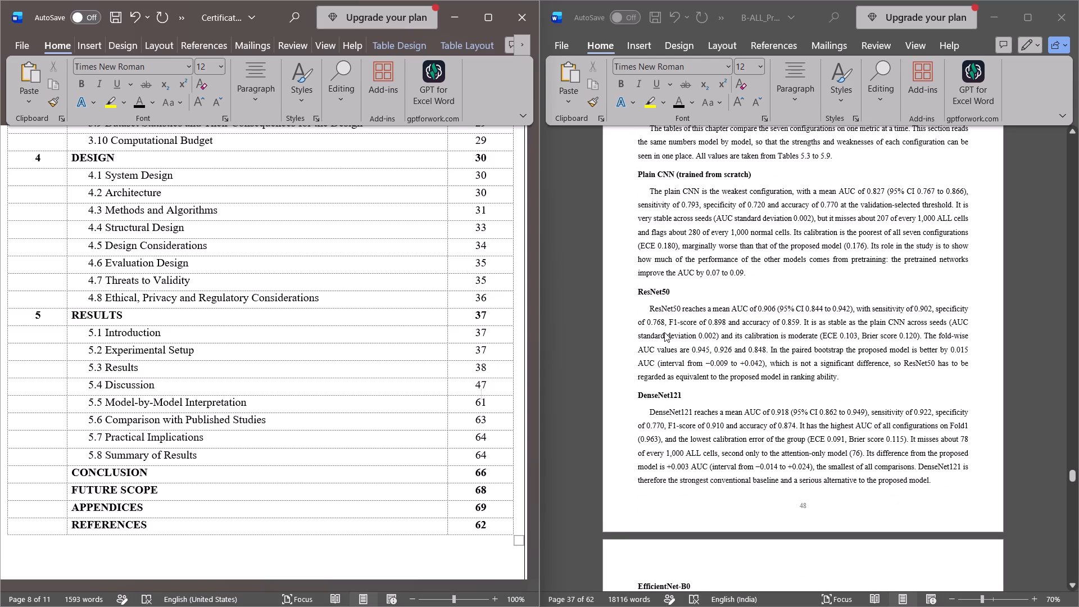
key("Right")
key("BackSpace")
key("BackSpace")
type("48")
Set the contents table page number of 5.6 Comparison with Published Studies to 50, following the report.
scroll(664, 332, "down", 1)
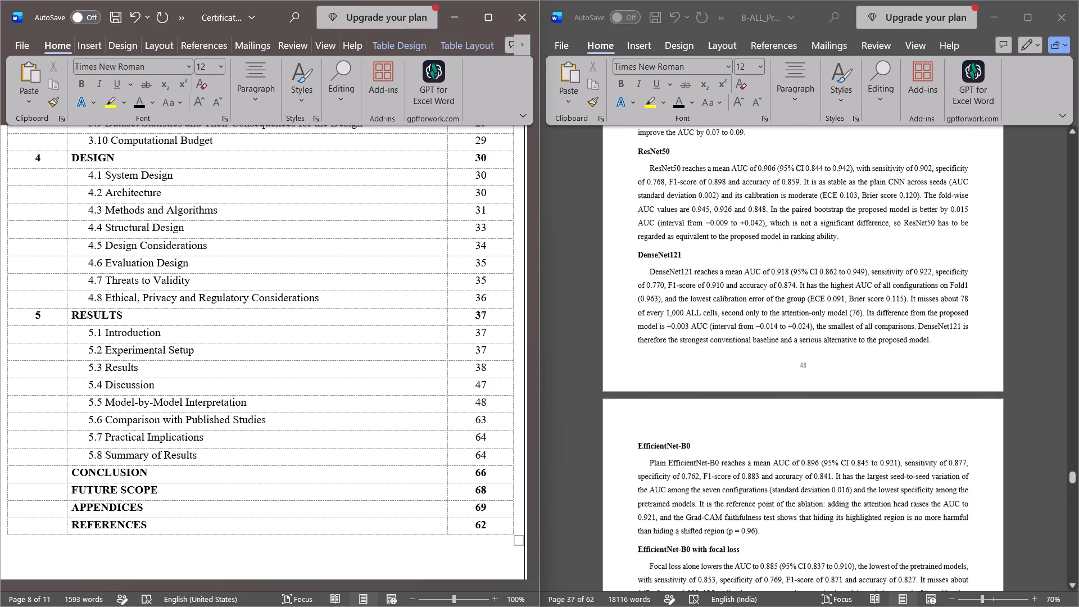
scroll(664, 332, "down", 4)
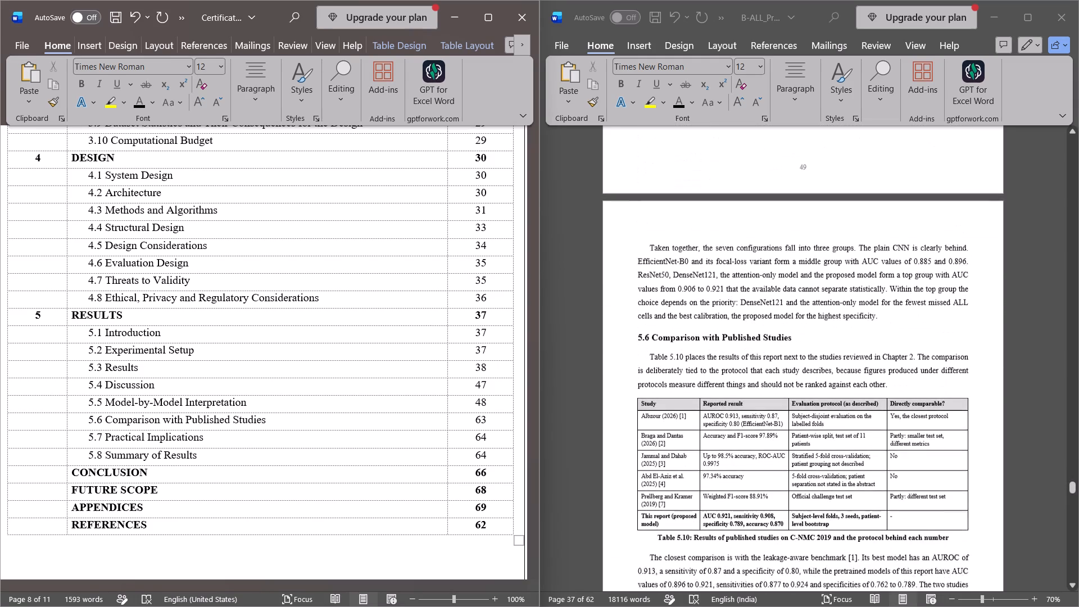
key("Down")
scroll(664, 332, "down", 1)
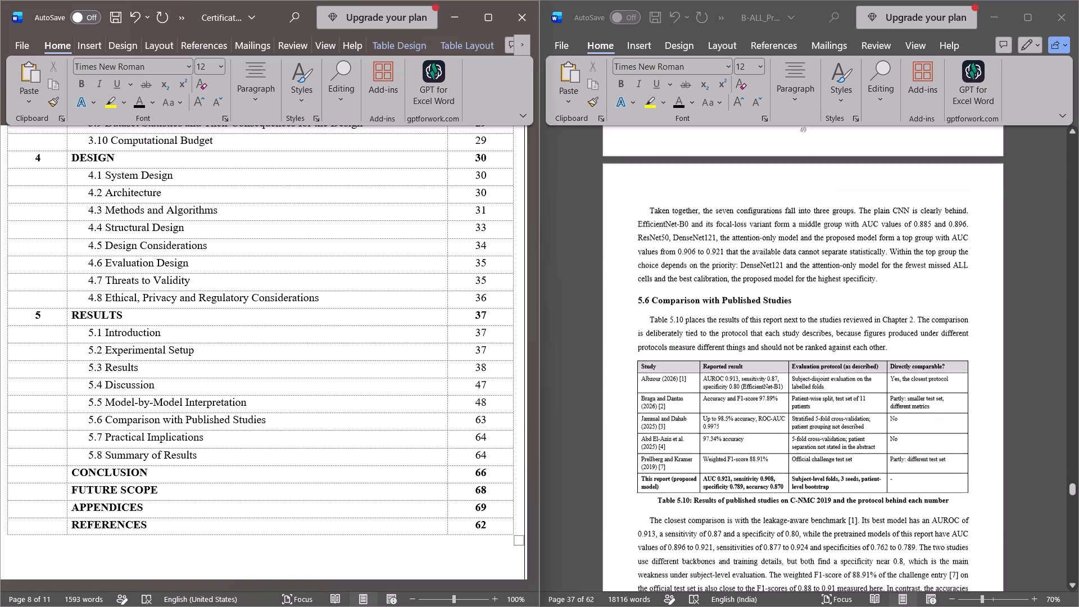
scroll(664, 332, "down", 1)
key("BackSpace")
key("BackSpace")
type("50")
Set the contents table page number of 5.7 Practical Implications to 51, following the report.
scroll(664, 332, "down", 1)
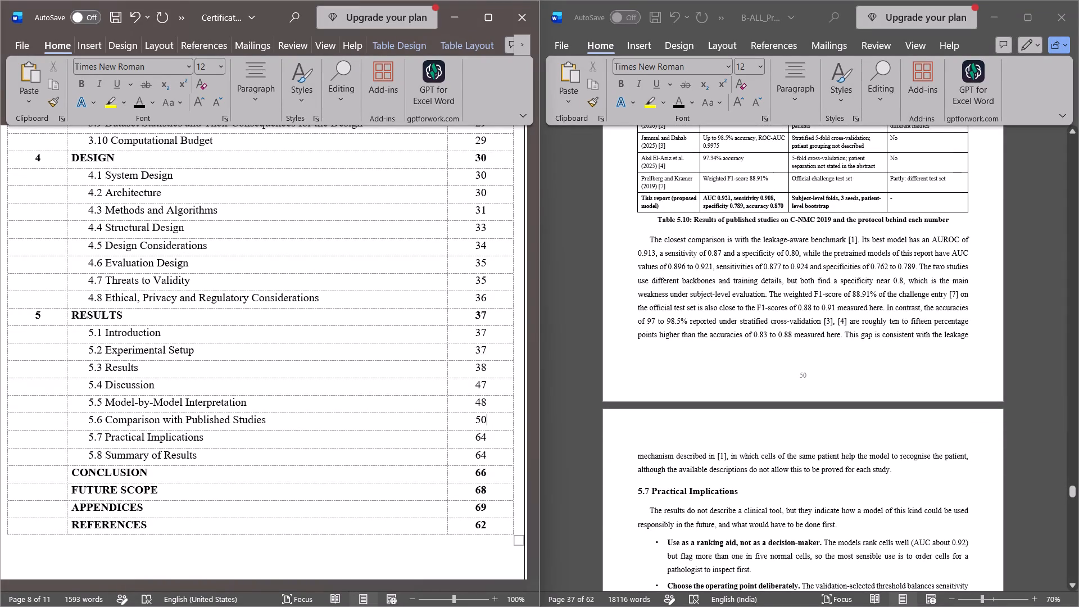
scroll(664, 332, "down", 5)
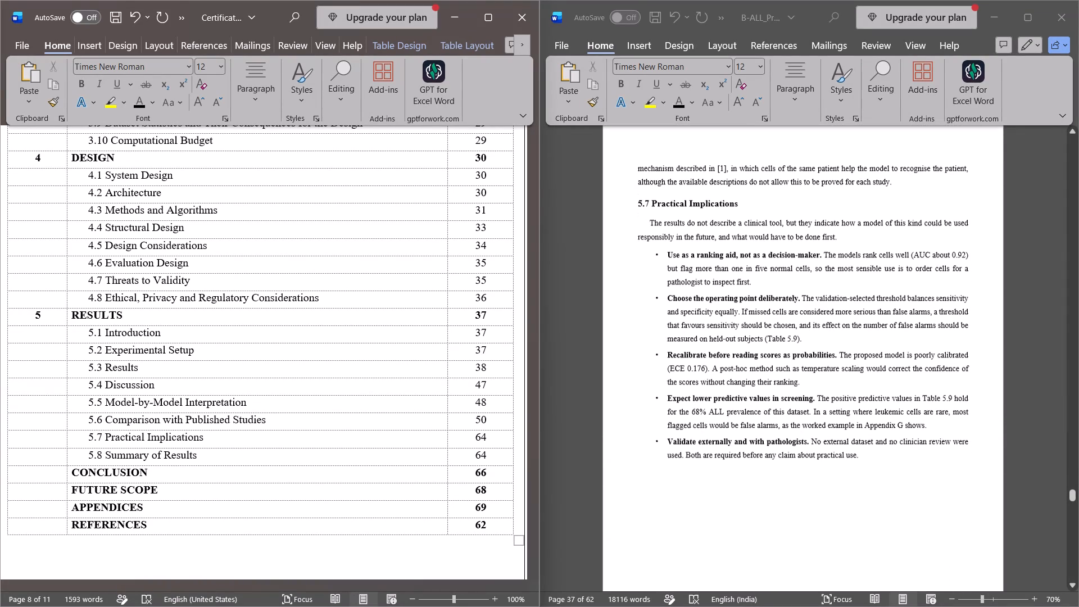
key("Down")
key("BackSpace")
key("BackSpace")
key("2")
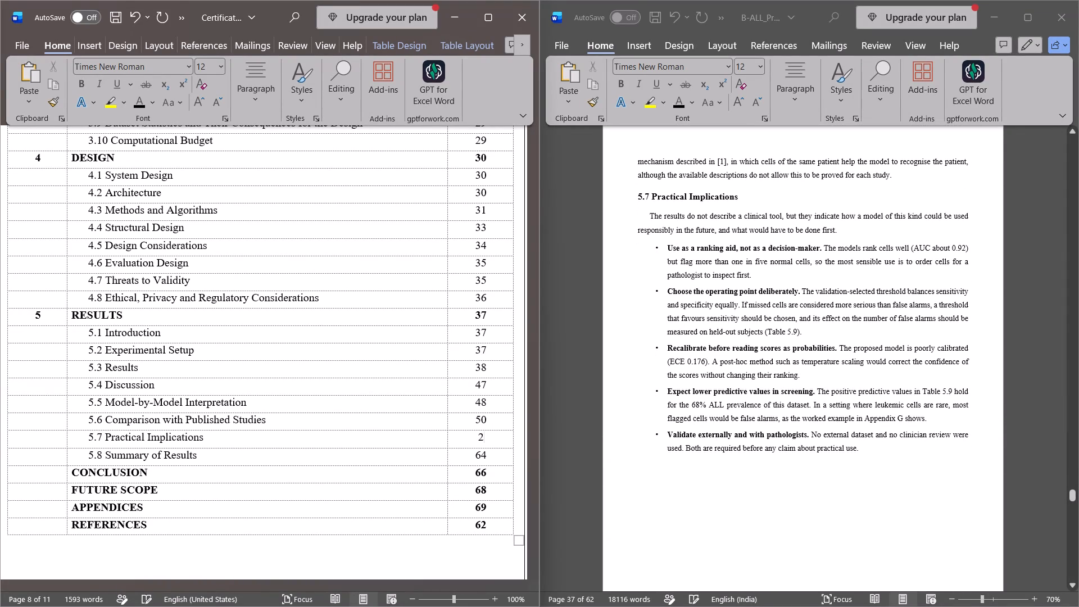
key("BackSpace")
type("51")
scroll(664, 332, "down", 1)
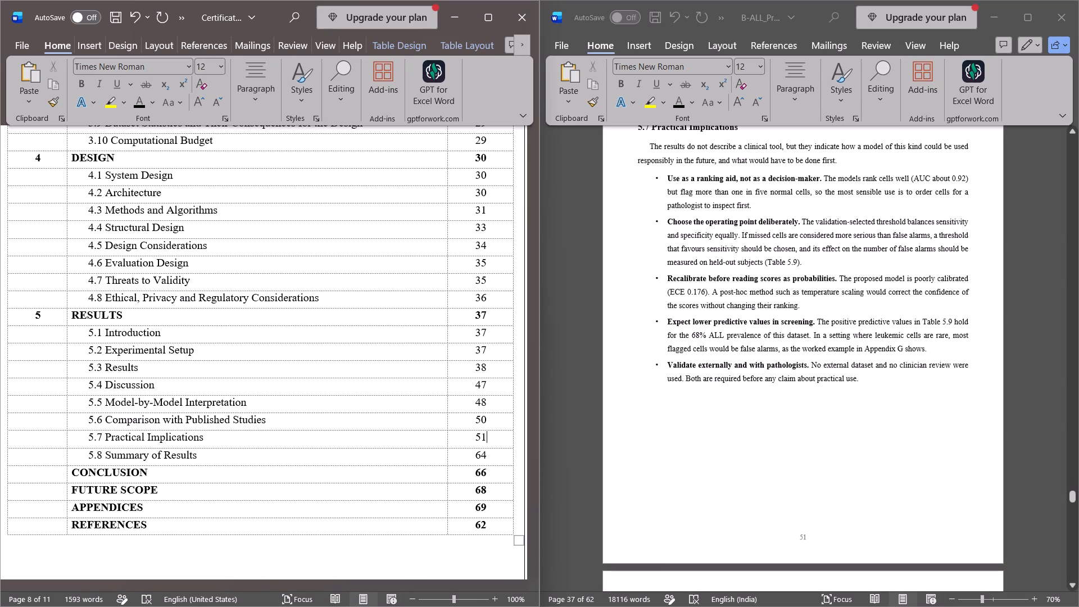
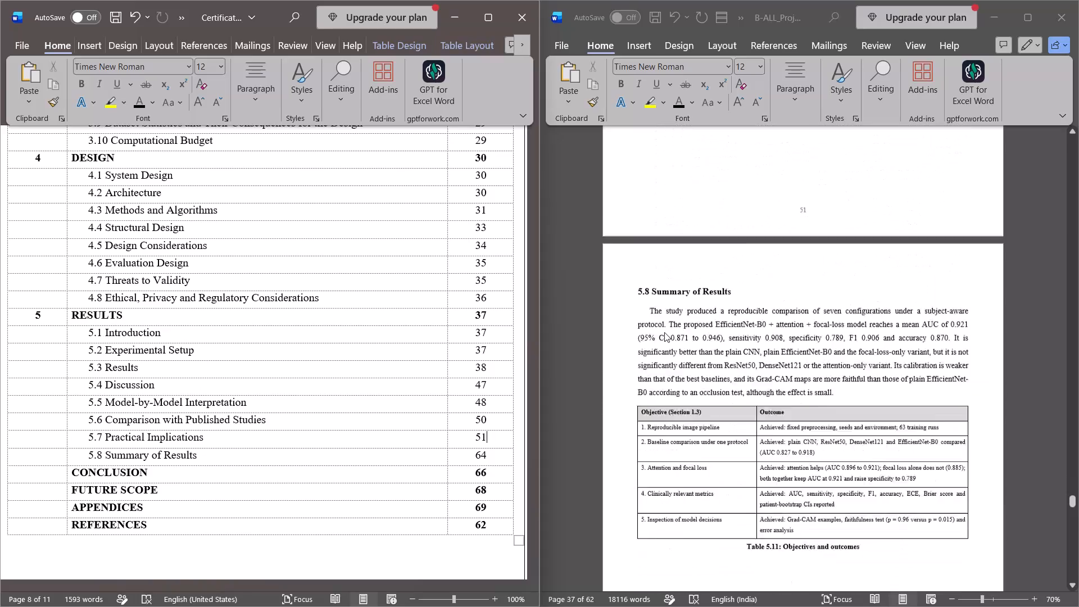
Set the contents table page number of 5.8 Summary of Results to 52, following the report.
scroll(664, 332, "down", 3)
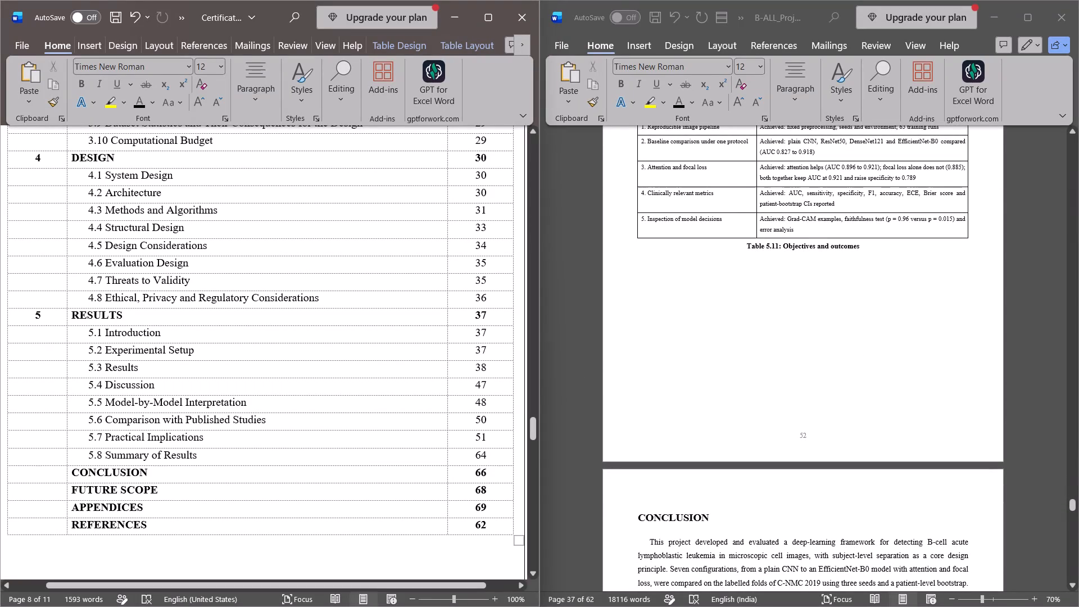
left_click(493, 452)
key("BackSpace")
key("BackSpace")
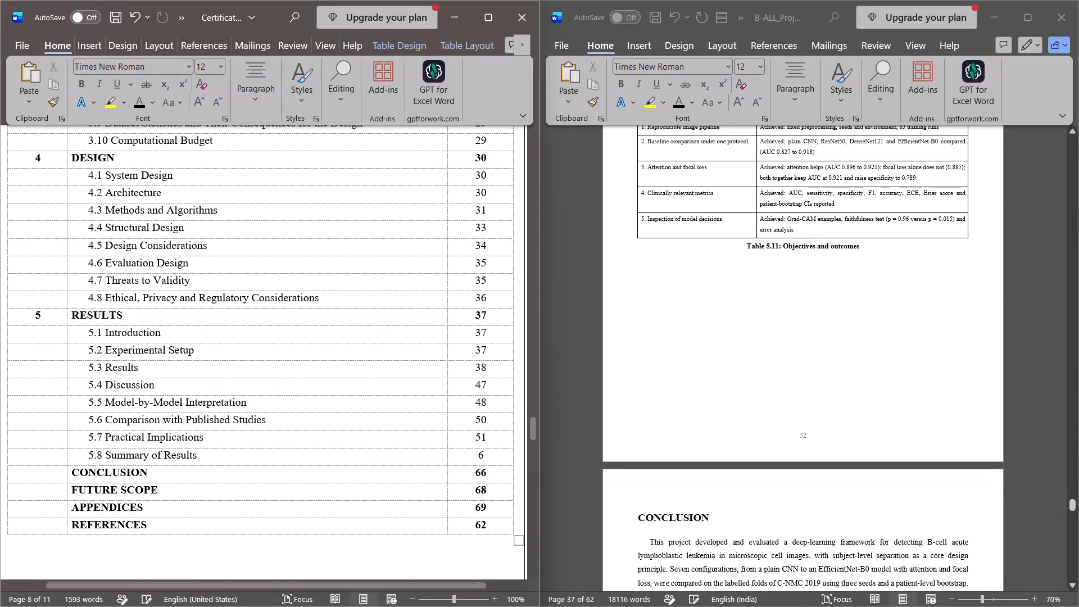
key("2")
key("BackSpace")
type("52")
Set the contents table page number of CONCLUSION to 53, following the report.
scroll(649, 446, "down", 3)
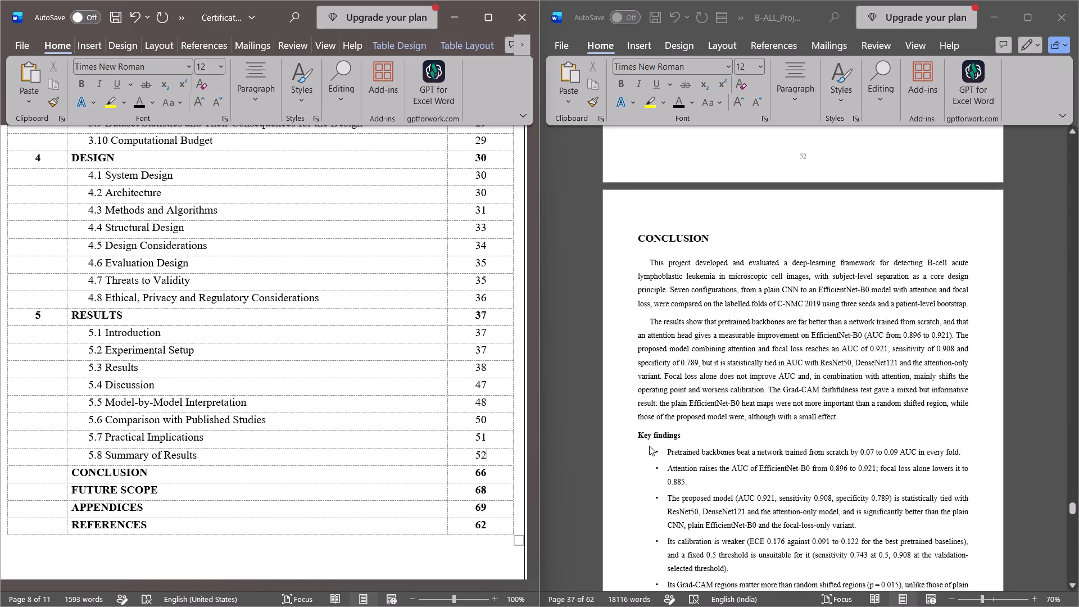
scroll(649, 446, "down", 1)
key("Down")
key("Up")
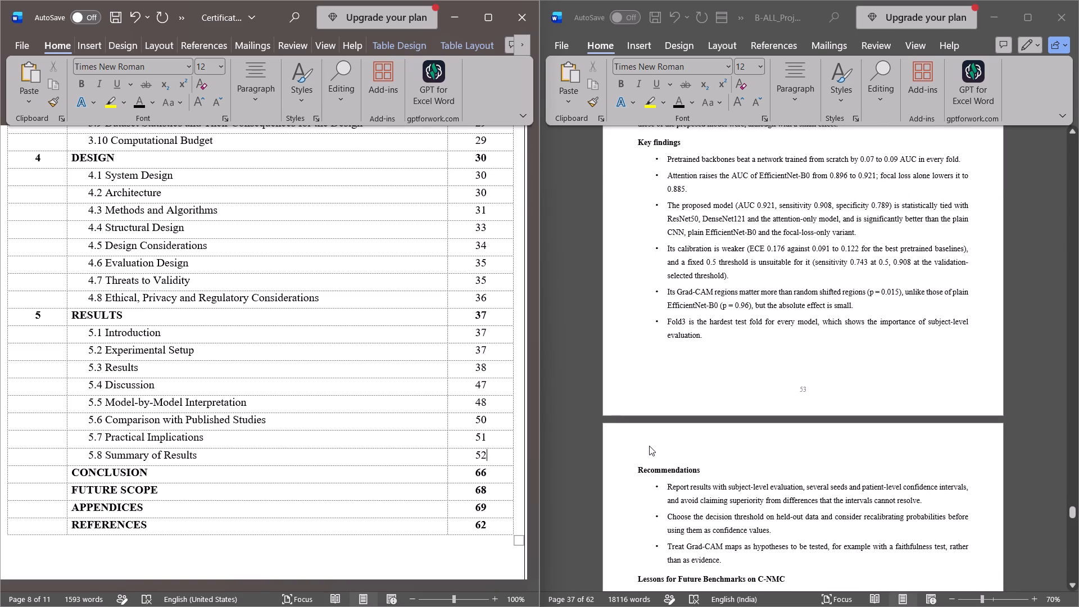
key("Down")
key("BackSpace")
key("BackSpace")
type("53")
Set the contents table page number of FUTURE SCOPE to 55, following the report.
scroll(649, 446, "down", 5)
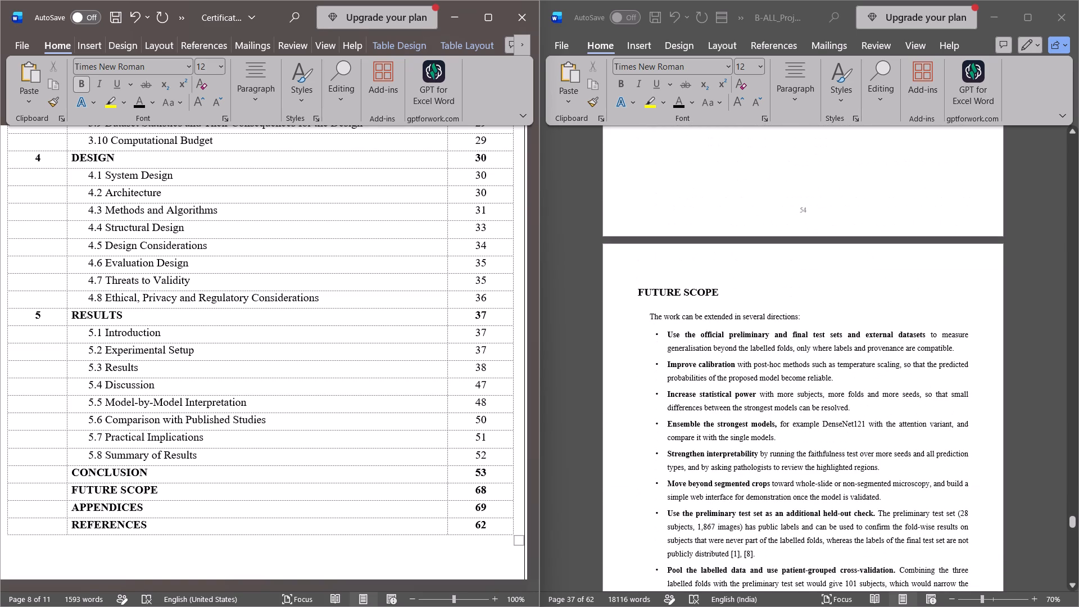
key("Down")
key("BackSpace")
key("BackSpace")
type("55")
Set the contents table page number of APPENDICES to 56, following the report.
scroll(649, 446, "down", 2)
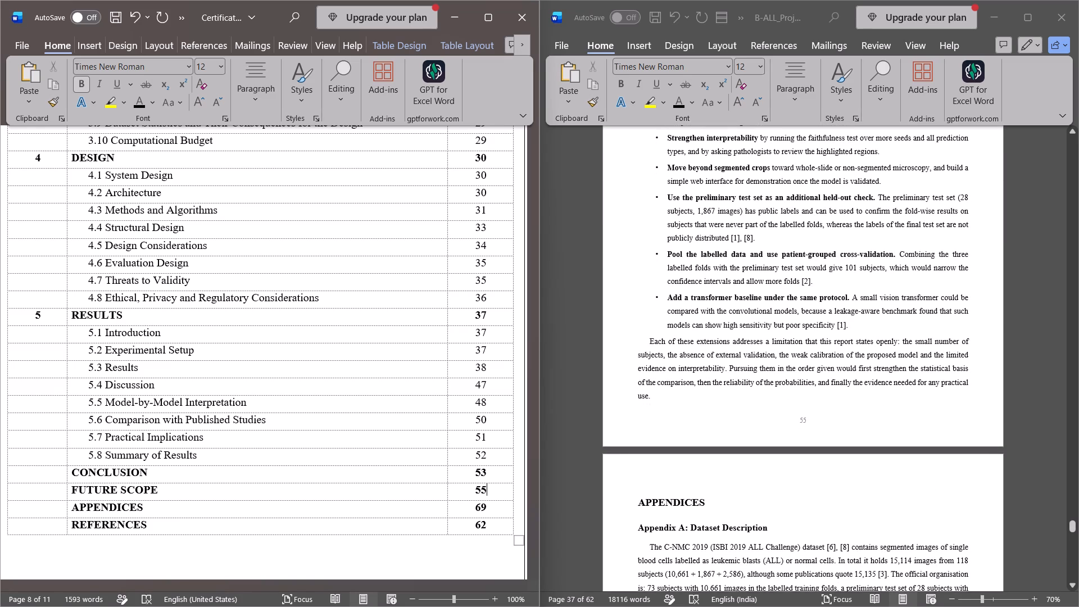
scroll(649, 446, "down", 3)
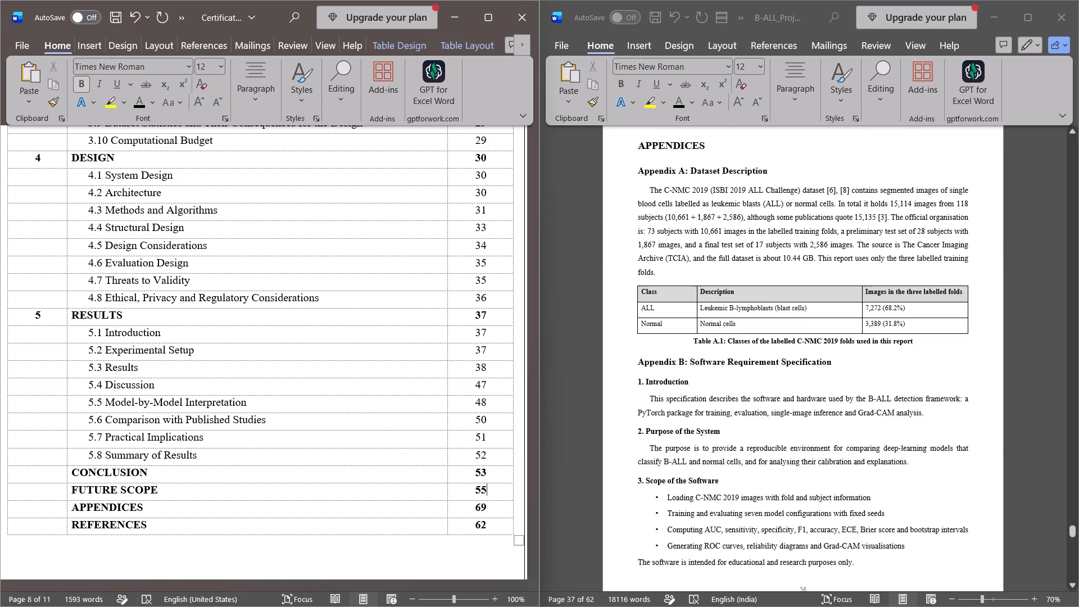
scroll(649, 446, "down", 1)
key("Down")
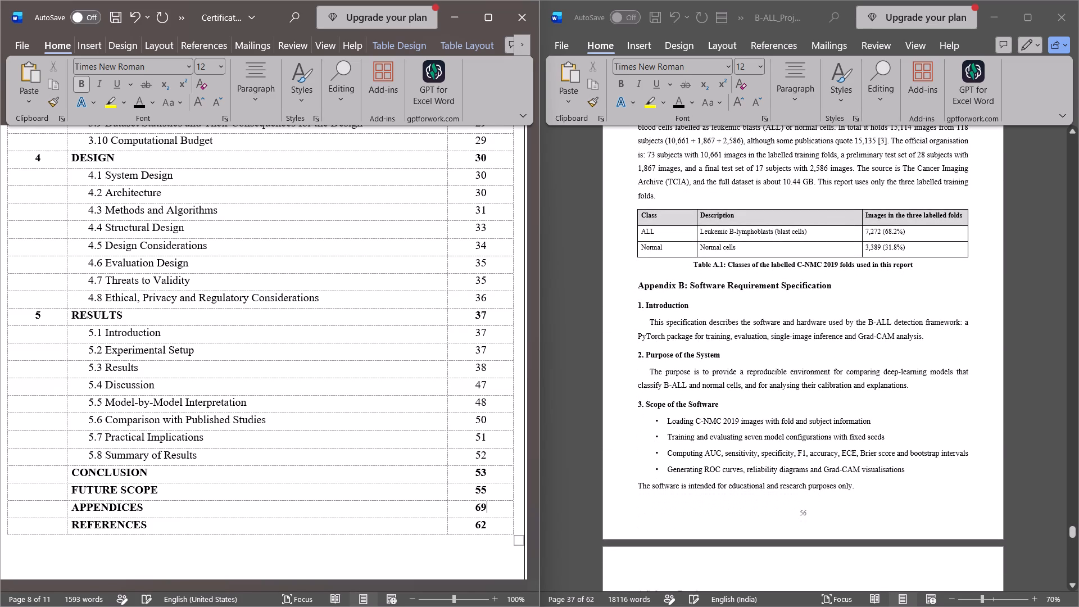
key("backslash")
key("BackSpace")
key("BackSpace")
key("BackSpace")
type("56")
Check the report's References page against the contents table, and save both the certificate document and the report.
scroll(649, 446, "down", 10)
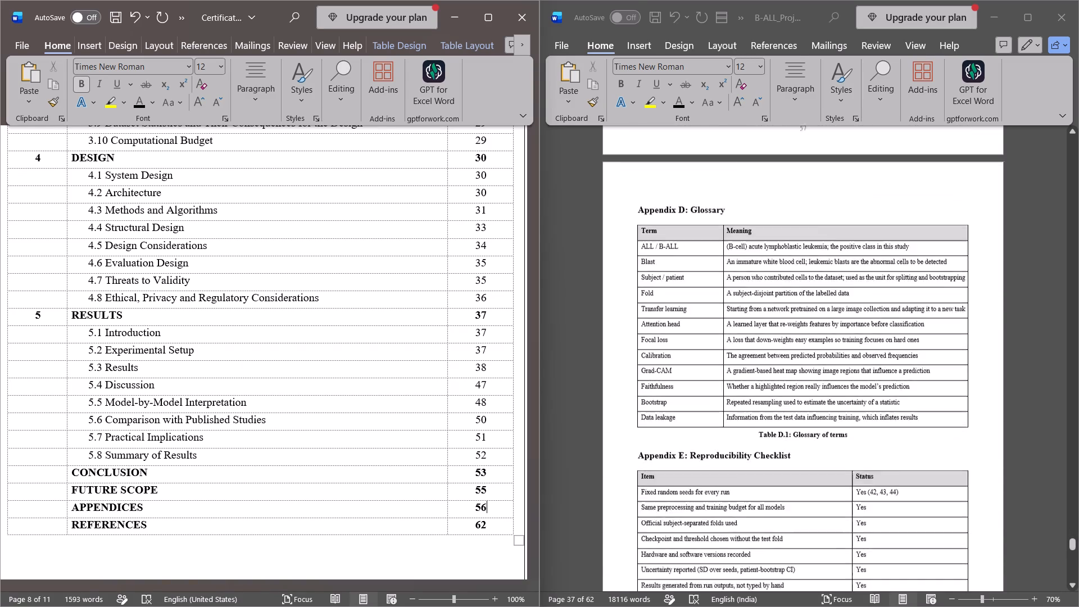
scroll(649, 446, "down", 19)
scroll(649, 446, "down", 12)
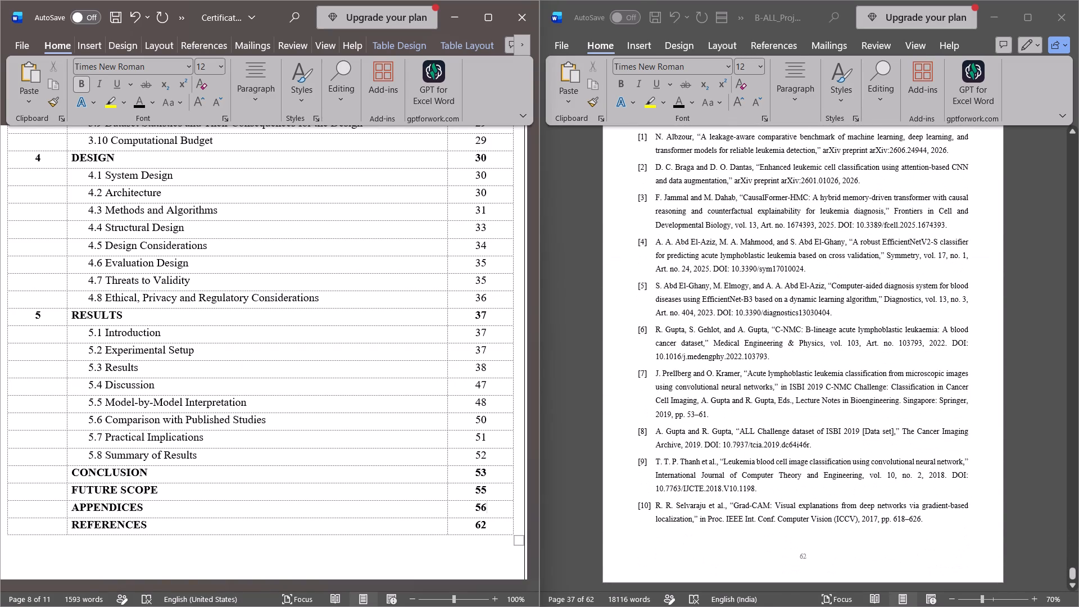
key("ctrl+s")
left_click(683, 400)
key("ctrl+s")
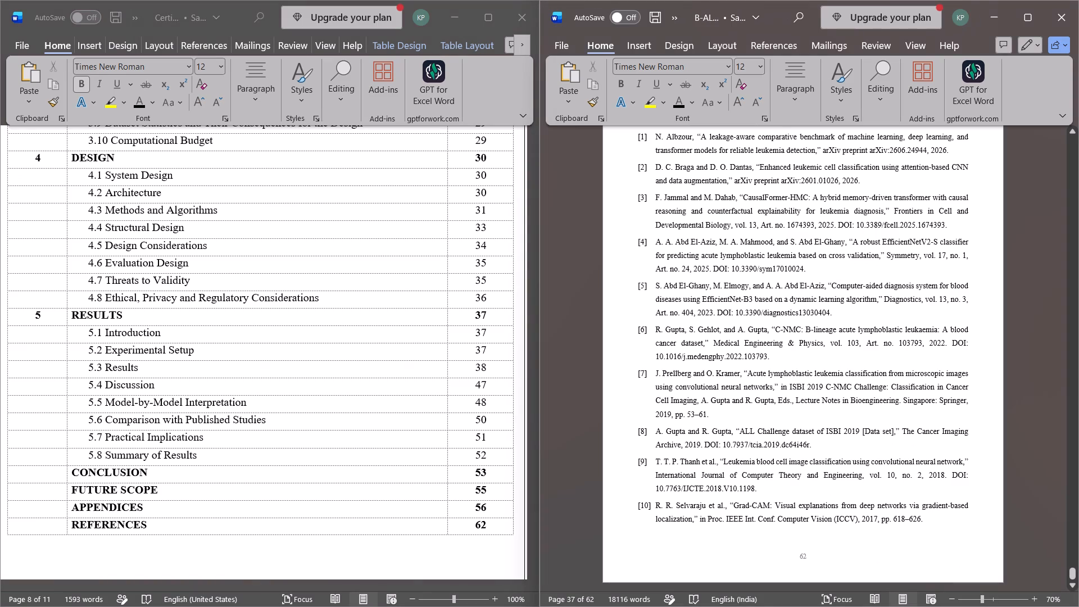
Set the page number of Table H.1 in the list of tables to 61, following the report.
scroll(247, 395, "down", 4)
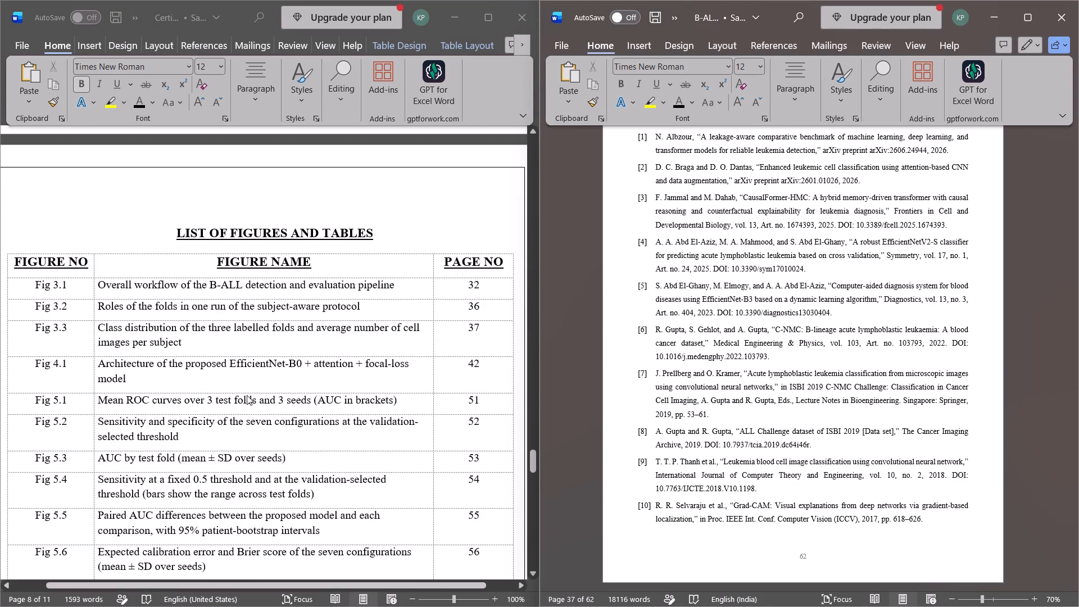
scroll(437, 411, "down", 11)
scroll(437, 411, "up", 1)
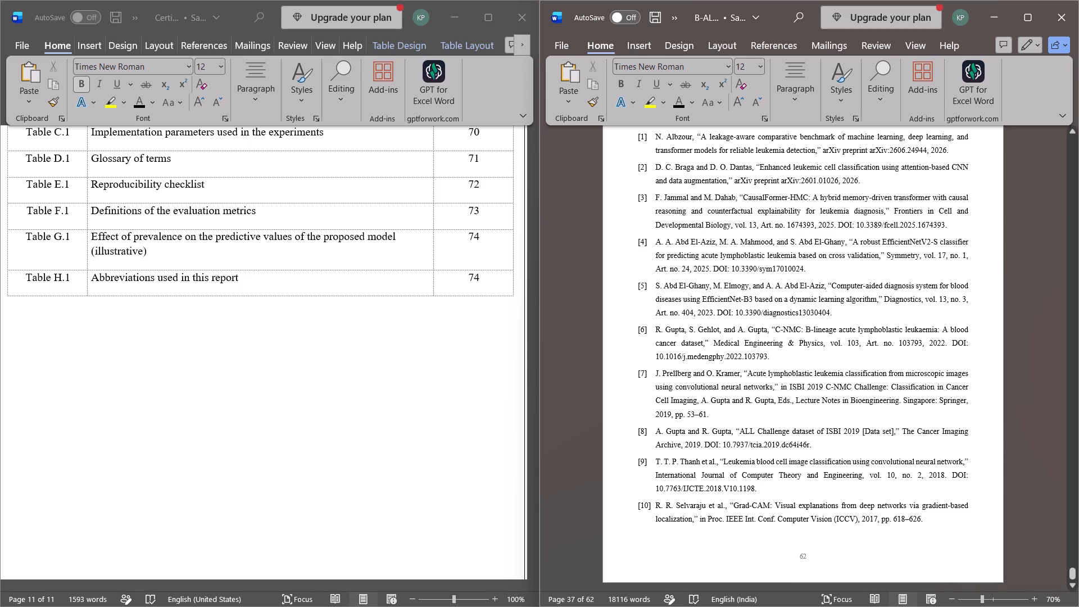
left_click(488, 271)
left_click(486, 276)
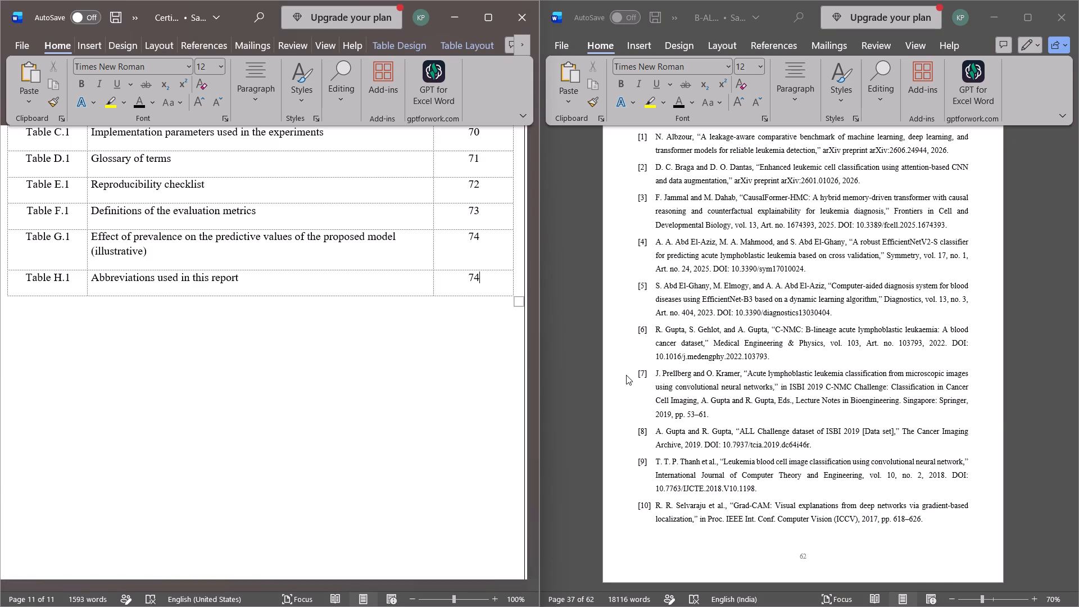
scroll(618, 387, "down", 2)
scroll(618, 387, "up", 3)
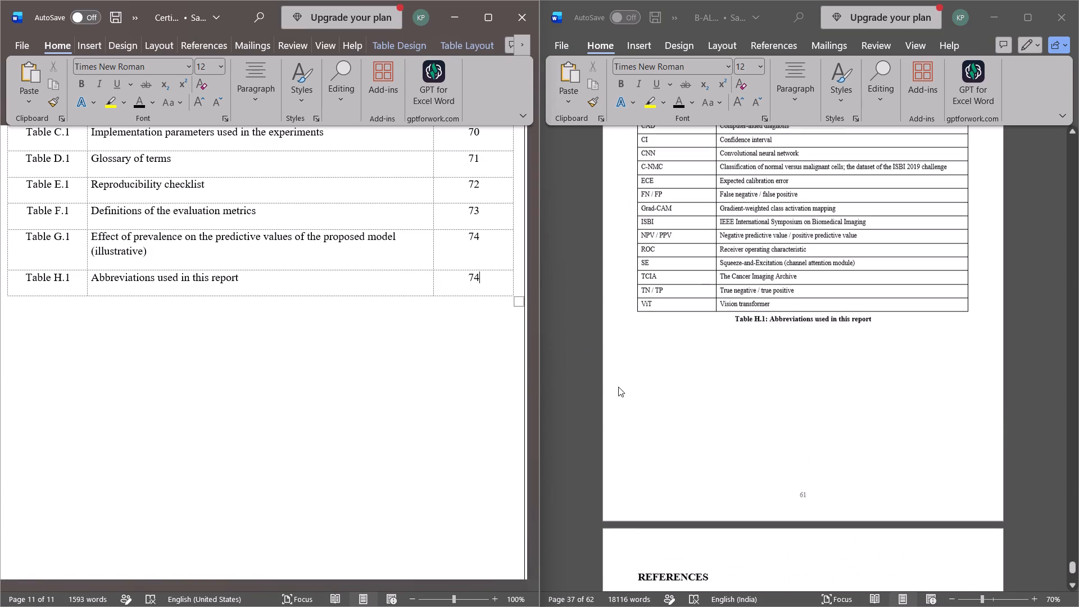
key("BackSpace")
key("BackSpace")
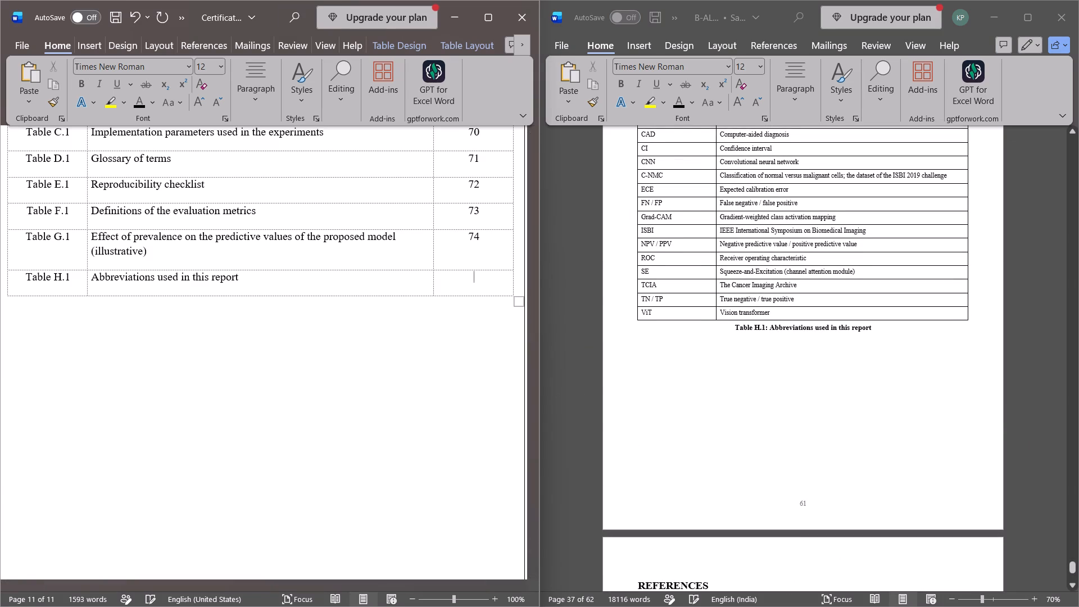
type("61")
Set the page number of Table G.1 in the list of tables to 60, following the report.
scroll(523, 381, "up", 2)
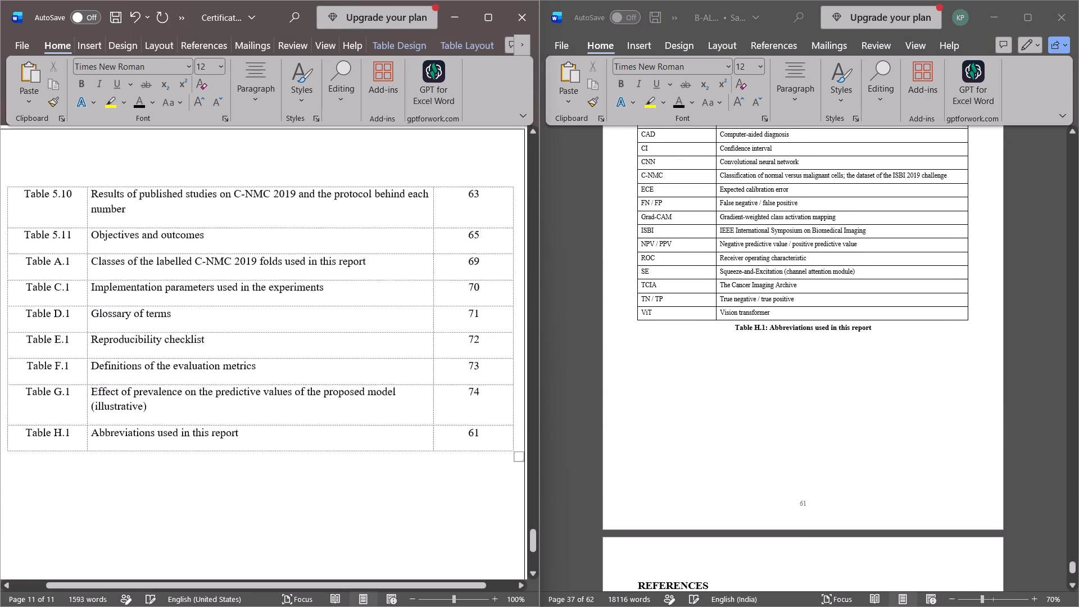
scroll(523, 381, "up", 1)
scroll(438, 345, "down", 1)
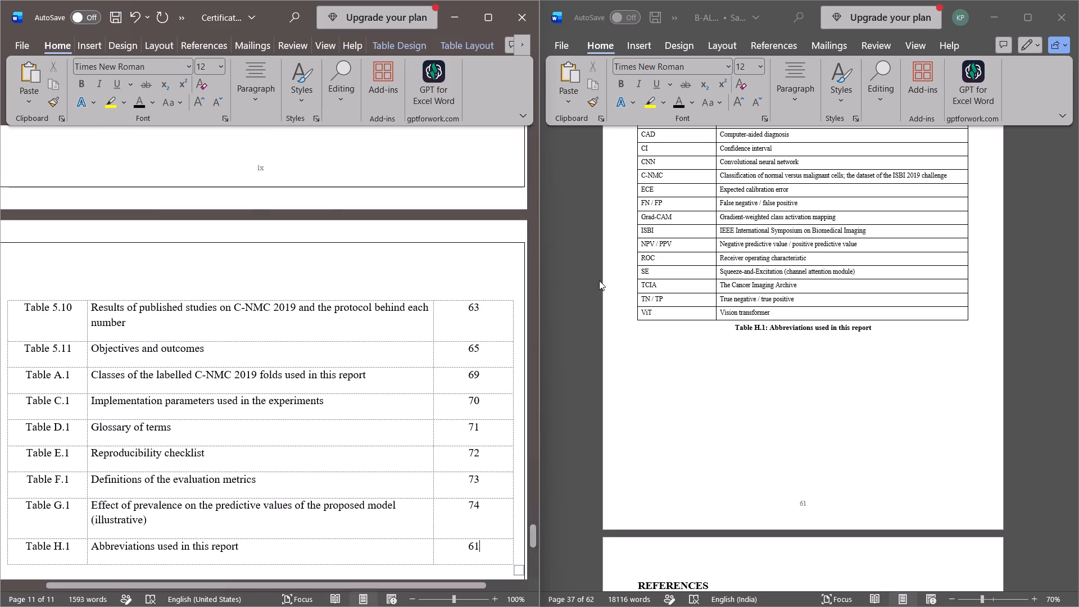
scroll(474, 290, "down", 1)
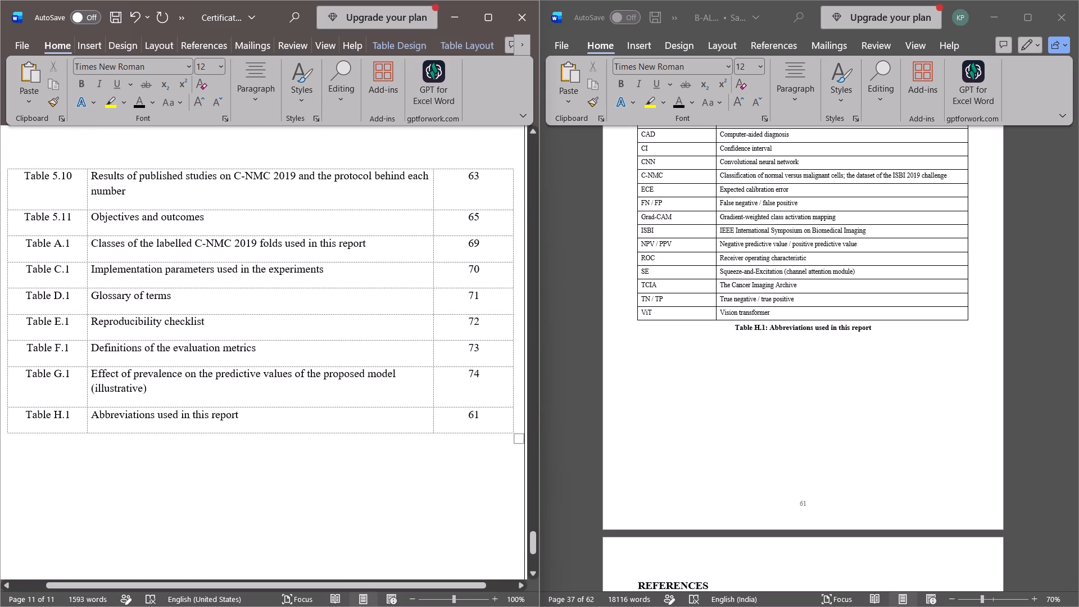
scroll(648, 305, "up", 3)
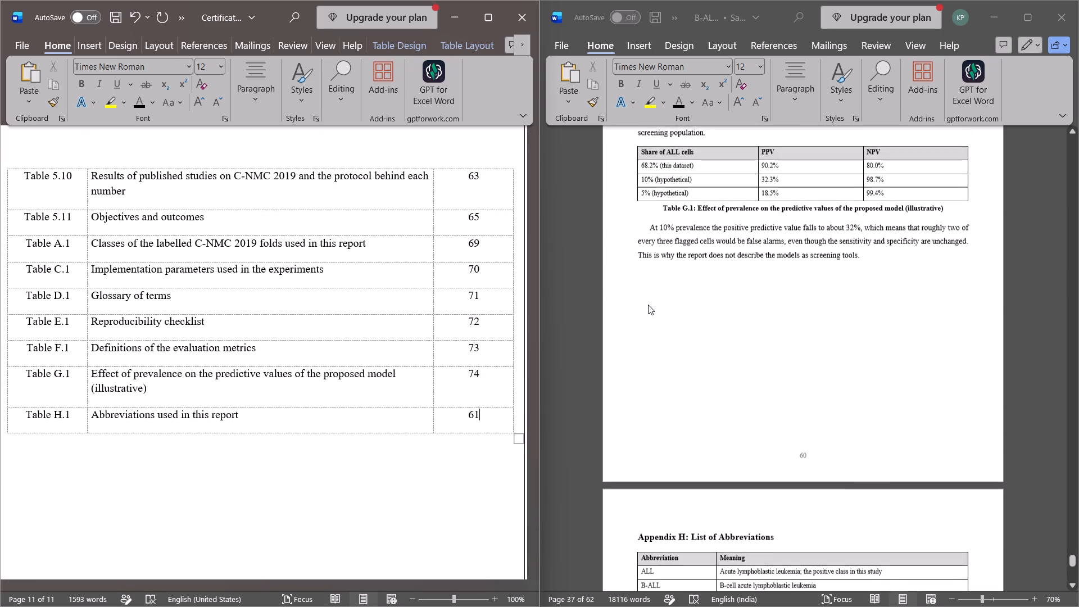
scroll(648, 305, "up", 1)
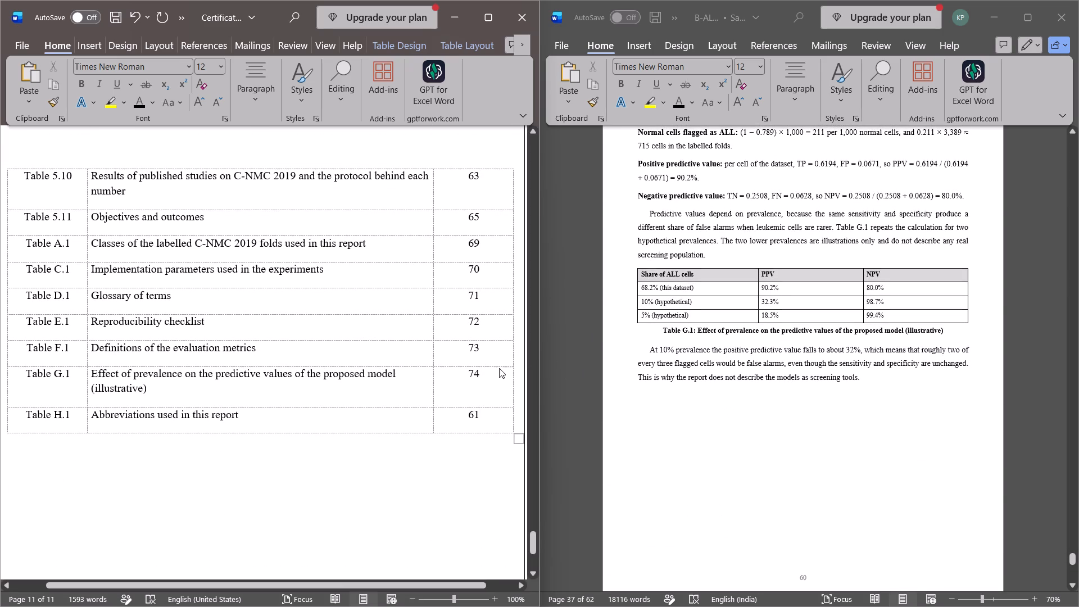
left_click(492, 378)
key("BackSpace")
key("BackSpace")
type("60")
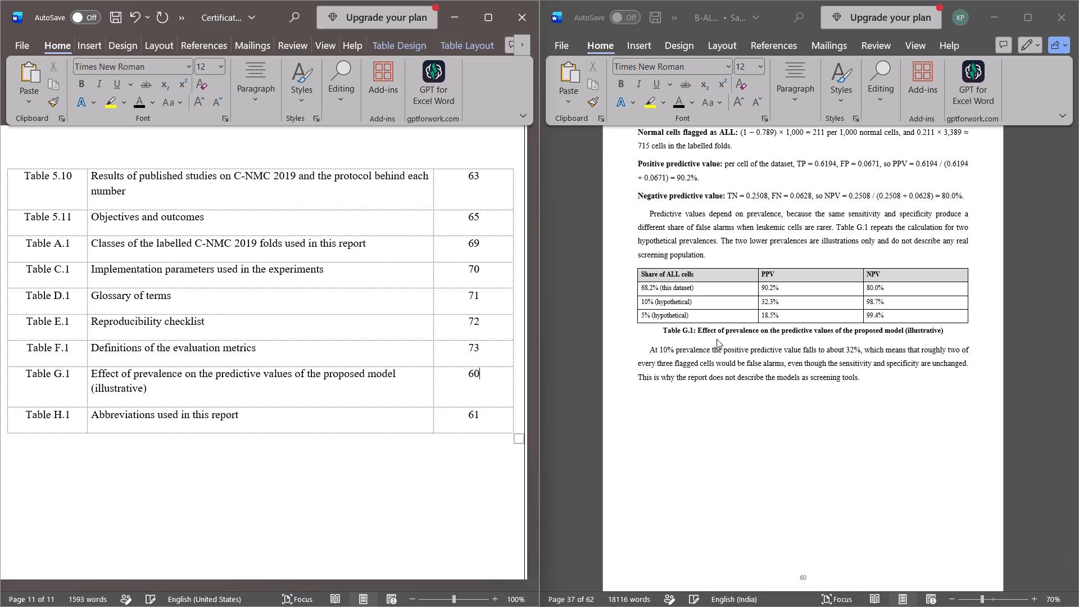
Set the page number of Table F.1 in the list of tables to 59, following the report.
scroll(717, 339, "up", 3)
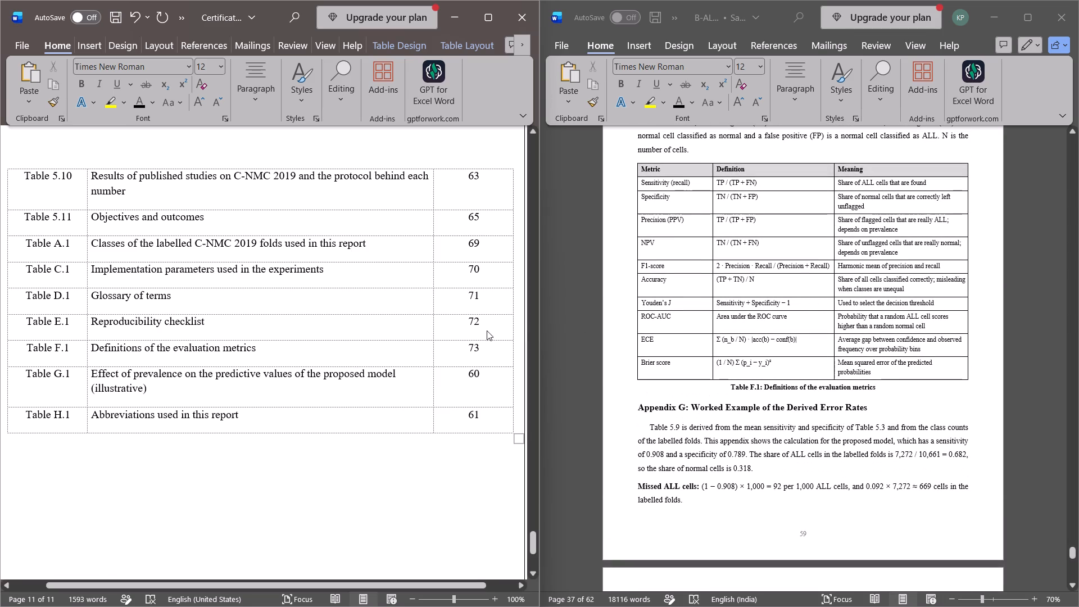
left_click(486, 348)
key("BackSpace")
key("BackSpace")
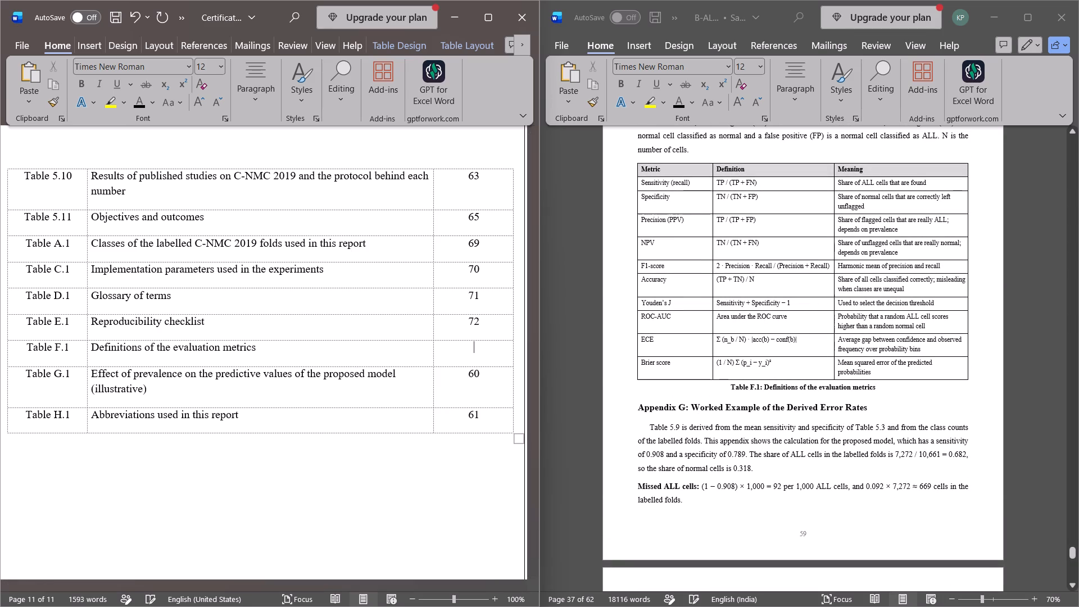
type("59")
Examine the entries and page numbers across the list of figures and tables at a reduced zoom.
scroll(486, 348, "up", 1)
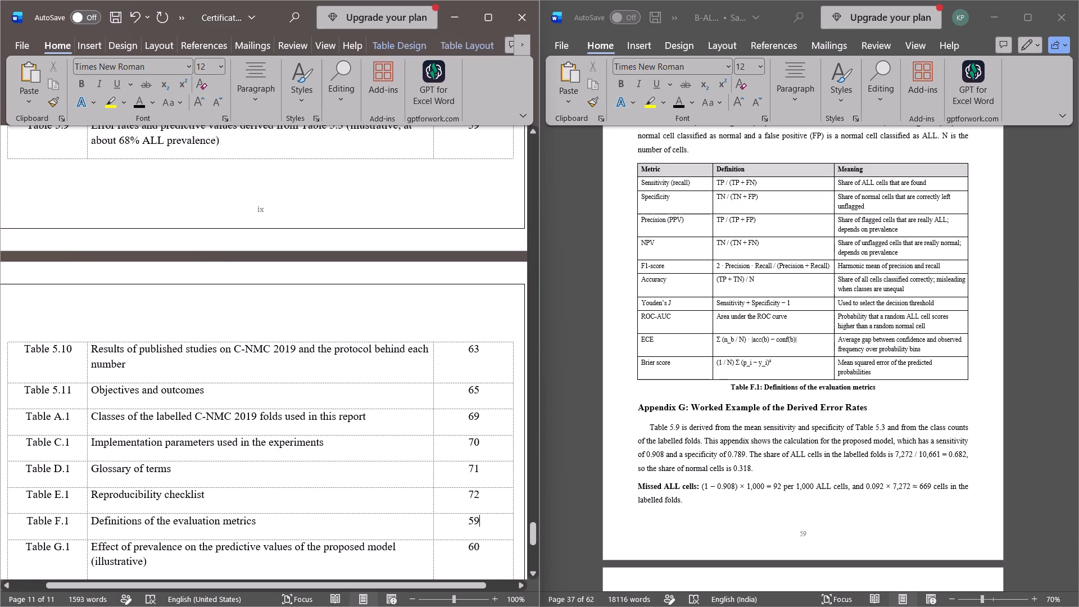
scroll(450, 305, "down", 2, "ctrl")
scroll(450, 305, "up", 1)
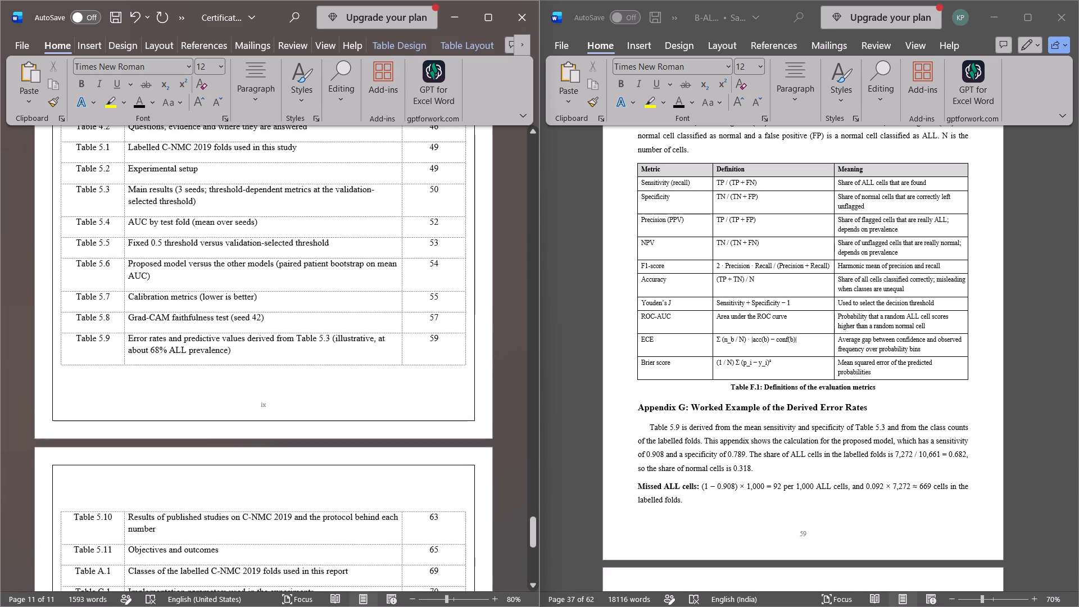
scroll(450, 305, "up", 1)
scroll(450, 305, "down", 3, "ctrl")
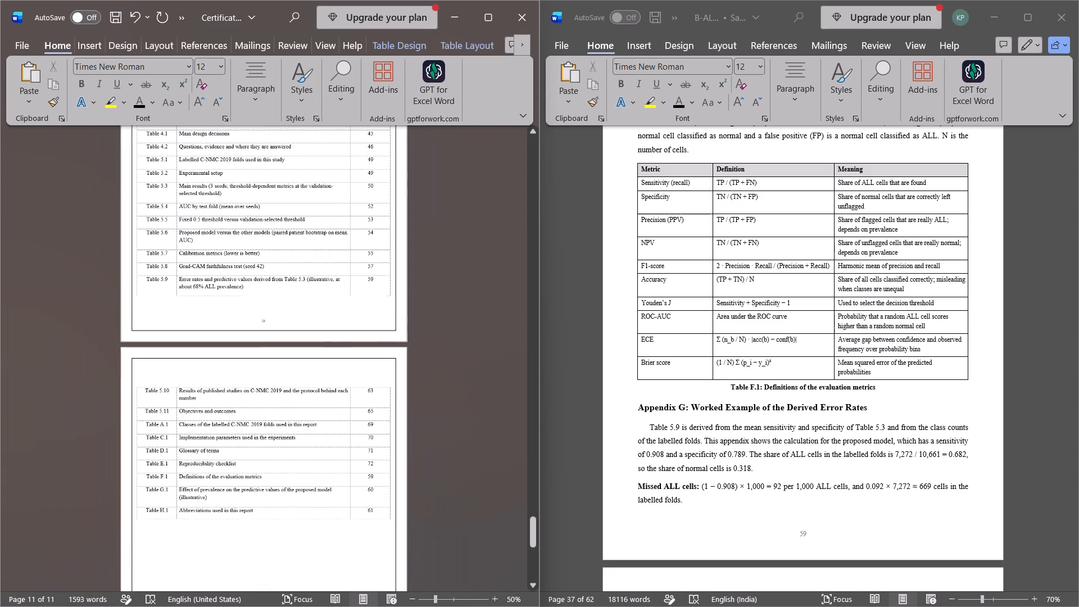
scroll(450, 305, "up", 7)
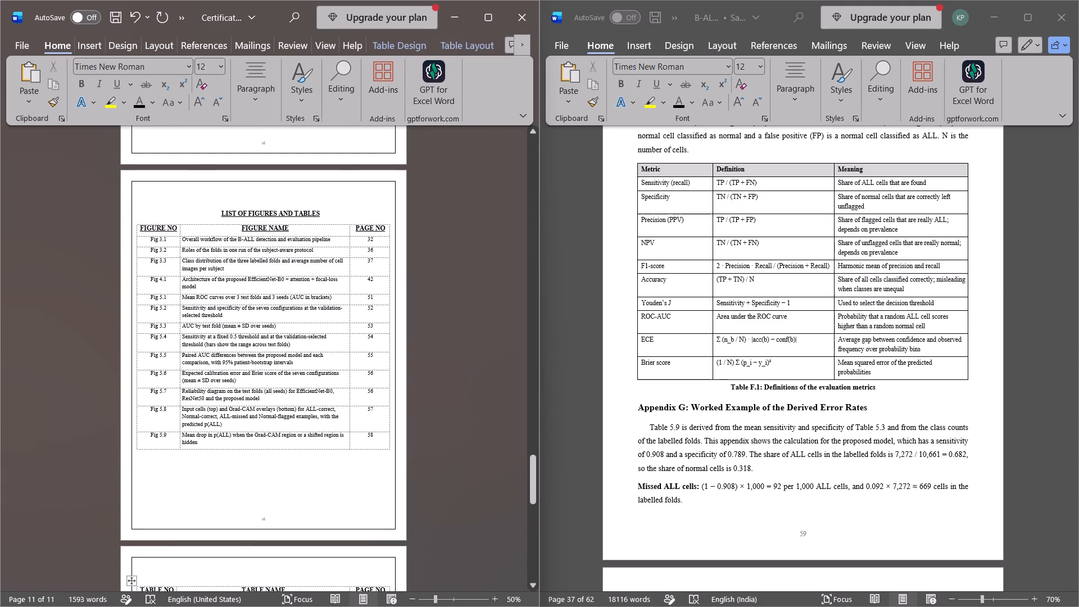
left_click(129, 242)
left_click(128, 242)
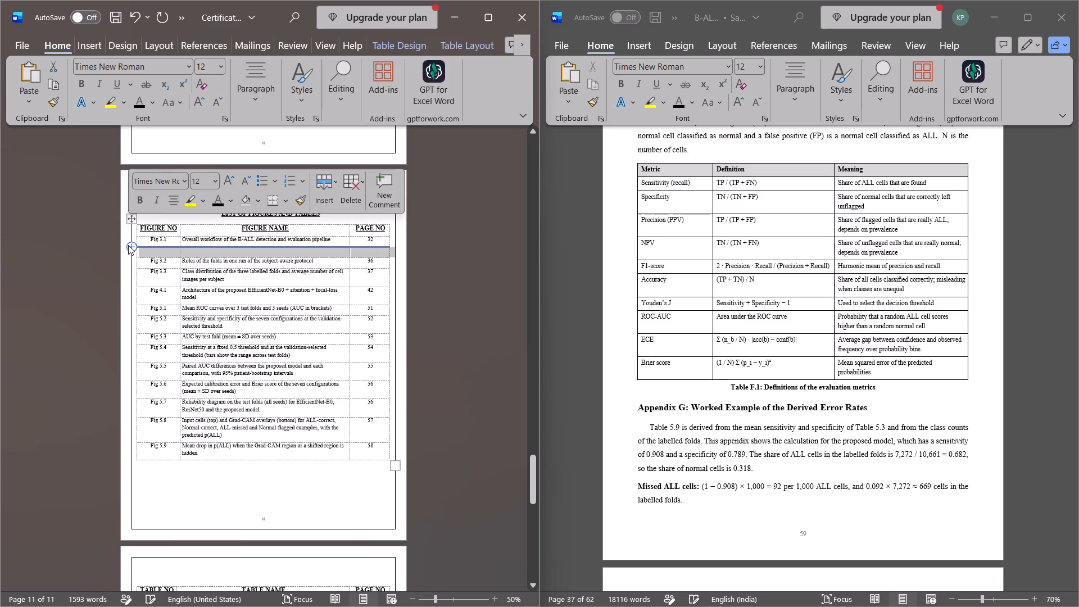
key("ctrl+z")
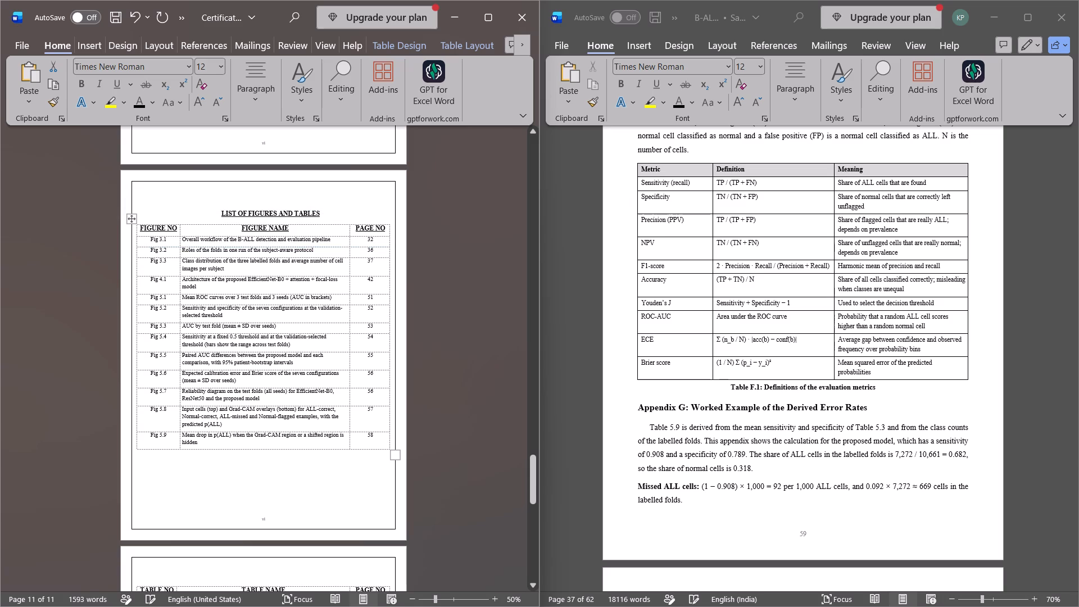
Examine the page numbers across the contents pages and the list of figures and tables in the certificate document.
left_click(132, 178)
left_click(130, 180)
left_click_drag(130, 180, 152, 190)
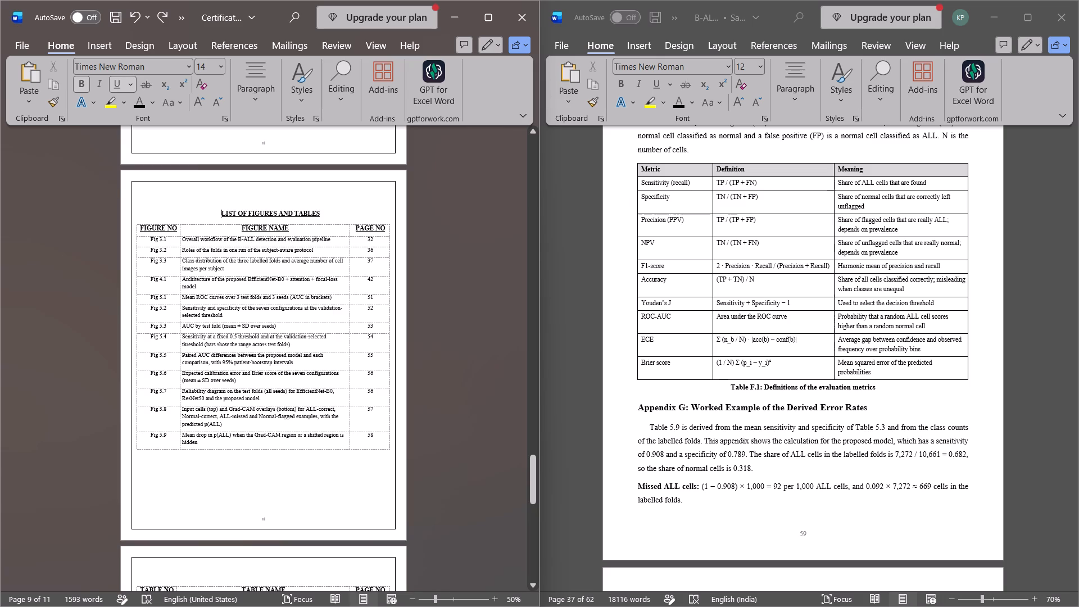
scroll(159, 186, "up", 2)
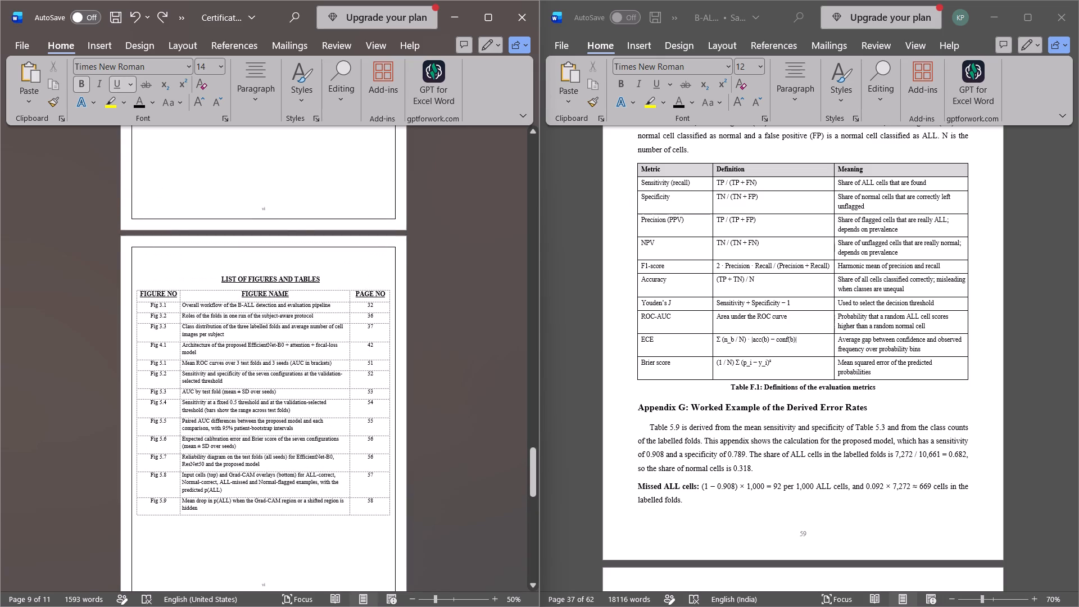
scroll(159, 186, "up", 3)
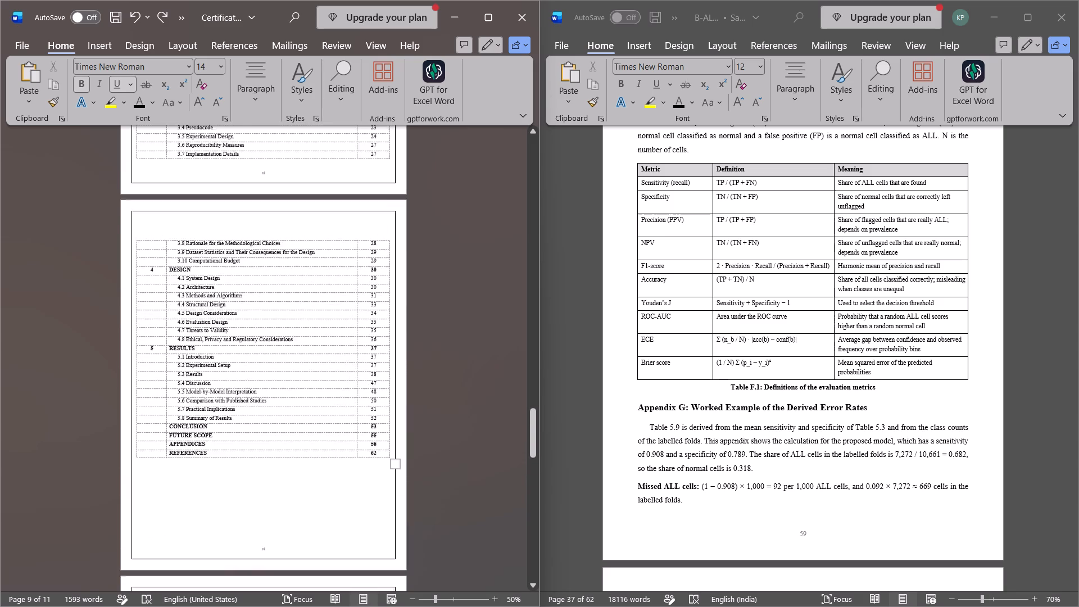
scroll(158, 219, "up", 4)
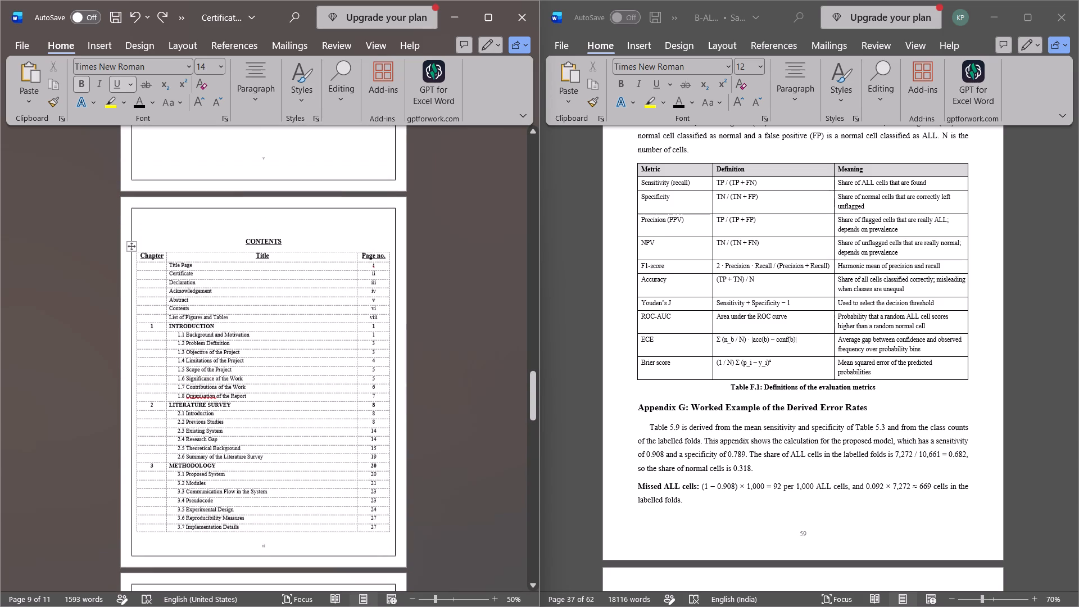
left_click(136, 211)
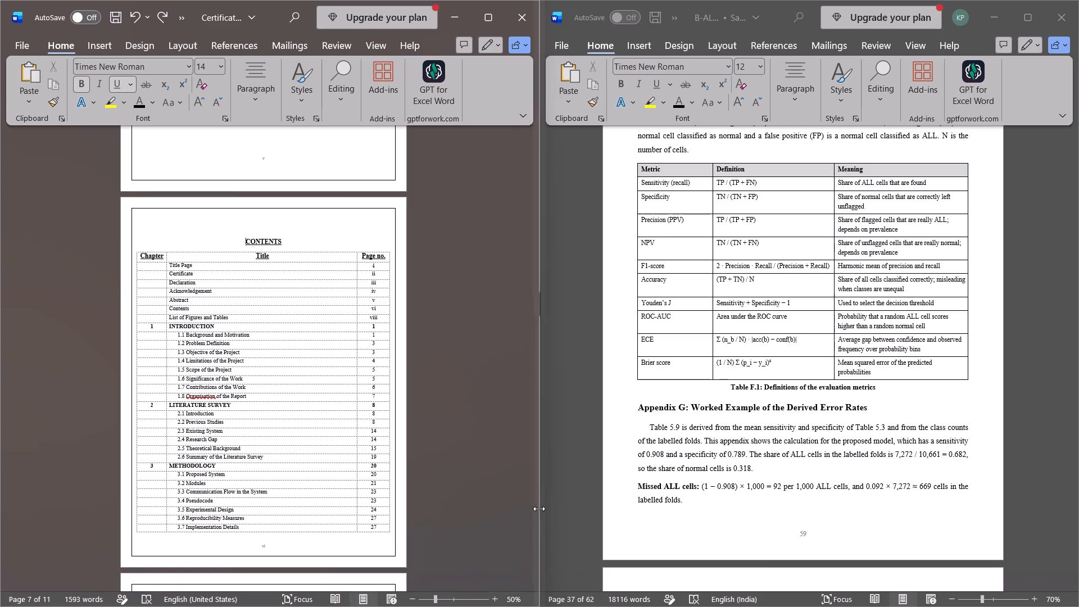
scroll(353, 515, "down", 7)
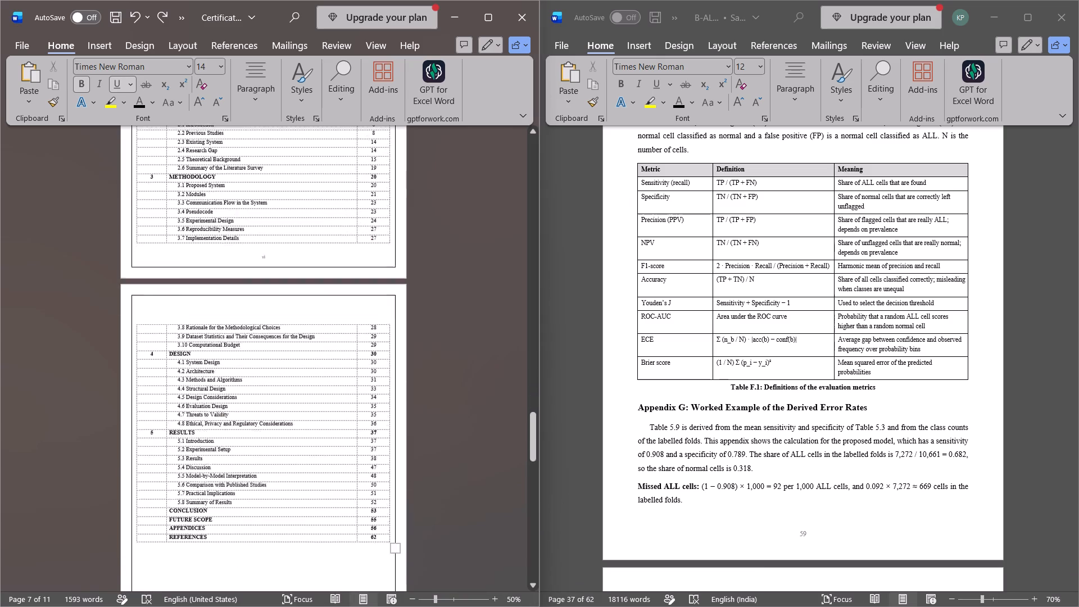
scroll(353, 515, "down", 5)
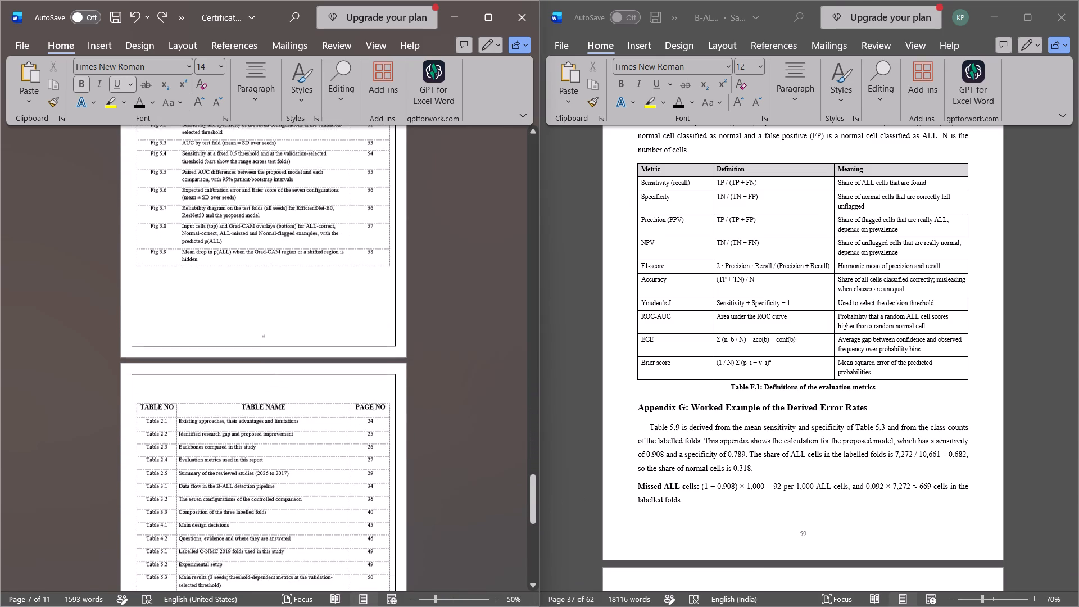
scroll(353, 515, "down", 6)
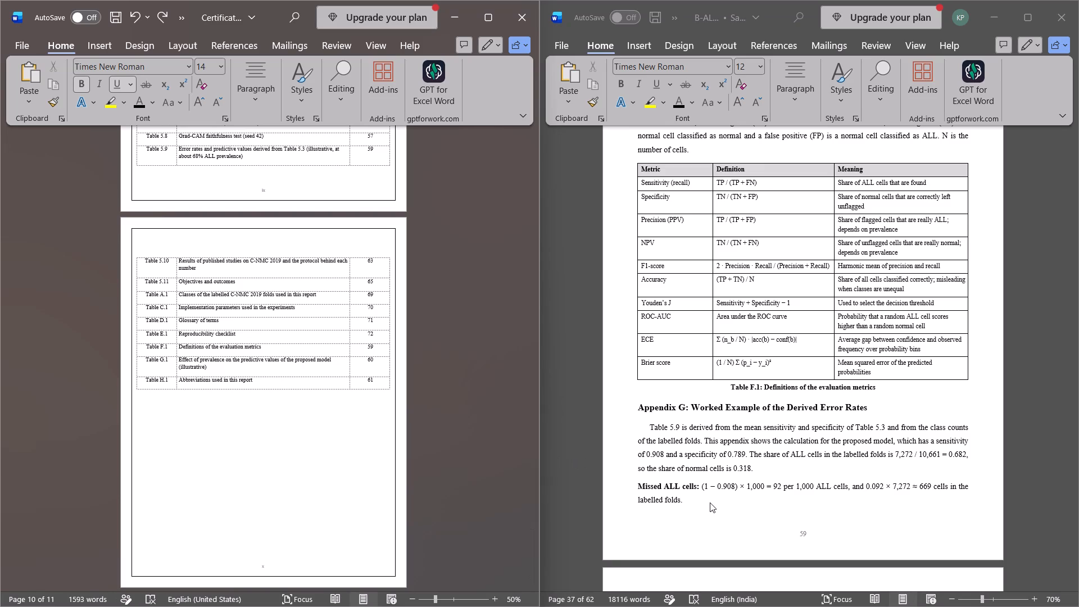
Set the page number of Table E.1 in the list of tables to 58, following the report.
scroll(710, 502, "up", 5)
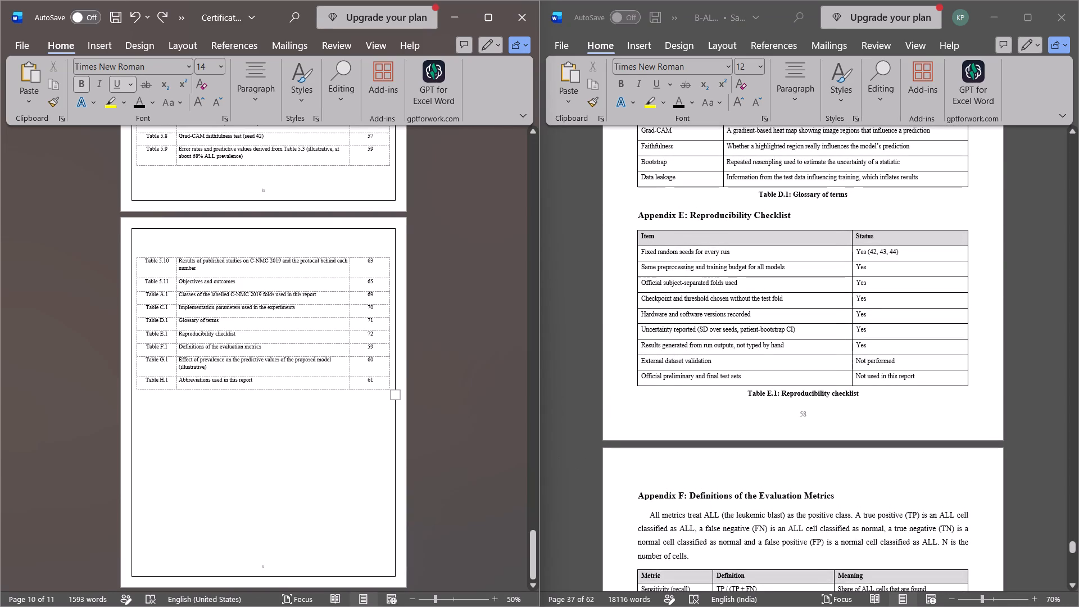
left_click(377, 340)
key("BackSpace")
key("BackSpace")
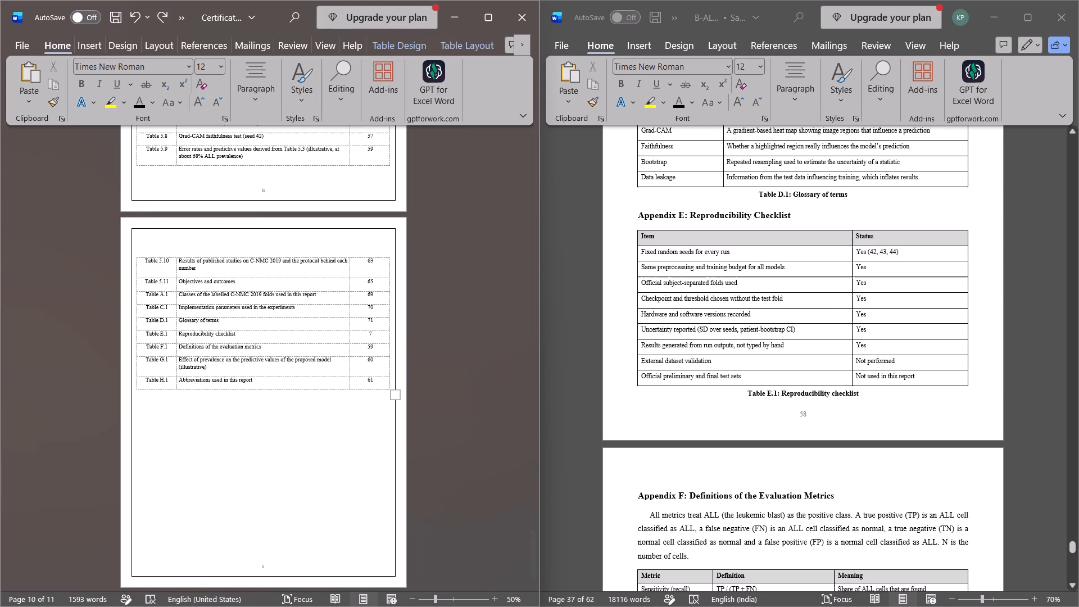
type("58")
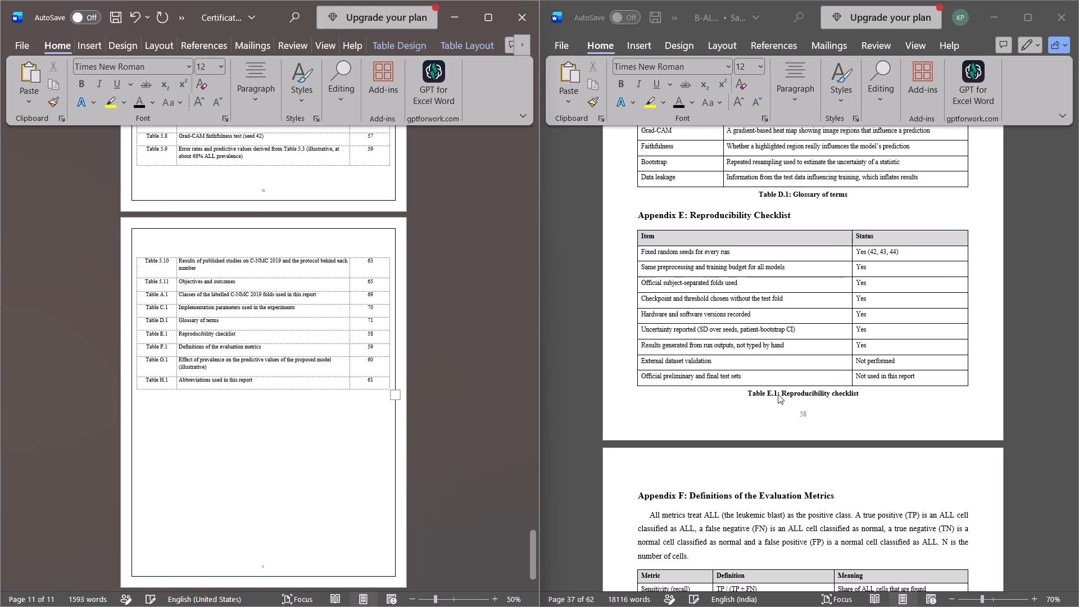
Set the page number of Table D.1 in the list of tables to 58, following the report.
scroll(778, 394, "up", 1)
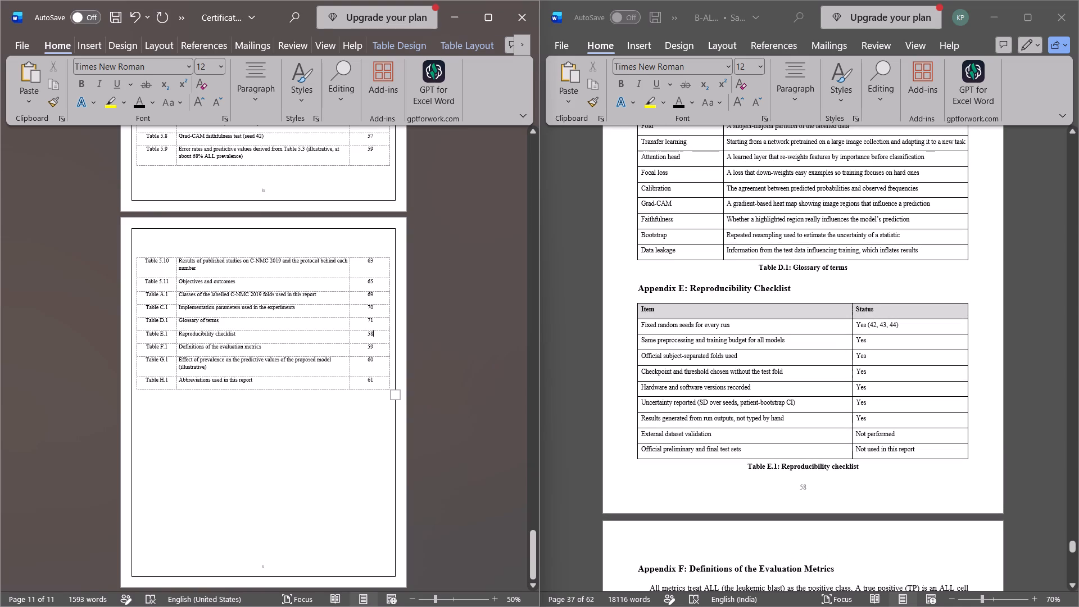
left_click(373, 320)
key("BackSpace")
key("BackSpace")
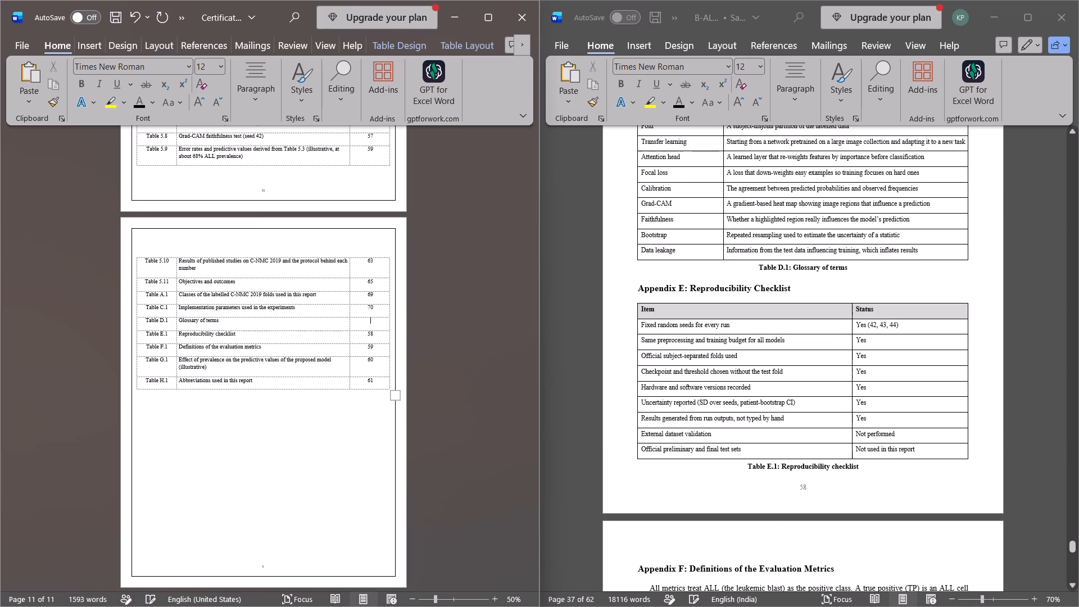
type("58")
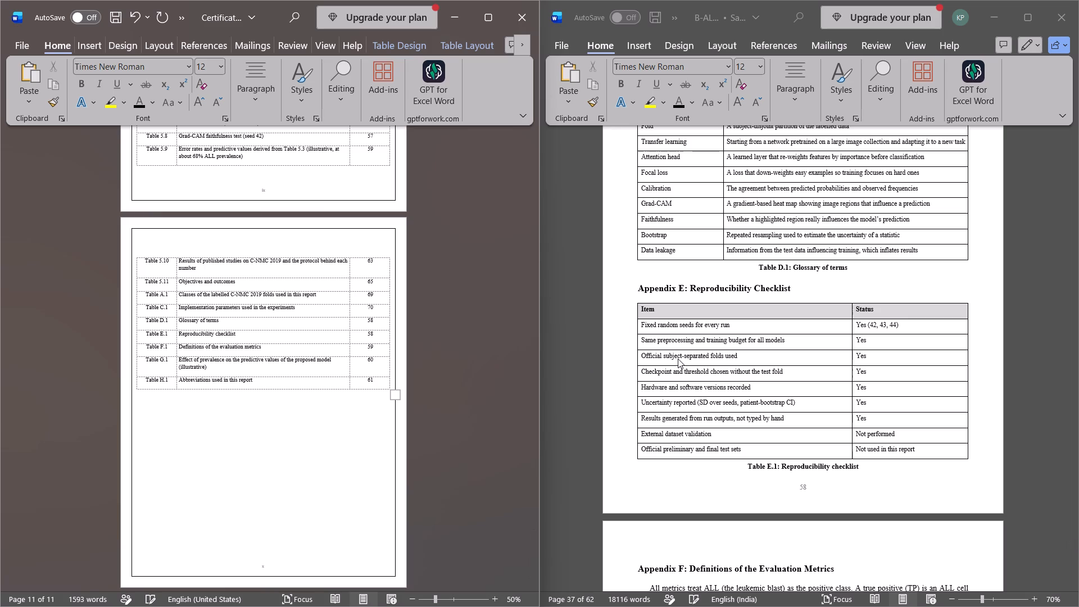
Set the page number of Table C.1 in the list of tables to 57, following the report.
scroll(678, 359, "up", 1)
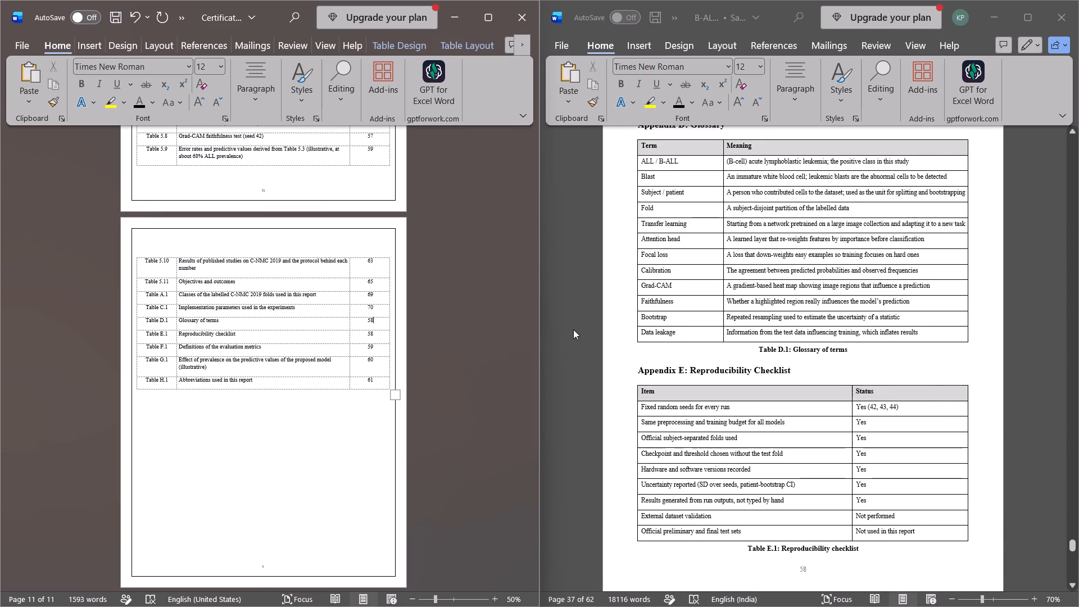
scroll(573, 329, "up", 3)
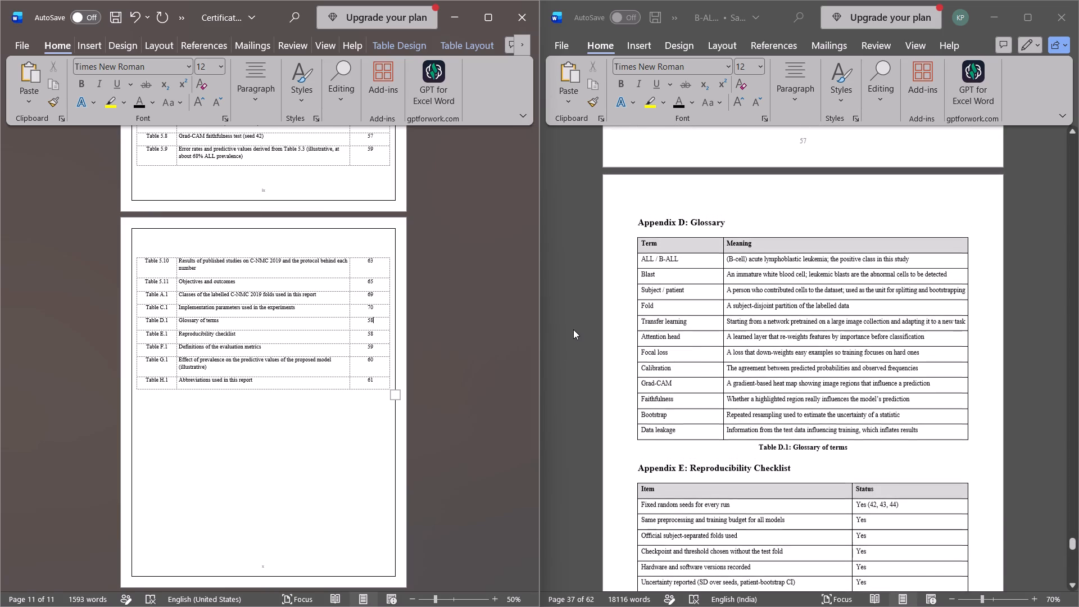
scroll(573, 329, "up", 3)
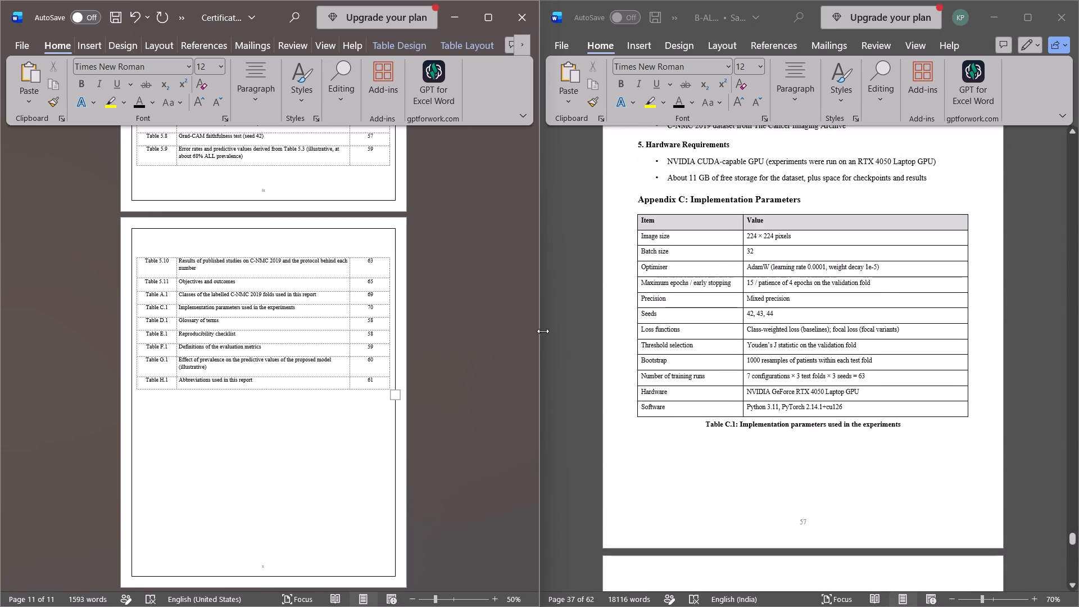
left_click(378, 308)
key("BackSpace")
key("BackSpace")
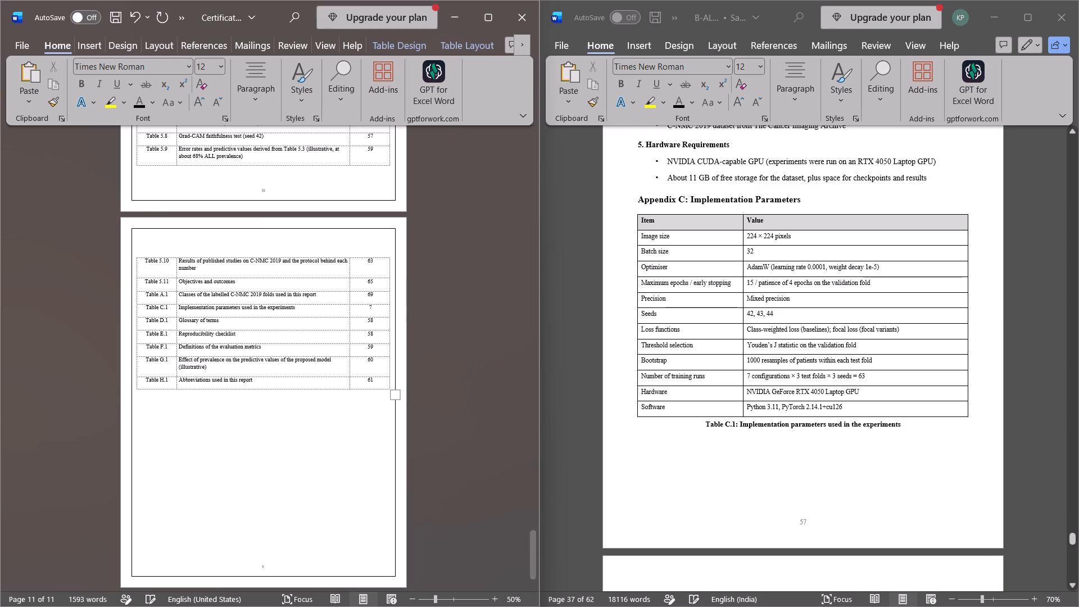
type("57")
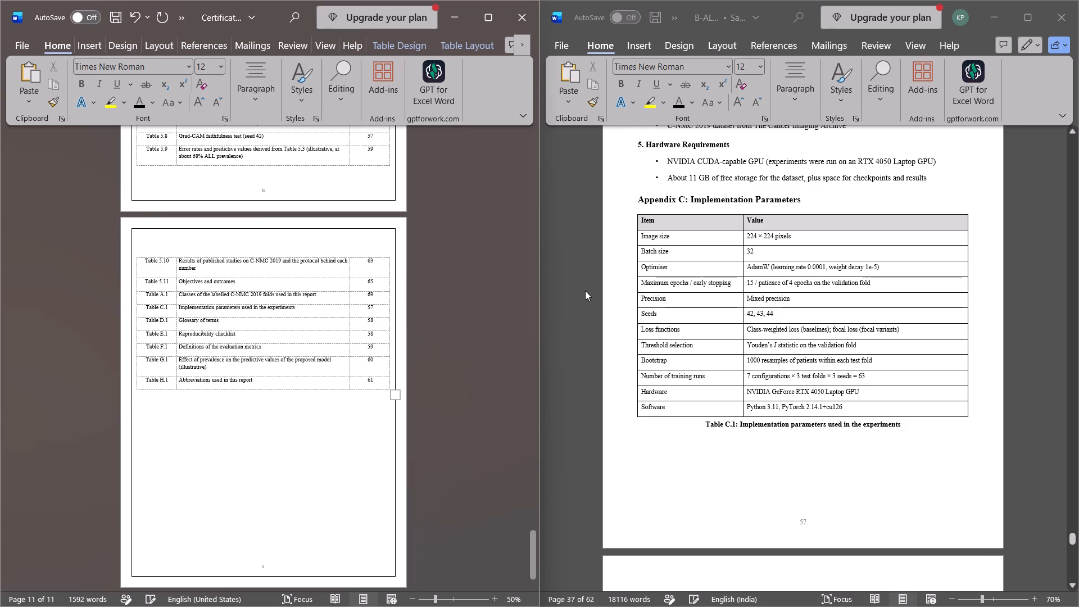
Set the page number of Table A.1 in the list of tables to 56, following the report.
scroll(585, 291, "up", 1)
scroll(632, 371, "up", 2)
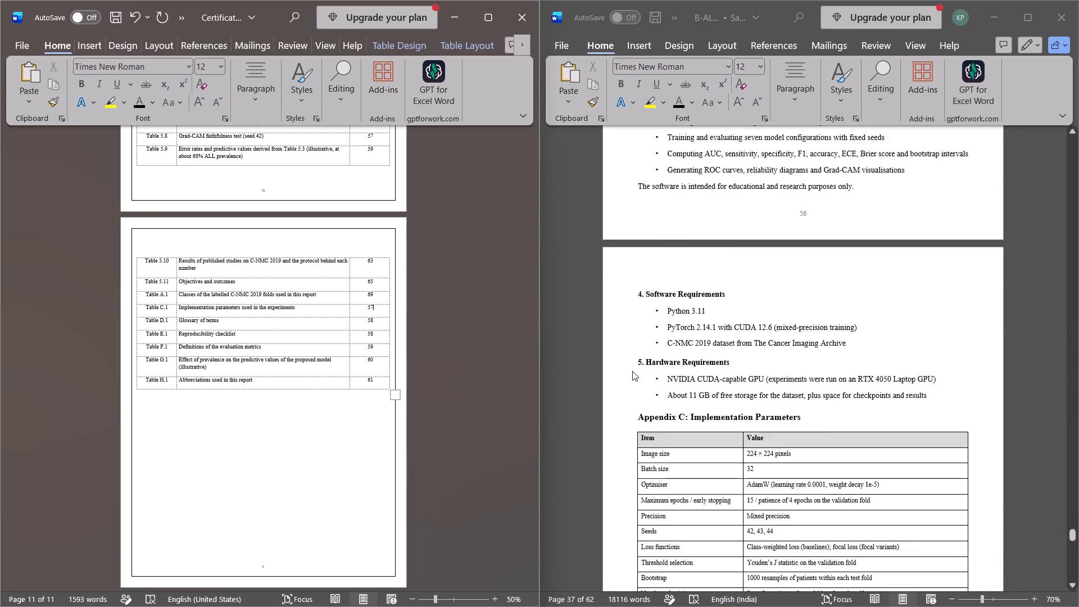
scroll(632, 371, "up", 2)
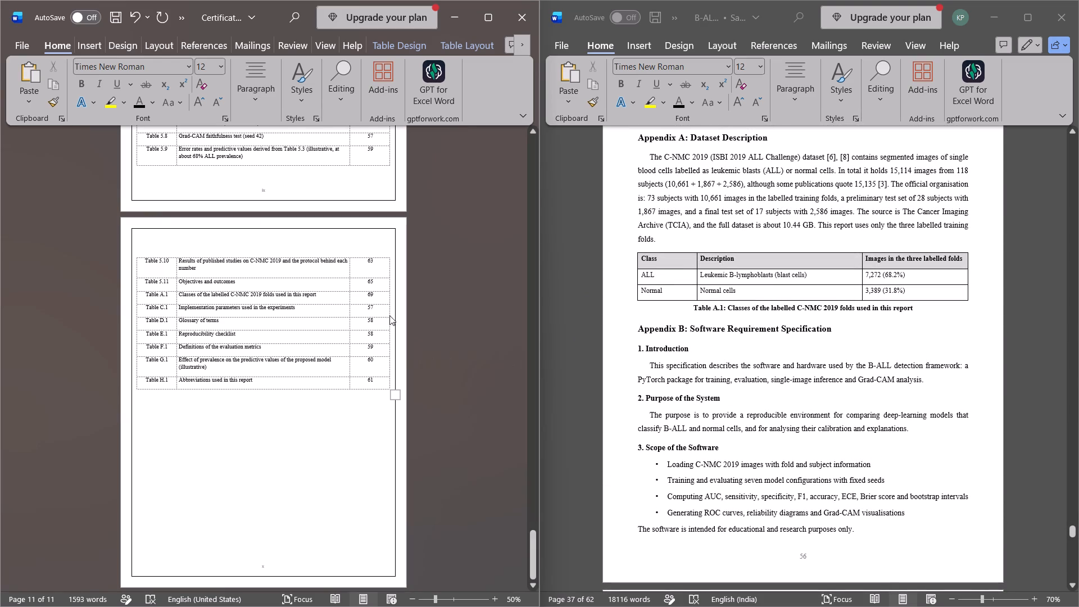
left_click(373, 294)
key("BackSpace")
key("BackSpace")
type("56")
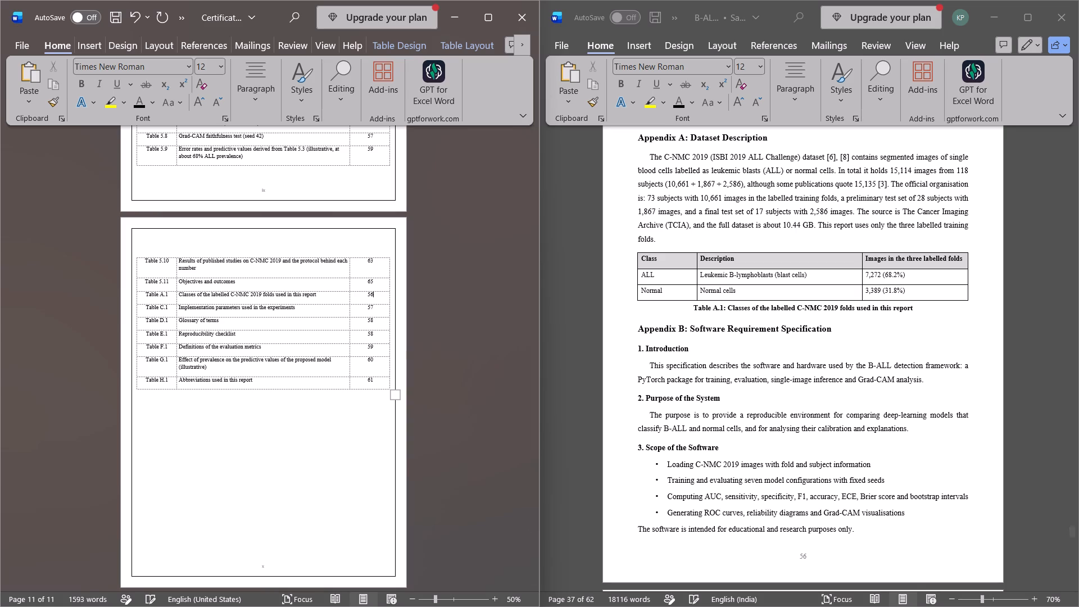
Set the page number of Table 5.11 in the list of tables to 52, following the report.
scroll(758, 331, "up", 1)
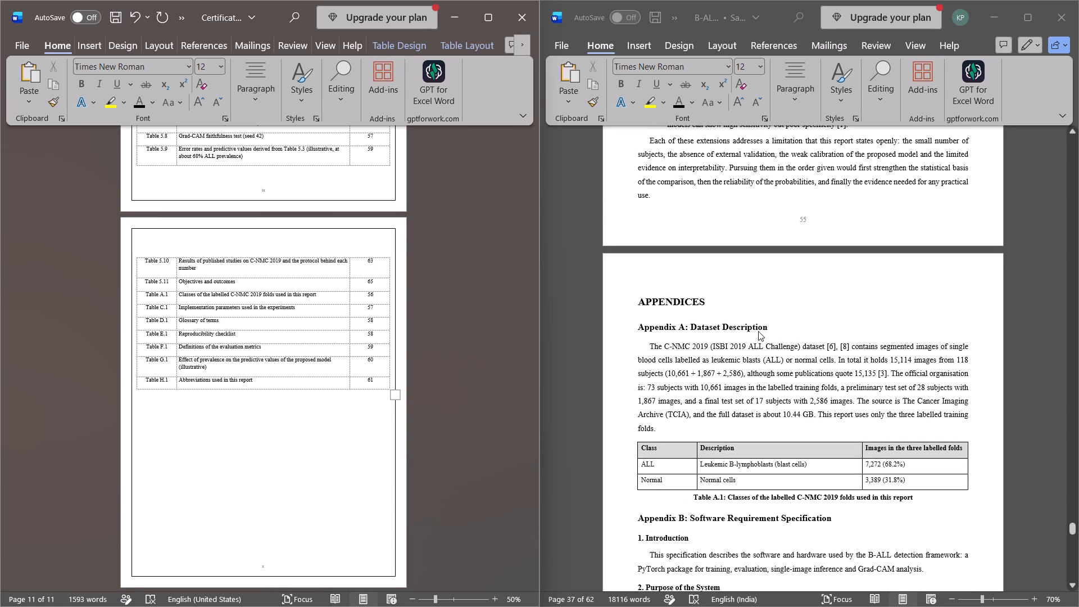
scroll(758, 331, "up", 4)
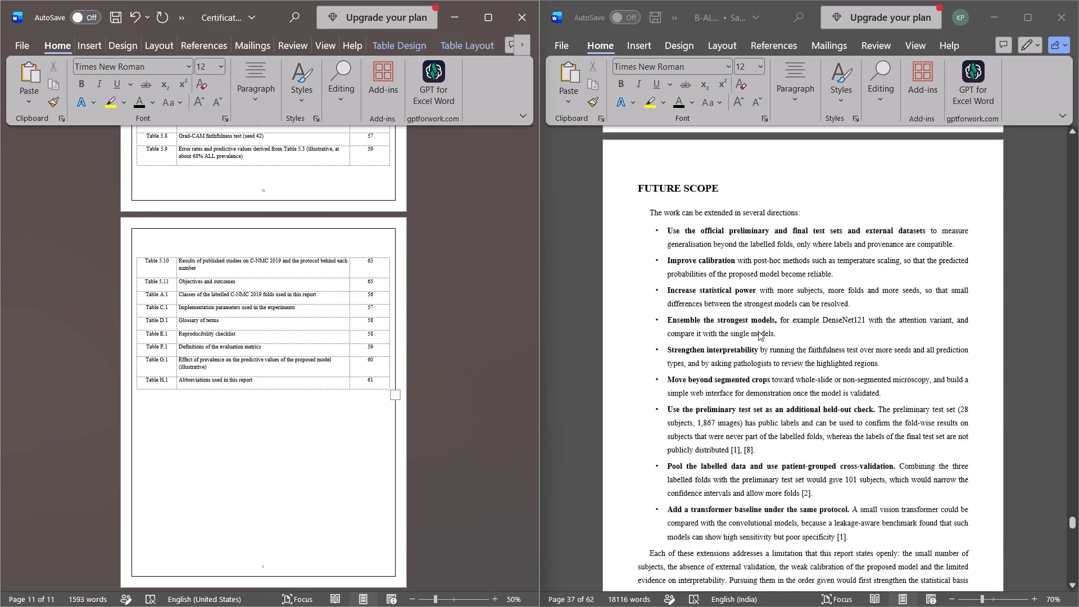
scroll(758, 331, "up", 5)
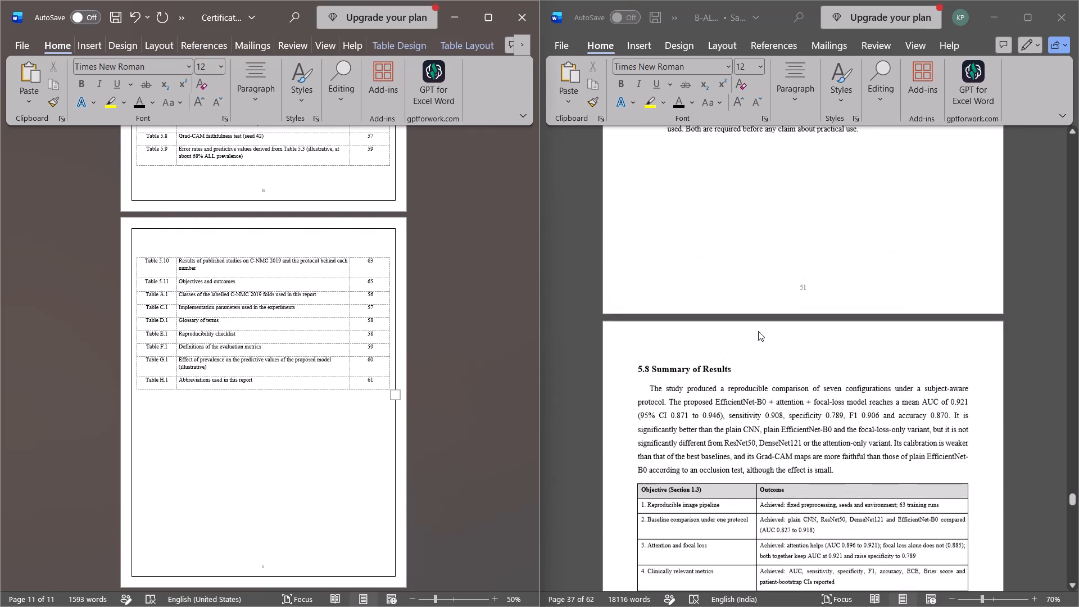
scroll(758, 331, "down", 2)
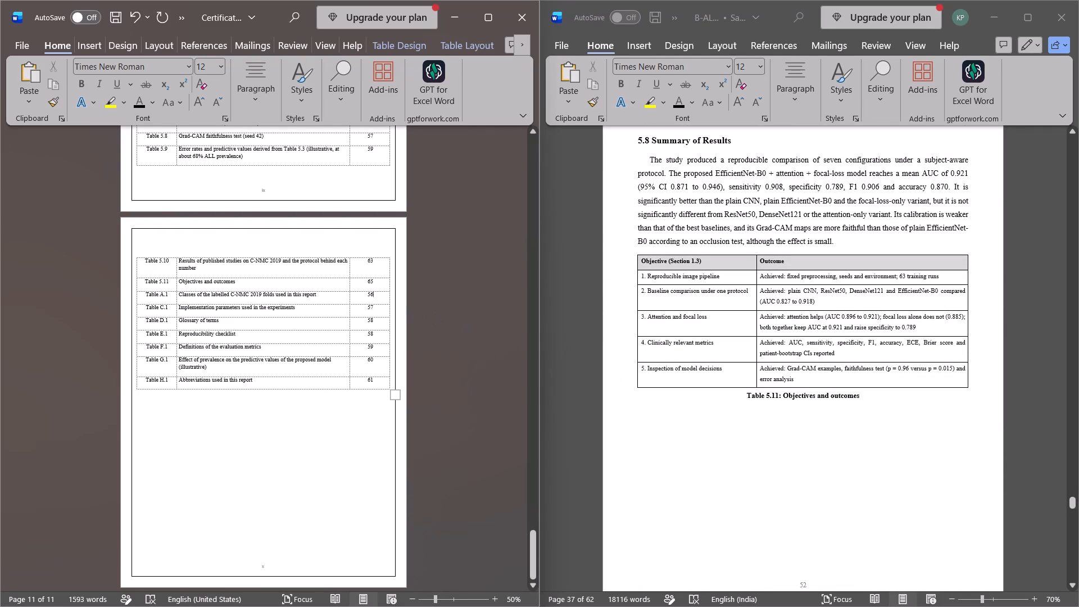
scroll(329, 317, "up", 2, "ctrl")
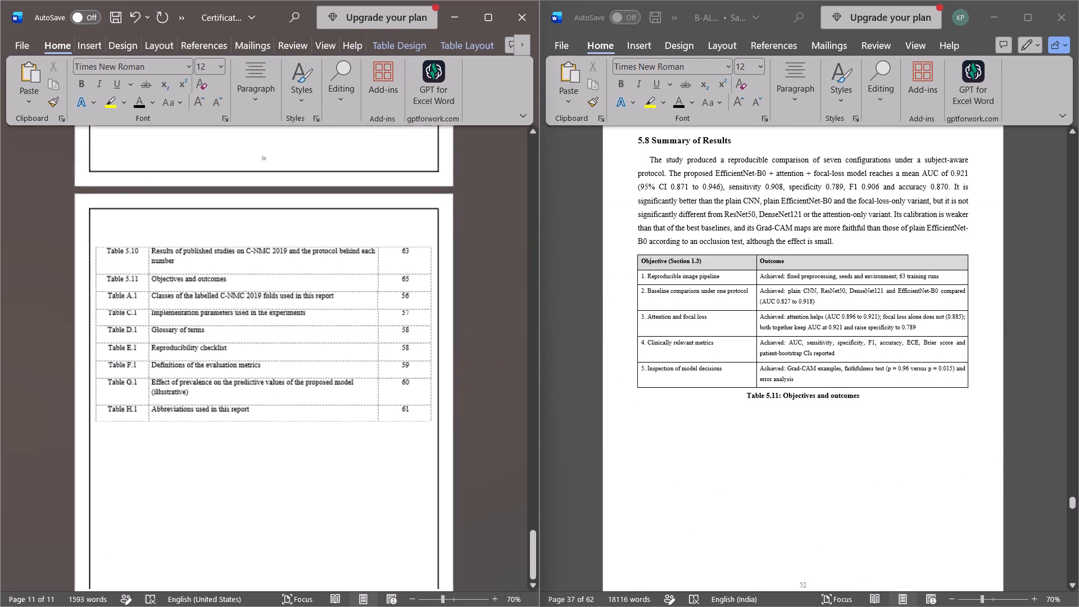
scroll(686, 357, "down", 2)
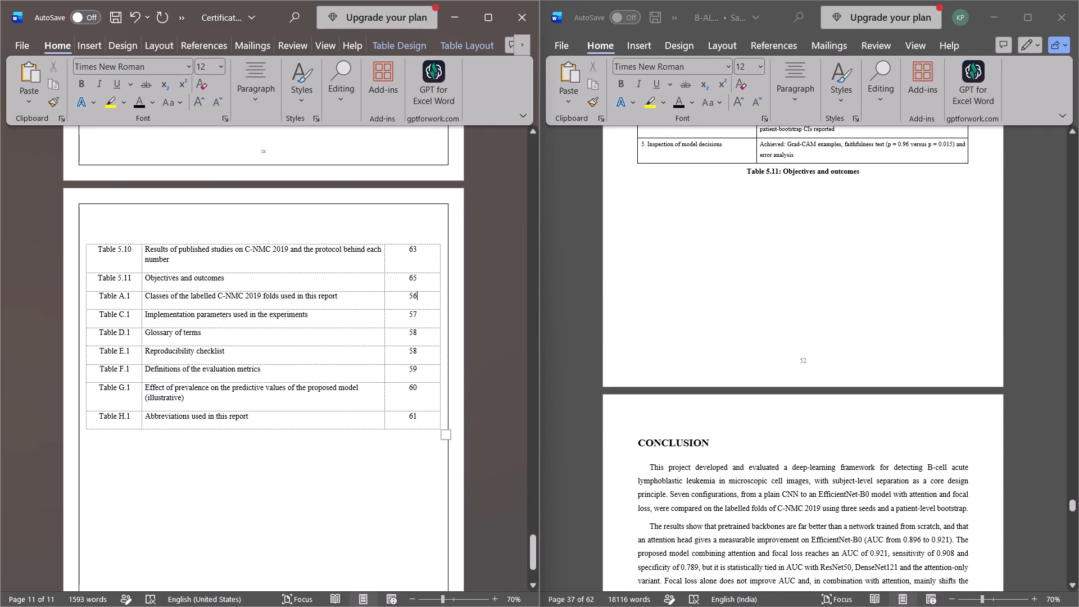
left_click(428, 280)
key("BackSpace")
key("BackSpace")
type("52")
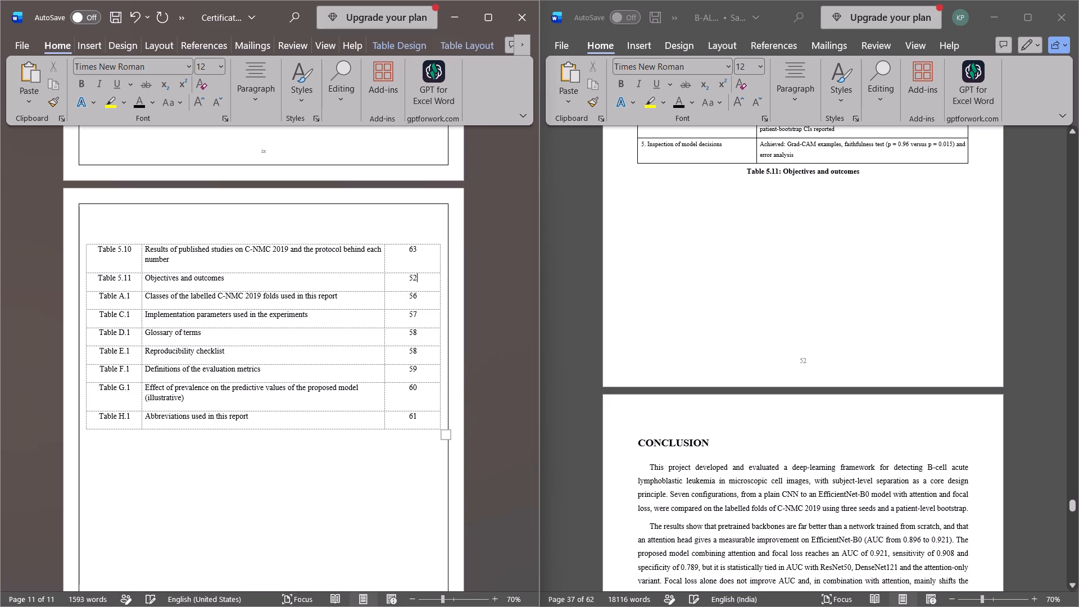
Set the page number of Table 5.10 in the list of tables to 50, following the report.
scroll(856, 305, "up", 5)
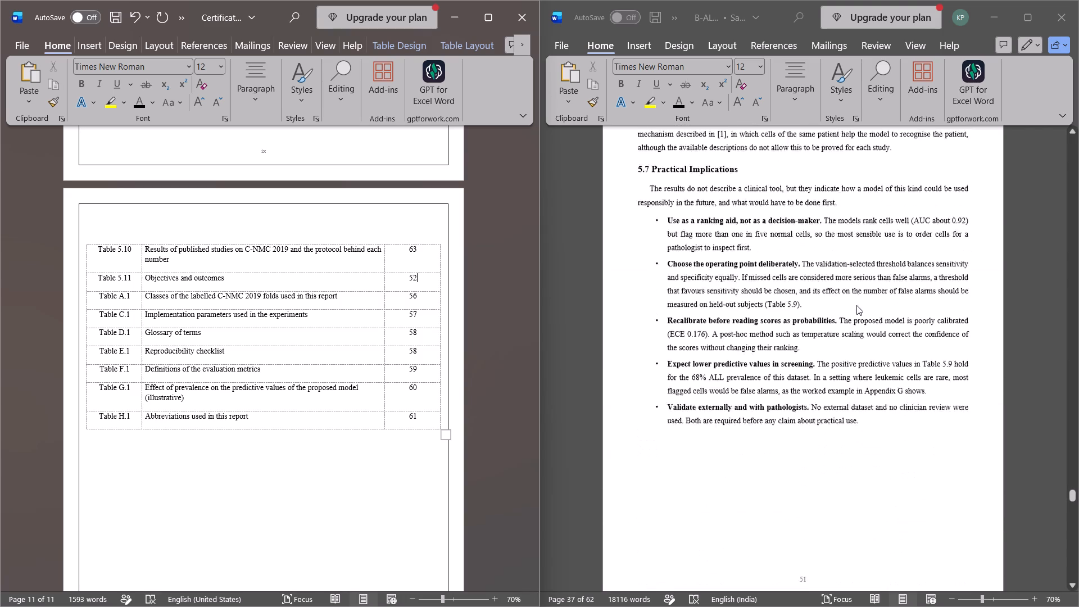
scroll(856, 305, "up", 4)
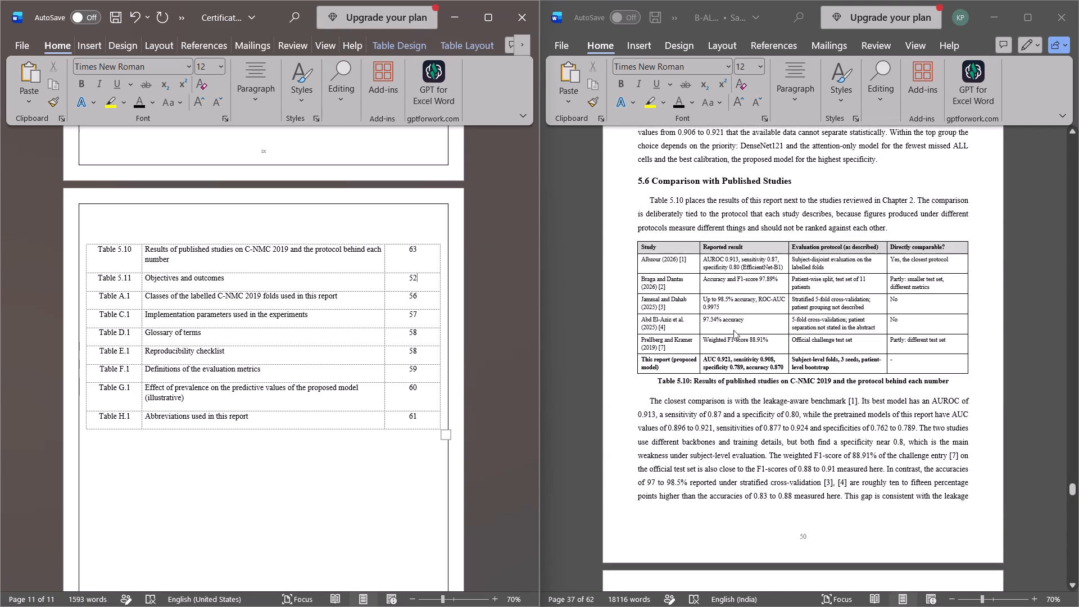
left_click(432, 253)
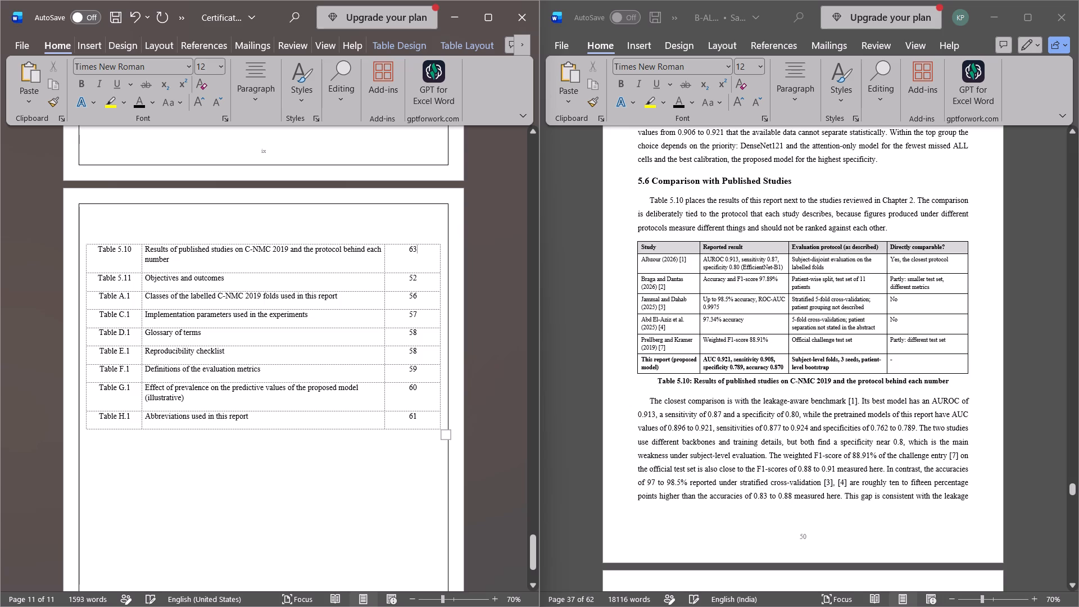
key("BackSpace")
key("BackSpace")
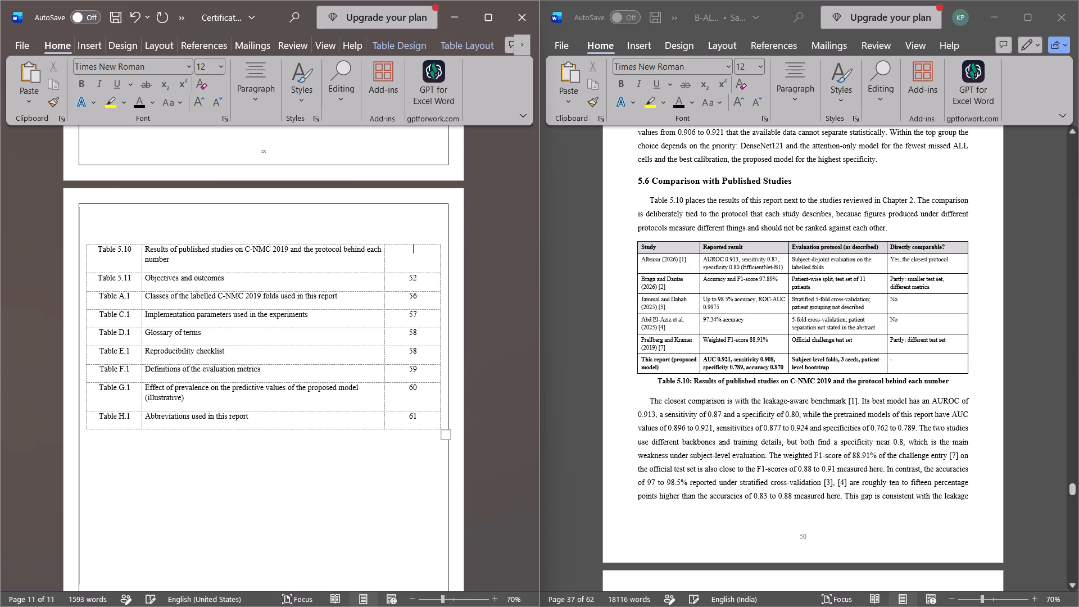
type("50")
Set the page number of Table 5.9 in the list of tables to 46, following the report.
scroll(432, 253, "up", 1)
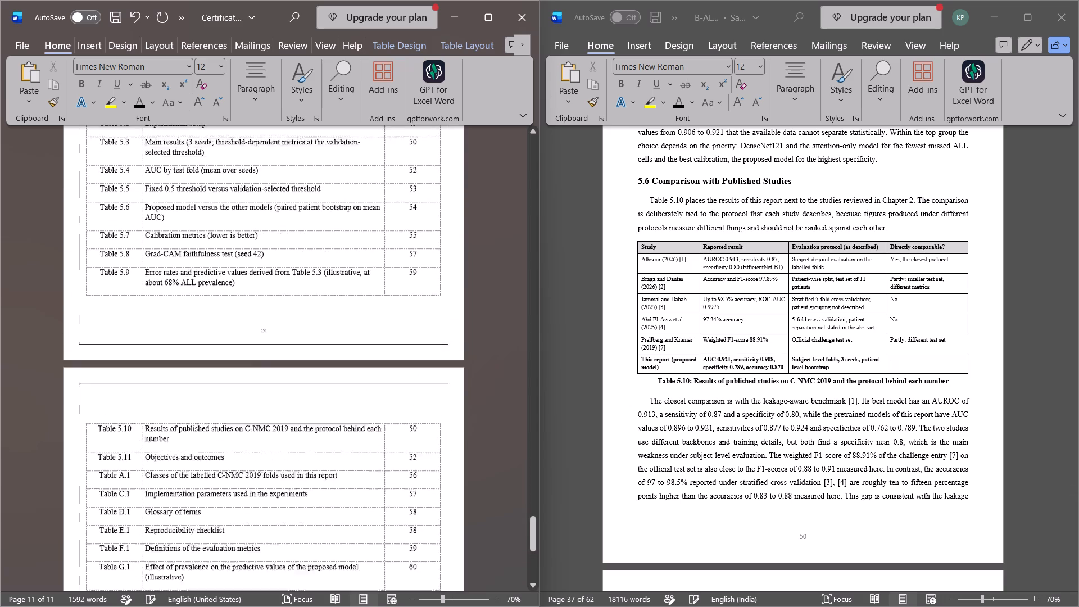
scroll(432, 253, "up", 1)
scroll(832, 325, "up", 5)
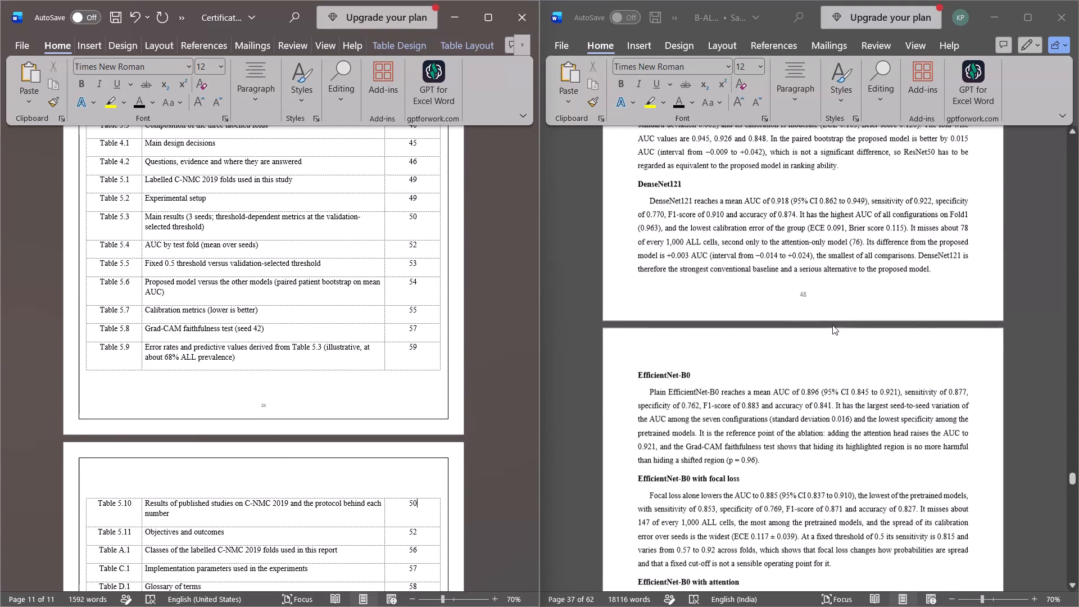
scroll(832, 325, "up", 7)
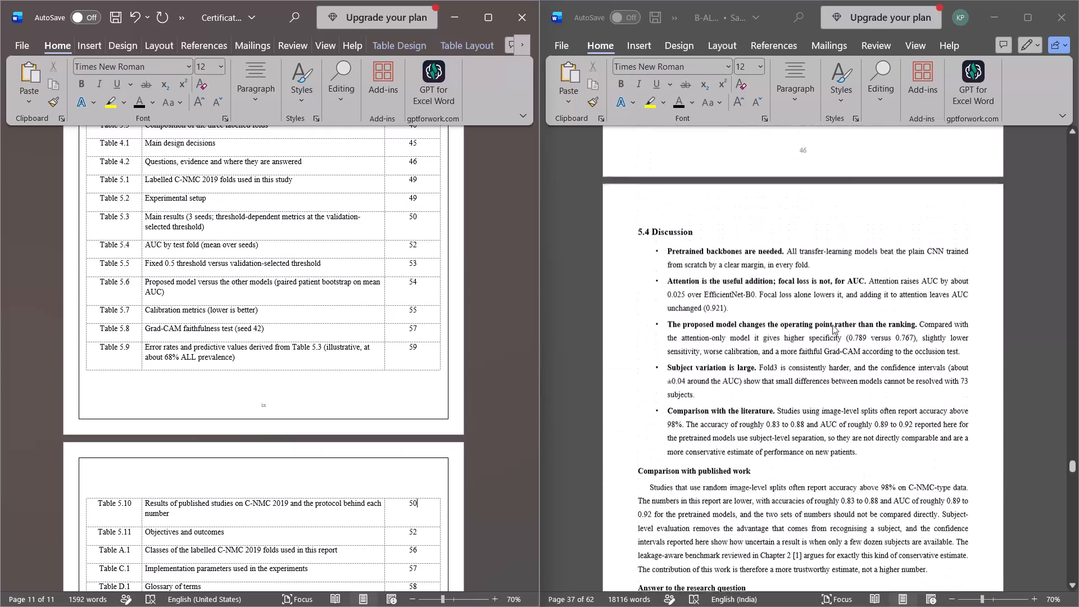
scroll(832, 325, "up", 4)
scroll(759, 392, "down", 1)
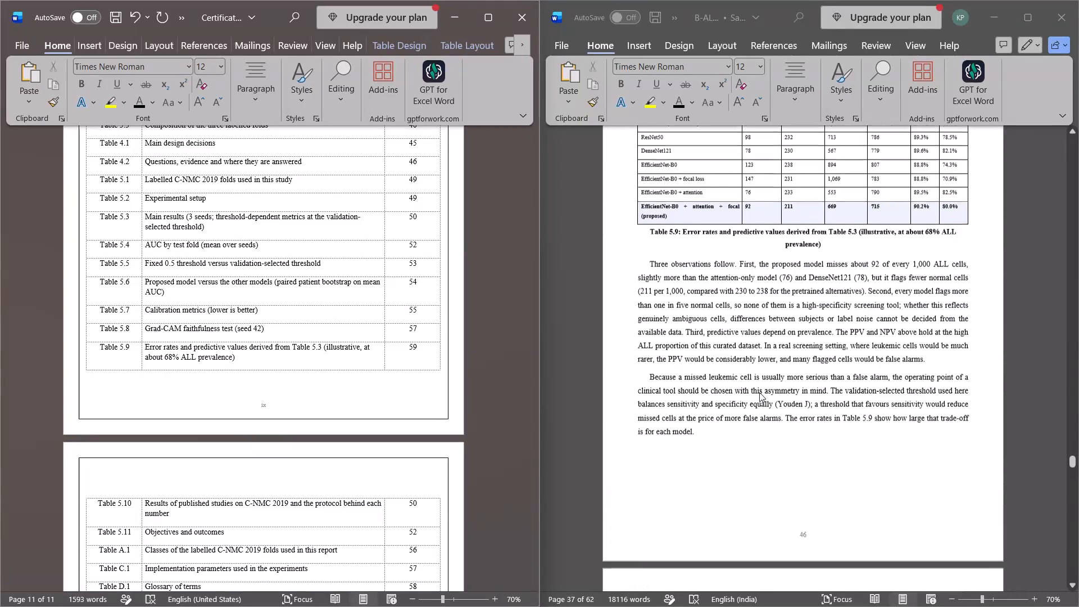
scroll(759, 392, "down", 1)
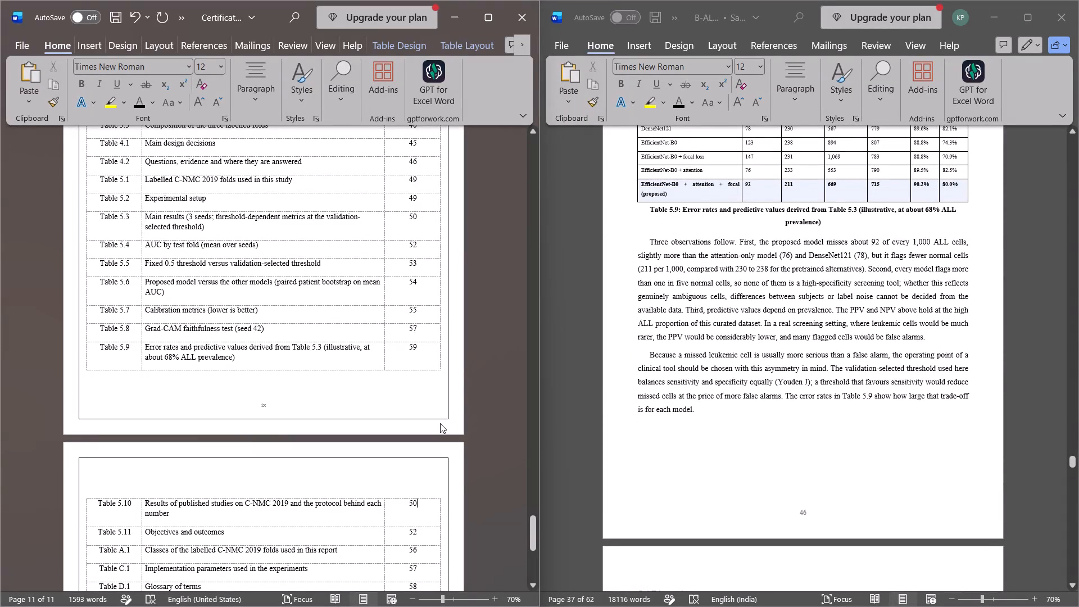
left_click(420, 355)
key("BackSpace")
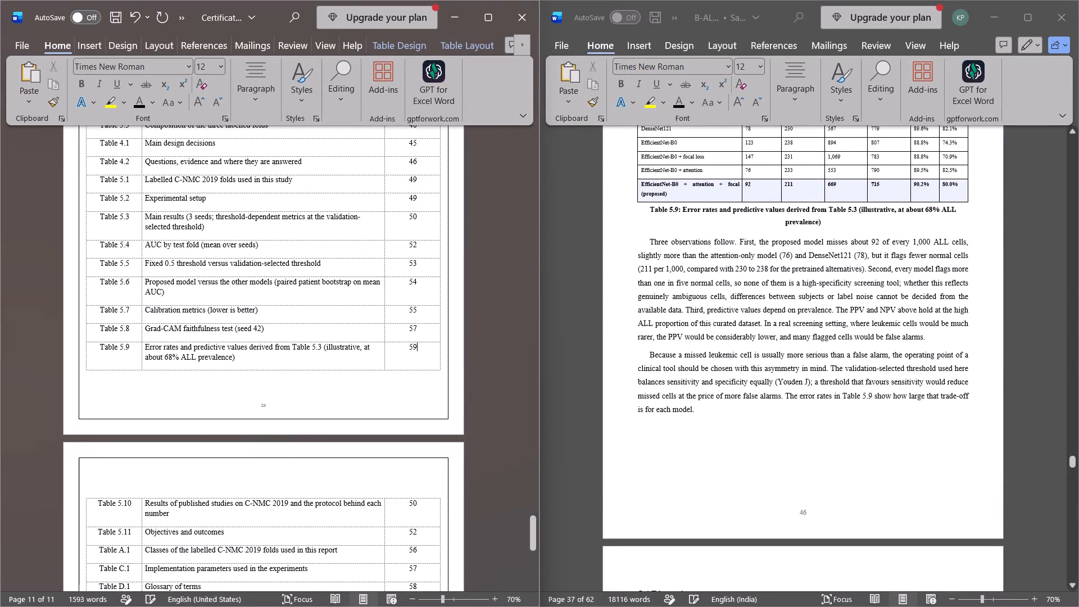
key("BackSpace")
type("46")
Set the page number of Table 5.8 in the list of tables to 44, following the report.
scroll(420, 355, "up", 1)
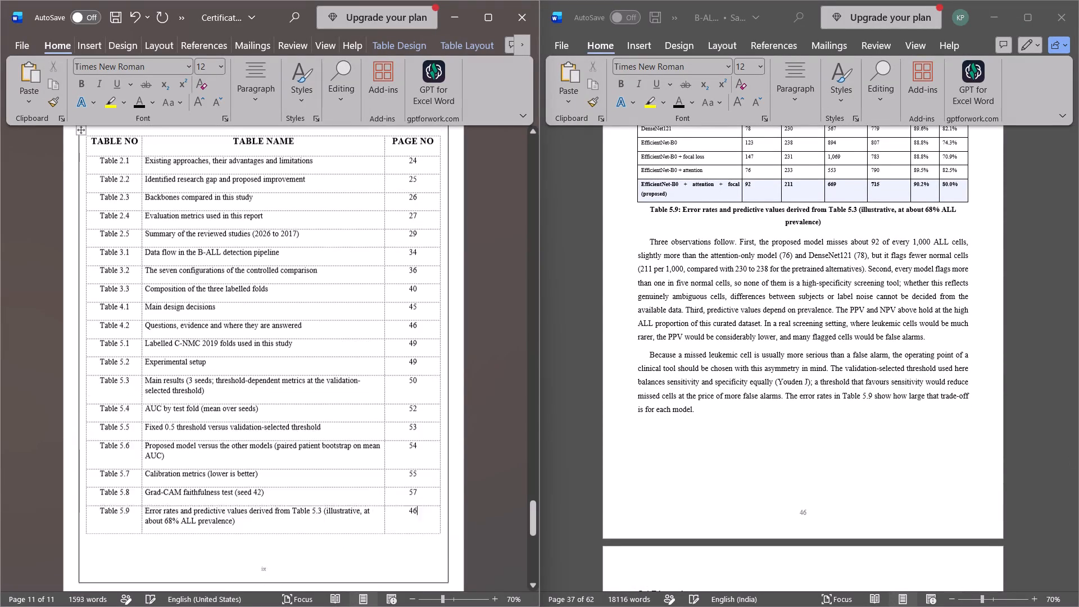
scroll(733, 359, "up", 2)
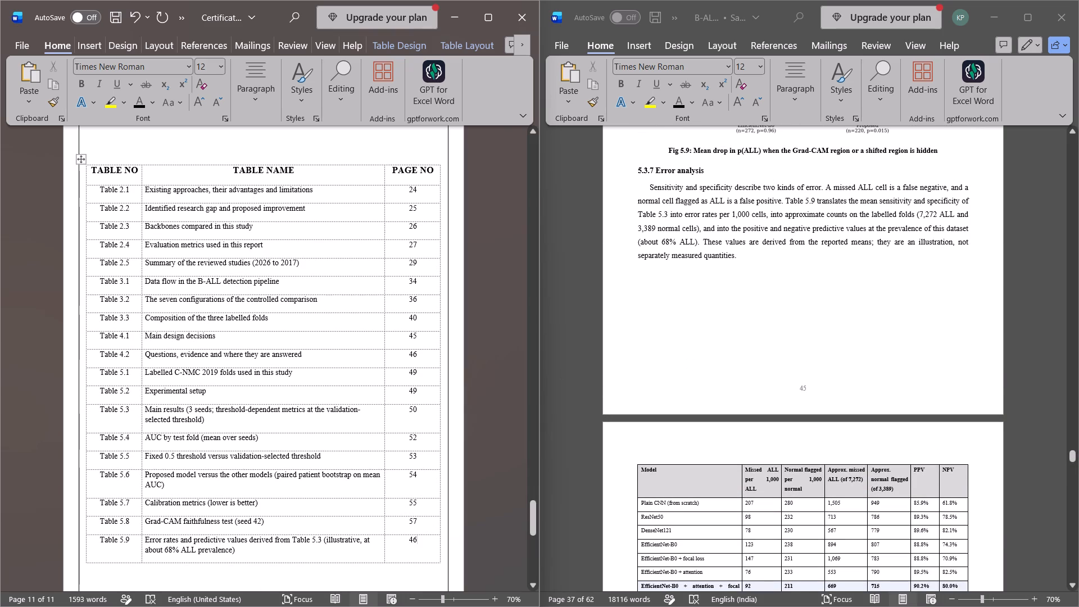
scroll(356, 386, "down", 1)
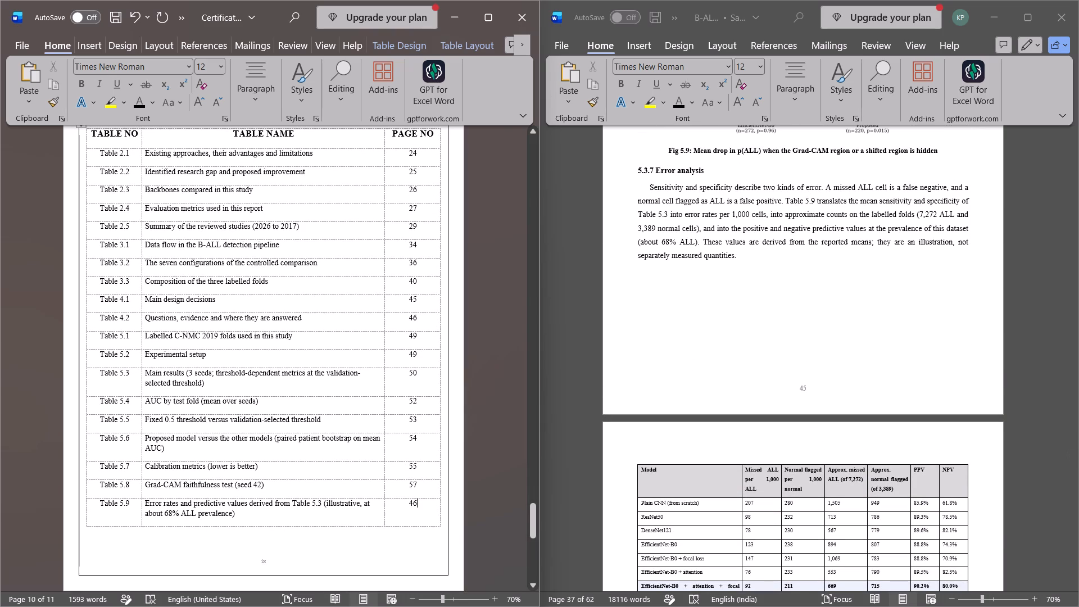
scroll(733, 360, "up", 1)
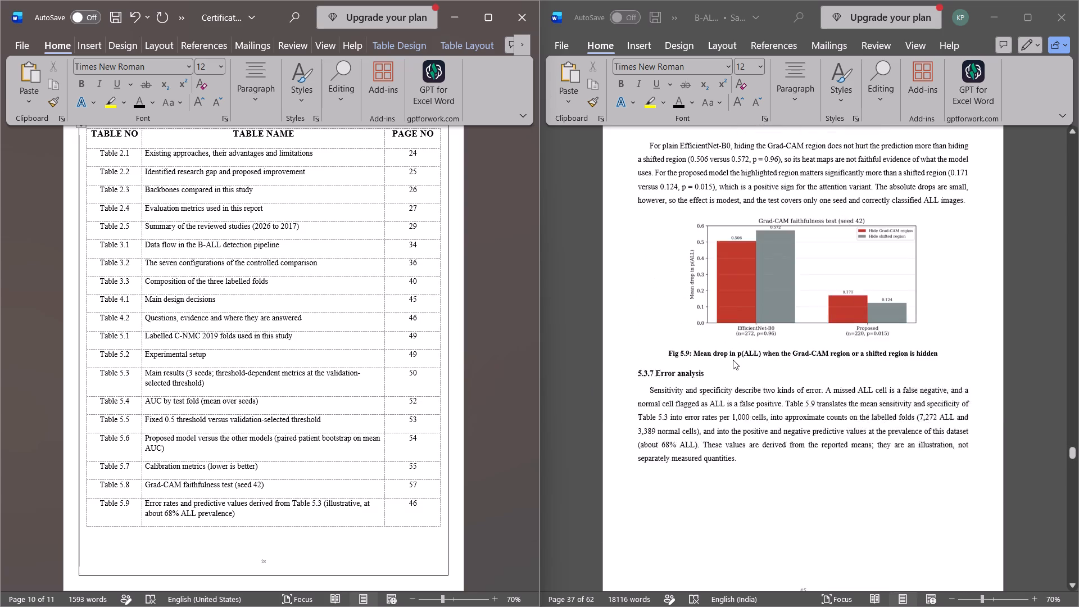
scroll(733, 360, "up", 3)
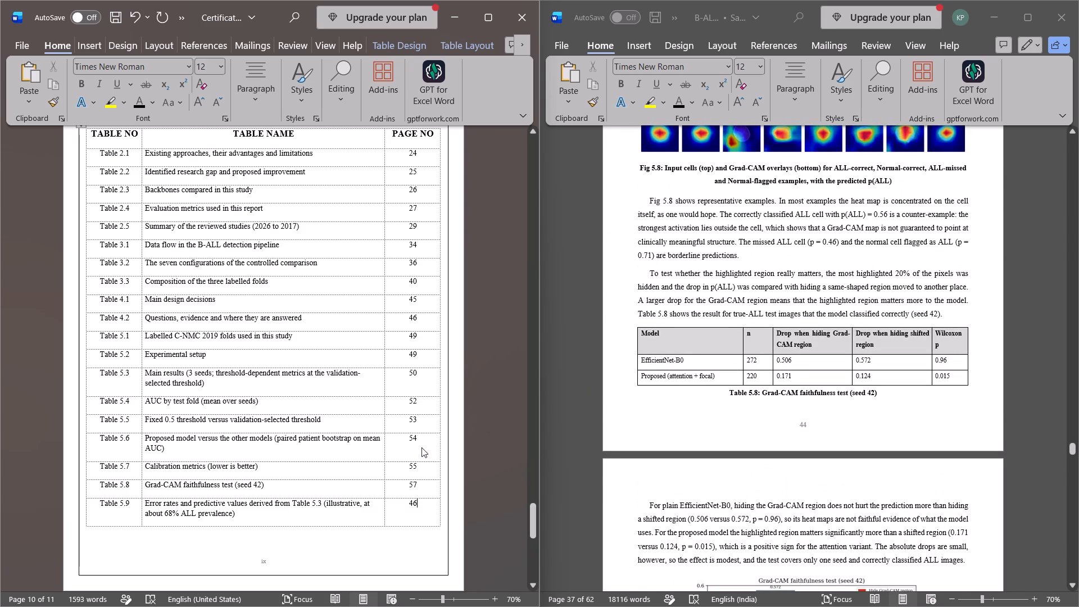
left_click(421, 442)
left_click(421, 488)
key("BackSpace")
key("BackSpace")
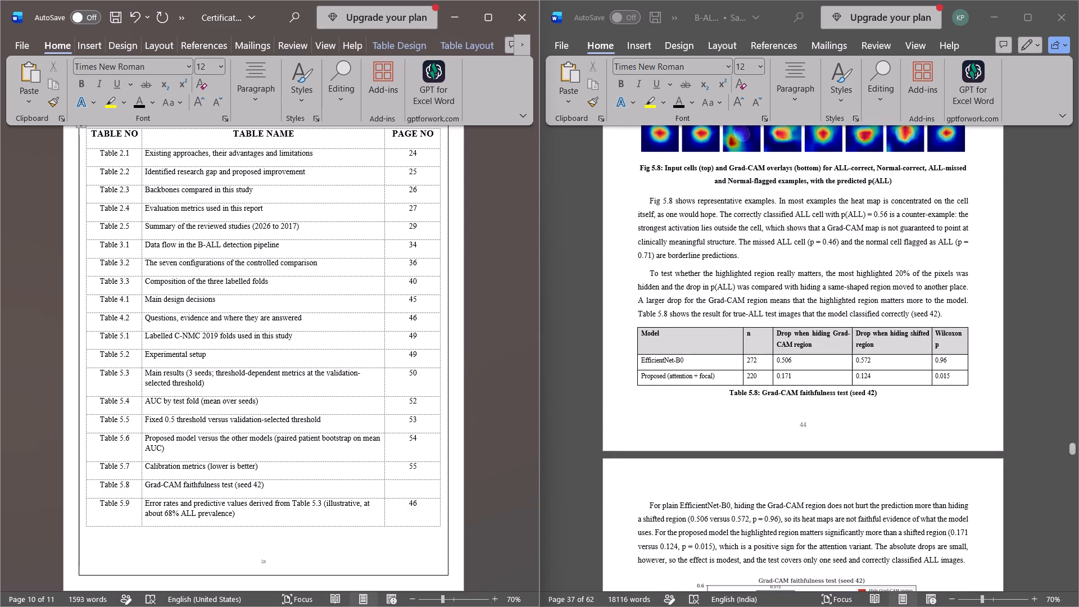
type("44")
Set the page number of Table 5.7 in the list of tables to 42, following the report.
scroll(783, 353, "up", 2)
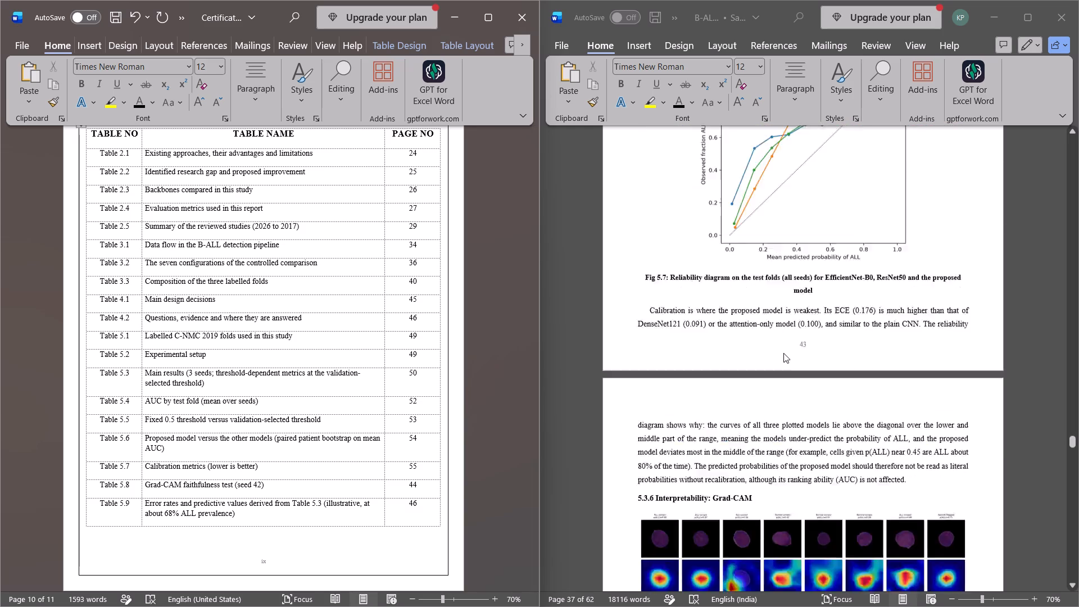
scroll(783, 353, "up", 6)
scroll(783, 353, "down", 1)
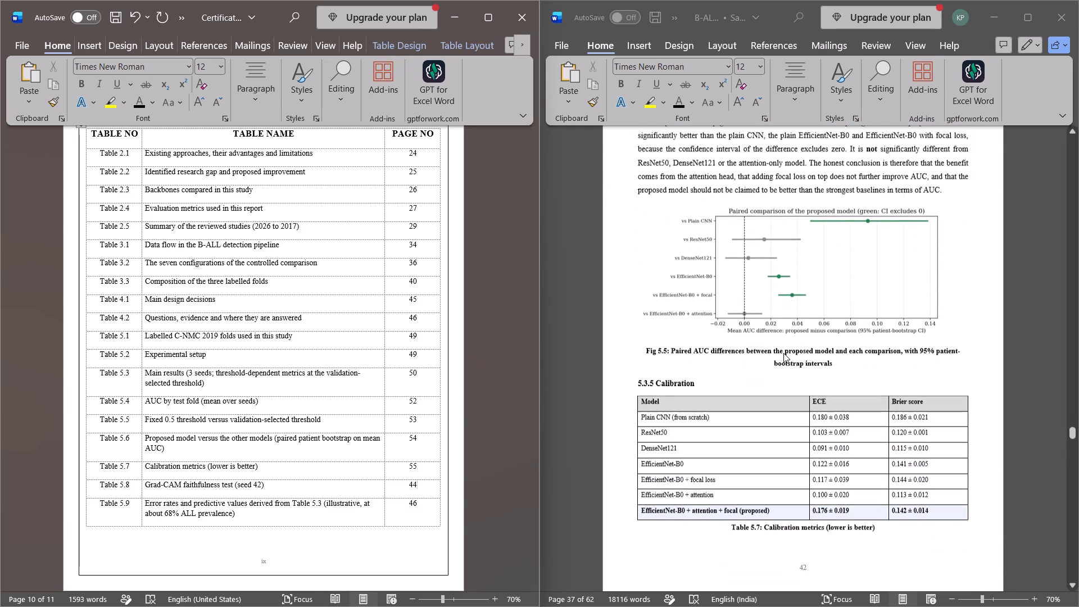
scroll(783, 353, "down", 1)
left_click(416, 470)
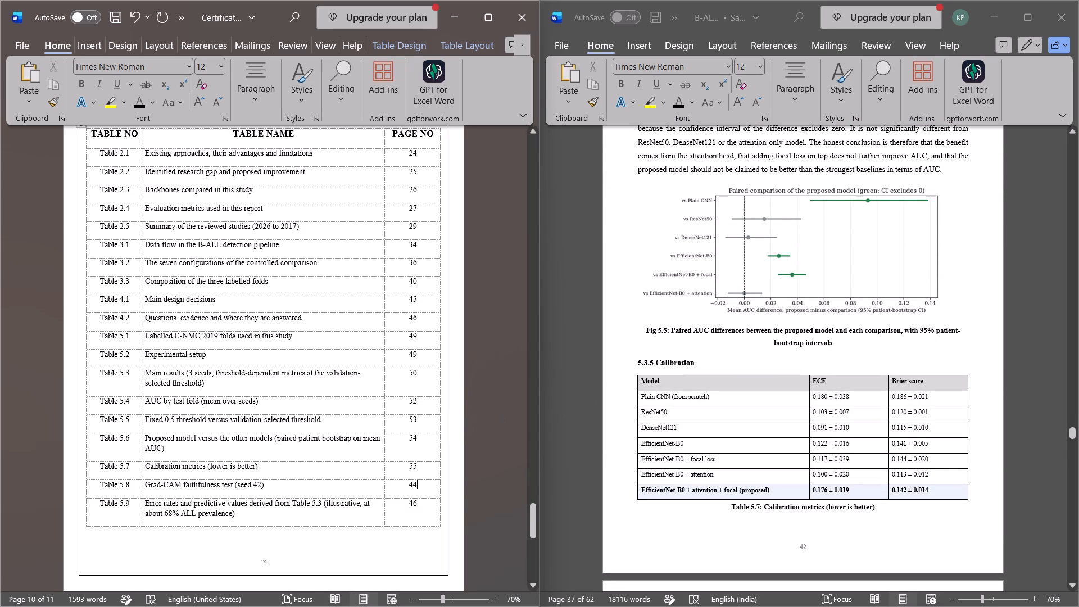
key("BackSpace")
key("BackSpace")
type("42")
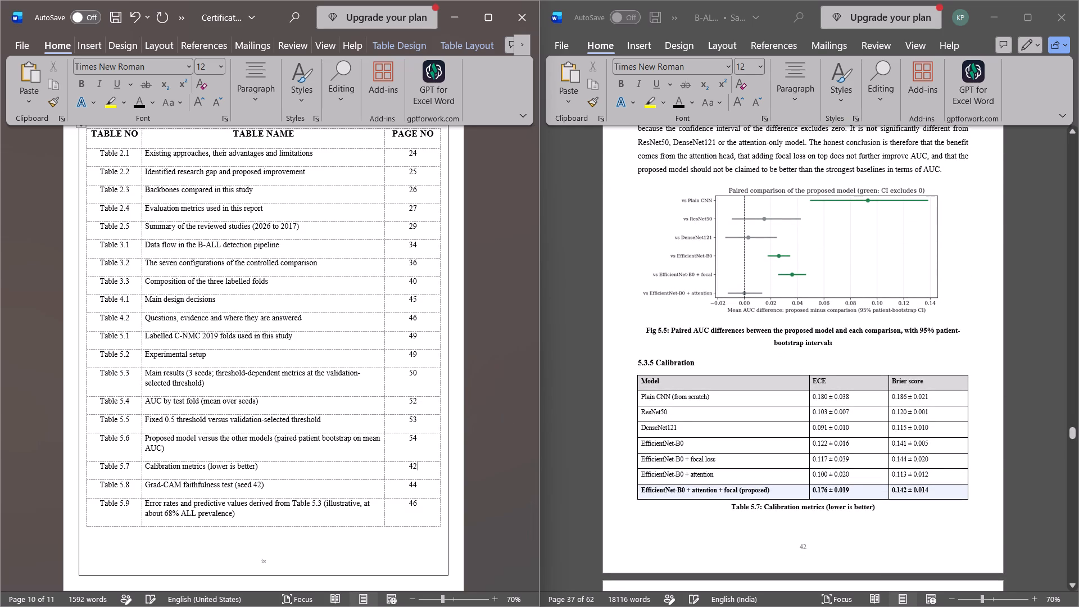
Set the page number of Table 5.6 in the list of tables to 41, following the report.
scroll(677, 415, "up", 3)
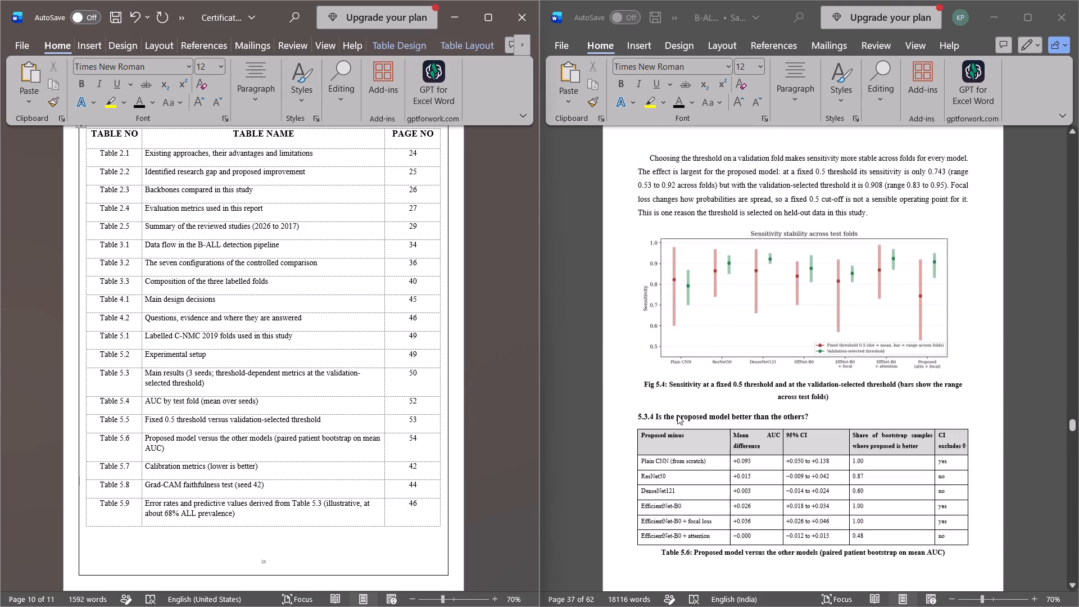
left_click(429, 438)
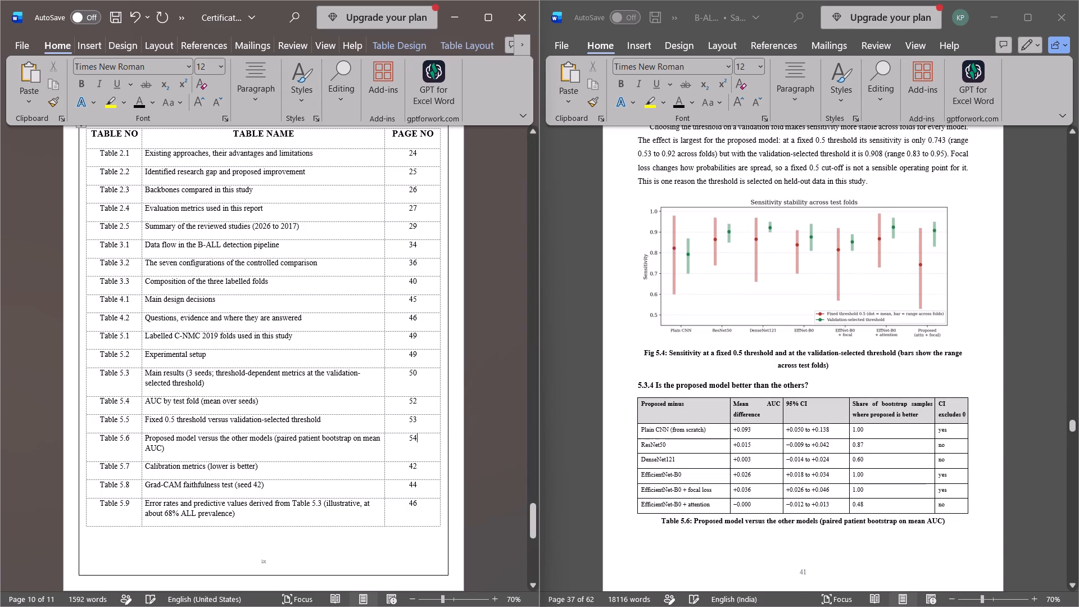
key("BackSpace")
key("BackSpace")
type("41")
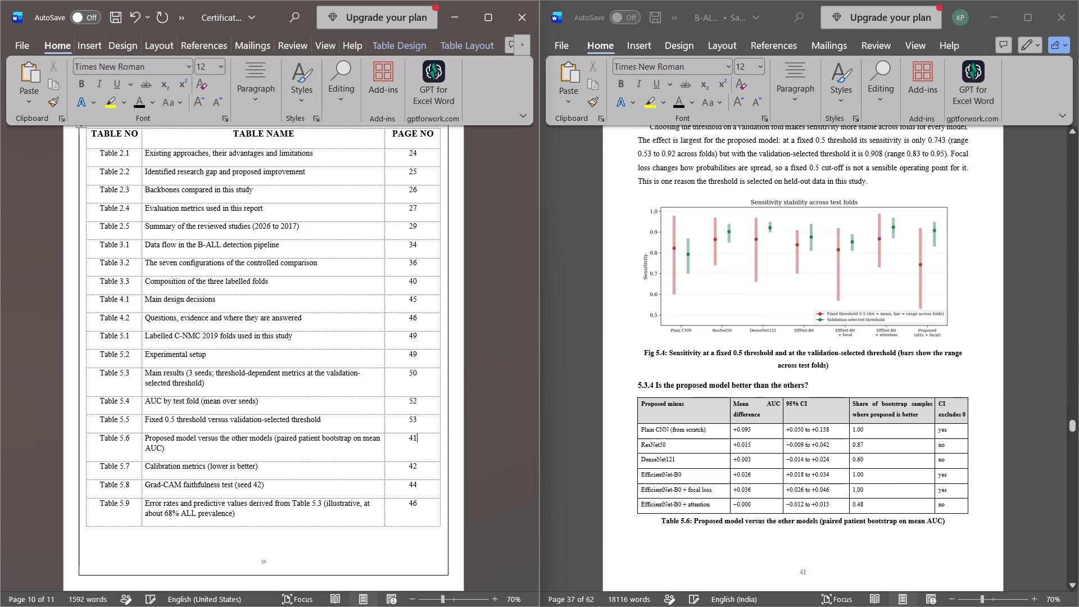
Set the page number of Table 5.5 in the list of tables to 40, following the report.
scroll(665, 376, "up", 5)
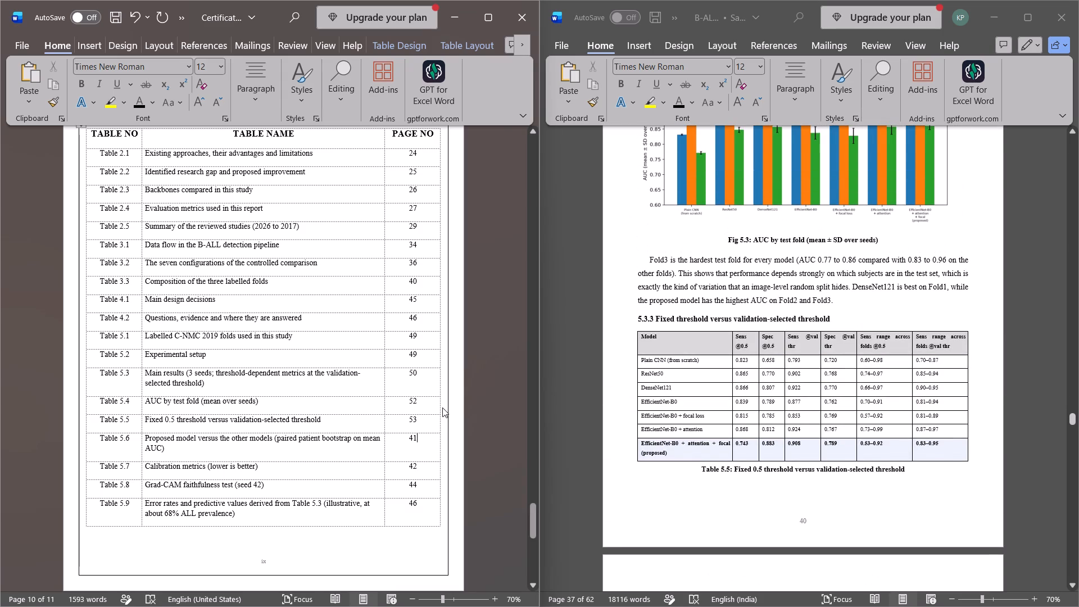
left_click(421, 425)
key("BackSpace")
key("BackSpace")
type("40")
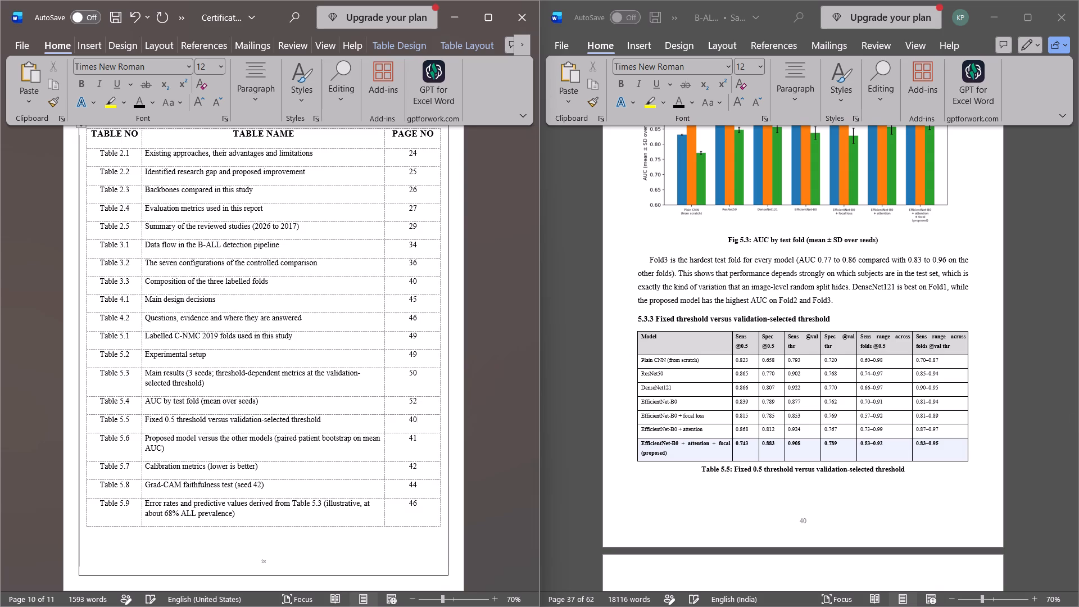
Set the page number of Table 5.4 in the list of tables to 39, following the report.
scroll(596, 416, "up", 2)
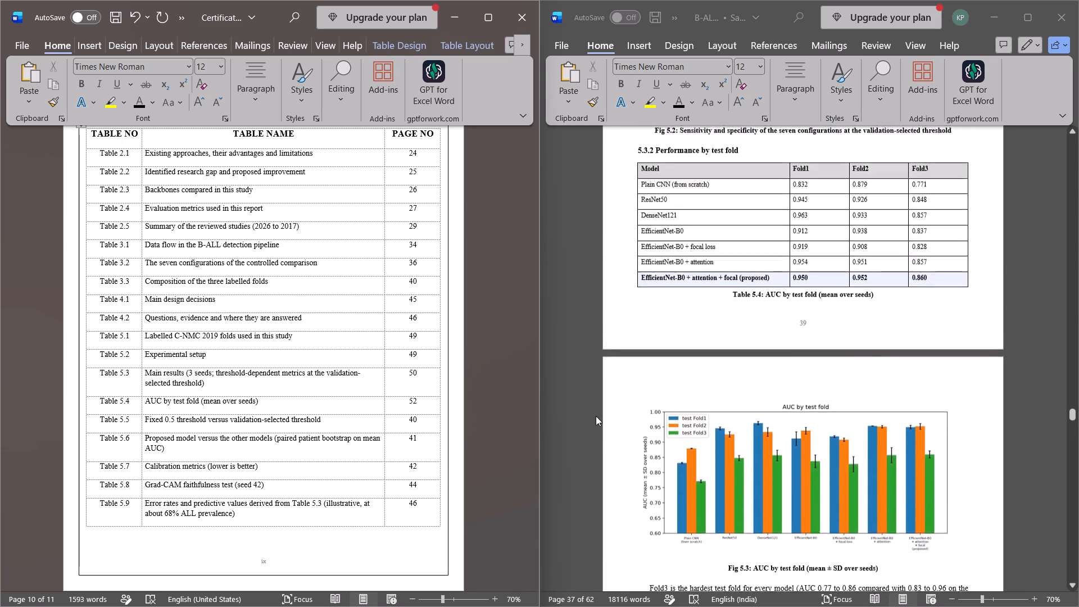
scroll(596, 416, "up", 1)
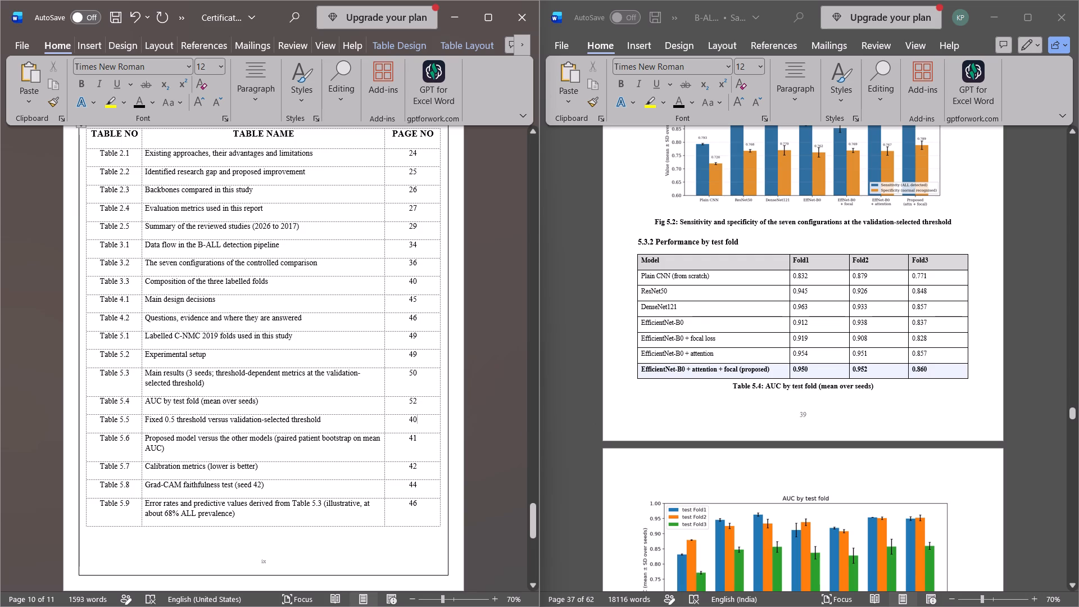
left_click(430, 406)
key("BackSpace")
key("BackSpace")
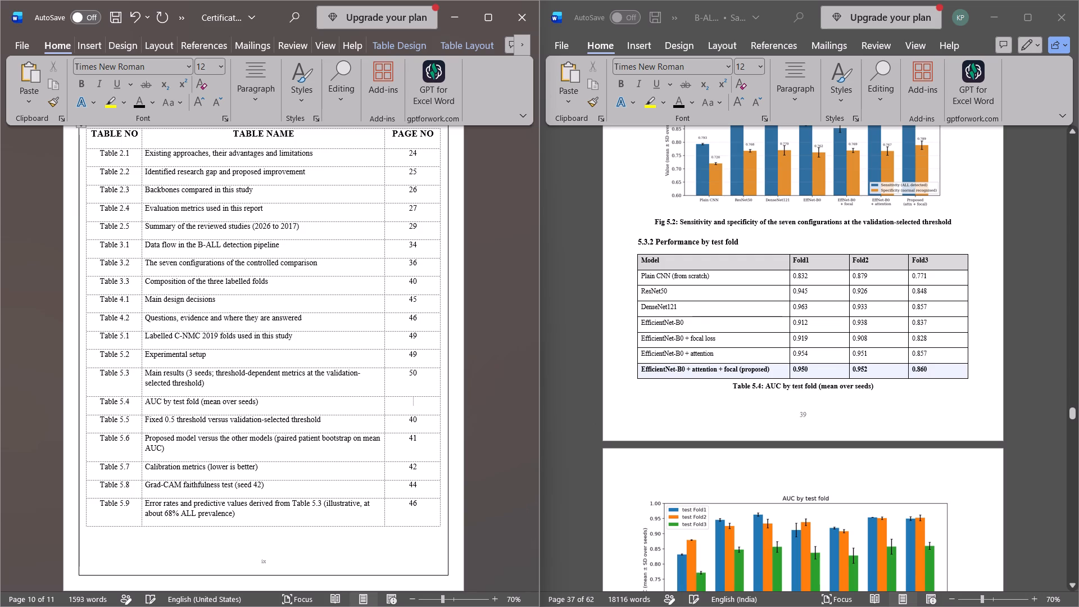
type("39")
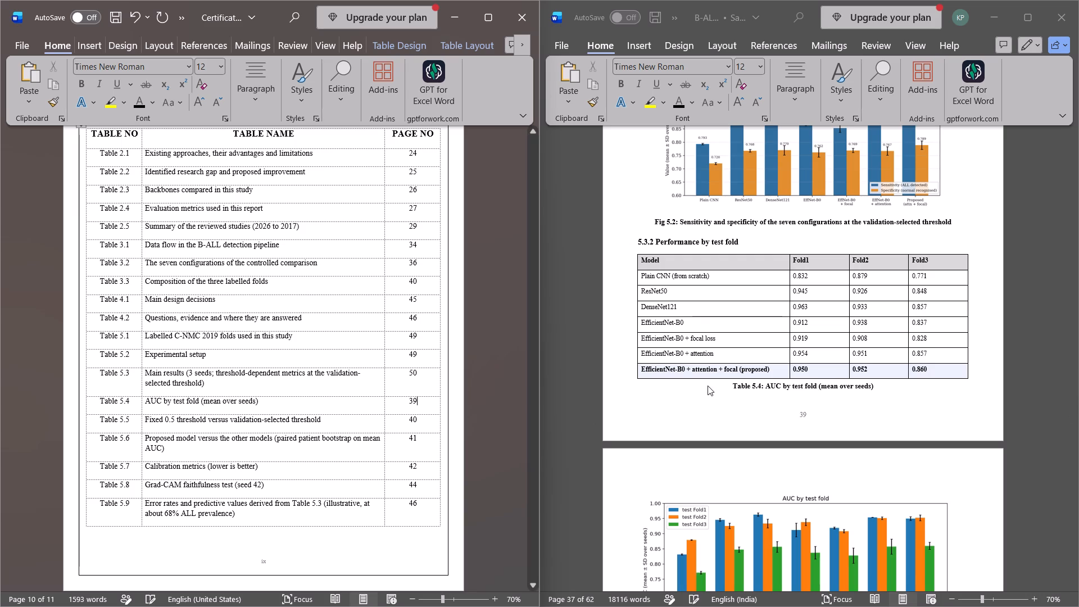
Set the page number of Table 5.3 in the list of tables to 38, following the report.
scroll(708, 386, "up", 5)
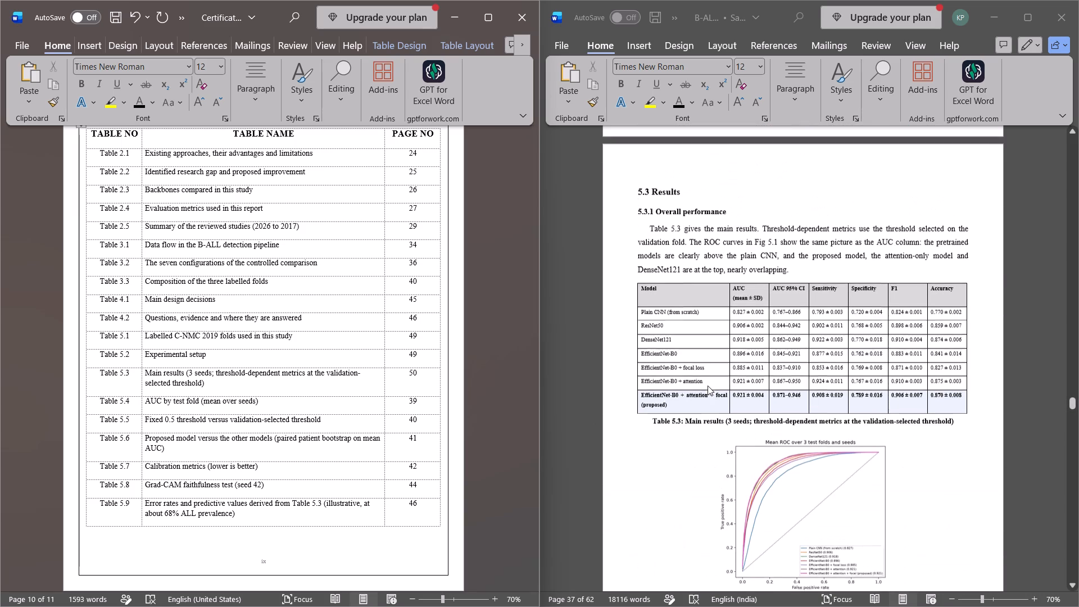
left_click(428, 377)
key("BackSpace")
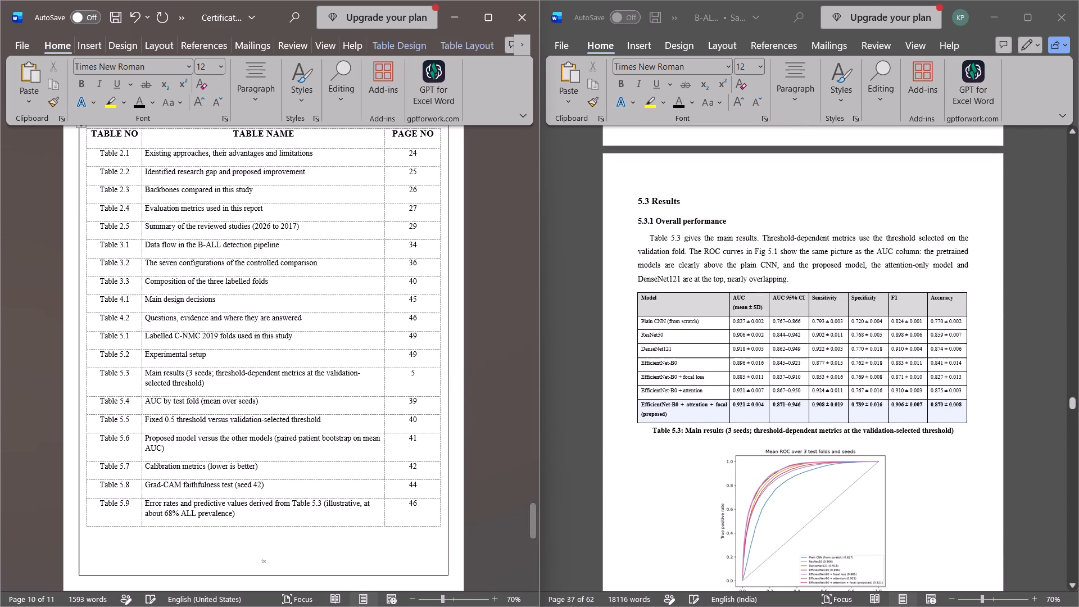
key("BackSpace")
type("38")
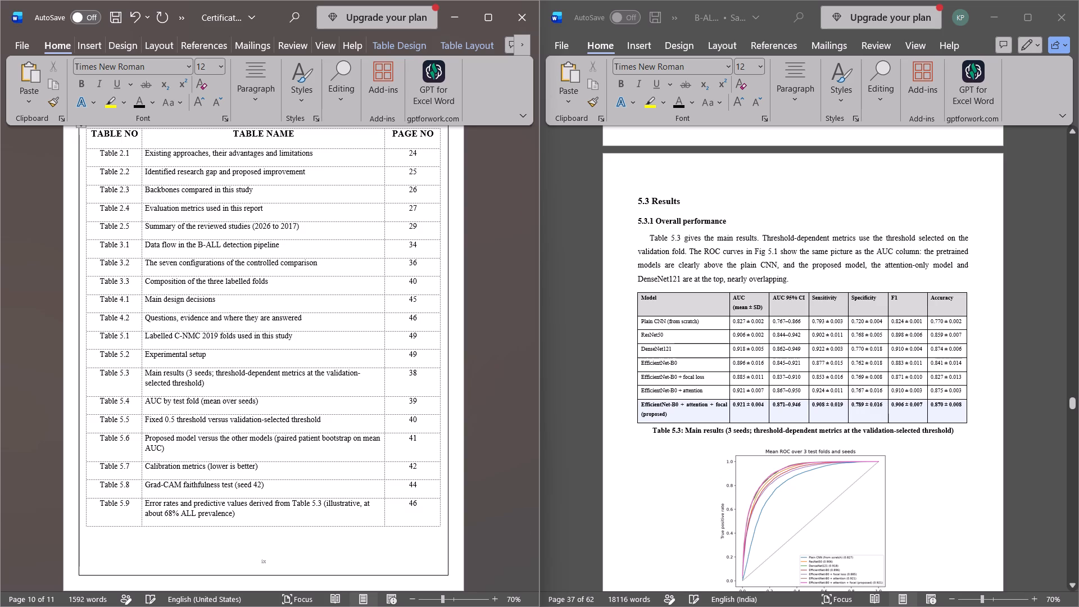
Set the page number of Table 5.2 in the list of tables to 37, following the report.
scroll(670, 356, "up", 2)
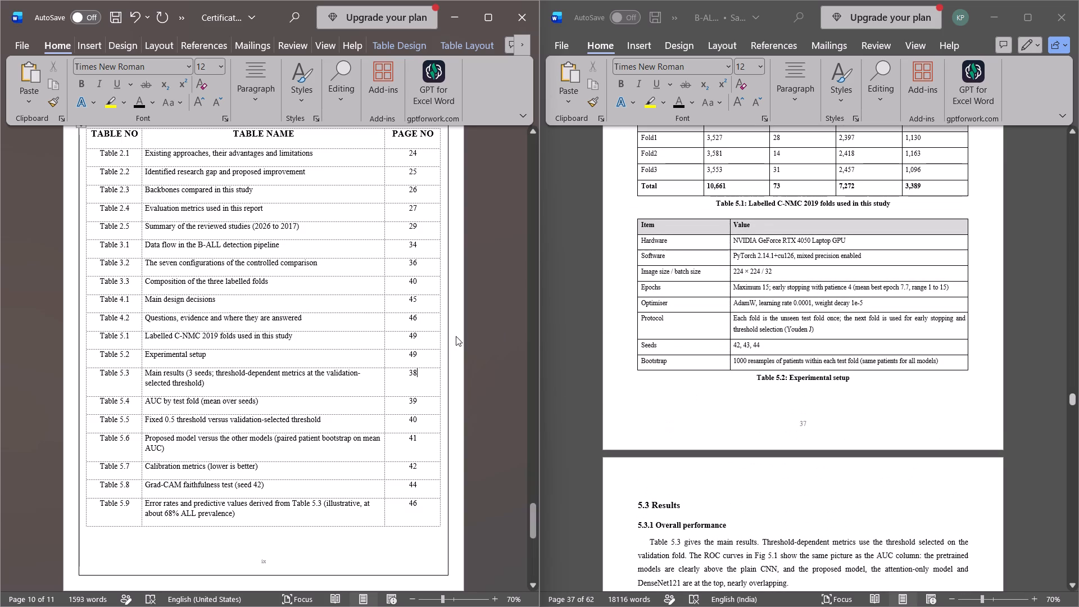
left_click(415, 358)
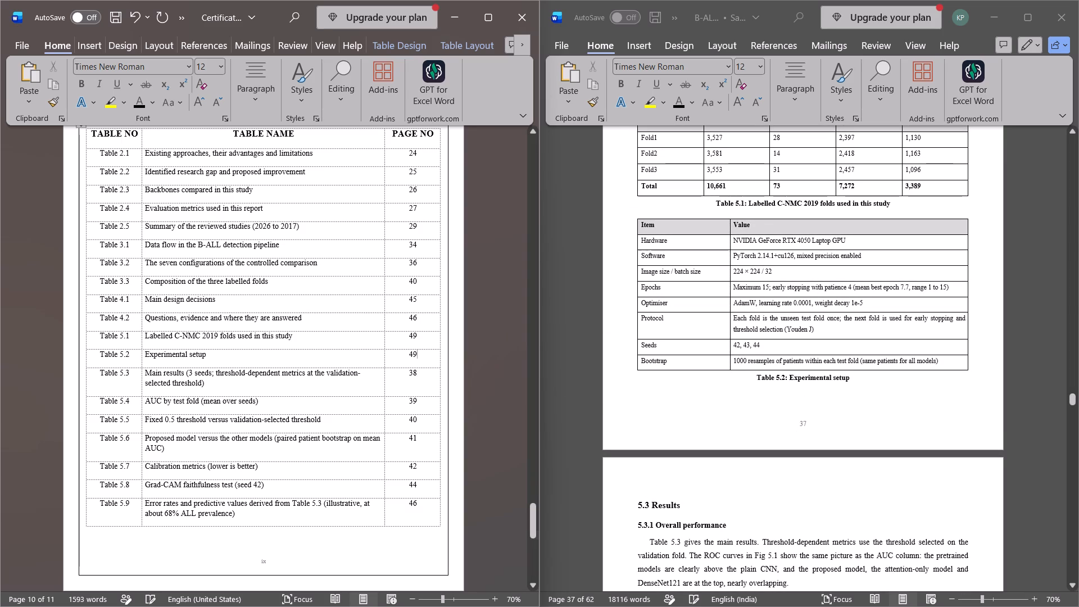
key("BackSpace")
key("BackSpace")
type("37")
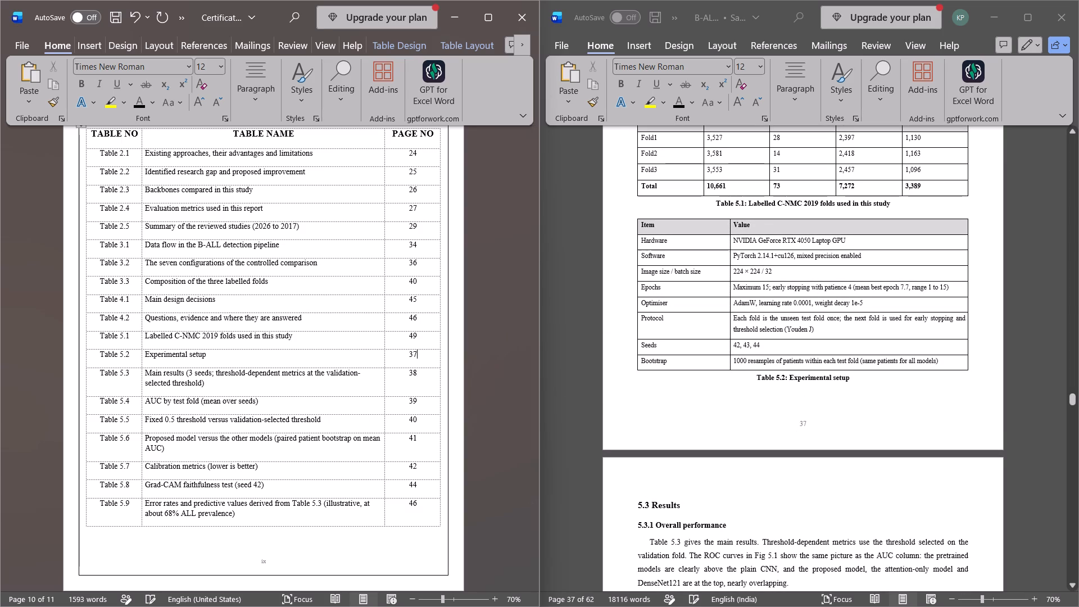
Set the page number of Table 5.1 in the list of tables to 37, following the report.
scroll(736, 340, "up", 1)
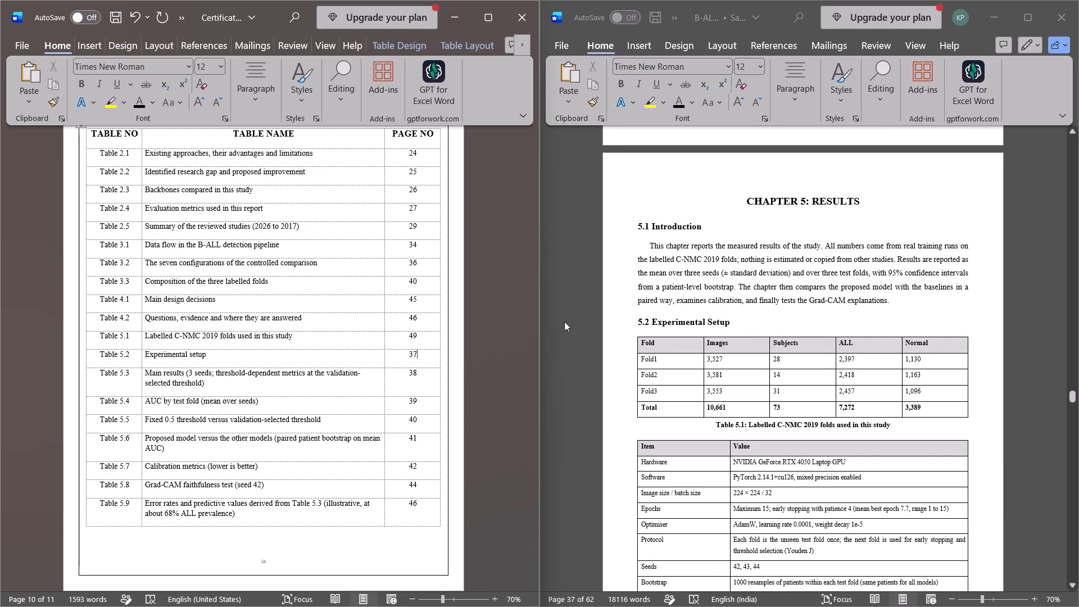
left_click(424, 342)
key("BackSpace")
key("BackSpace")
type("37")
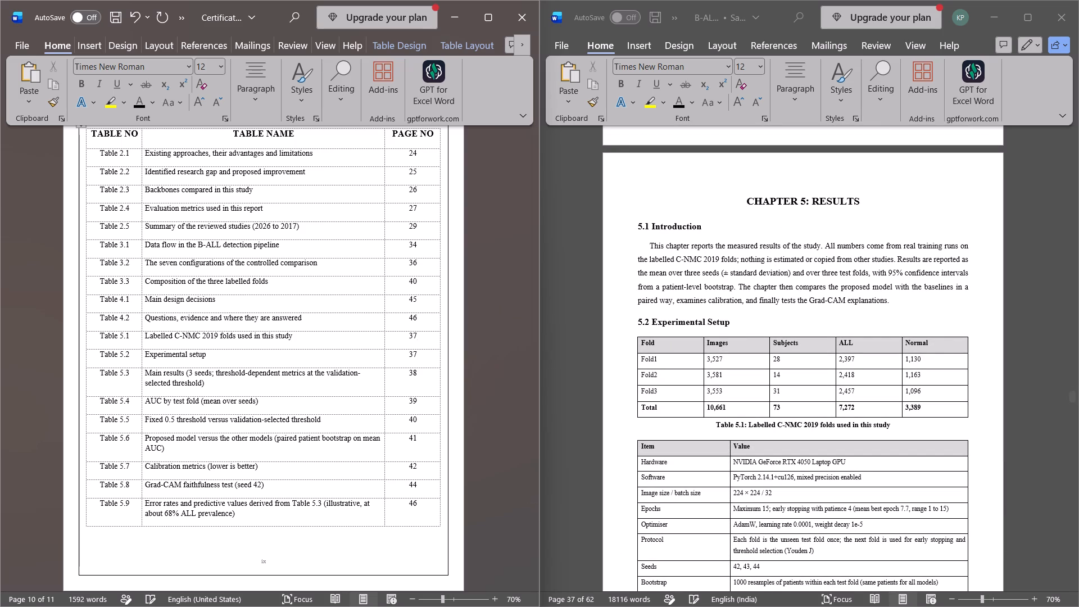
Set the page number of Table 4.2 in the list of tables to 35, following the report.
scroll(720, 289, "up", 3)
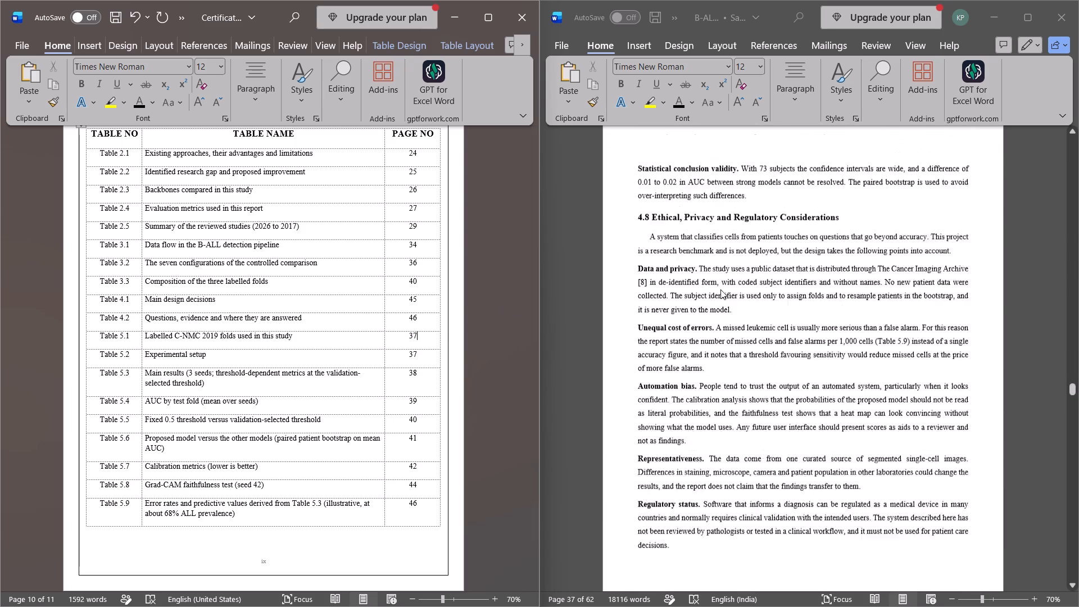
scroll(720, 289, "up", 2)
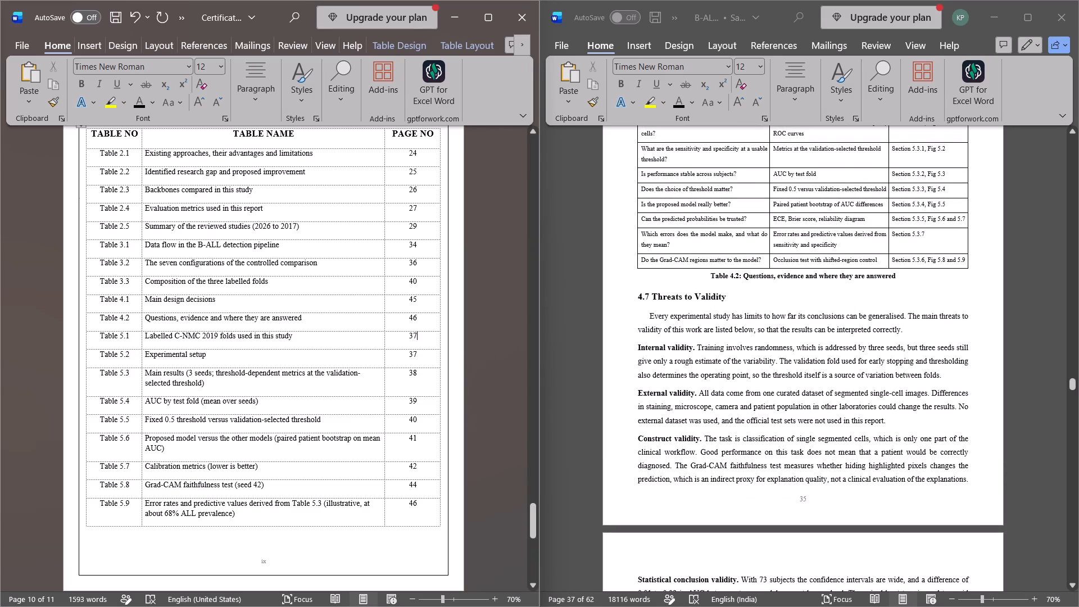
left_click(423, 321)
key("BackSpace")
key("BackSpace")
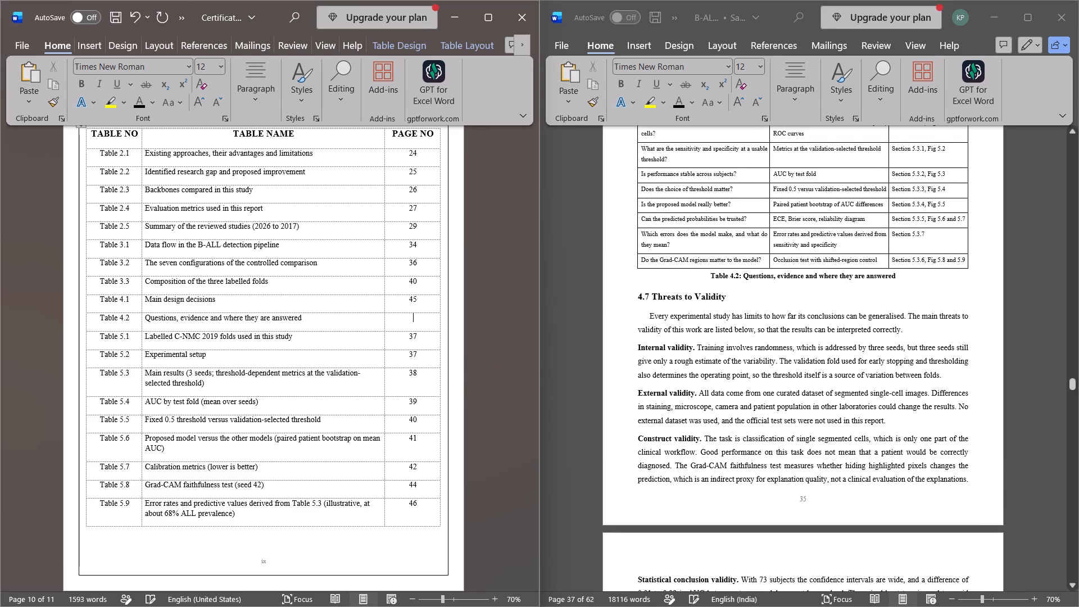
type("35")
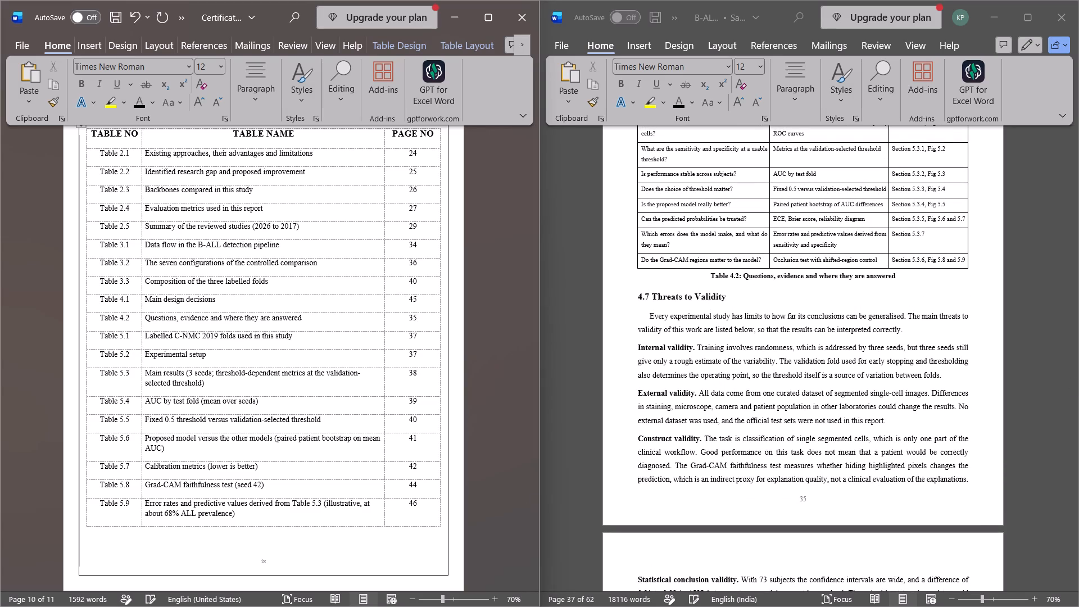
Set the page number of Table 4.1 in the list of tables to 34, following the report.
scroll(663, 337, "up", 2)
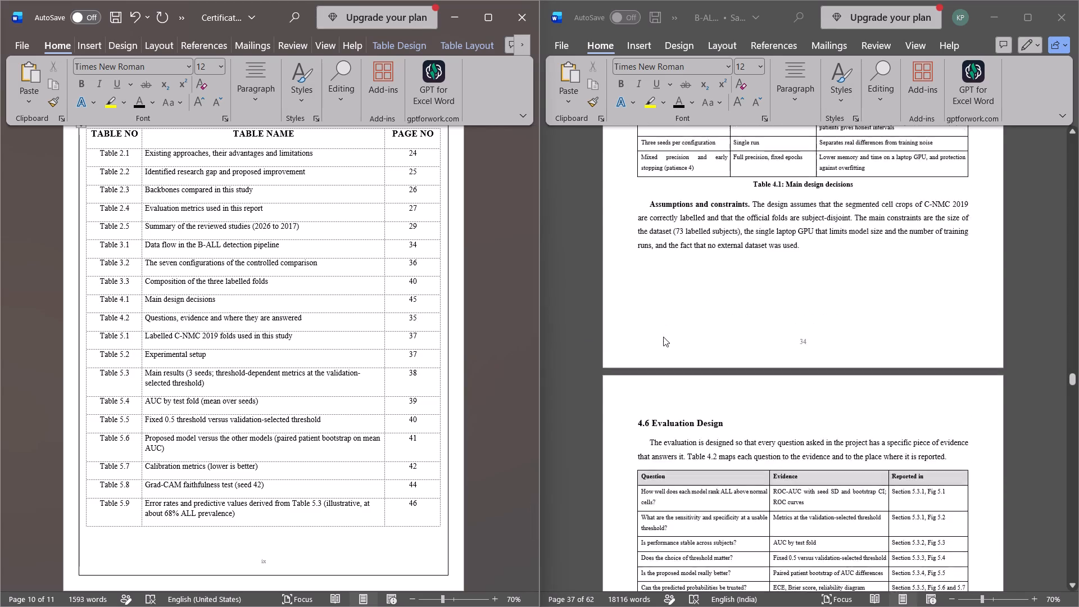
scroll(663, 337, "up", 2)
left_click(419, 306)
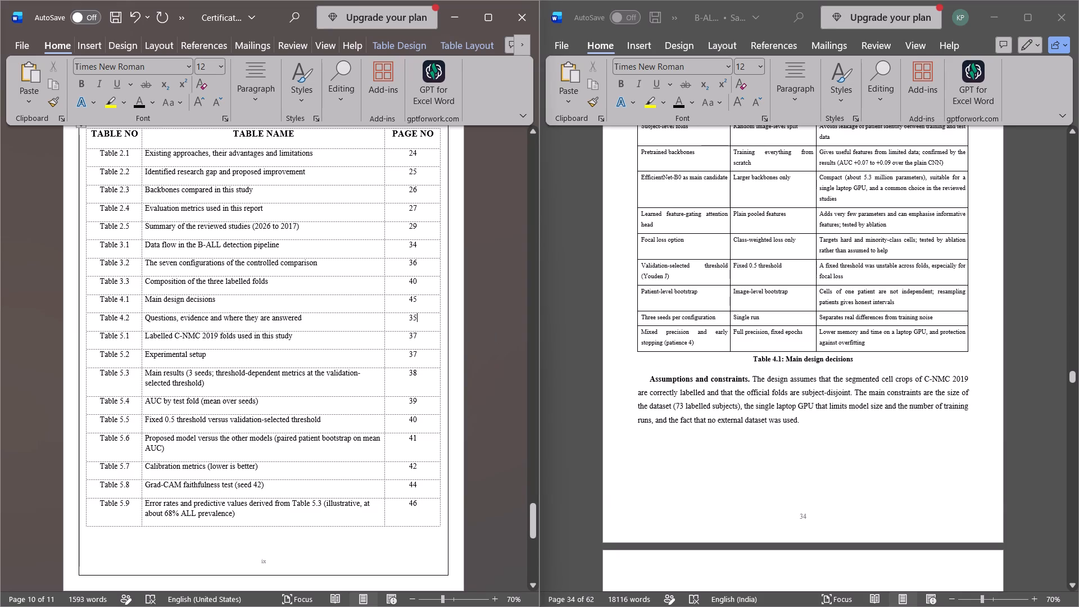
key("BackSpace")
key("BackSpace")
type("34")
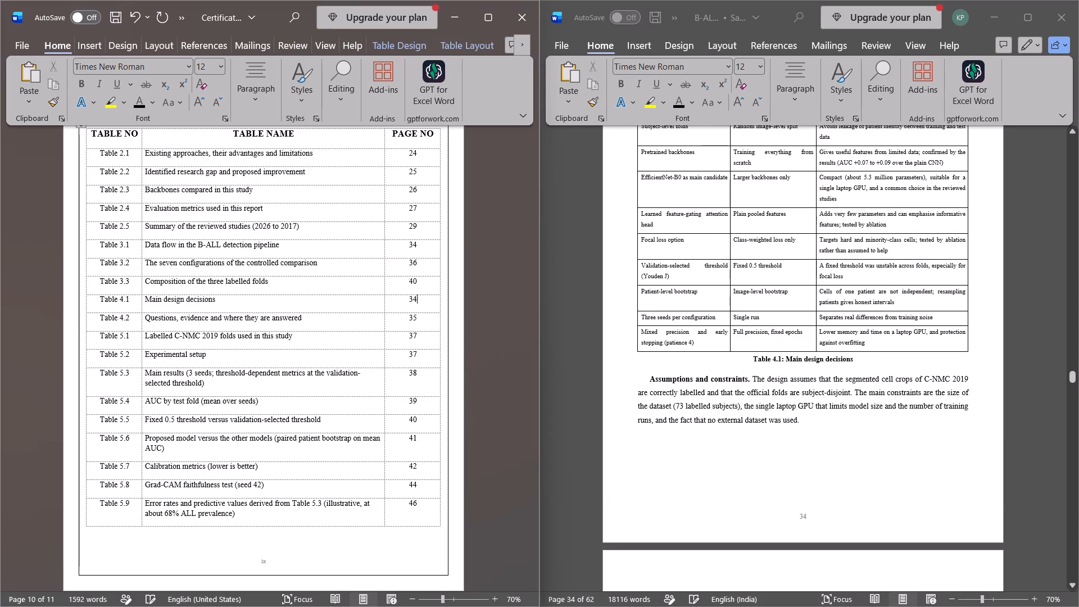
Set the page number of Table 3.3 in the list of tables to 29, following the report.
scroll(419, 306, "up", 1)
scroll(770, 393, "up", 2)
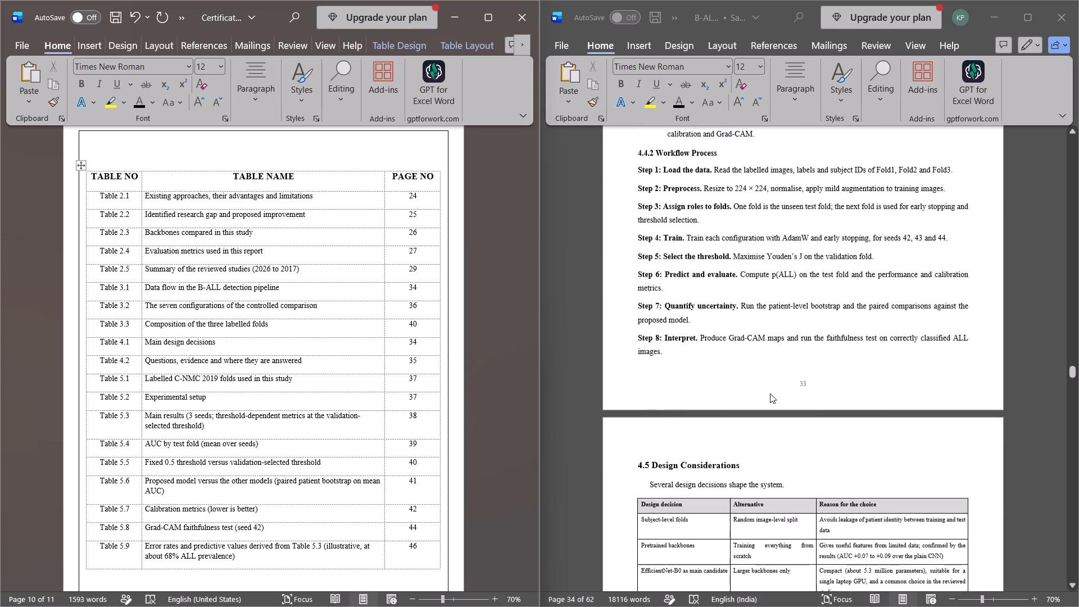
scroll(770, 393, "up", 7)
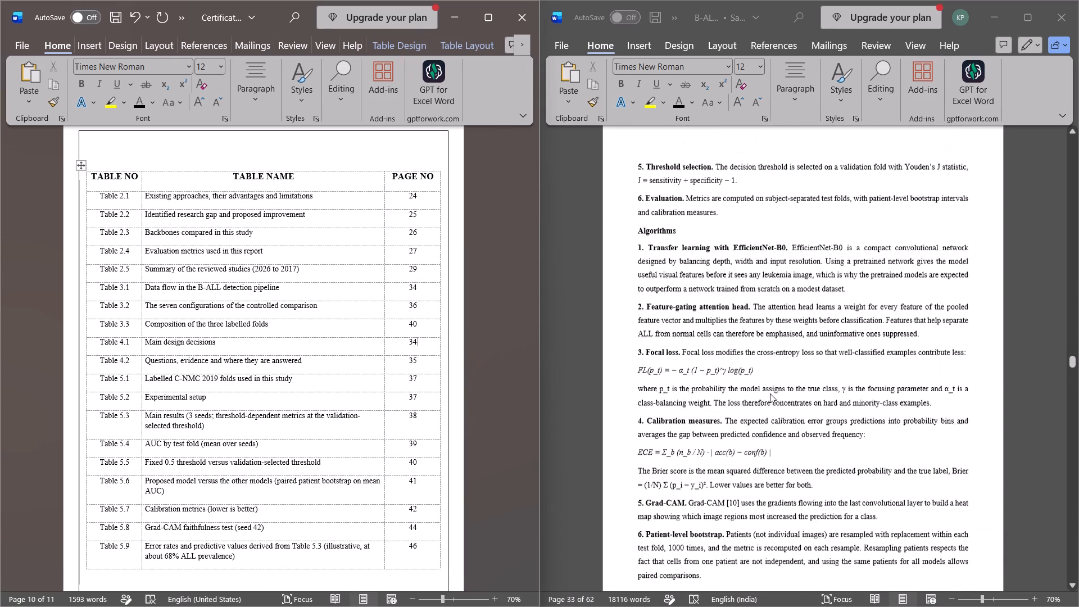
scroll(770, 393, "up", 7)
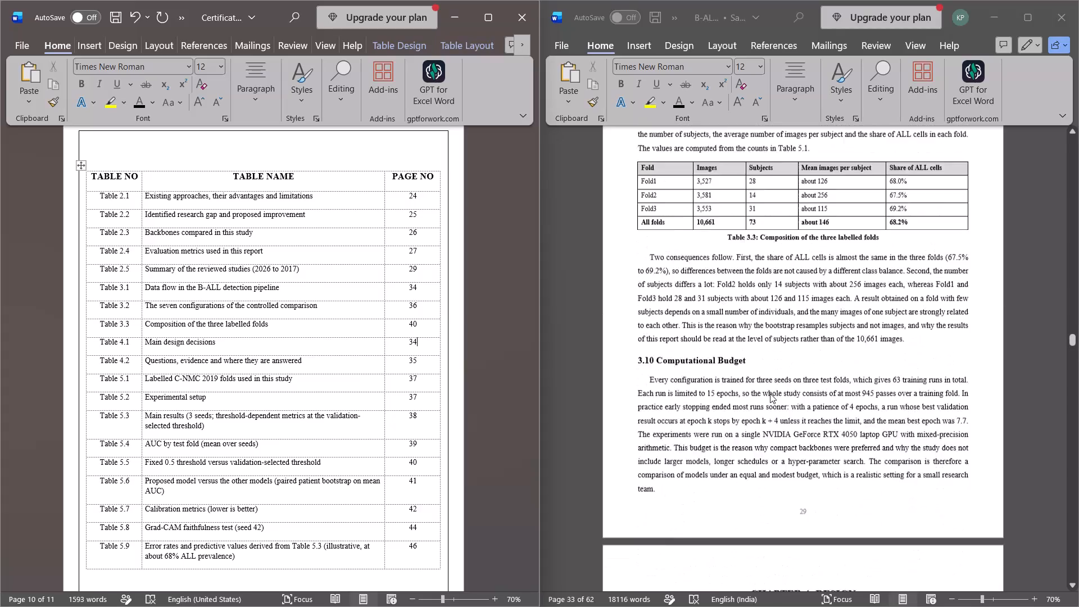
scroll(770, 393, "up", 2)
scroll(770, 393, "down", 2)
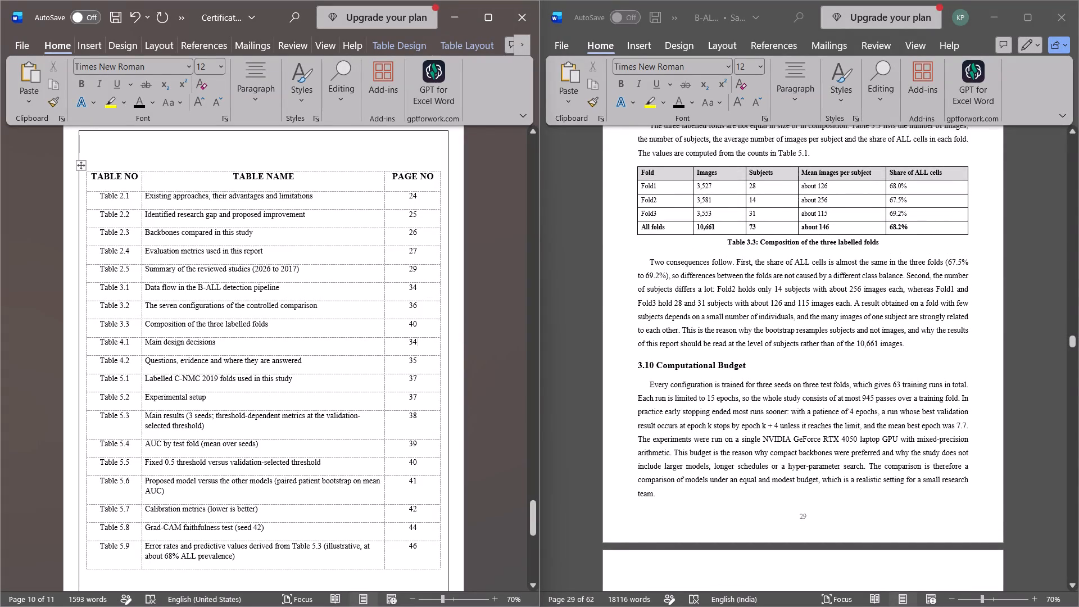
left_click(420, 323)
key("BackSpace")
key("BackSpace")
type("29")
Set the page number of Table 3.2 in the list of tables to 25, following the report.
scroll(744, 297, "up", 4)
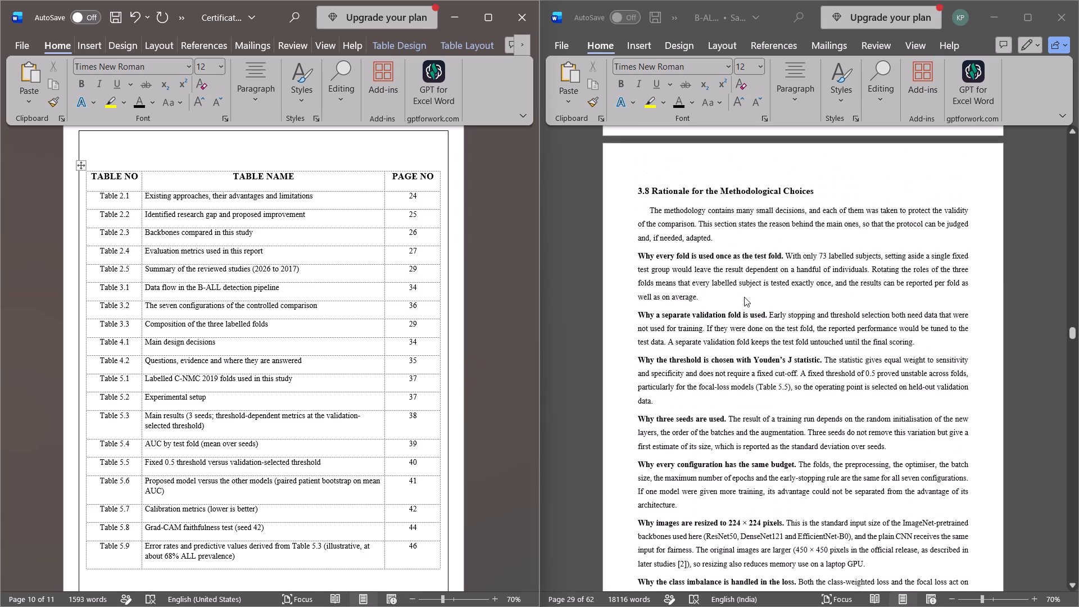
scroll(744, 297, "up", 7)
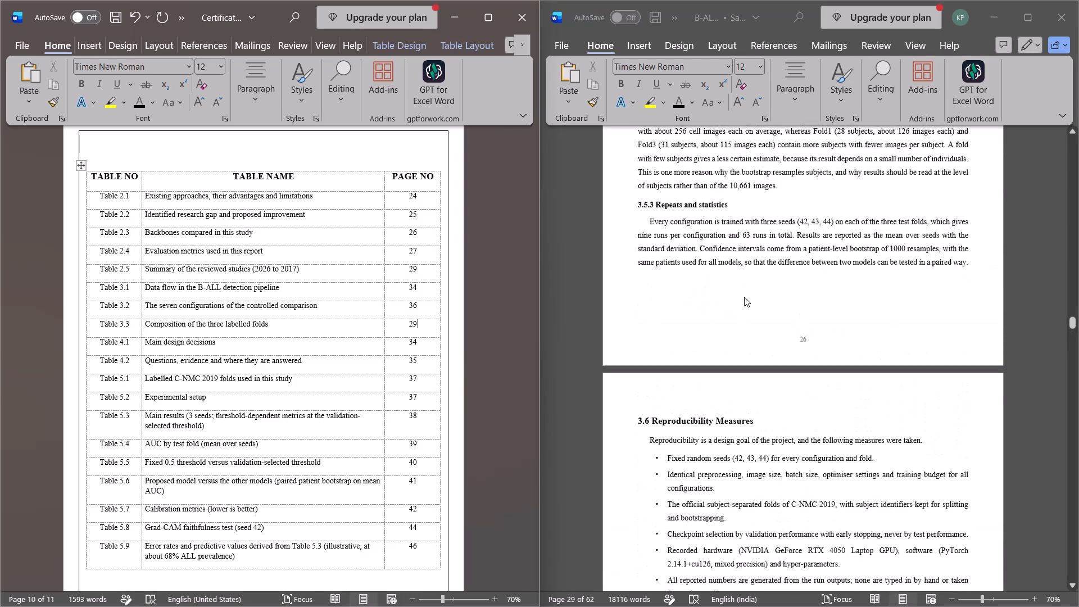
scroll(744, 297, "up", 6)
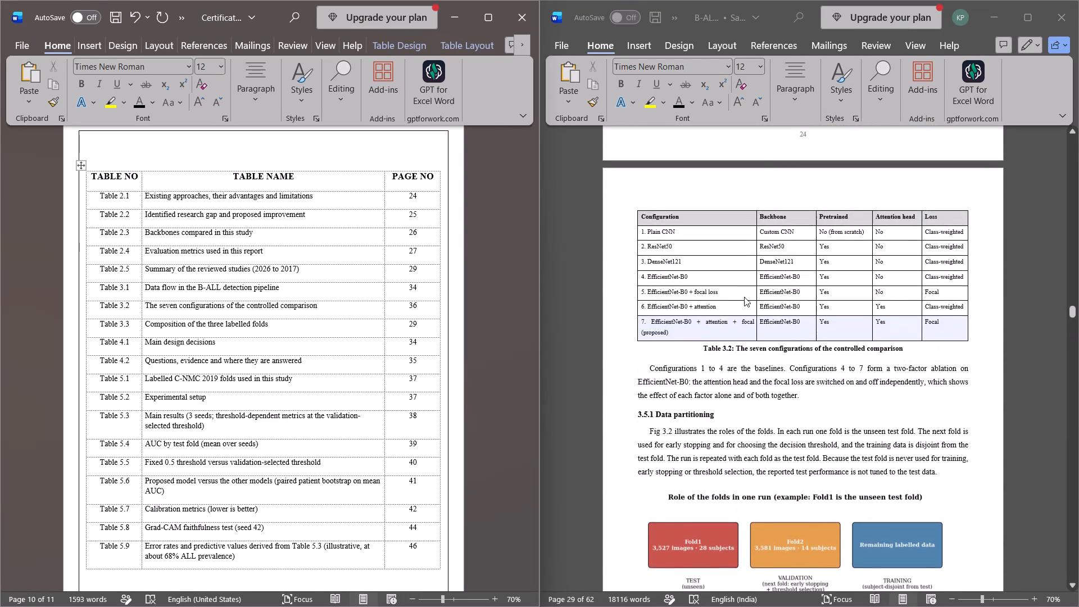
scroll(691, 322, "down", 1)
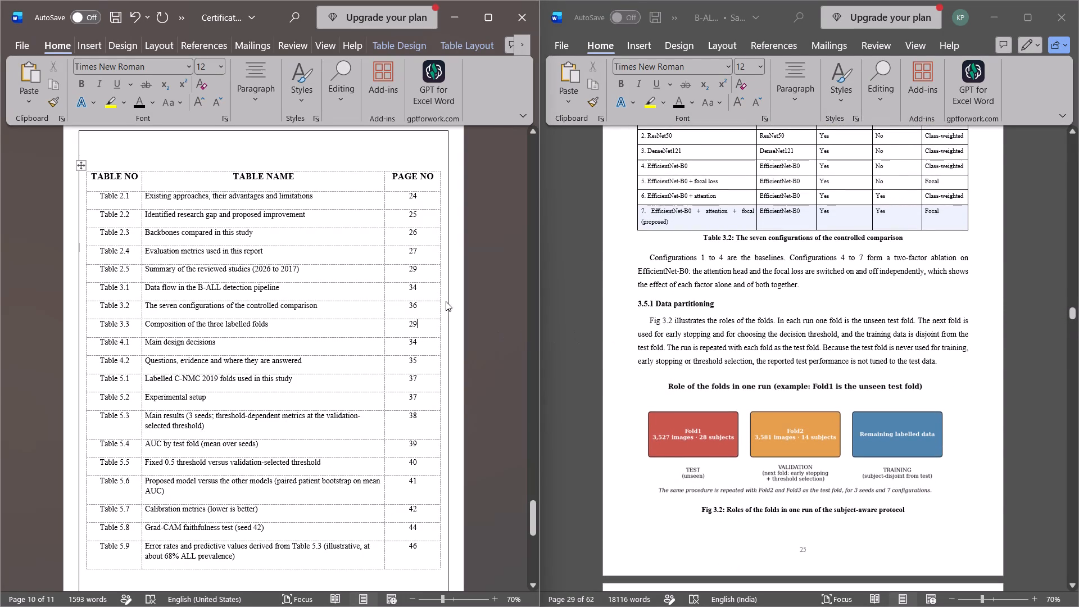
left_click(418, 304)
key("BackSpace")
key("BackSpace")
type("25")
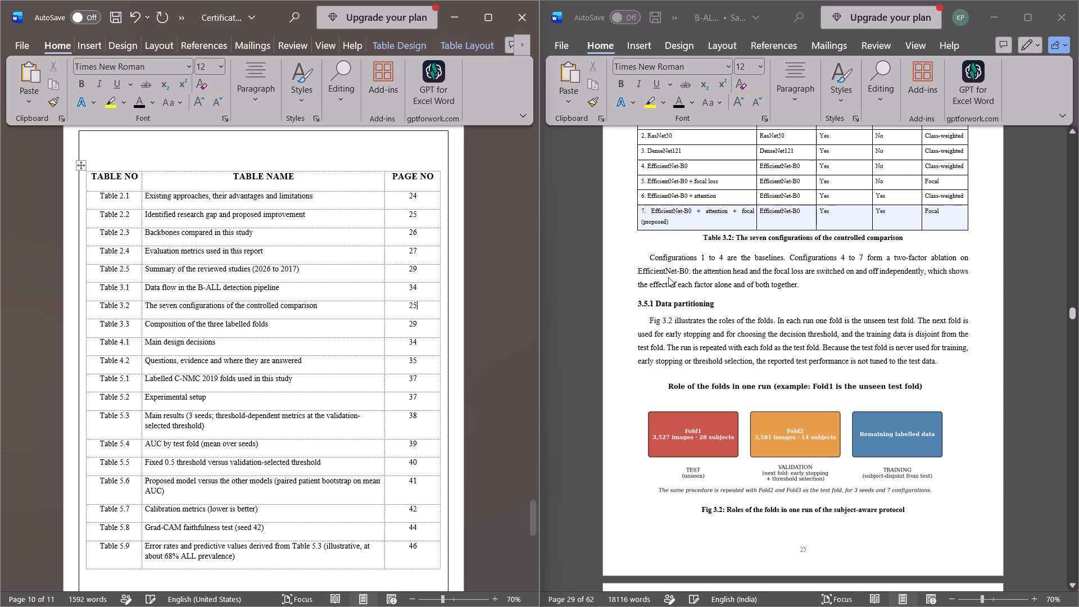
Set the page number of Table 3.1 in the list of tables to 23, following the report.
scroll(668, 277, "up", 7)
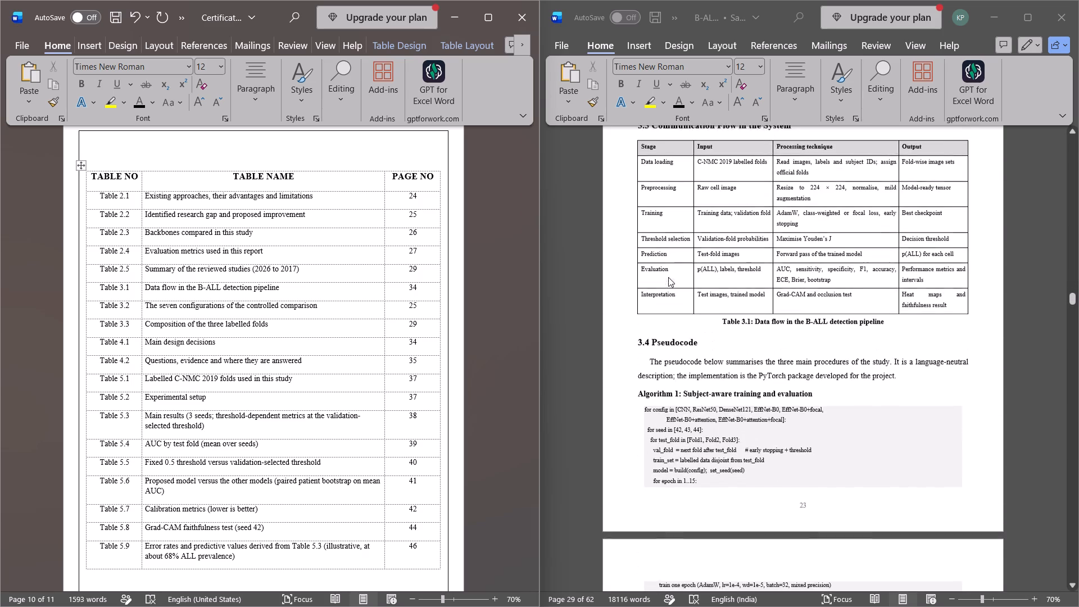
scroll(668, 277, "up", 1)
scroll(560, 315, "down", 1)
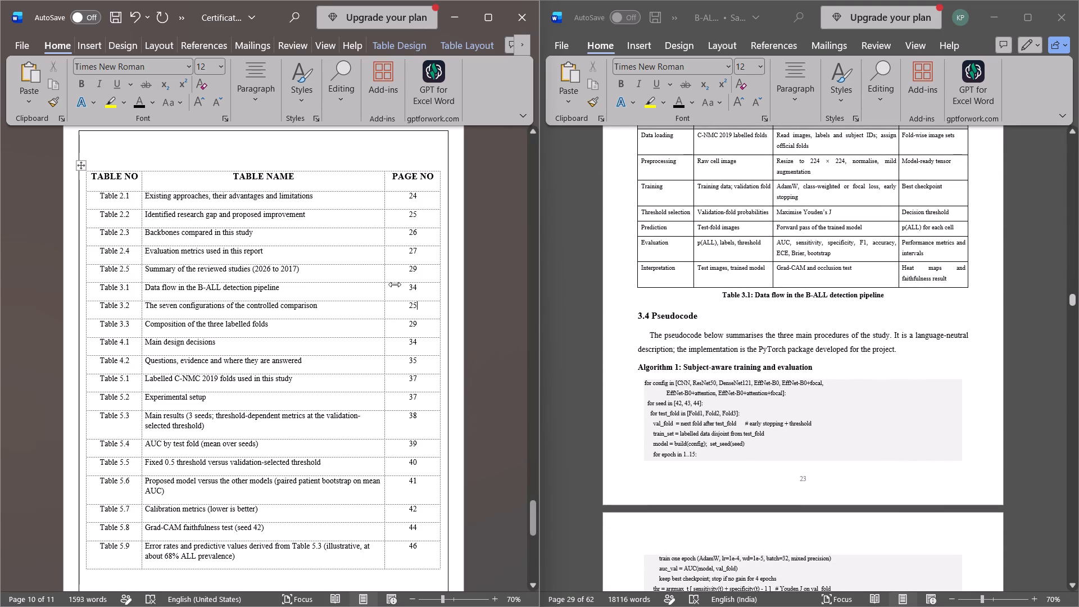
left_click(420, 292)
key("BackSpace")
key("BackSpace")
type("23")
Set the page number of Table 2.5 in the list of tables to 19, following the report.
scroll(731, 323, "up", 1)
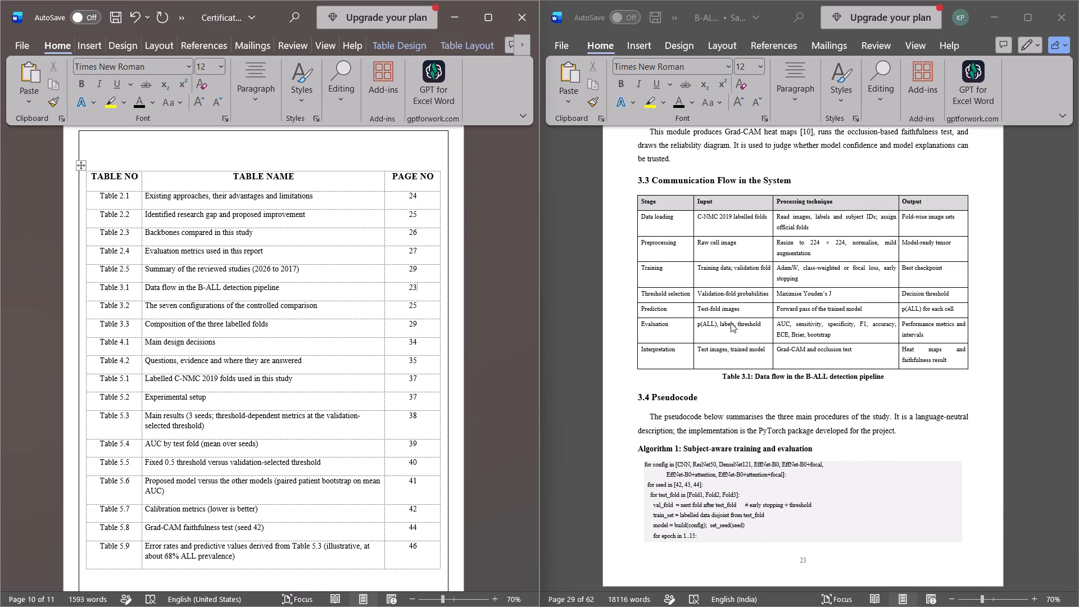
scroll(731, 323, "down", 1)
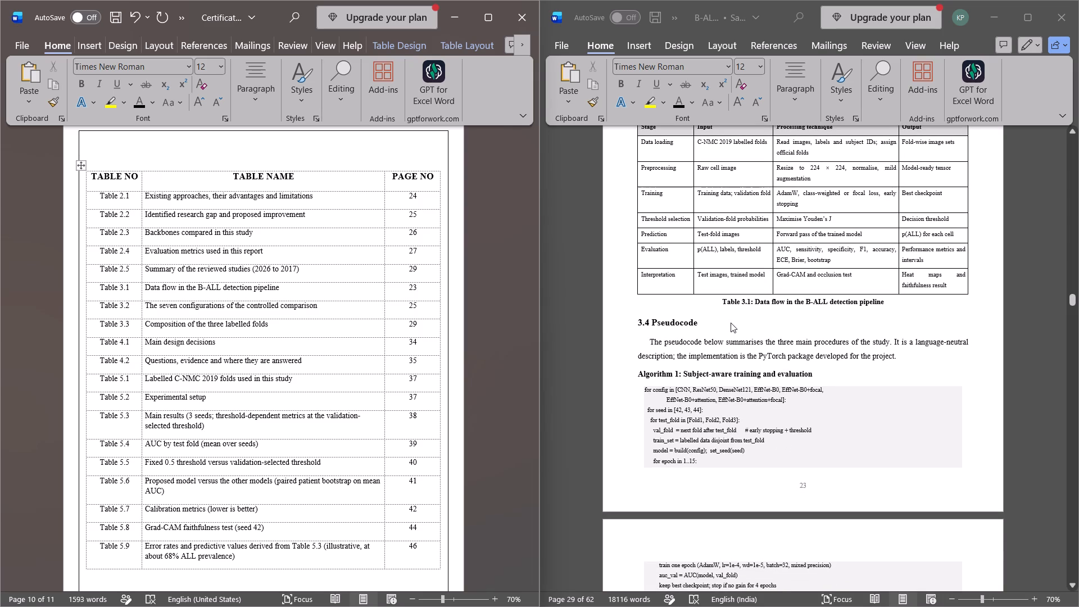
scroll(731, 323, "up", 2)
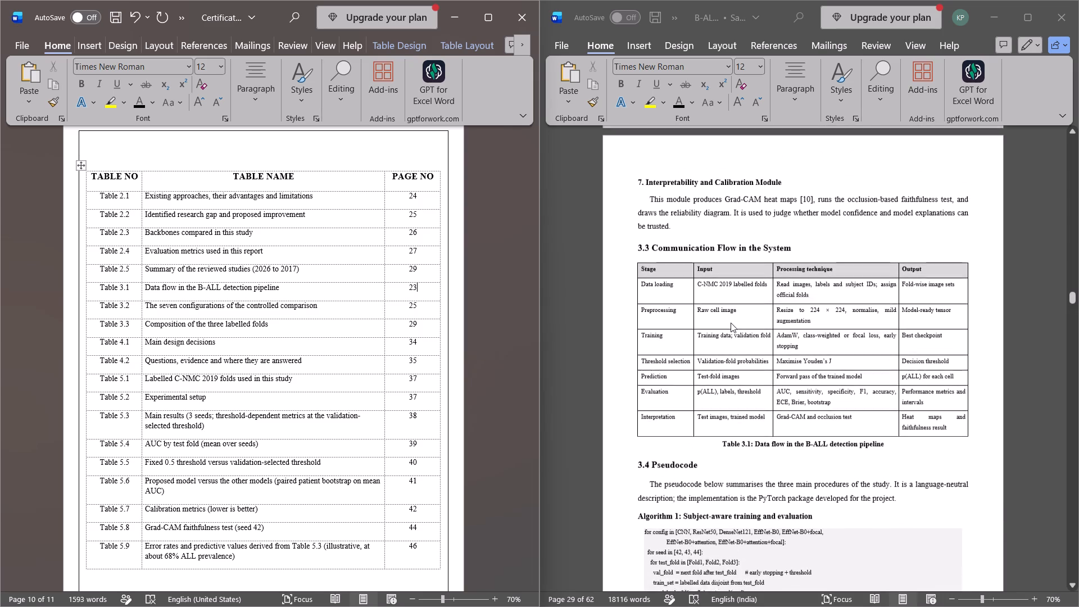
scroll(731, 323, "up", 1)
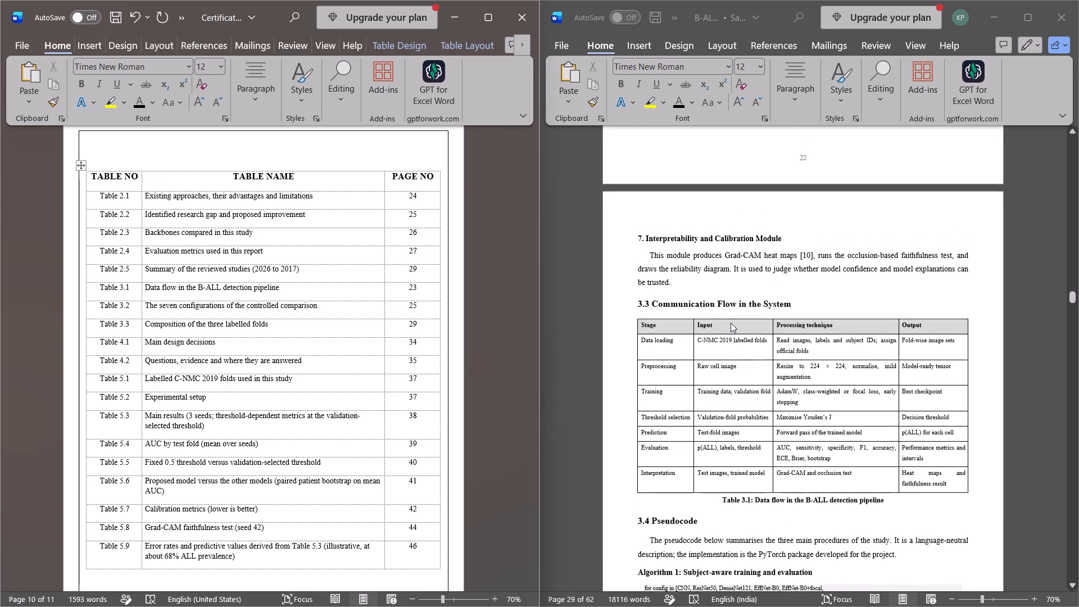
scroll(731, 323, "up", 1)
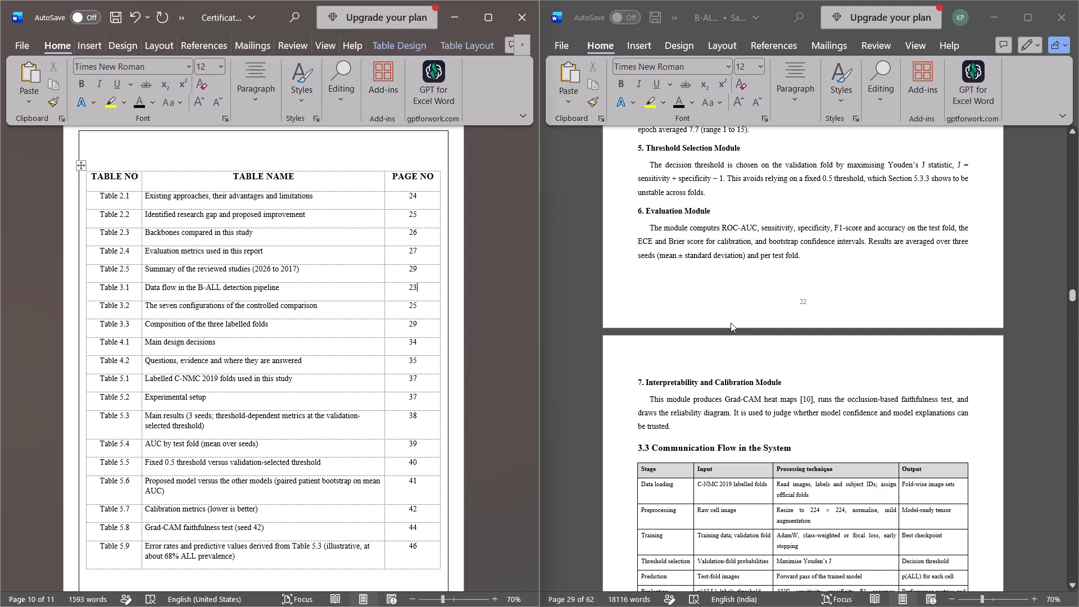
scroll(731, 323, "down", 2)
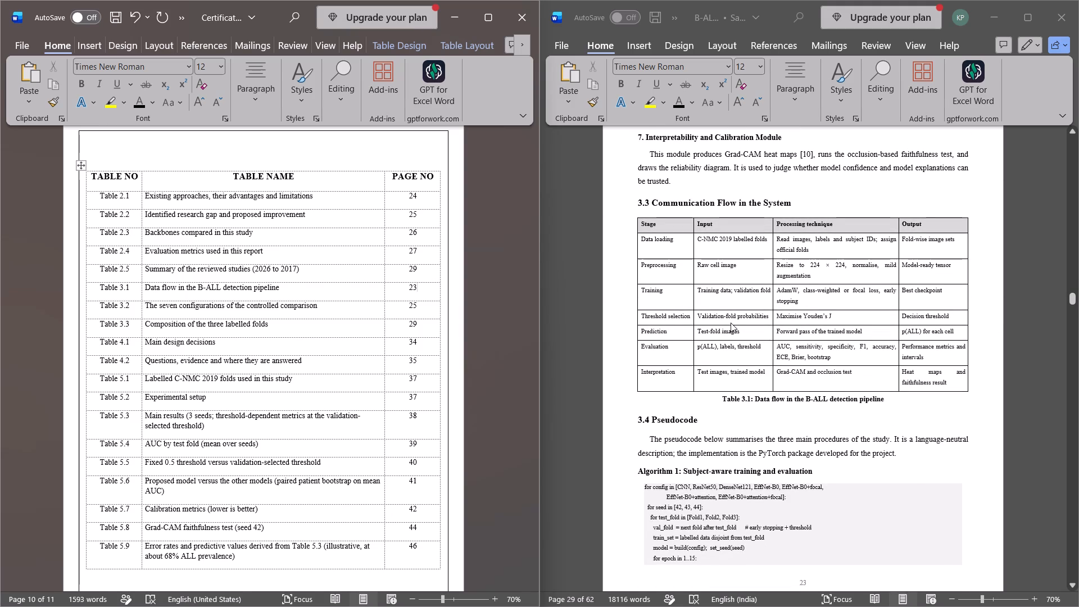
scroll(794, 350, "up", 2)
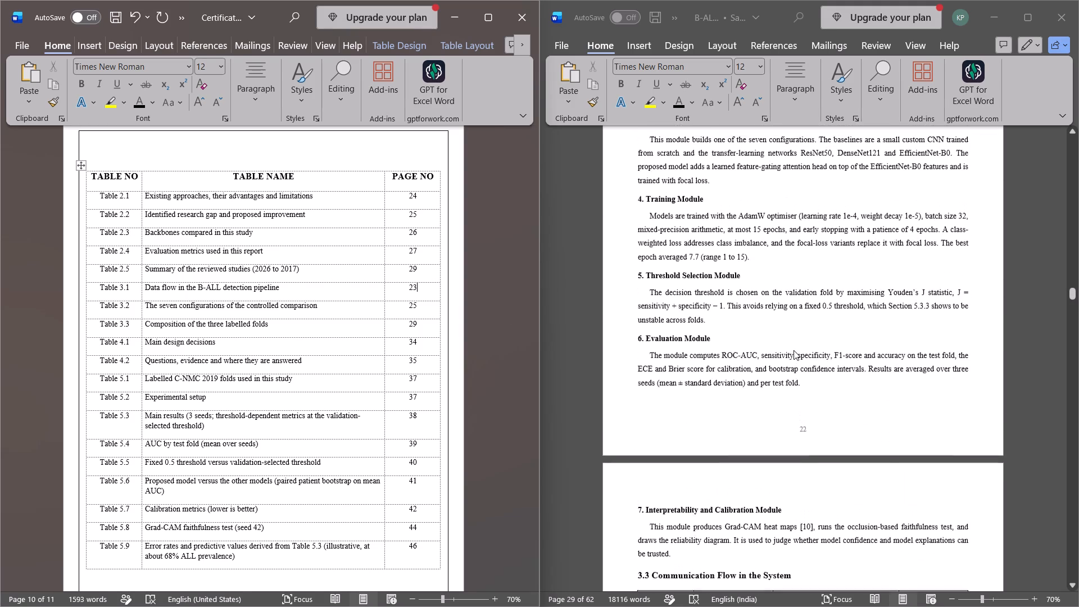
scroll(794, 350, "up", 5)
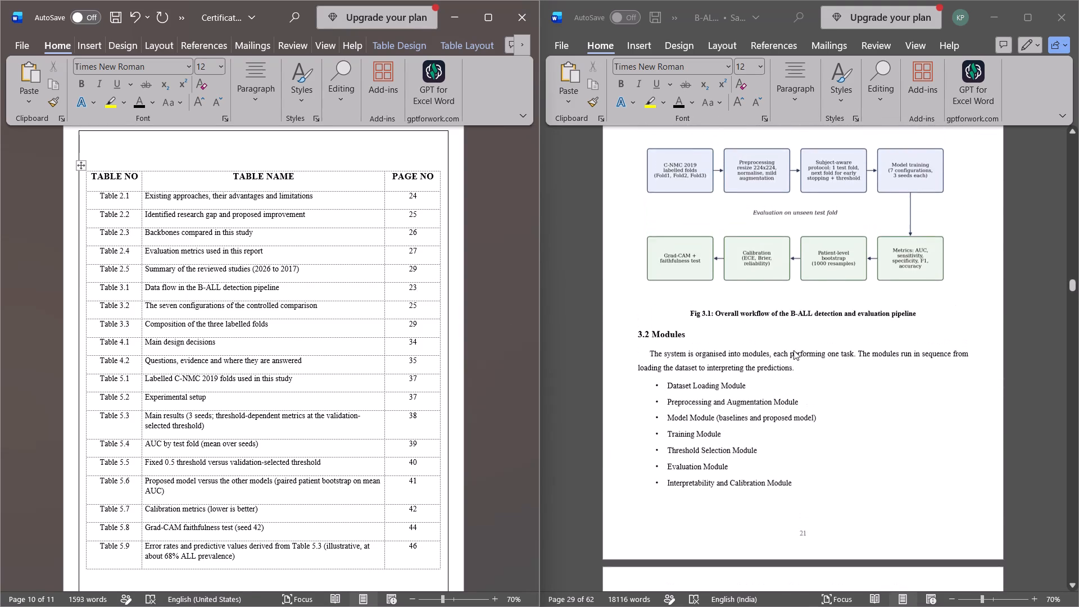
scroll(794, 350, "up", 4)
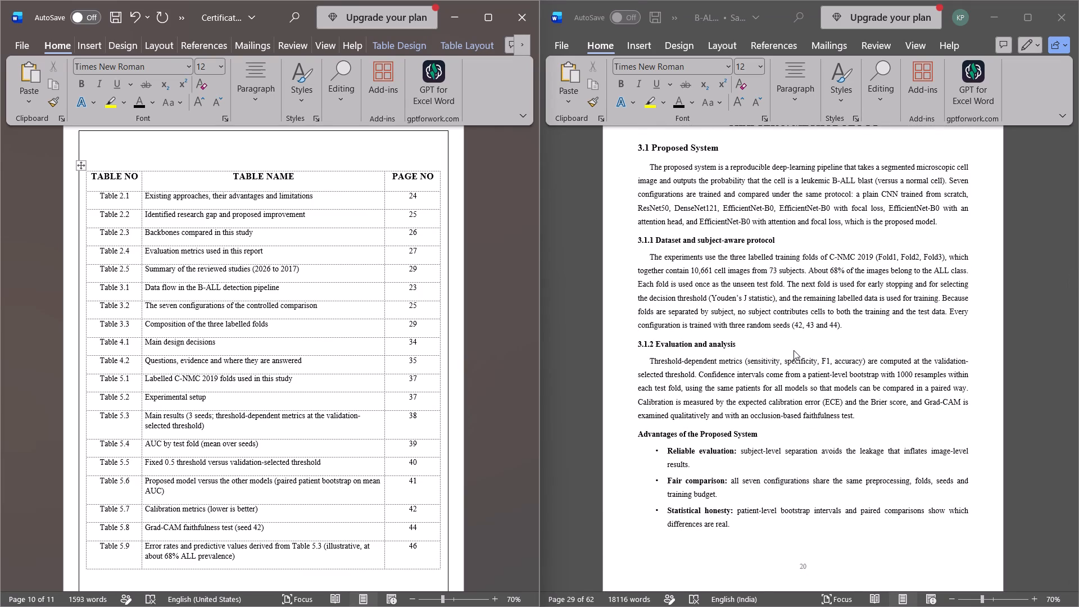
scroll(794, 350, "up", 1)
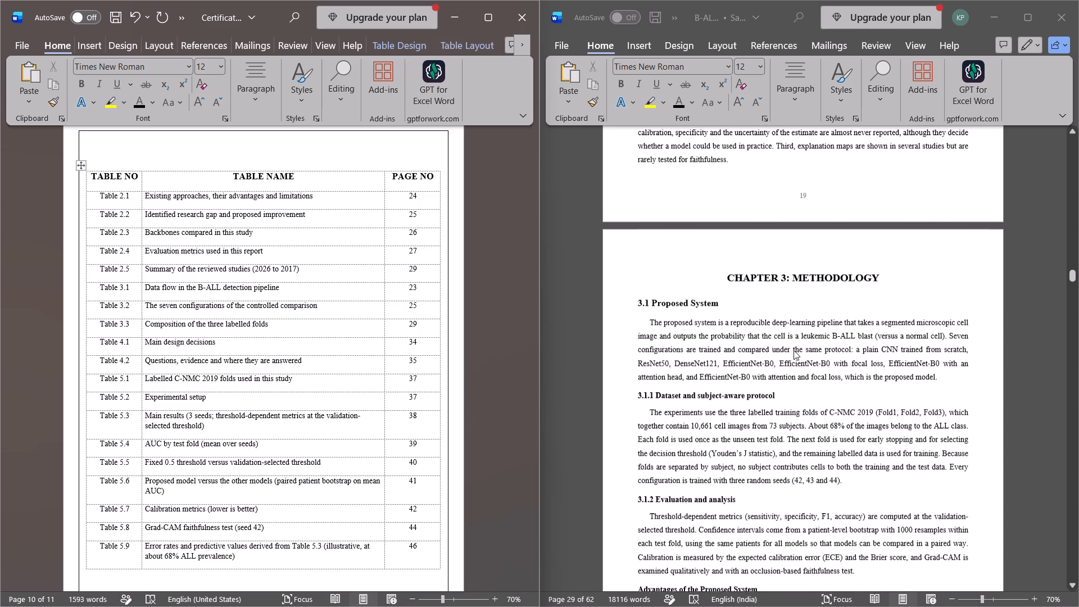
scroll(794, 350, "up", 1)
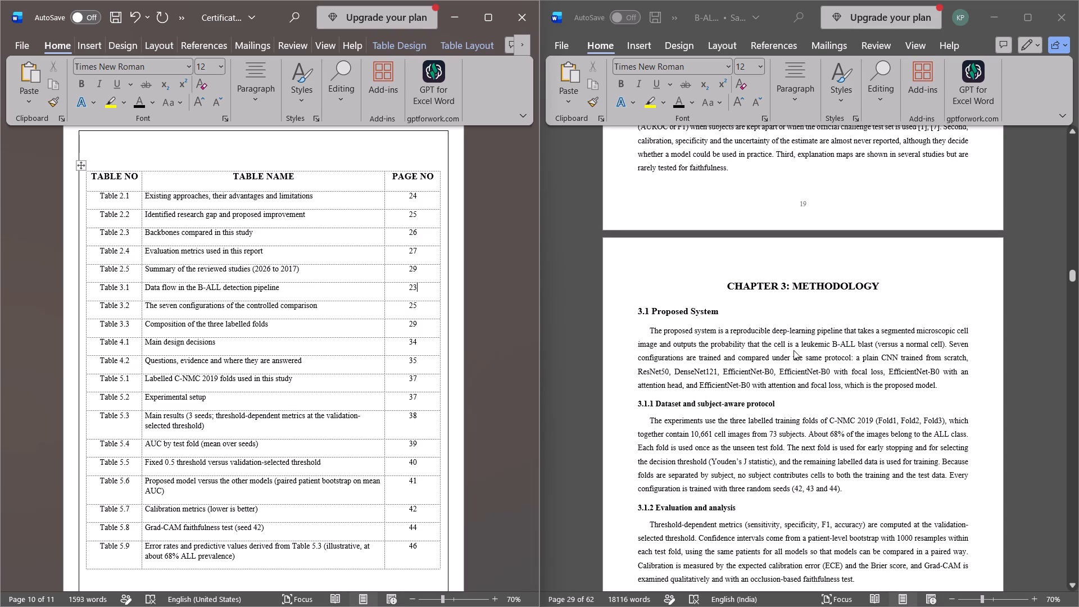
scroll(794, 350, "up", 5)
scroll(794, 350, "down", 1)
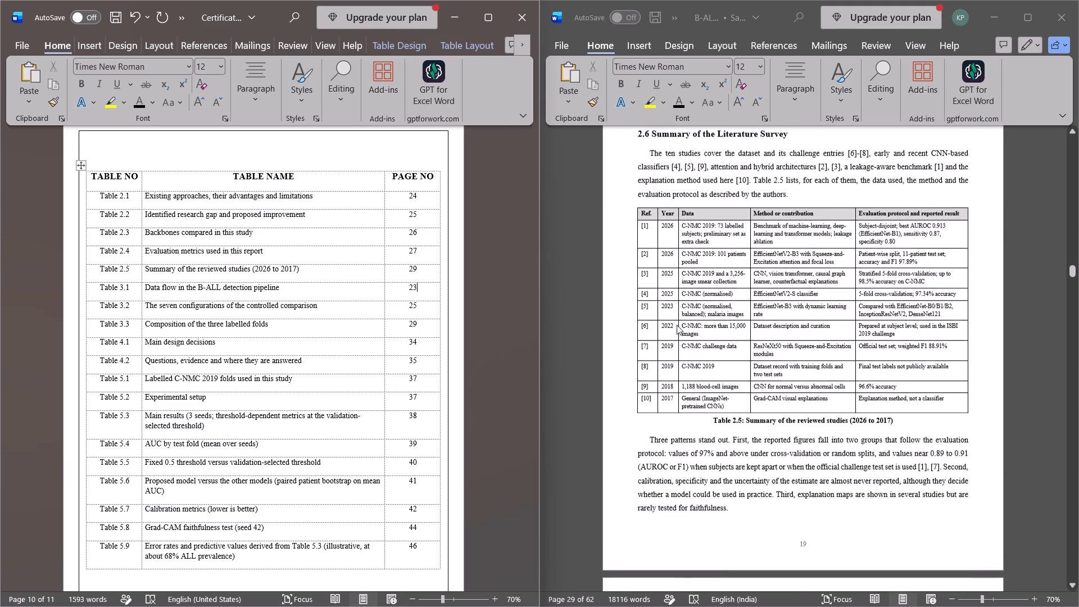
left_click(419, 270)
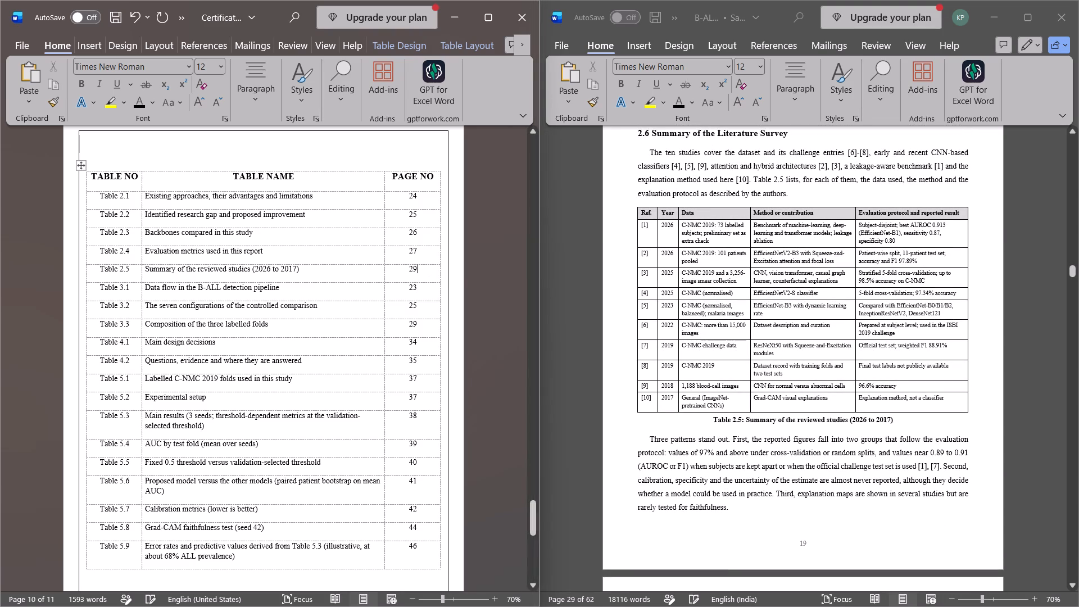
key("Left")
key("BackSpace")
key("1")
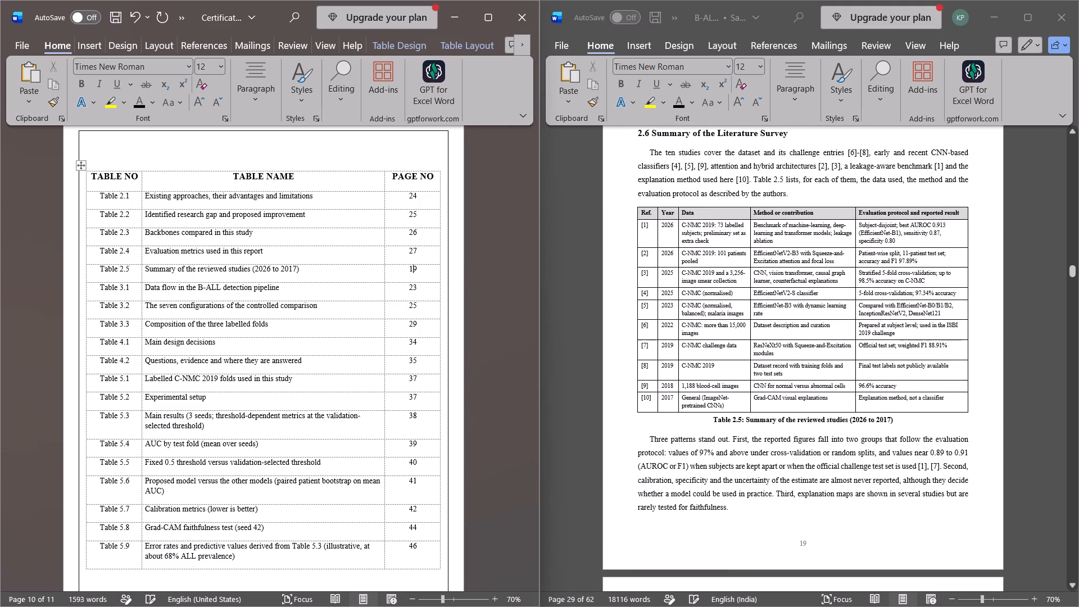
Set the page numbers of Tables 2.4, 2.3, 2.2 and 2.1 in the list of tables to 17, 16, 15 and 14.
scroll(726, 334, "up", 6)
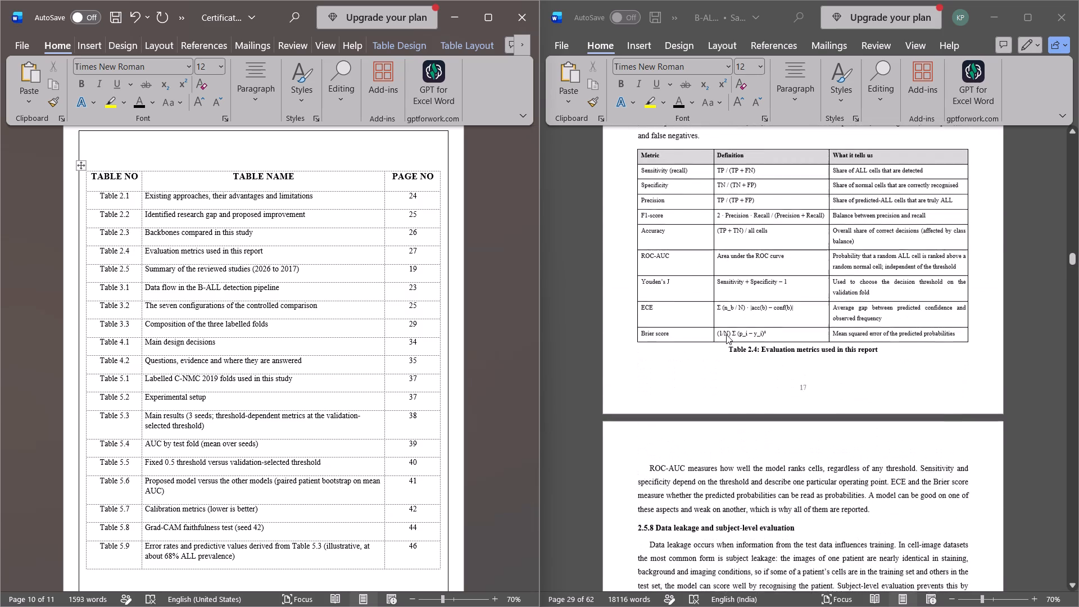
left_click(413, 250)
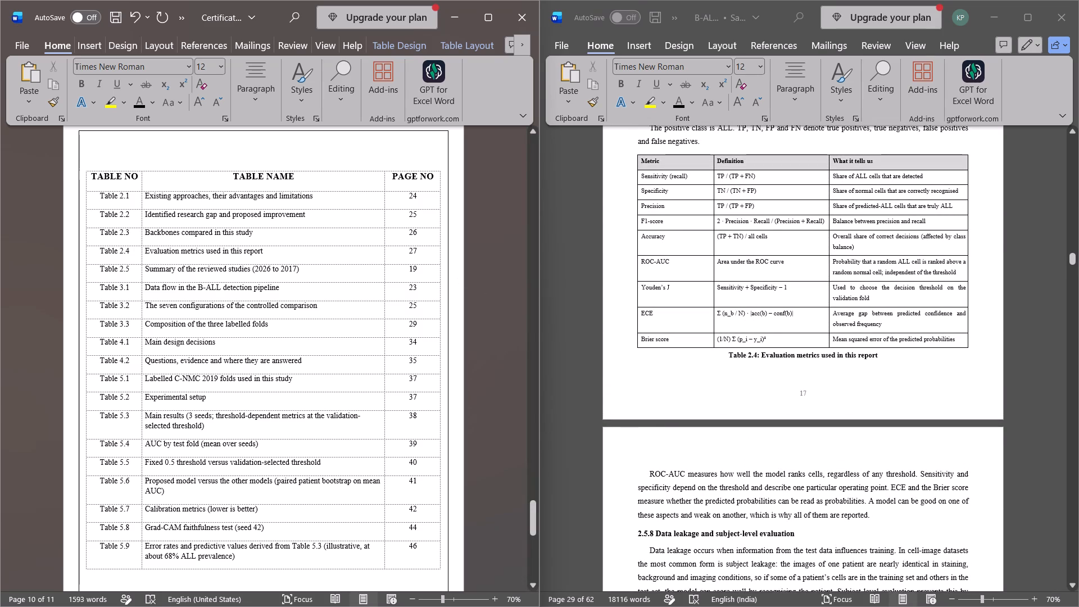
key("BackSpace")
key("1")
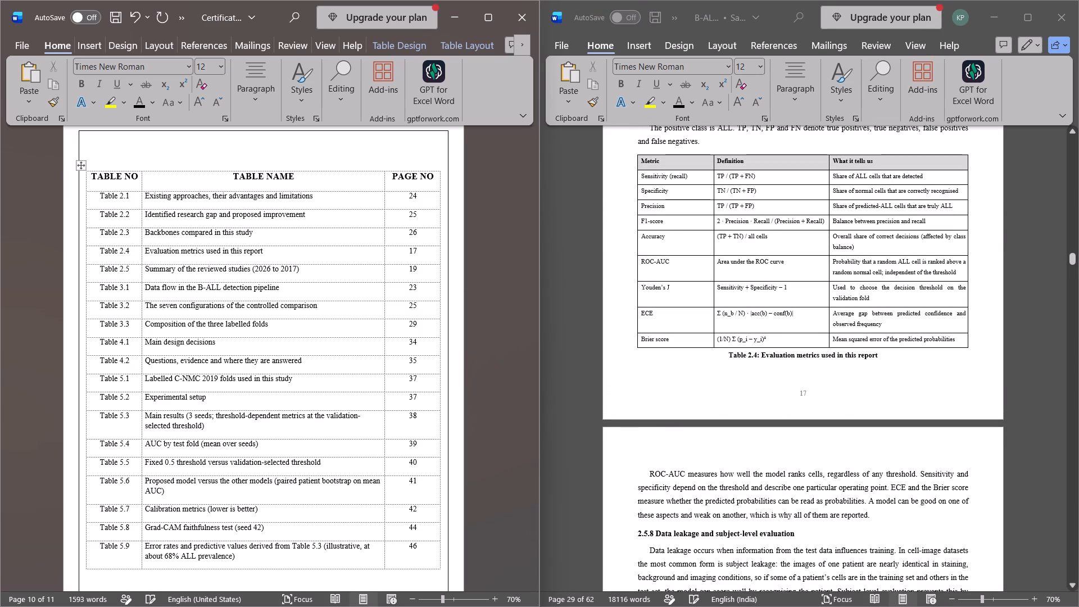
key("Up")
key("BackSpace")
key("1")
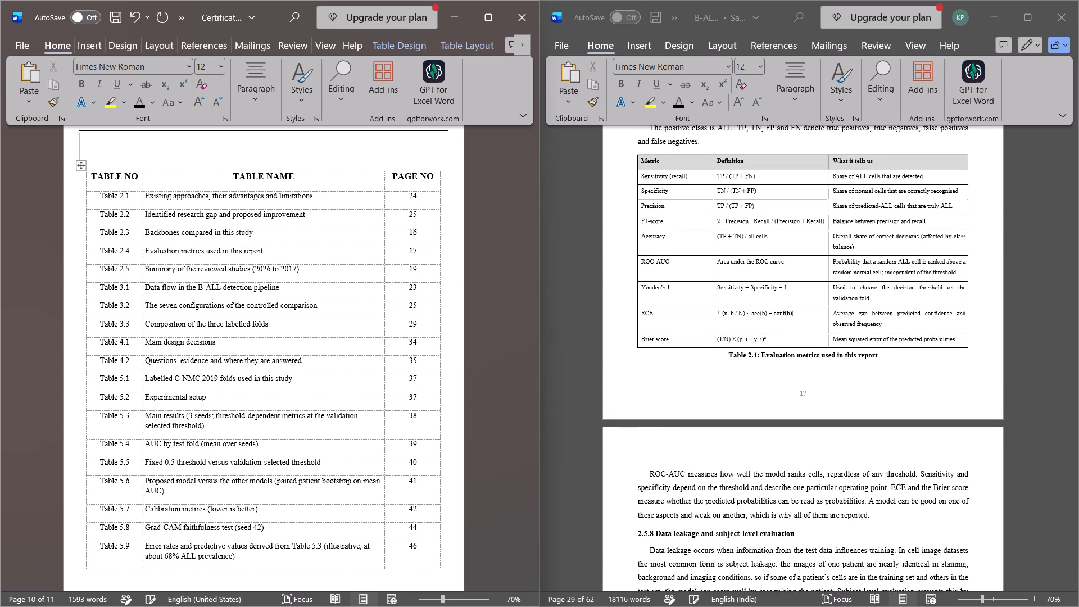
key("Up")
key("BackSpace")
key("1")
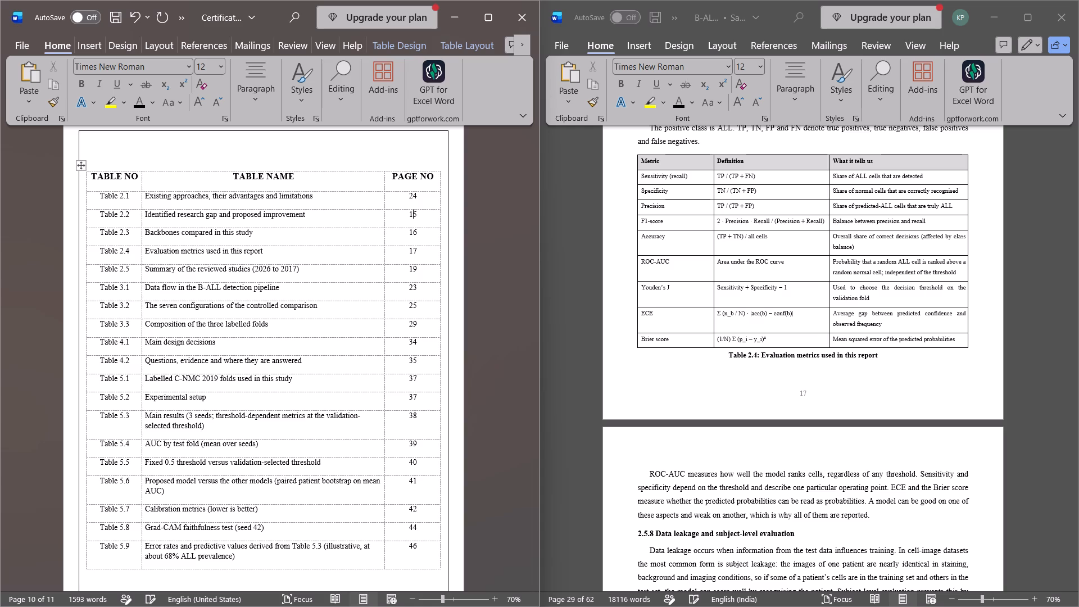
key("Up")
key("BackSpace")
key("1")
Check the page positions of Tables 2.3, 2.2 and 2.1 in the report against the list of tables.
scroll(743, 286, "up", 6)
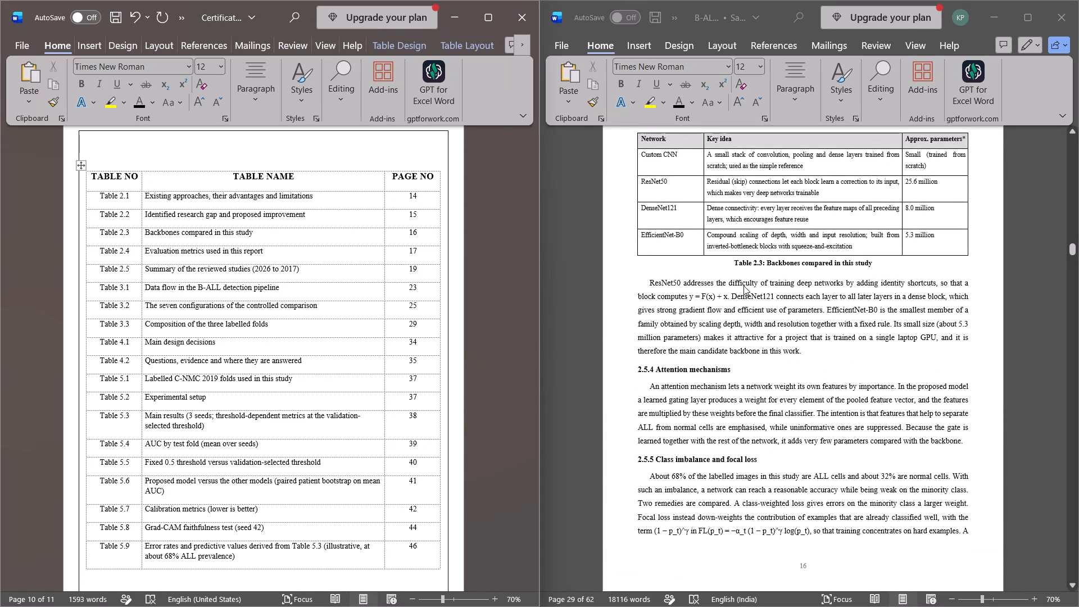
scroll(743, 286, "up", 4)
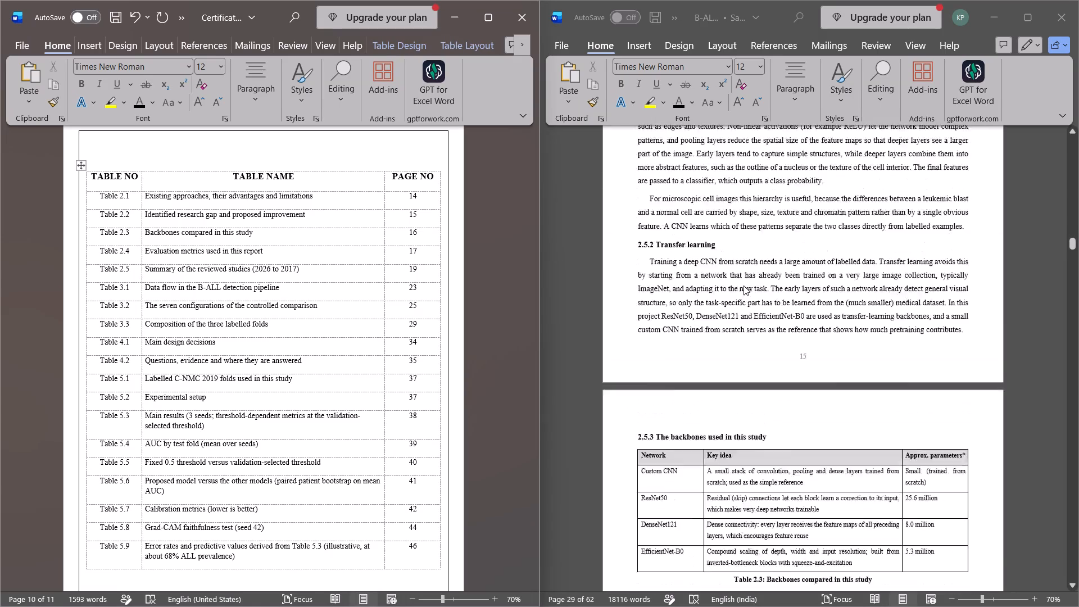
scroll(743, 286, "up", 4)
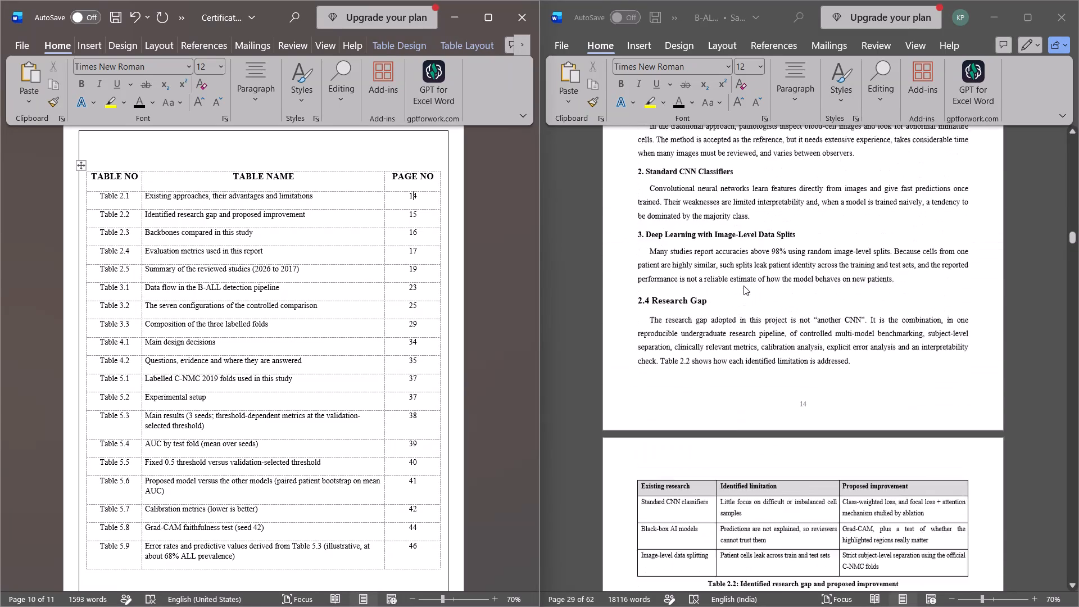
scroll(743, 286, "up", 4)
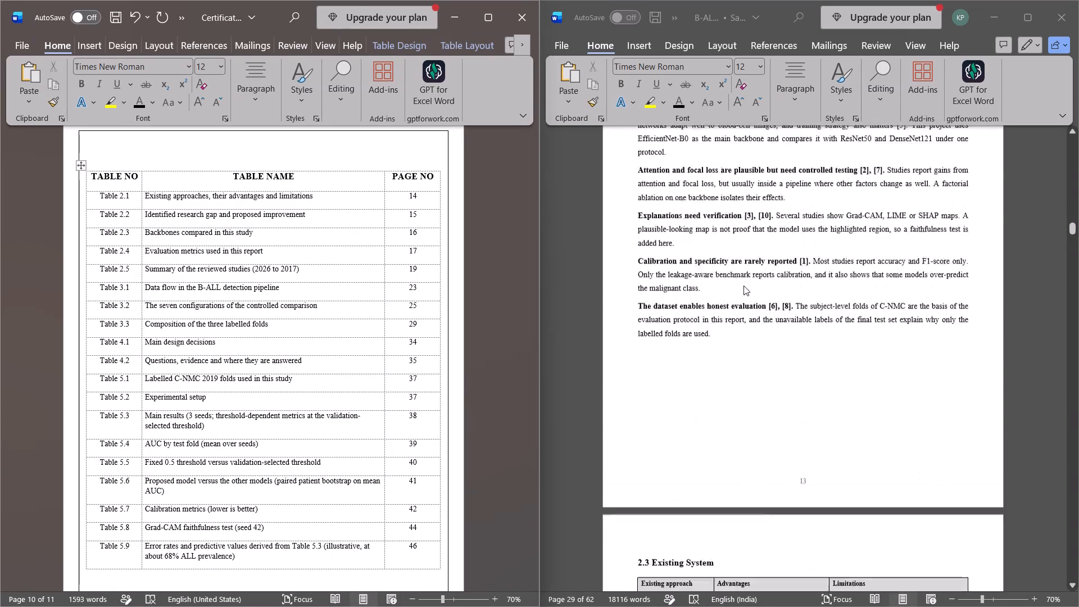
scroll(743, 286, "up", 7)
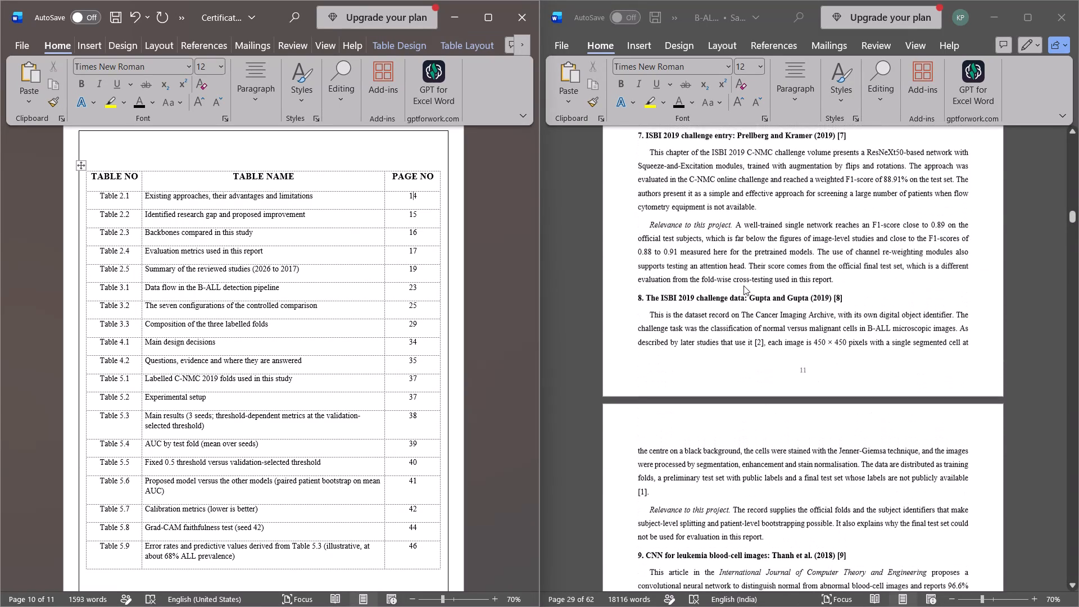
Save the certificate document.
key("ctrl+s")
Find Fig 3.1 in the report and set its page number in the list of figures to 21.
scroll(291, 418, "down", 1)
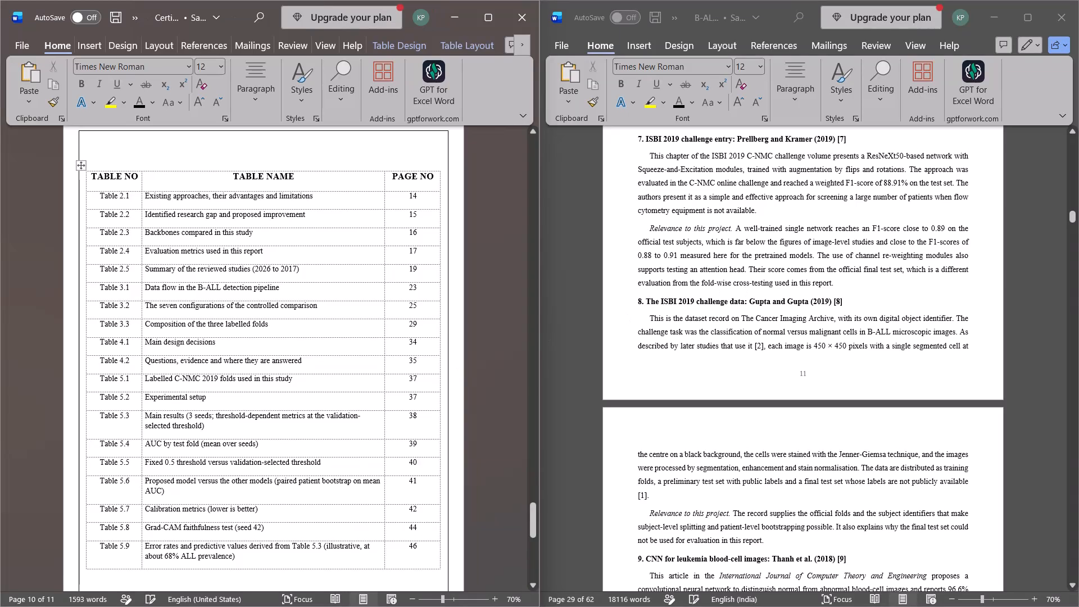
scroll(291, 418, "down", 6)
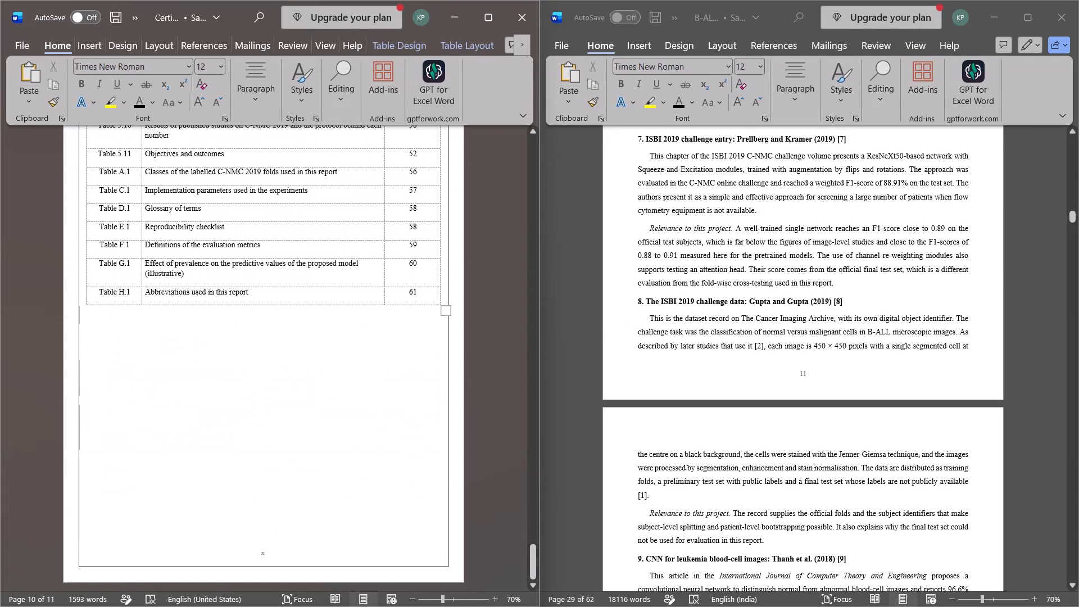
scroll(291, 418, "down", 1)
scroll(291, 418, "up", 6)
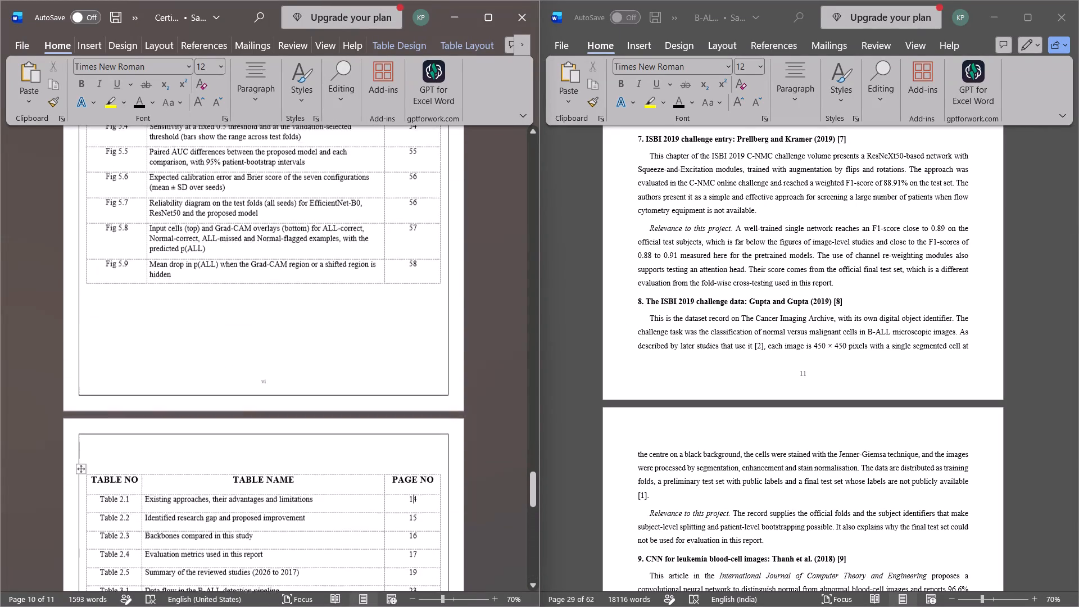
scroll(291, 418, "up", 2)
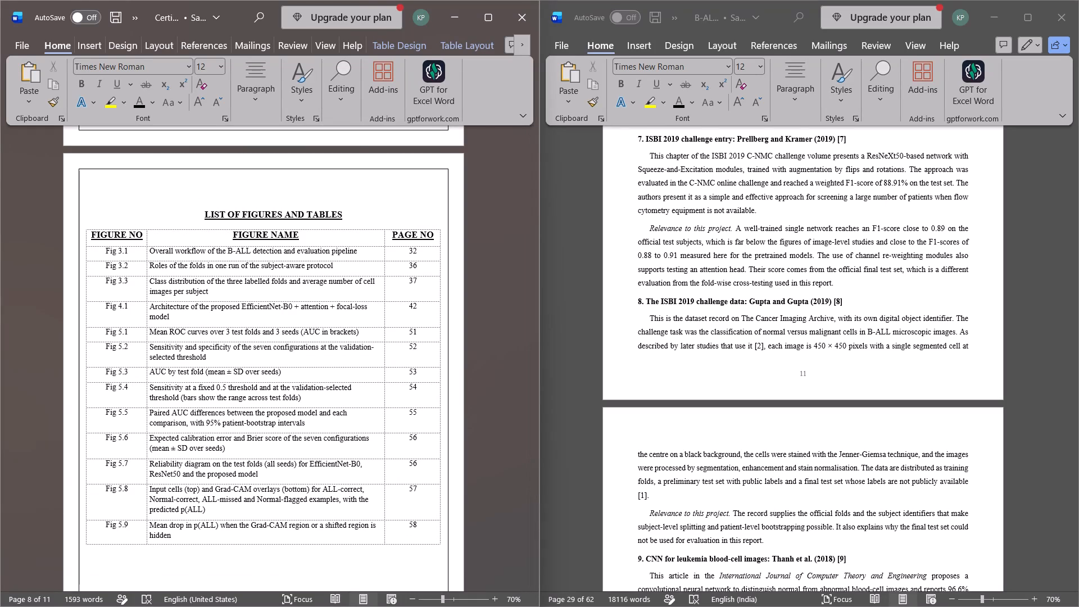
scroll(625, 358, "down", 3)
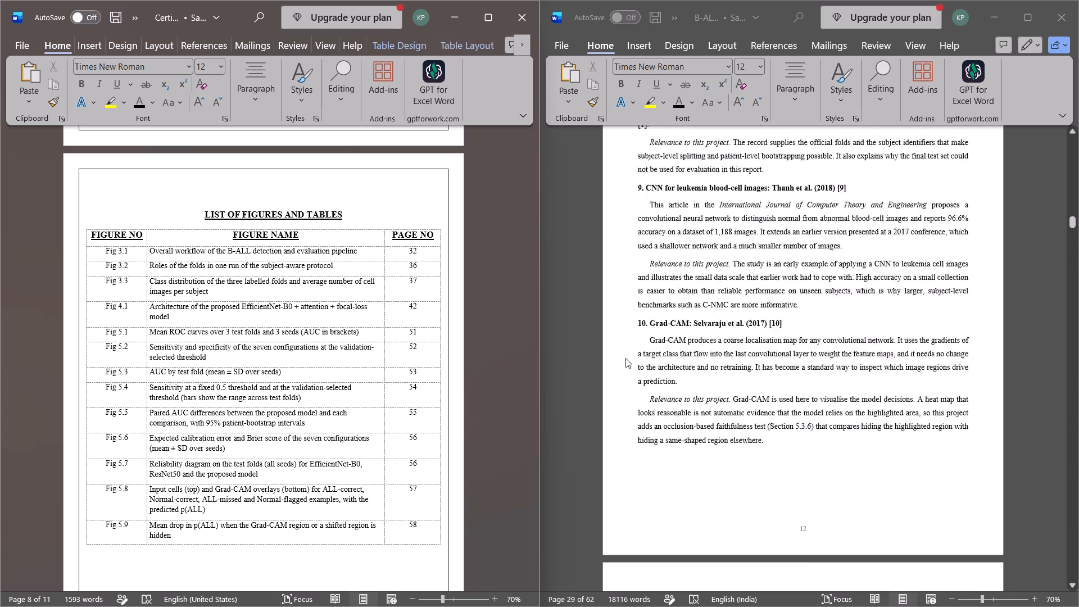
scroll(625, 358, "down", 5)
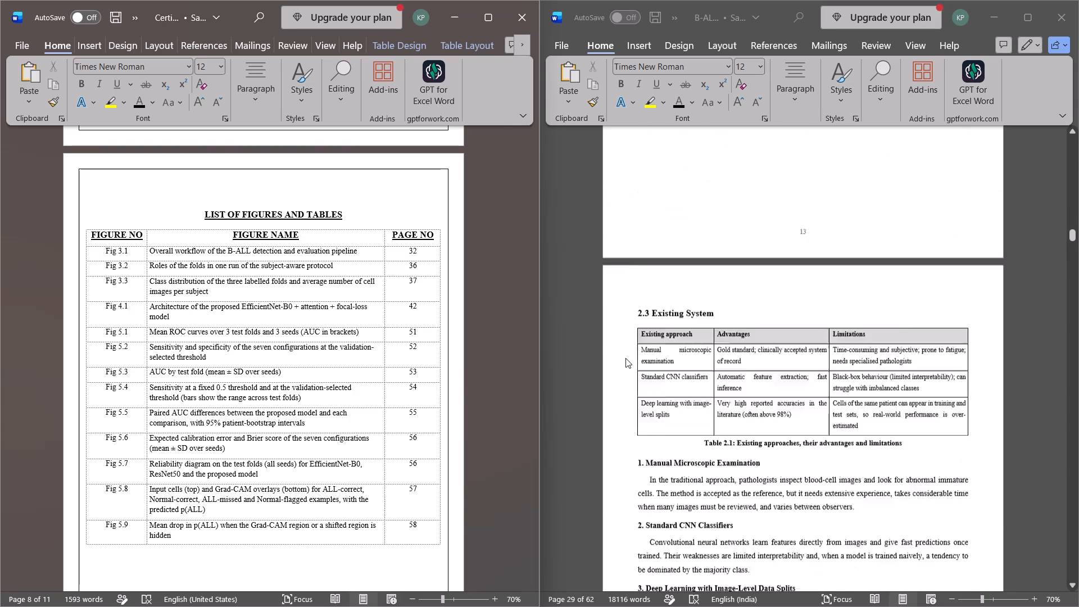
scroll(625, 358, "down", 8)
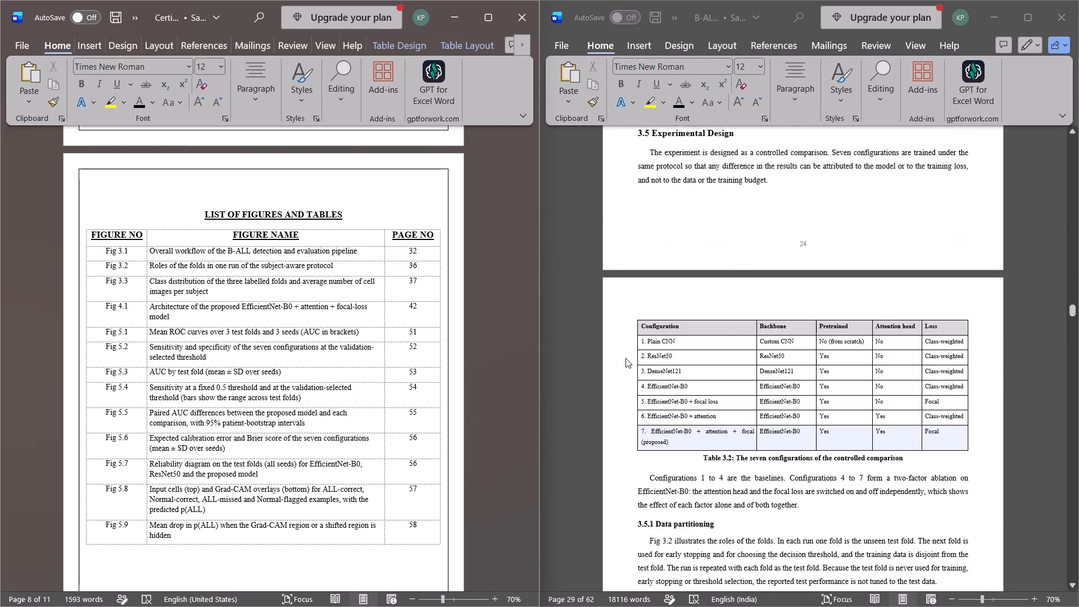
scroll(625, 358, "down", 3)
scroll(625, 358, "up", 3)
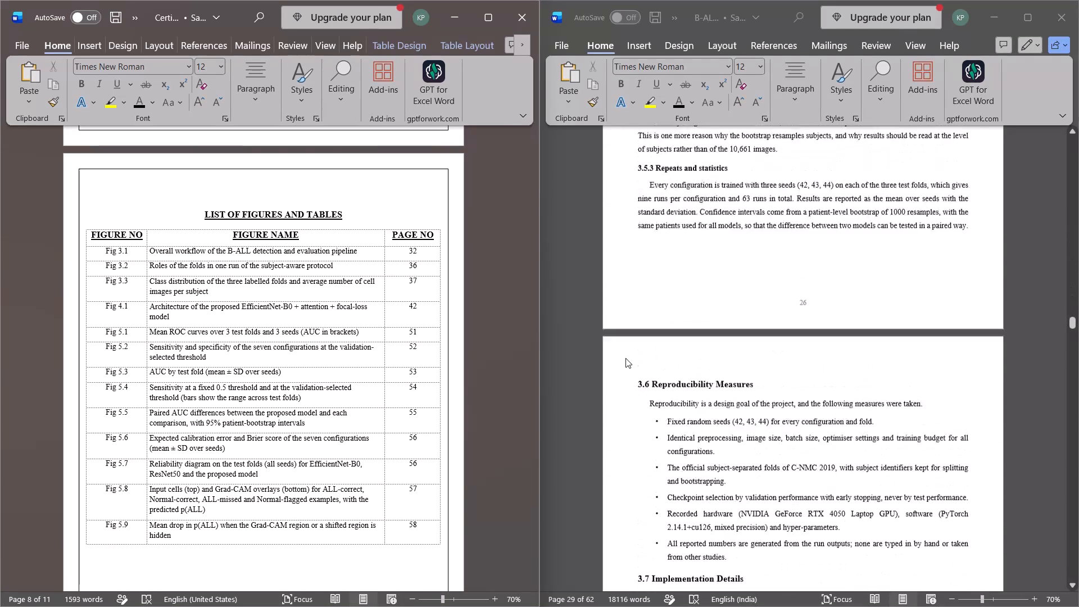
scroll(625, 358, "up", 5)
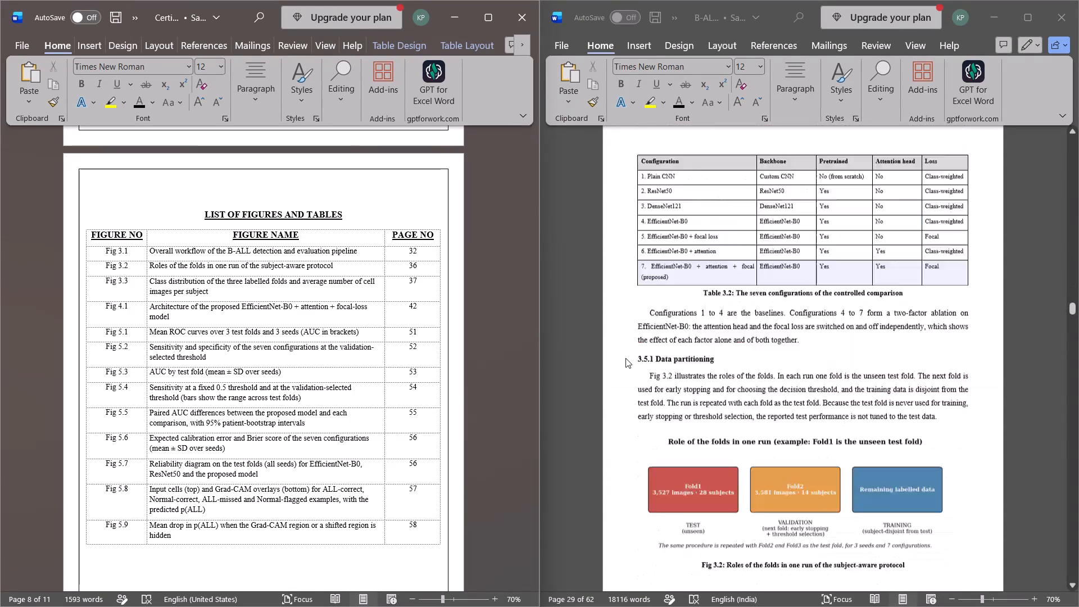
scroll(625, 358, "up", 9)
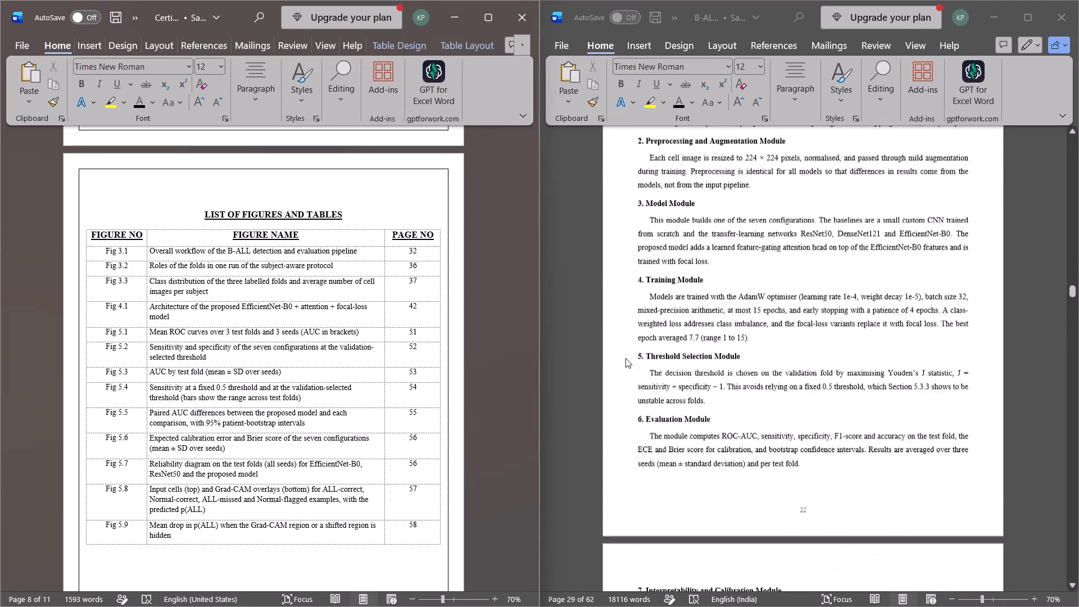
scroll(625, 358, "up", 5)
scroll(625, 358, "down", 1)
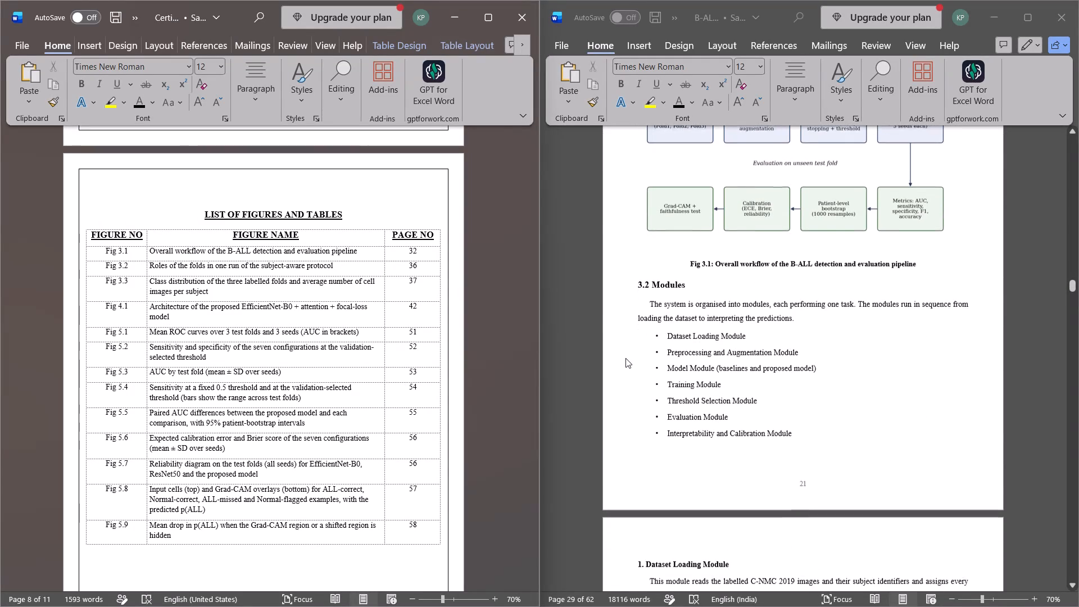
left_click(421, 248)
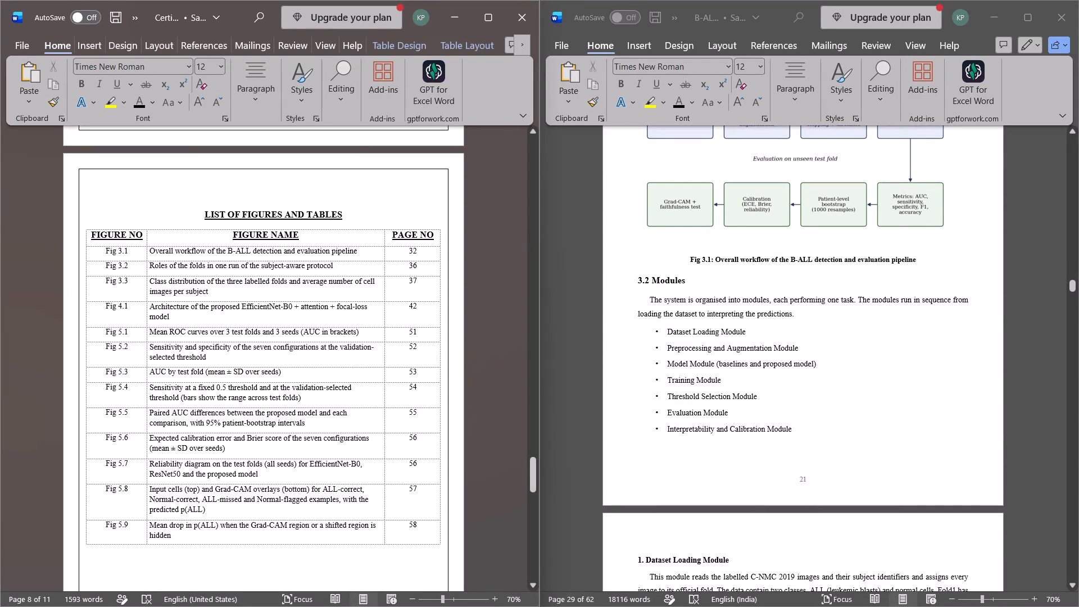
left_click(421, 256)
key("BackSpace")
key("BackSpace")
type("21")
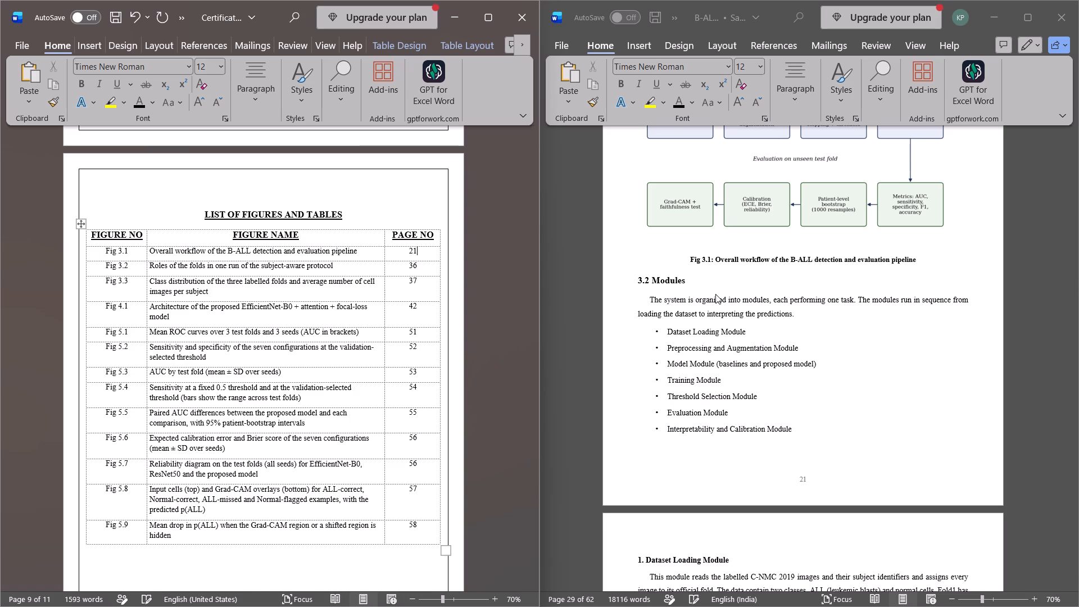
Find Fig 3.2 in the report and set its page number in the list of figures to 25.
scroll(715, 294, "down", 8)
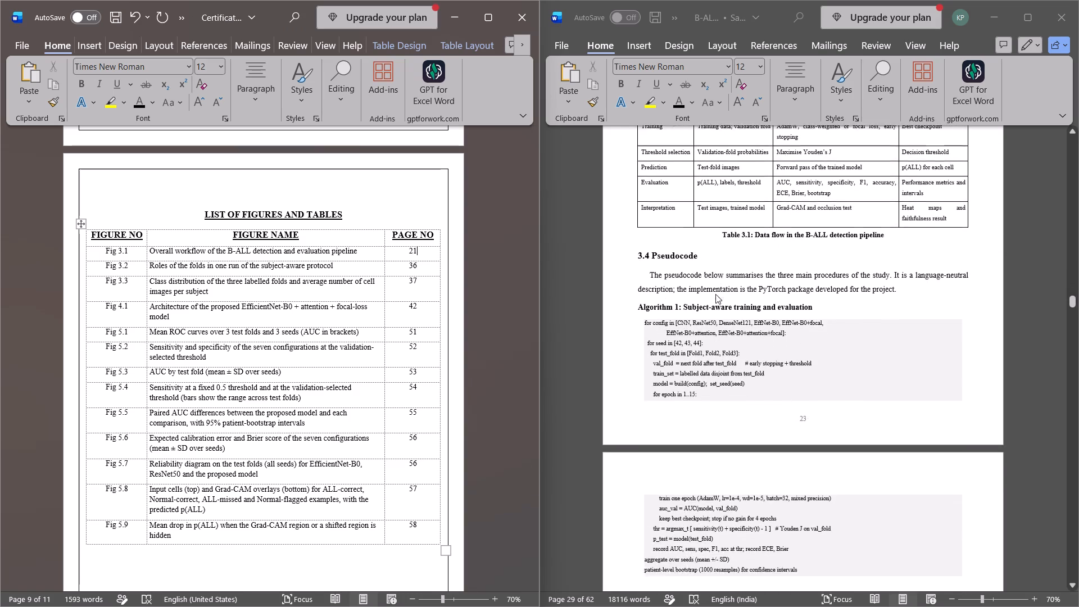
scroll(715, 294, "down", 4)
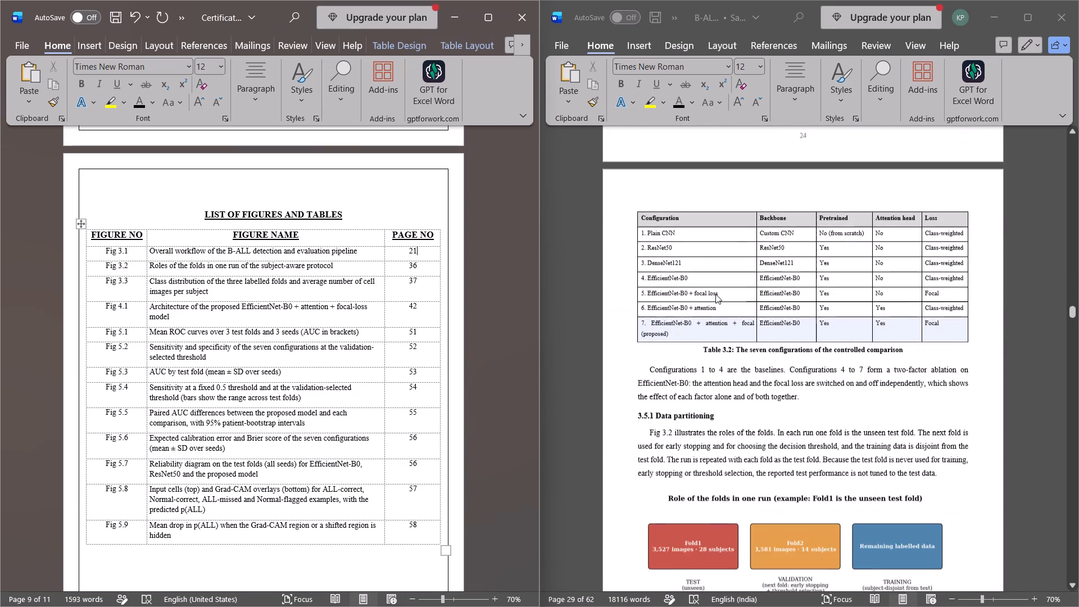
scroll(715, 294, "down", 2)
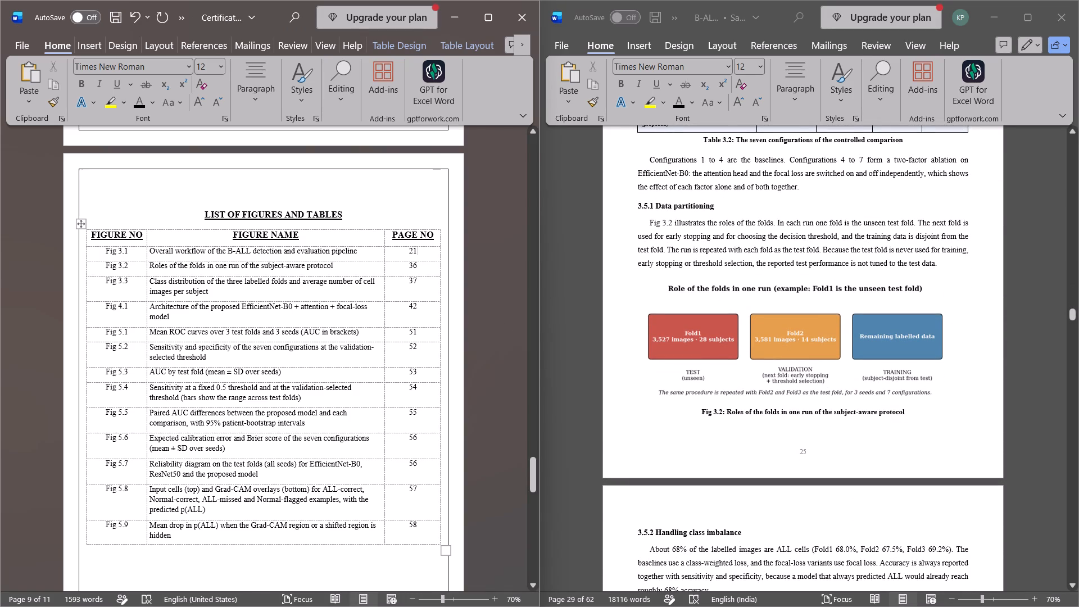
left_click(424, 266)
key("BackSpace")
key("BackSpace")
type("25")
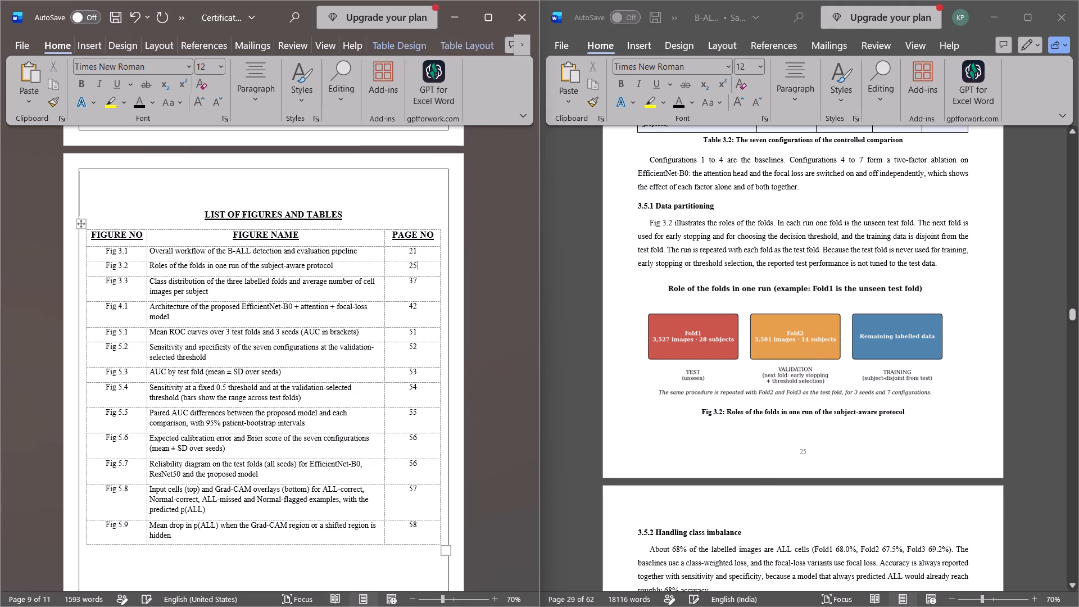
Set the page number of Fig 3.3 in the list of figures to 26, following the report.
scroll(685, 366, "down", 4)
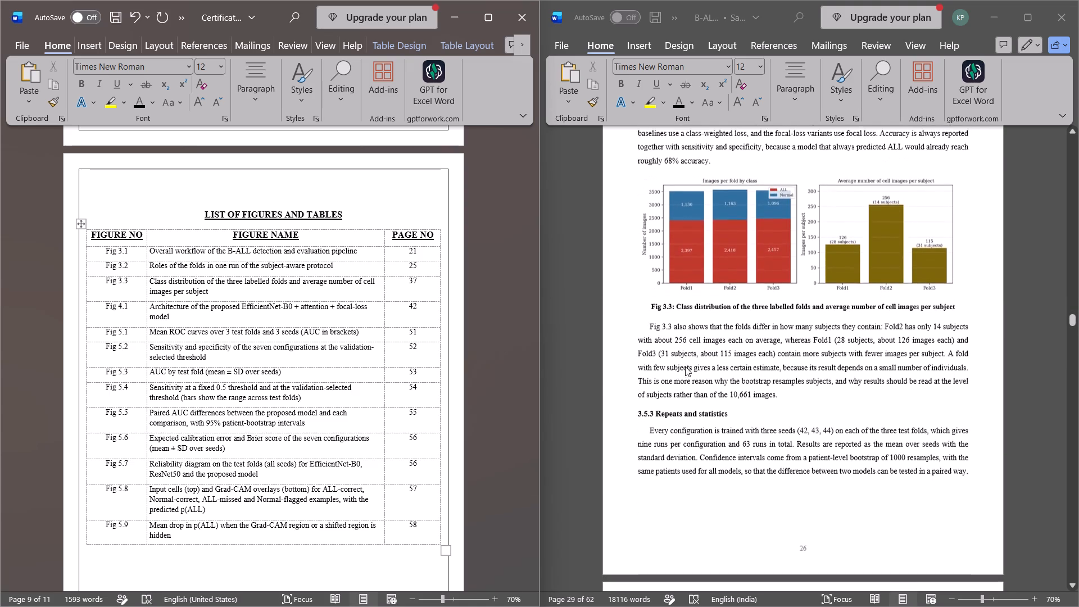
scroll(685, 366, "down", 1)
left_click(430, 279)
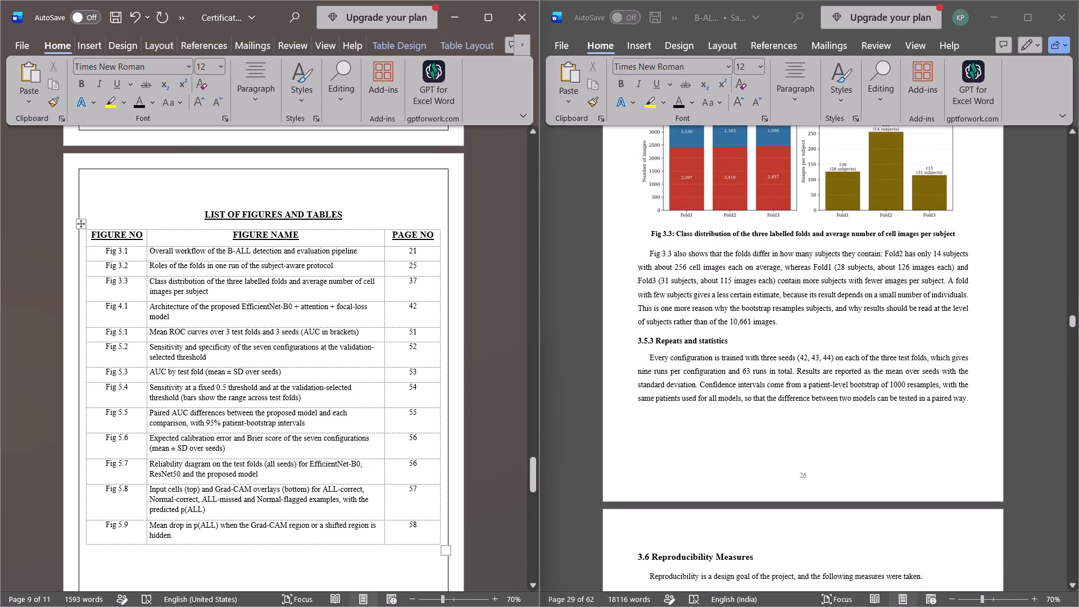
key("BackSpace")
key("BackSpace")
type("26")
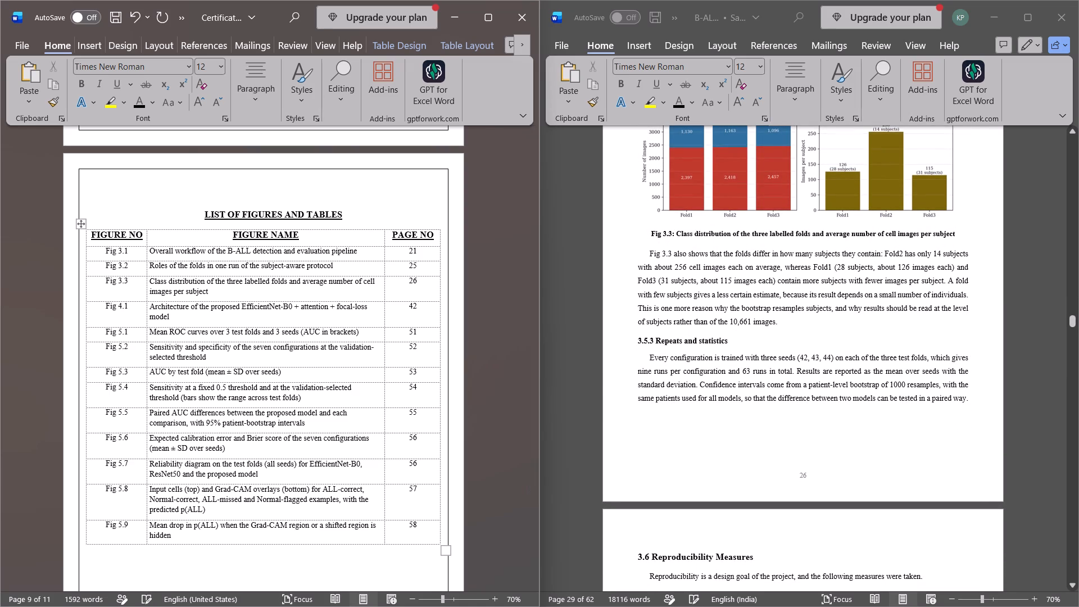
Locate Fig 4.1 in the report and set its page number in the list of figures to 31.
scroll(430, 279, "down", 1)
scroll(619, 335, "down", 2)
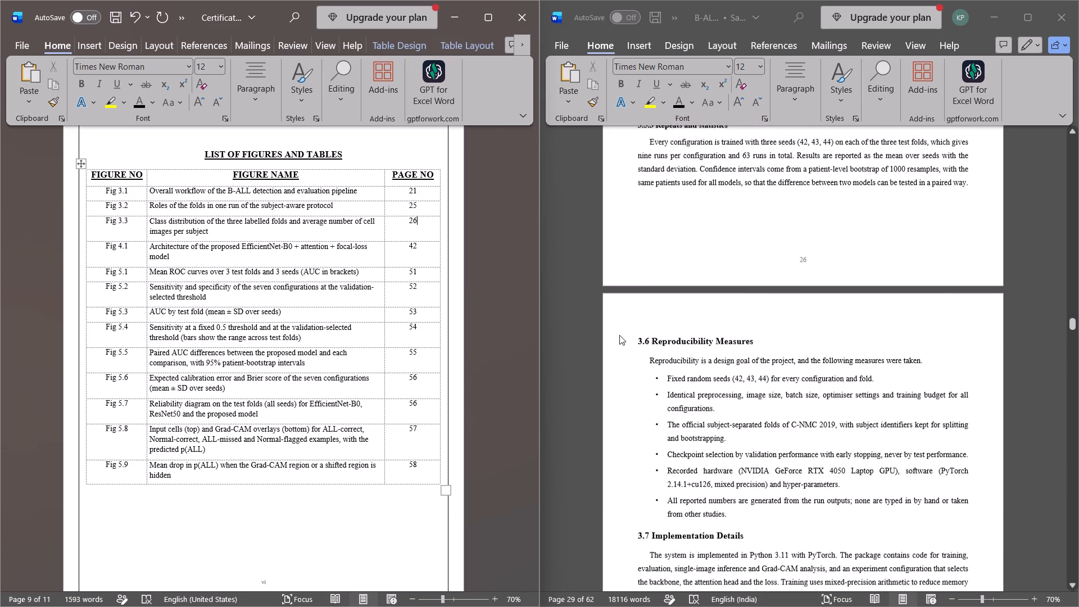
scroll(619, 335, "down", 5)
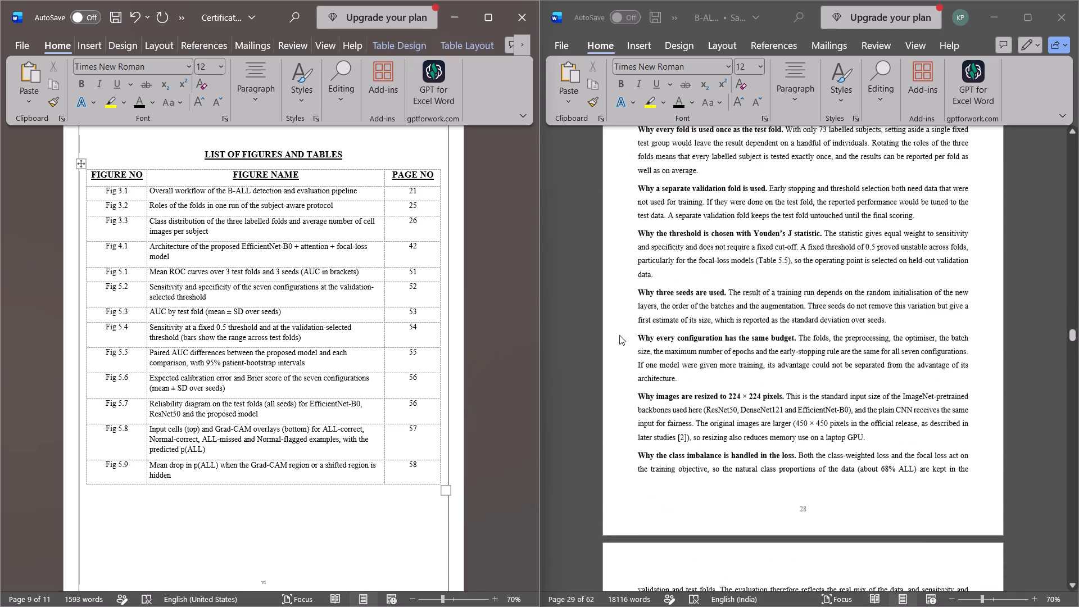
scroll(619, 335, "down", 6)
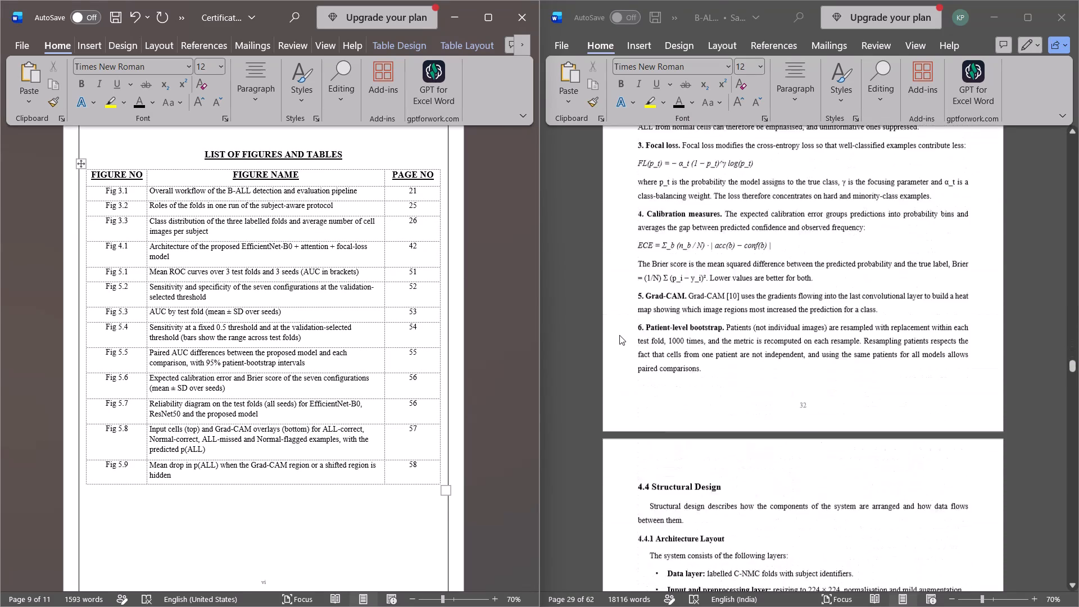
scroll(619, 335, "up", 5)
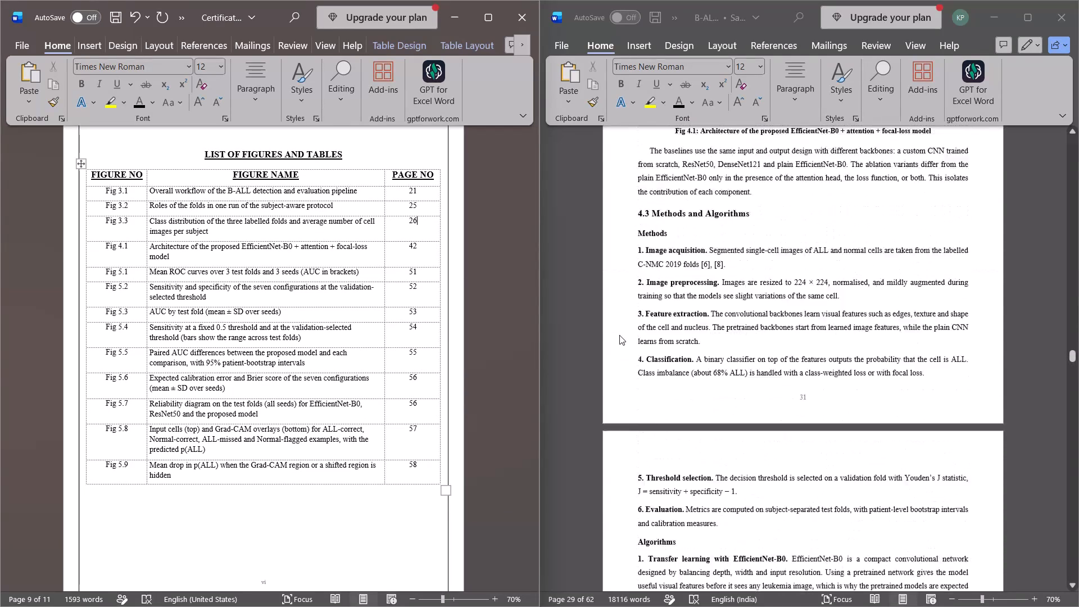
scroll(619, 335, "up", 2)
left_click(429, 251)
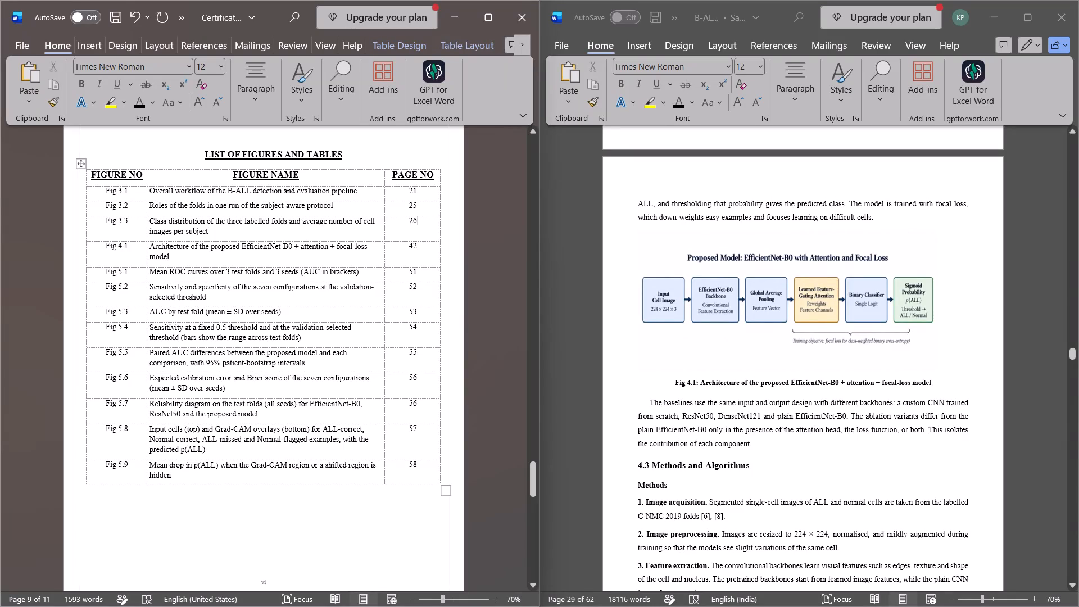
key("BackSpace")
key("BackSpace")
type("31")
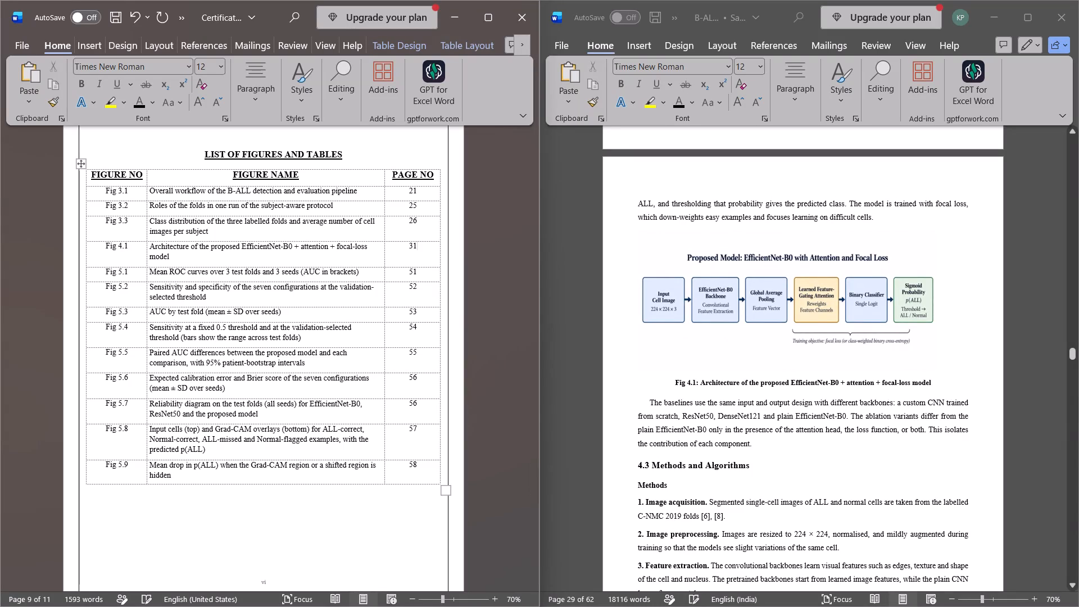
Locate Fig 5.1 in the report and set its page number in the list of figures to 38.
scroll(679, 287, "down", 6)
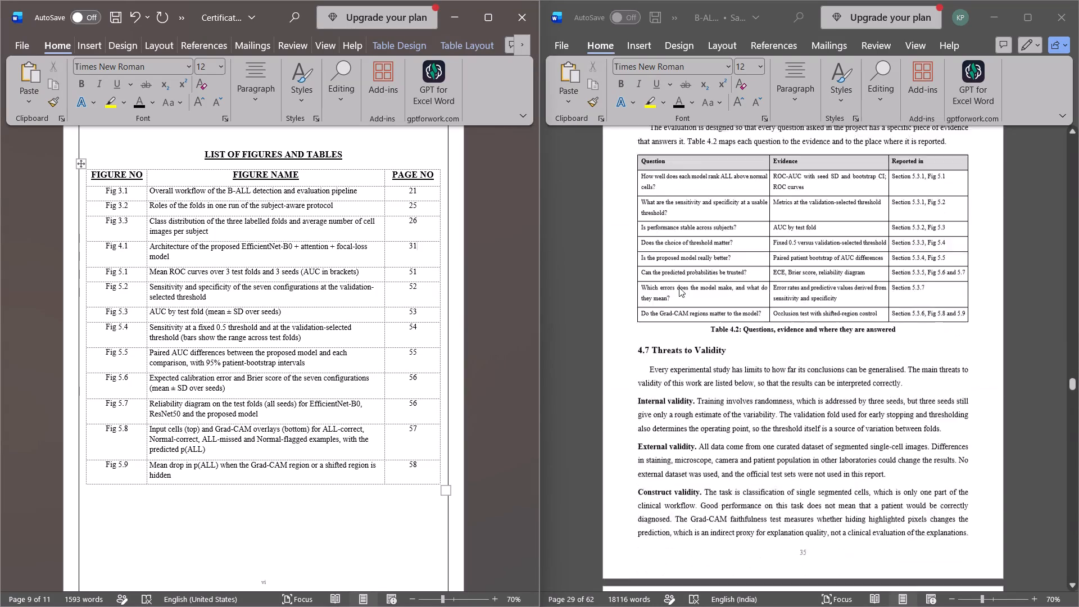
scroll(679, 287, "down", 8)
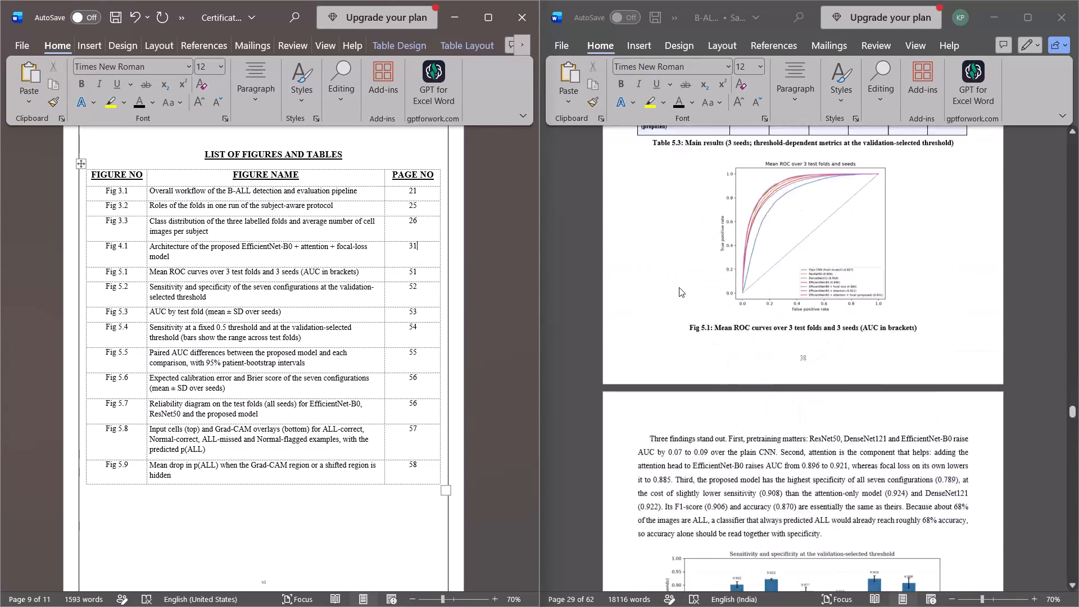
scroll(679, 287, "down", 1)
scroll(679, 287, "up", 5)
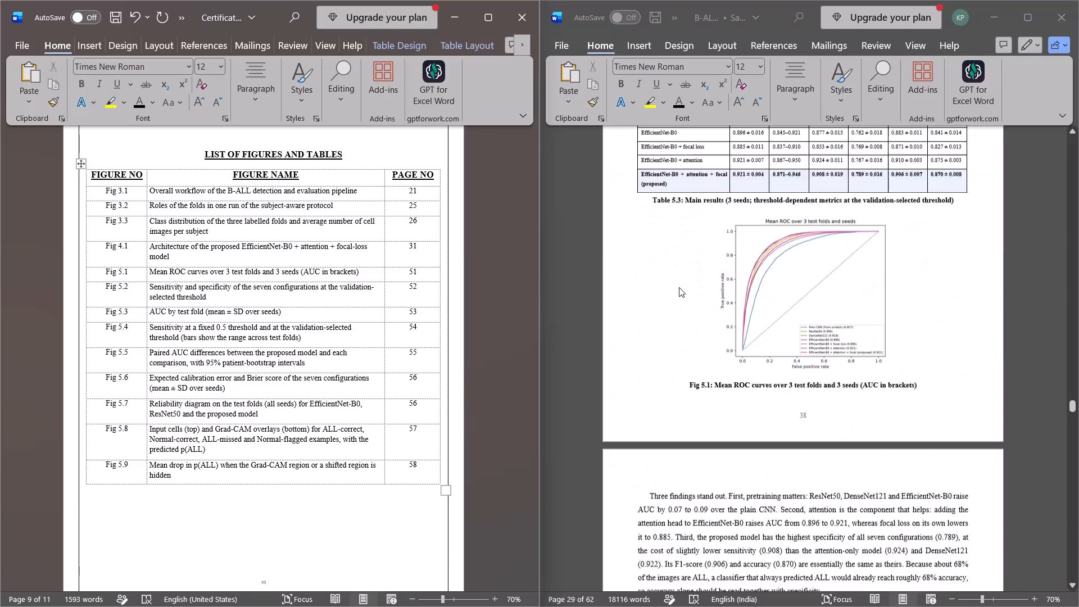
scroll(679, 287, "up", 2)
scroll(679, 287, "down", 1)
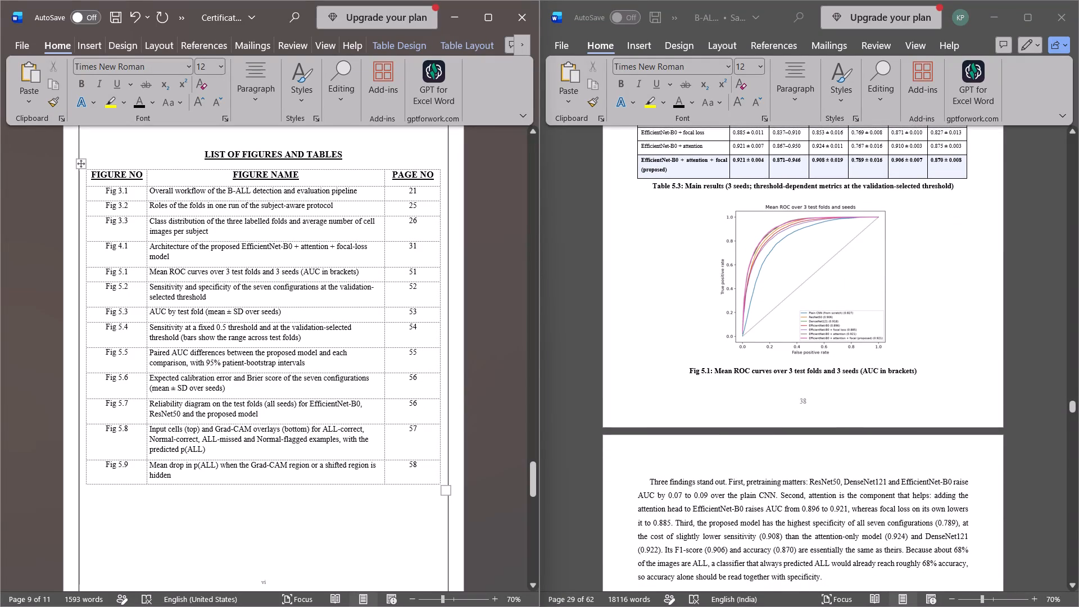
left_click(418, 277)
key("BackSpace")
key("BackSpace")
type("38")
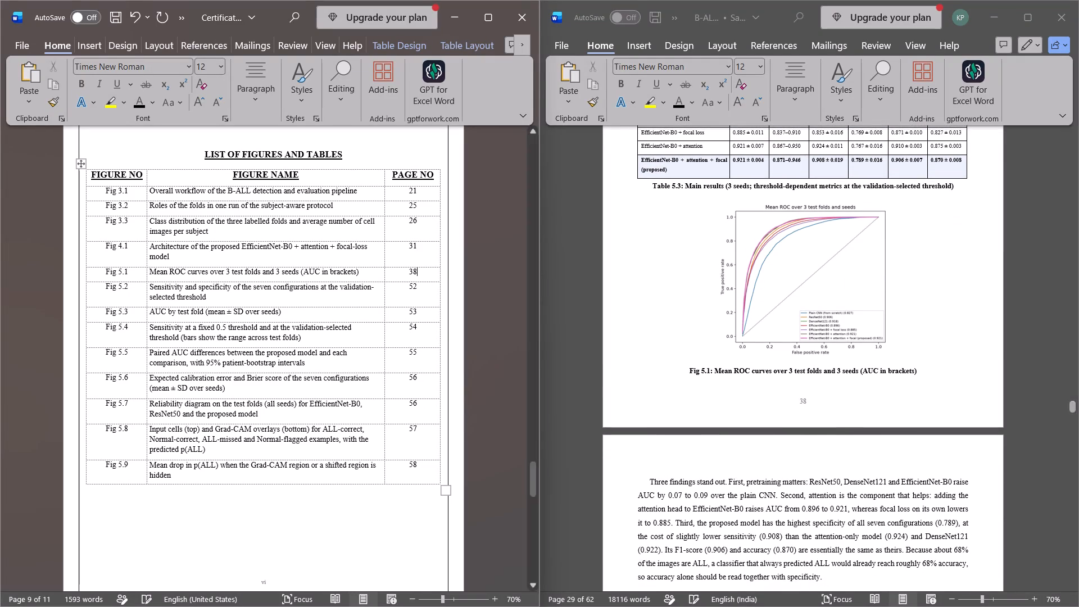
Set the page number of Fig 5.2 in the list of figures to 39, following the report.
scroll(648, 370, "down", 5)
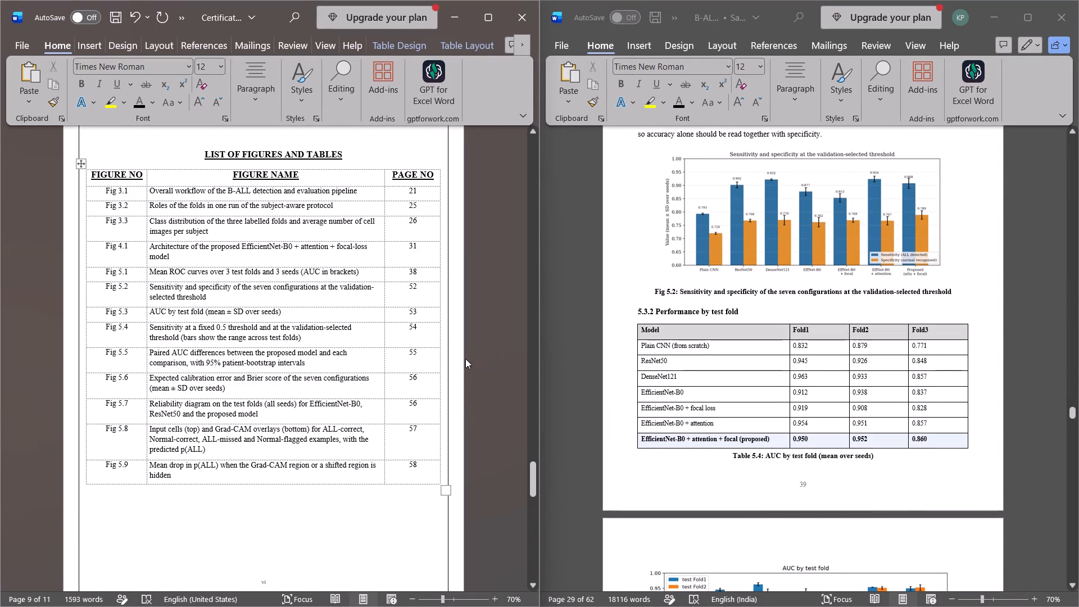
key("Down")
key("BackSpace")
key("BackSpace")
type("39")
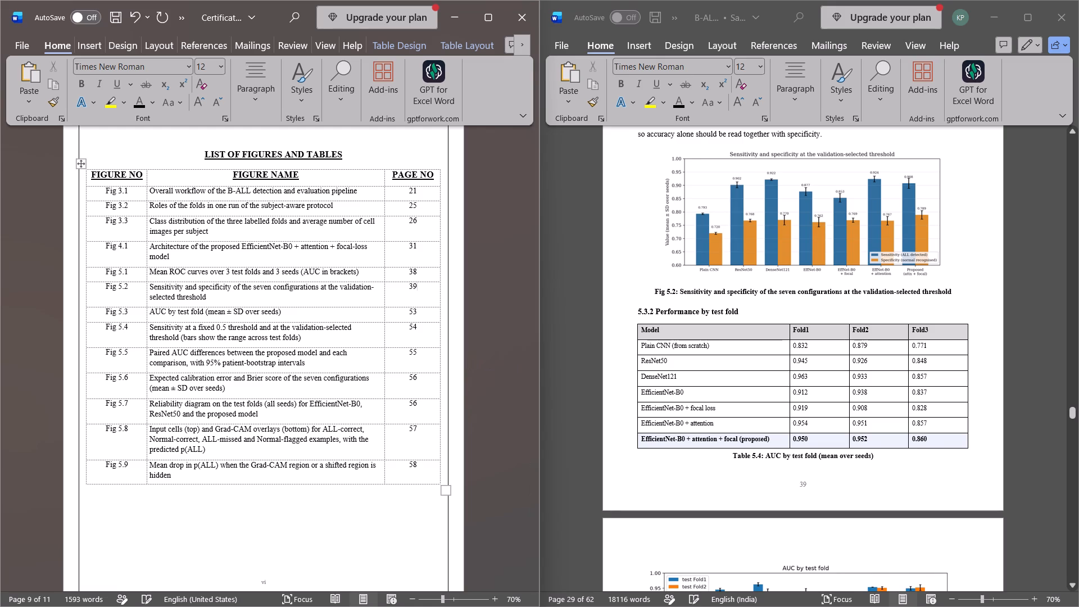
Locate Fig 5.3 in the report and set its page number in the list of figures to 40.
scroll(645, 360, "down", 4)
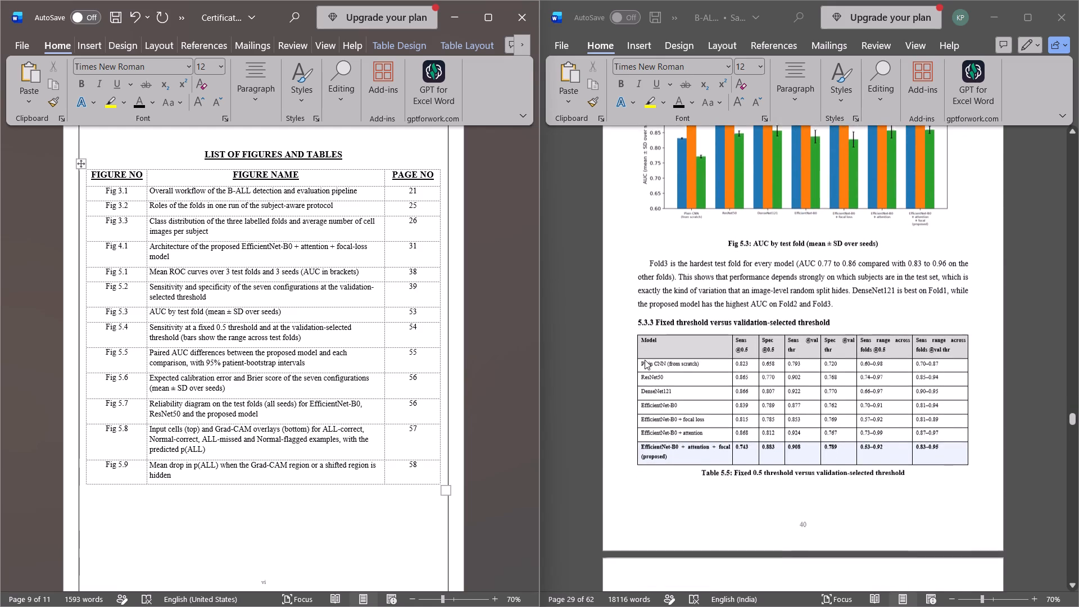
scroll(645, 360, "down", 1)
key("Down")
key("backslash")
key("BackSpace")
key("BackSpace")
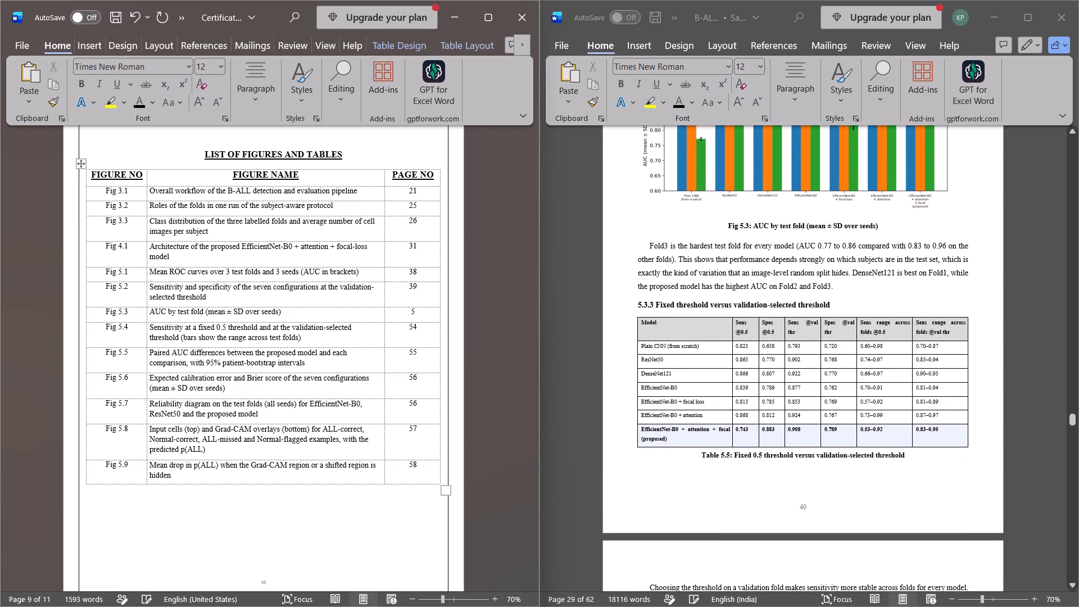
key("BackSpace")
type("40")
Set the page number of Fig 5.4 in the list of figures to 41, following the report.
scroll(746, 365, "down", 5)
key("Down")
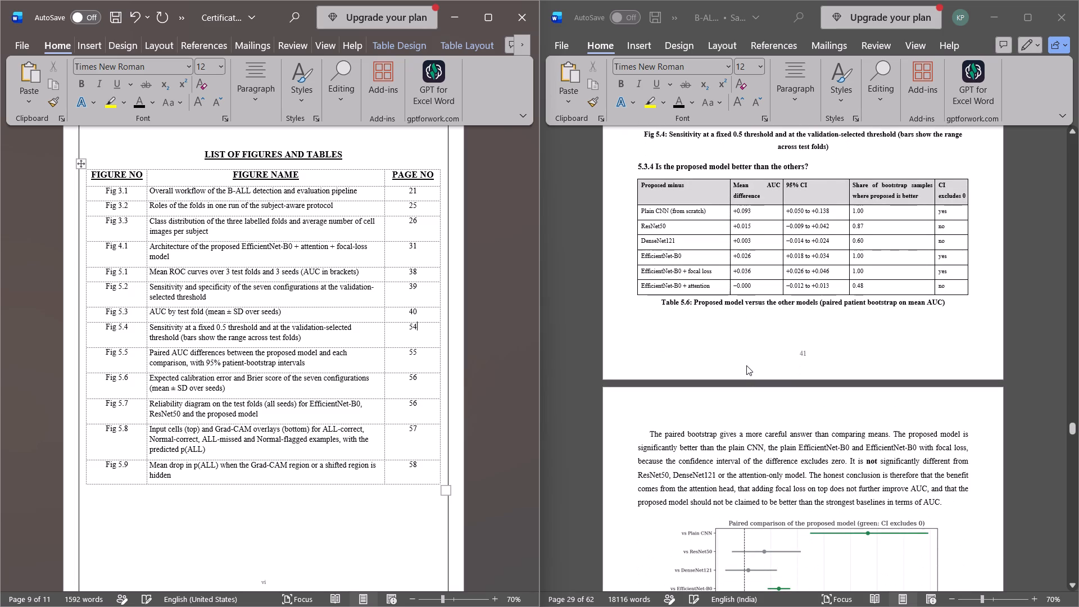
key("BackSpace")
key("BackSpace")
type("41")
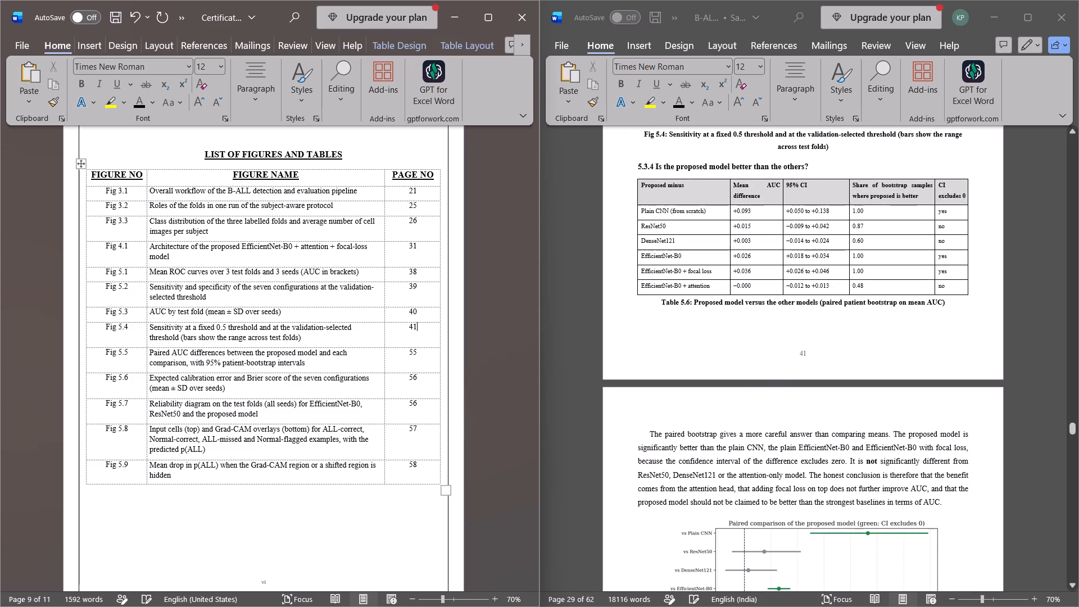
Set the page number of Fig 5.5 in the list of figures to 42, following the report.
scroll(746, 365, "down", 3)
key("Down")
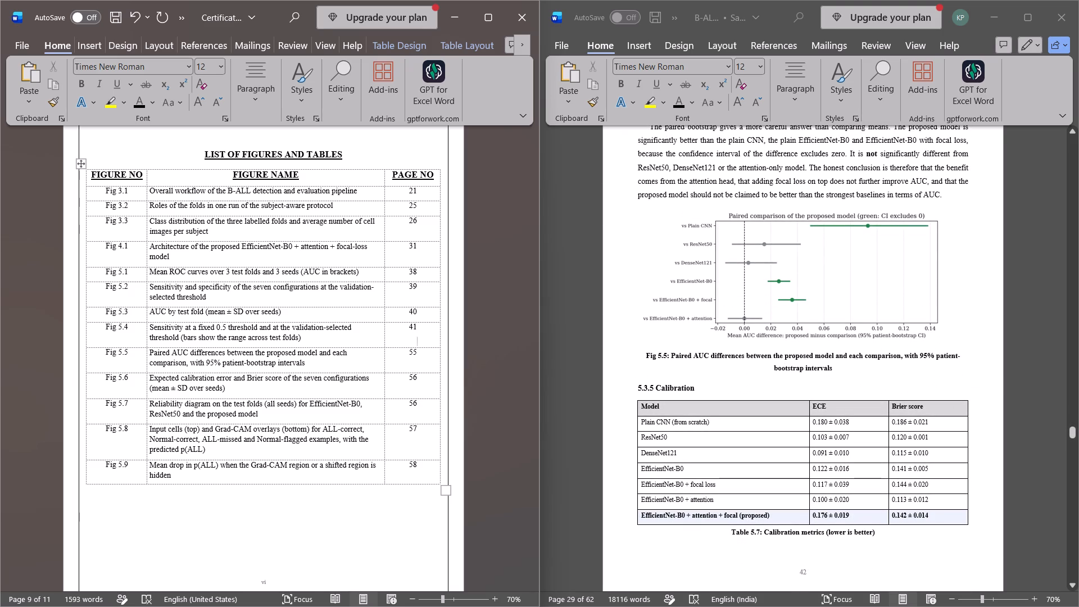
key("BackSpace")
key("BackSpace")
type("42")
Locate Fig 5.6 in the report and set its page number in the list of figures to 43.
scroll(746, 365, "down", 2)
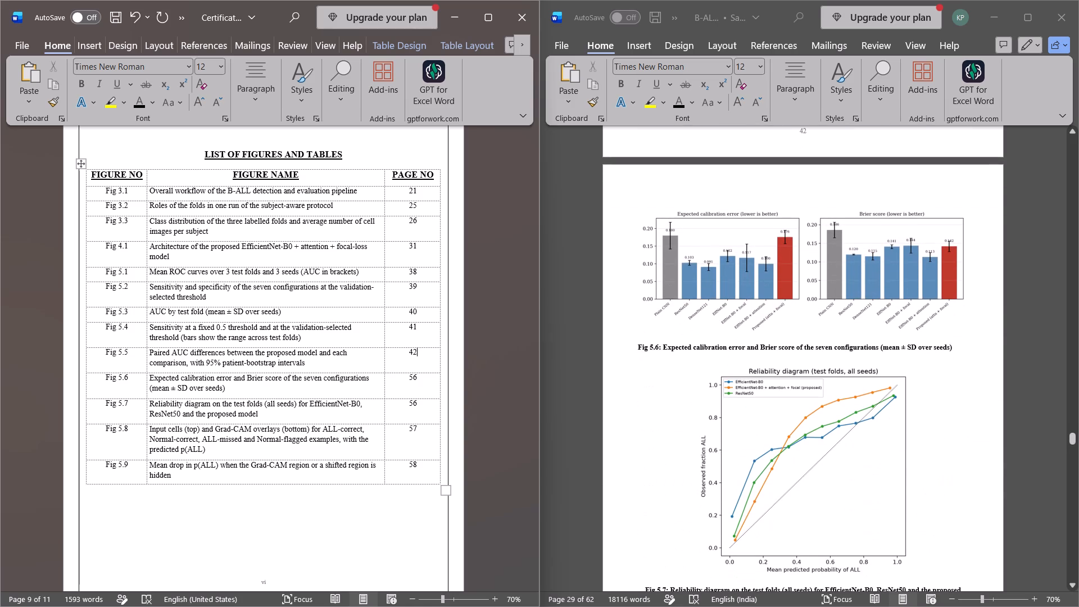
scroll(746, 365, "down", 1)
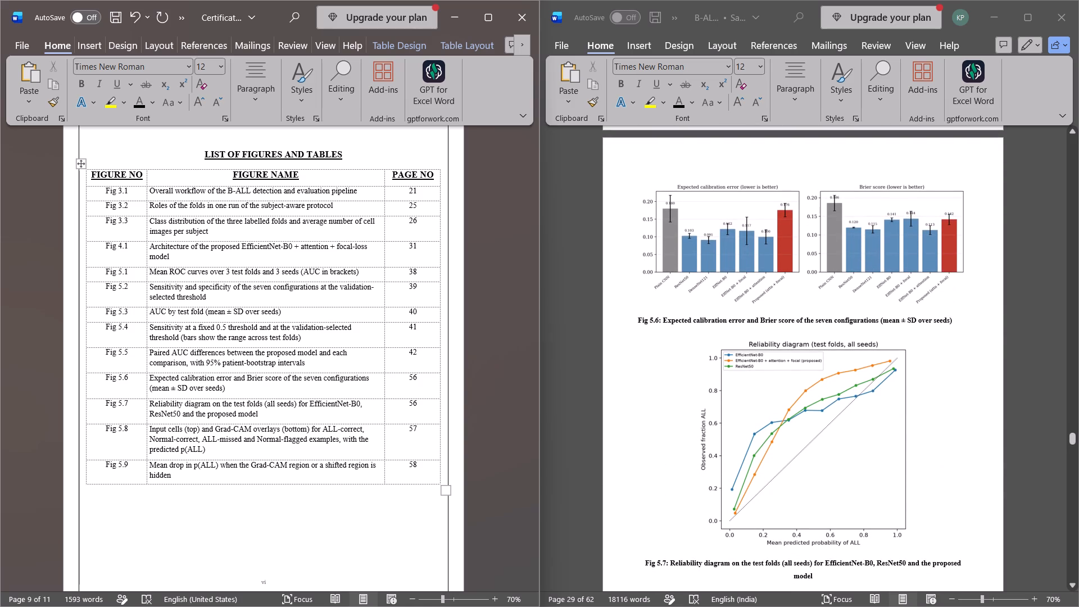
key("Down")
key("BackSpace")
key("BackSpace")
scroll(746, 365, "down", 1)
type("43")
Check Fig 5.7 in the report and set its page number in the list of figures to 43.
scroll(746, 365, "down", 3)
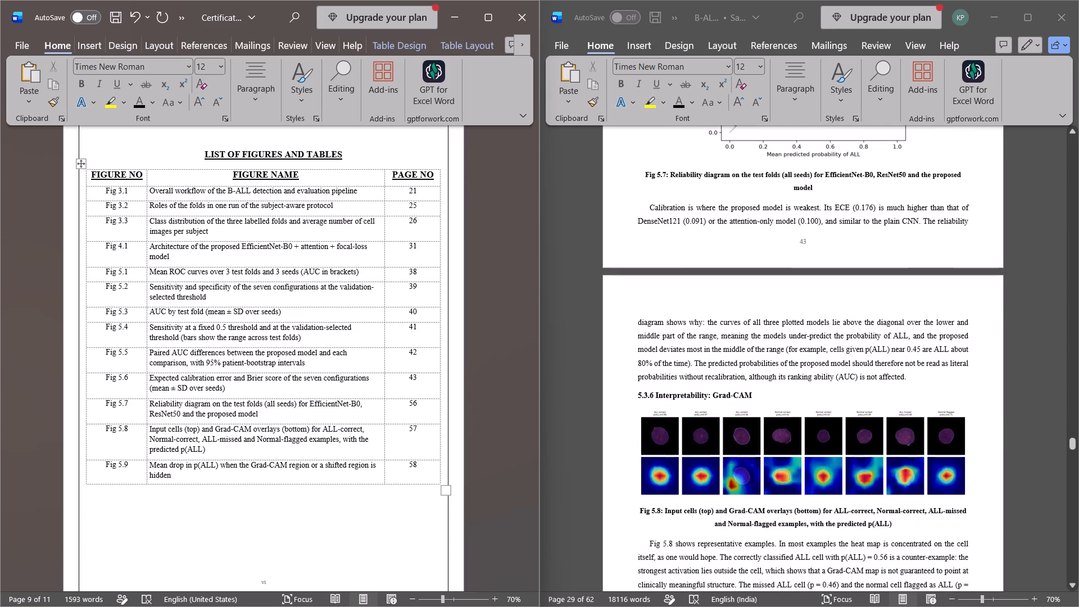
scroll(746, 365, "down", 1)
key("Down")
key("BackSpace")
key("BackSpace")
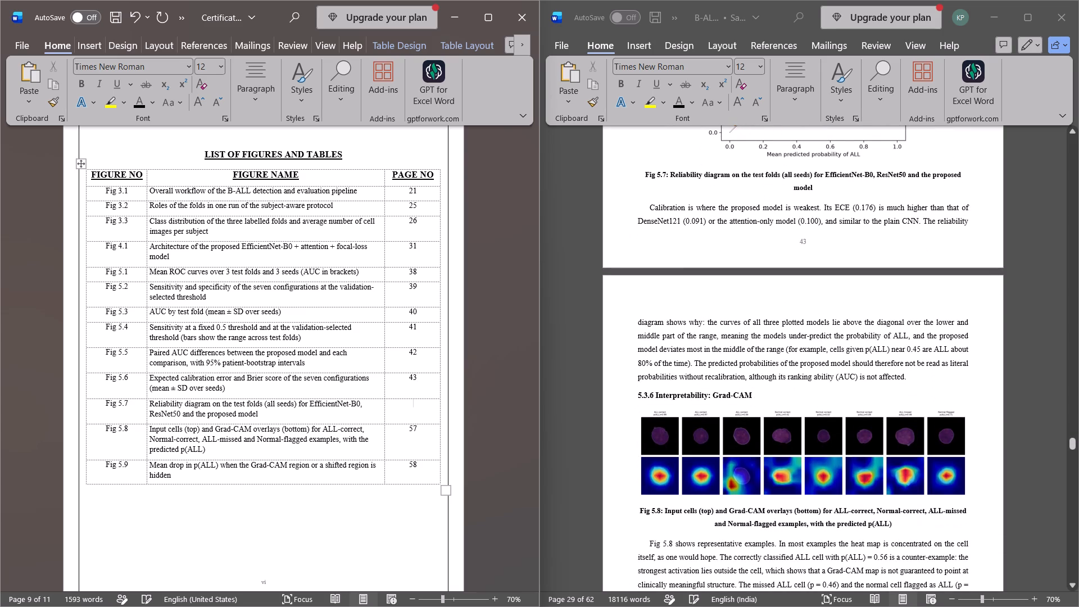
type("43")
Set the page number of Fig 5.8 in the list of figures to 44, following the report.
scroll(746, 365, "down", 1)
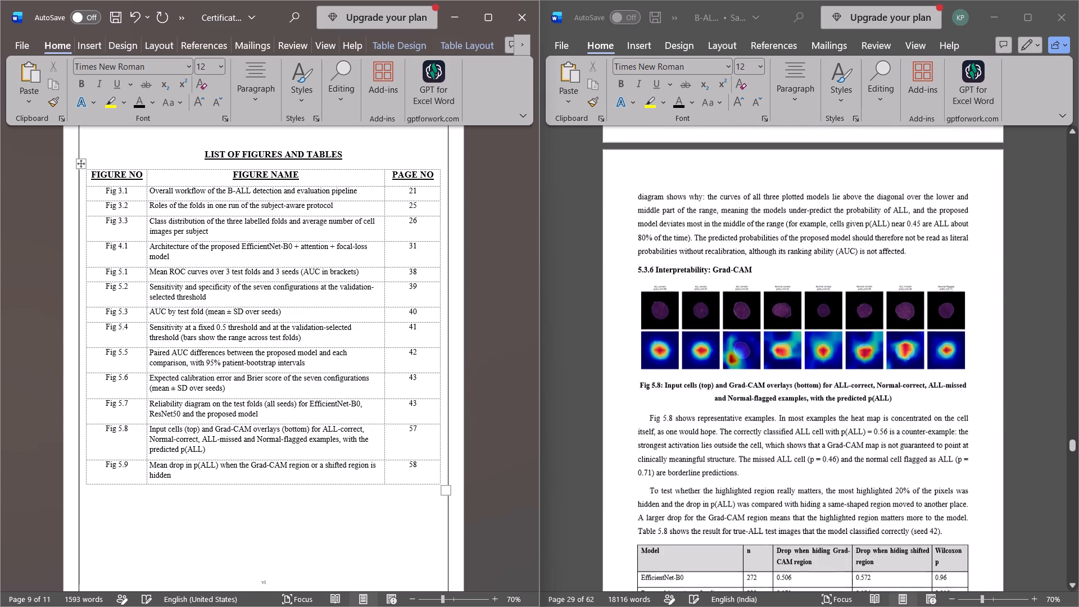
key("Down")
key("BackSpace")
key("BackSpace")
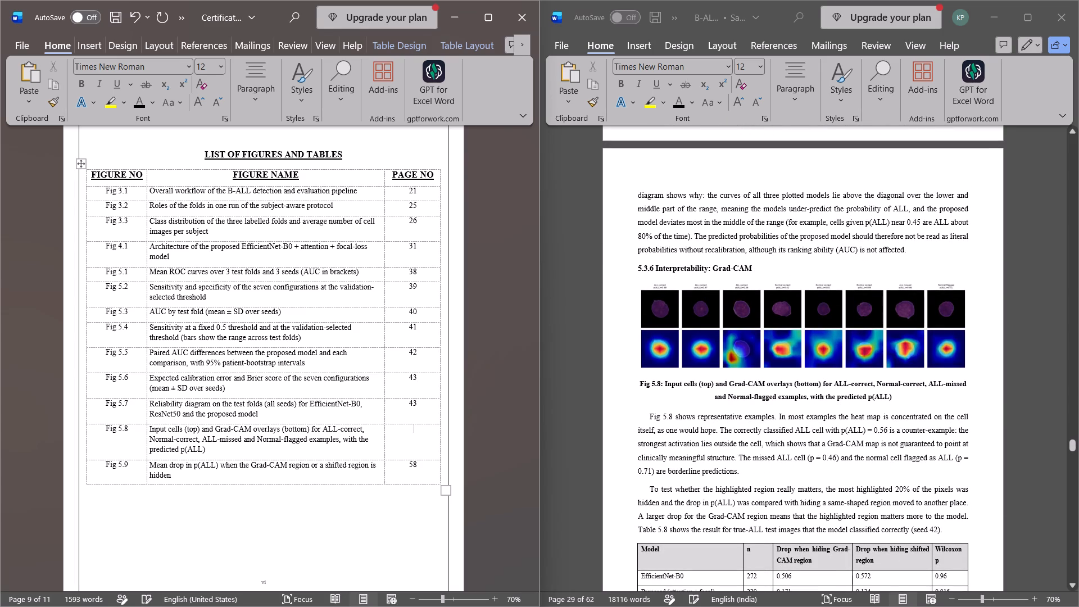
scroll(722, 365, "down", 1)
type("44")
Locate Fig 5.9 in the report and set its page number in the list of figures to 45.
scroll(722, 365, "down", 5)
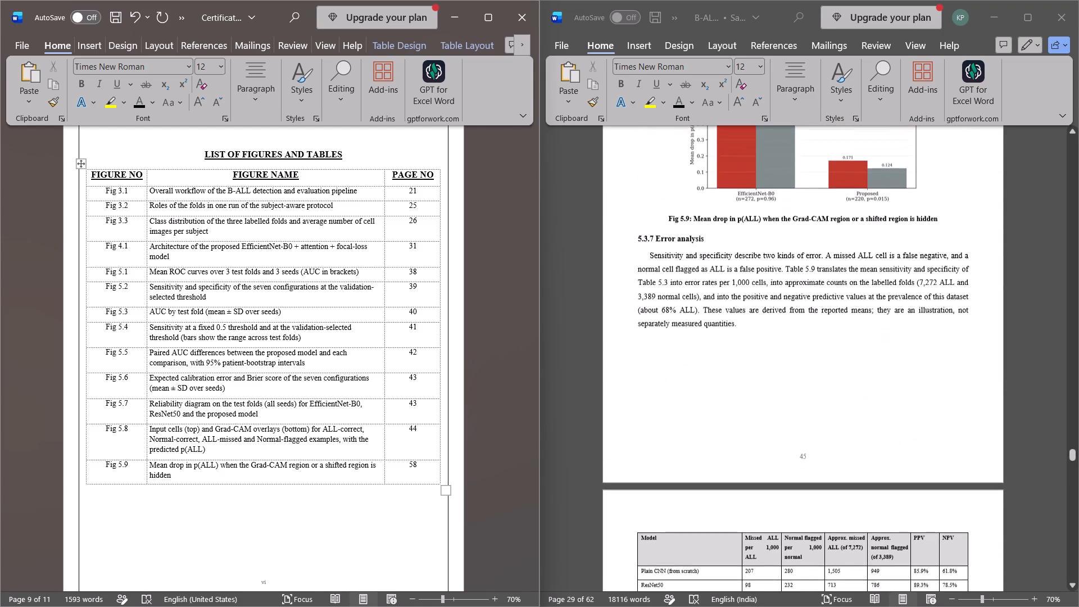
key("Down")
key("BackSpace")
key("BackSpace")
type("45")
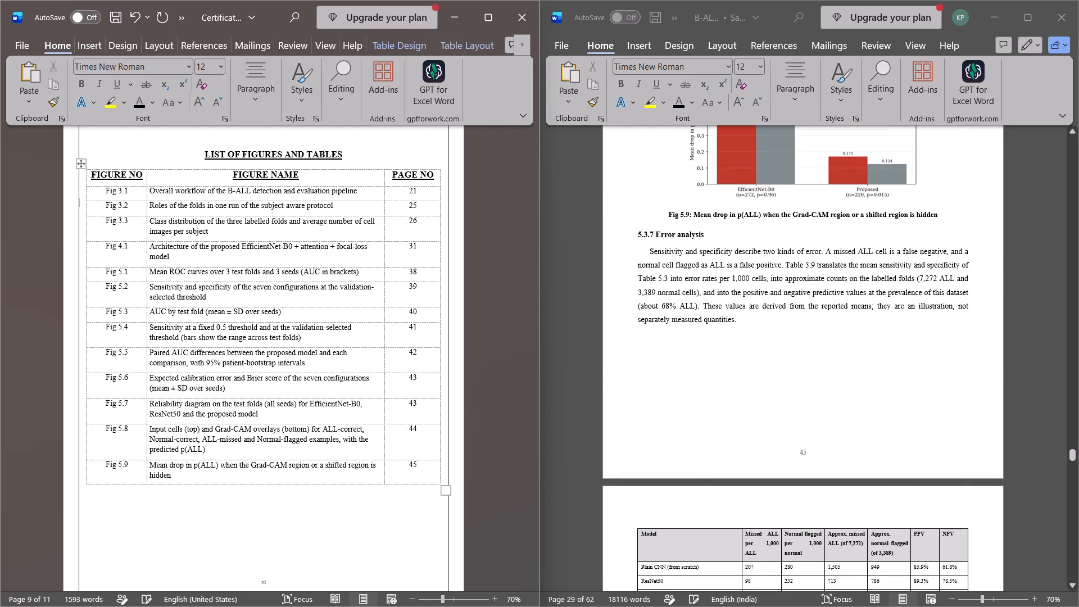
Save the certificate document with the updated list of figures.
scroll(722, 365, "down", 4)
left_click(342, 391)
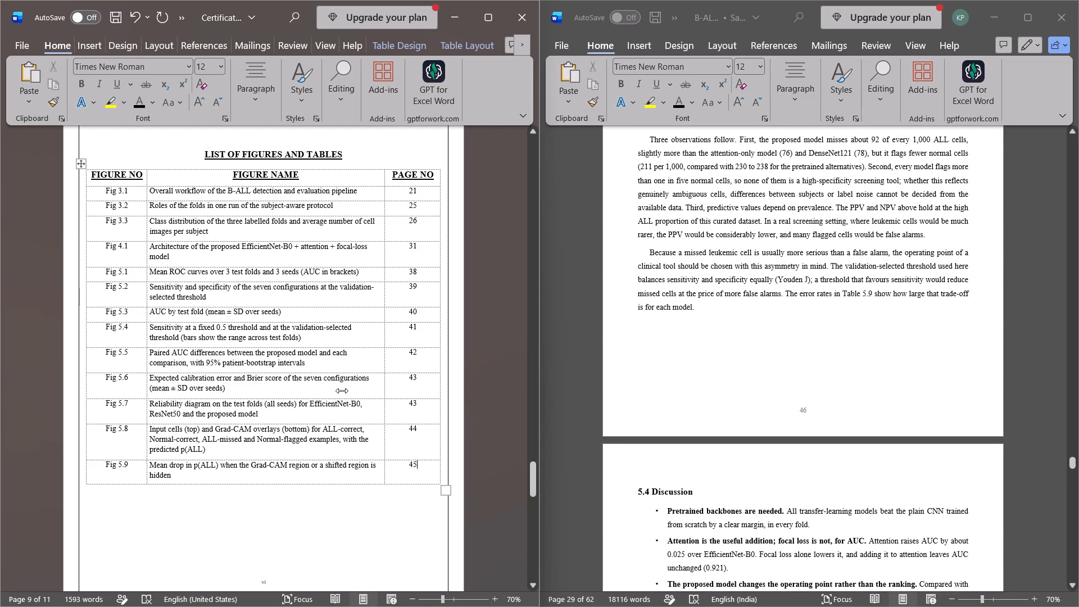
key("ctrl+s")
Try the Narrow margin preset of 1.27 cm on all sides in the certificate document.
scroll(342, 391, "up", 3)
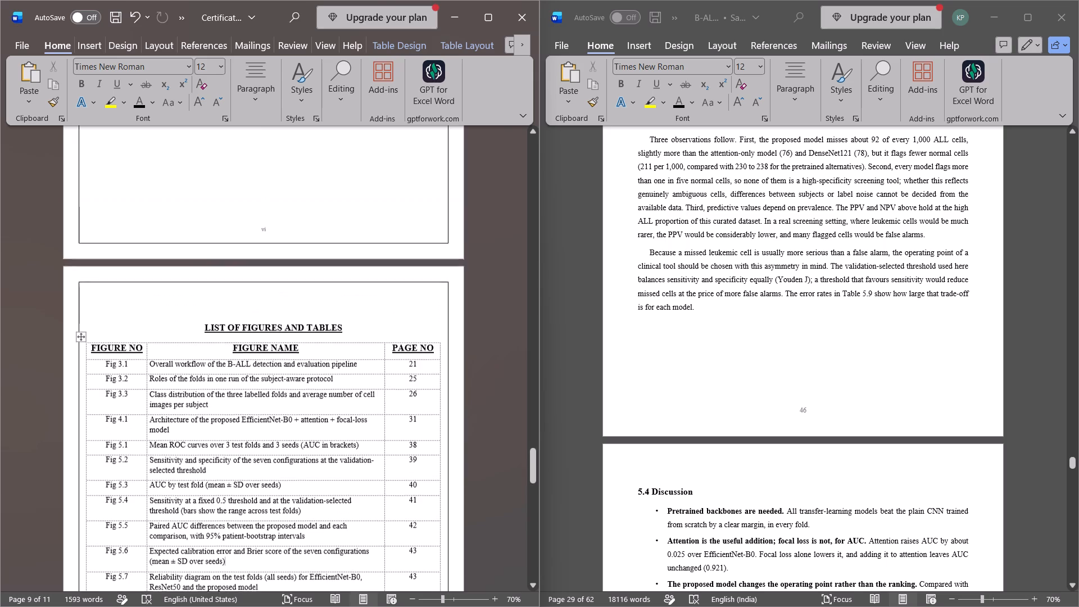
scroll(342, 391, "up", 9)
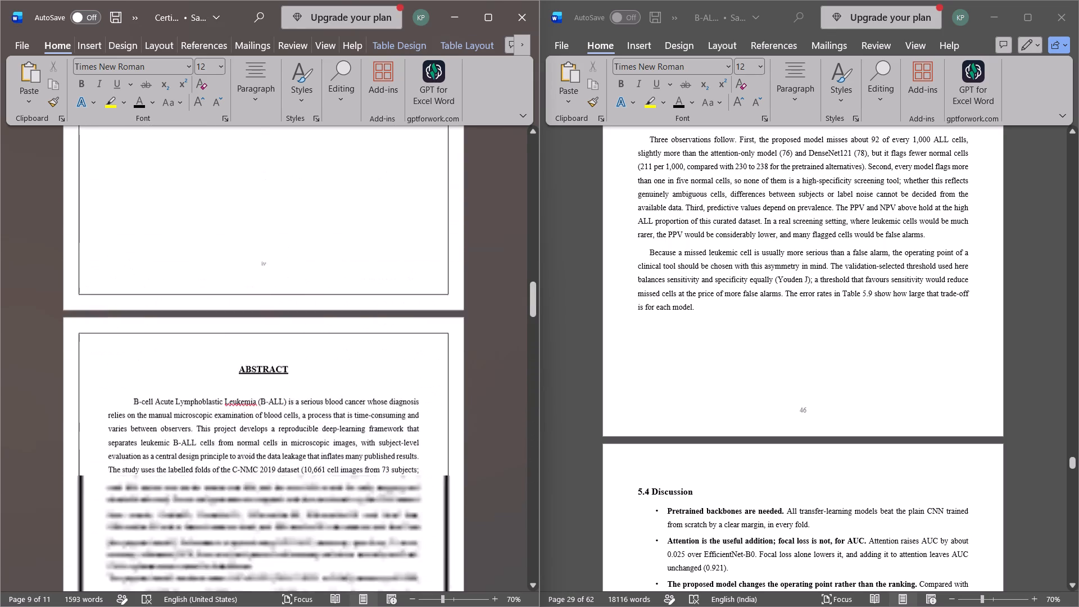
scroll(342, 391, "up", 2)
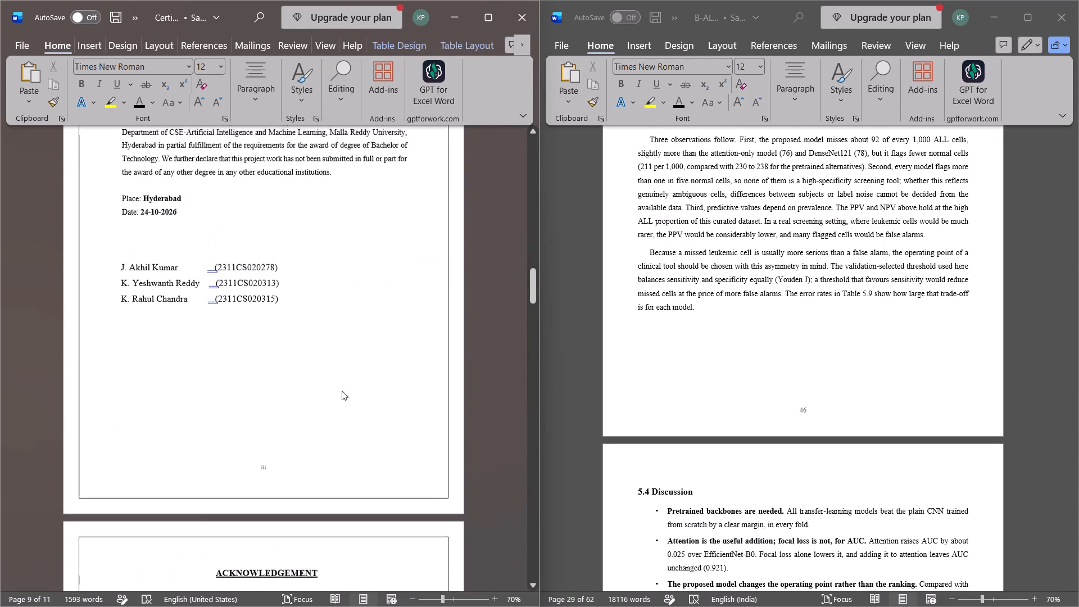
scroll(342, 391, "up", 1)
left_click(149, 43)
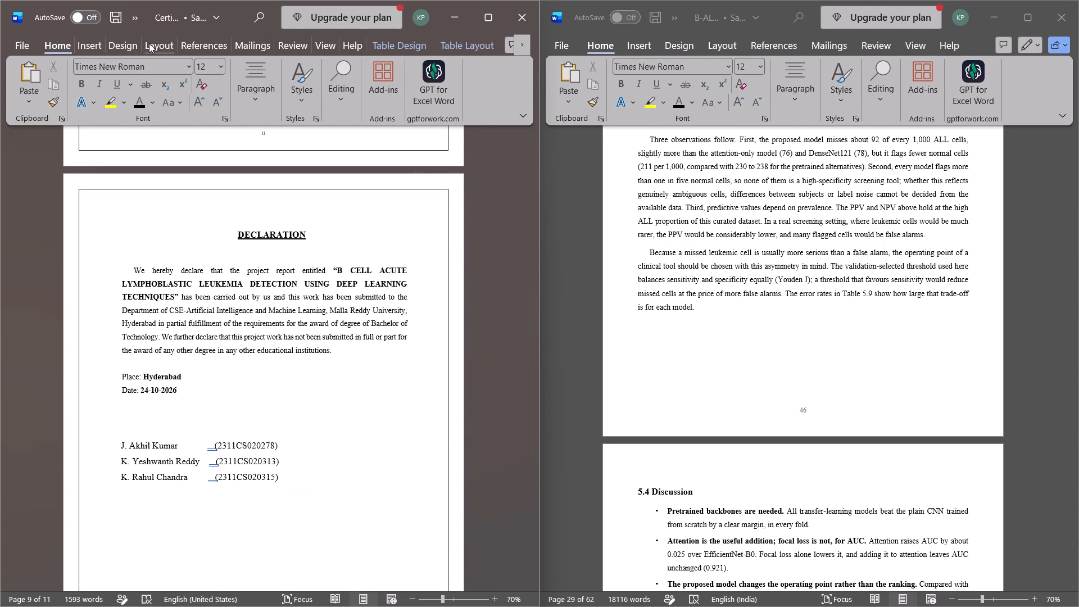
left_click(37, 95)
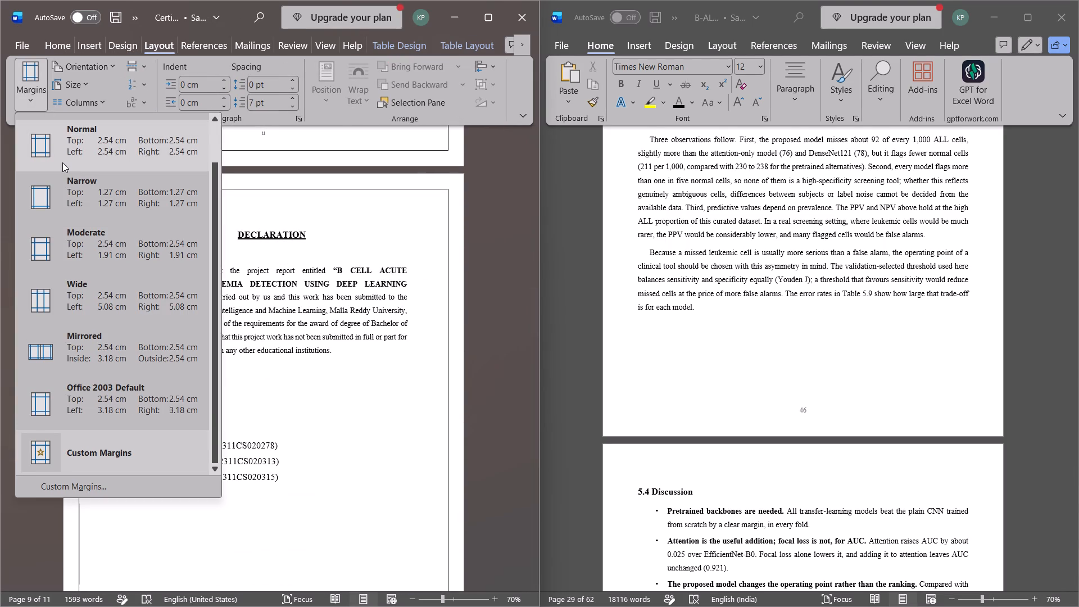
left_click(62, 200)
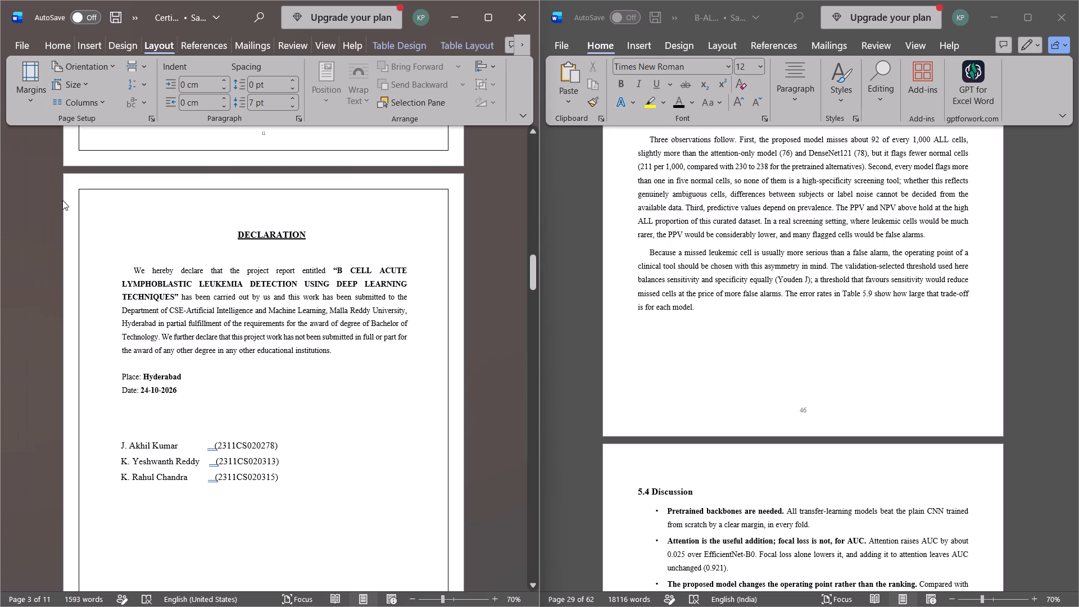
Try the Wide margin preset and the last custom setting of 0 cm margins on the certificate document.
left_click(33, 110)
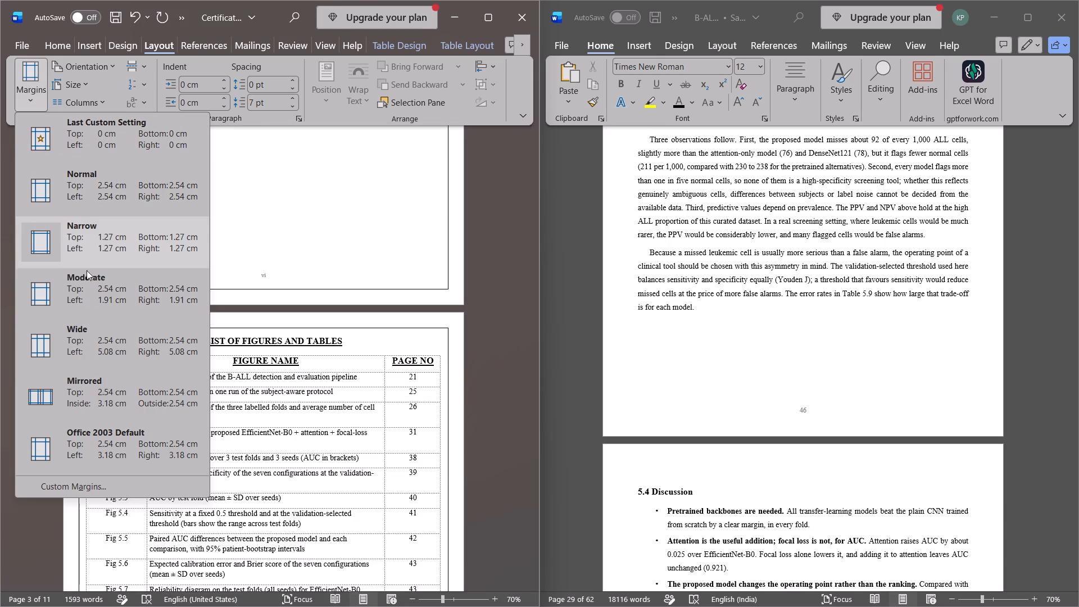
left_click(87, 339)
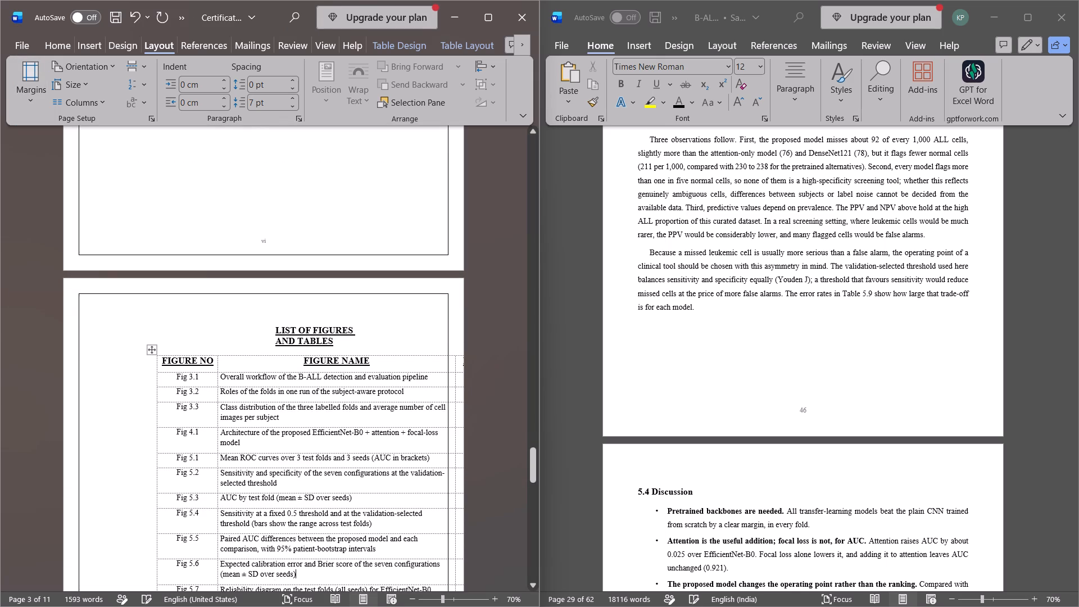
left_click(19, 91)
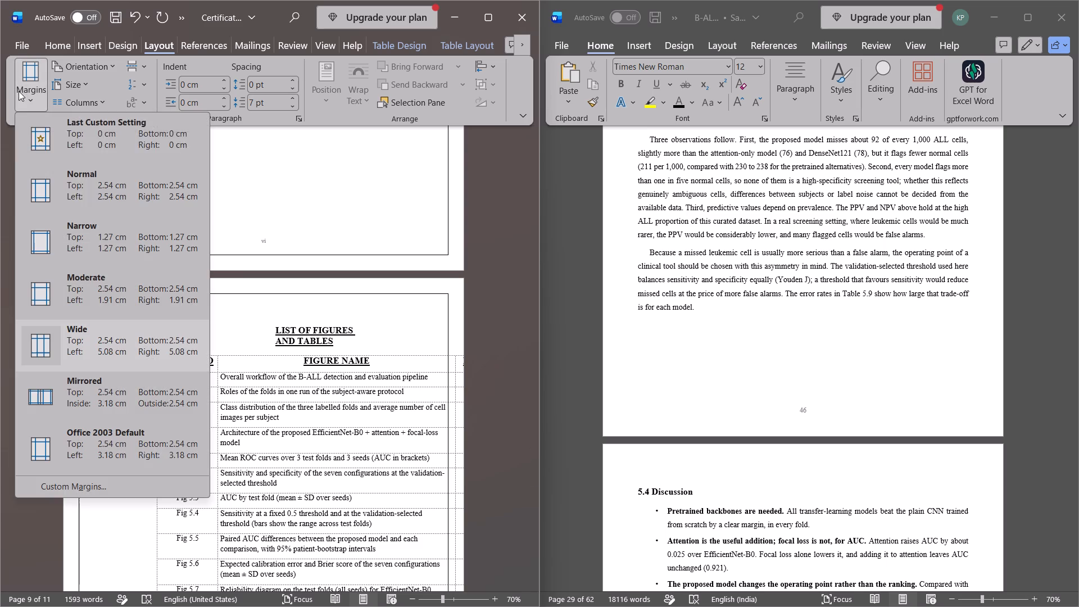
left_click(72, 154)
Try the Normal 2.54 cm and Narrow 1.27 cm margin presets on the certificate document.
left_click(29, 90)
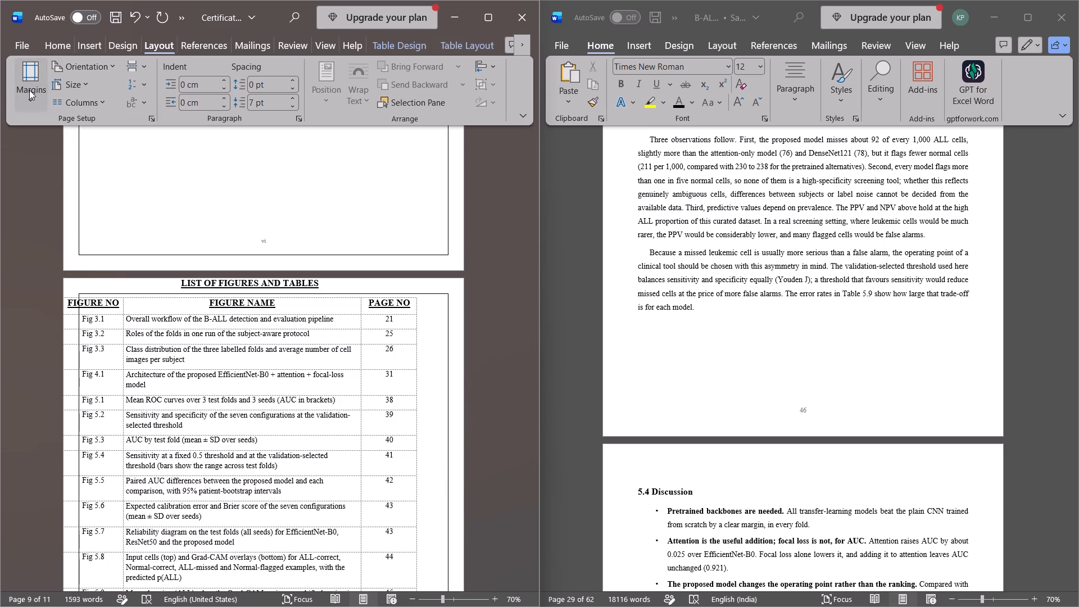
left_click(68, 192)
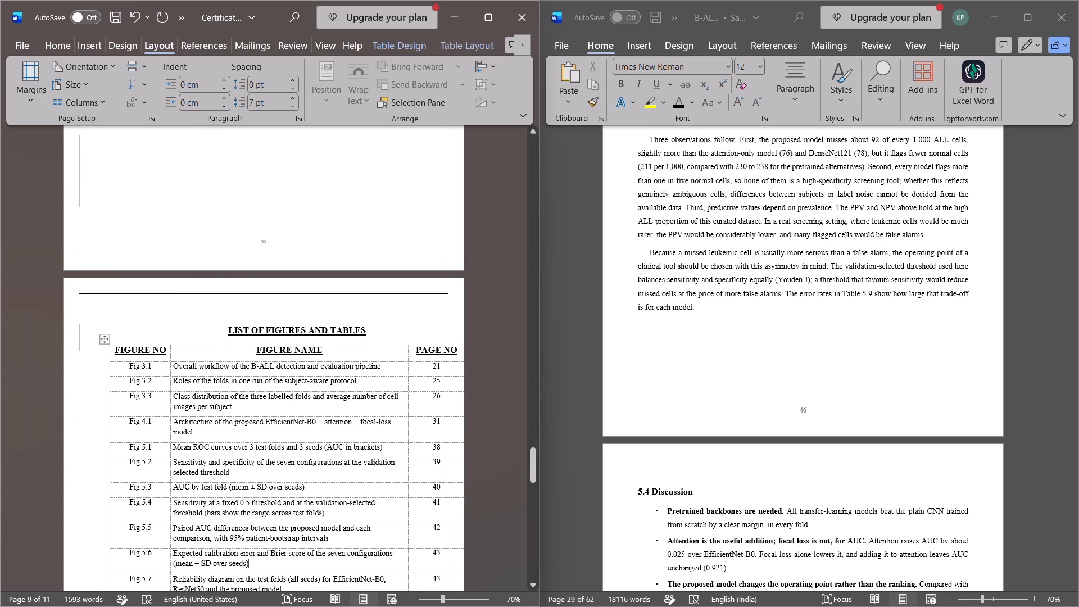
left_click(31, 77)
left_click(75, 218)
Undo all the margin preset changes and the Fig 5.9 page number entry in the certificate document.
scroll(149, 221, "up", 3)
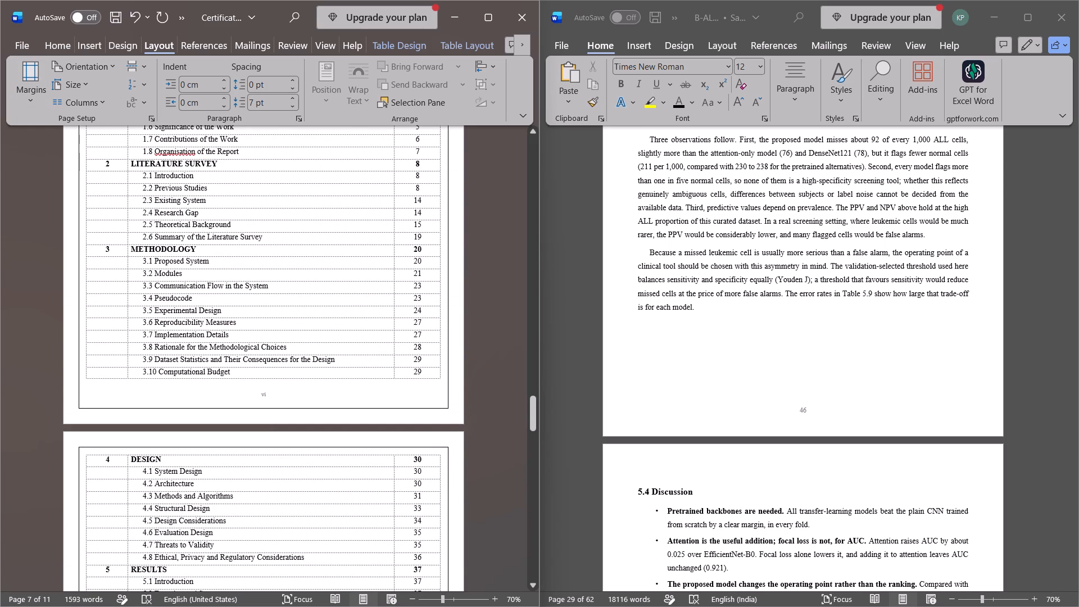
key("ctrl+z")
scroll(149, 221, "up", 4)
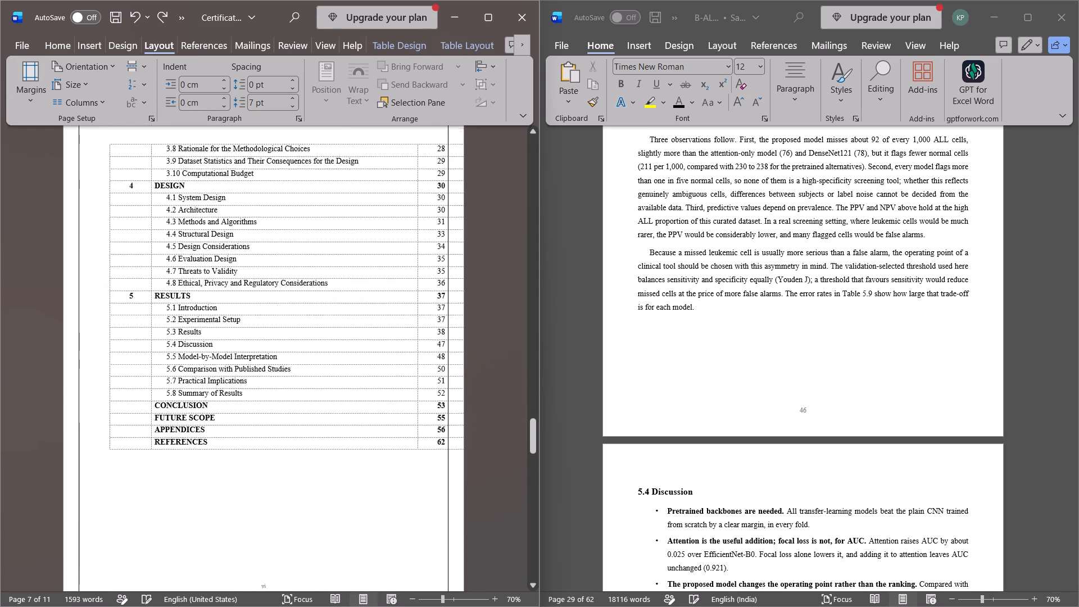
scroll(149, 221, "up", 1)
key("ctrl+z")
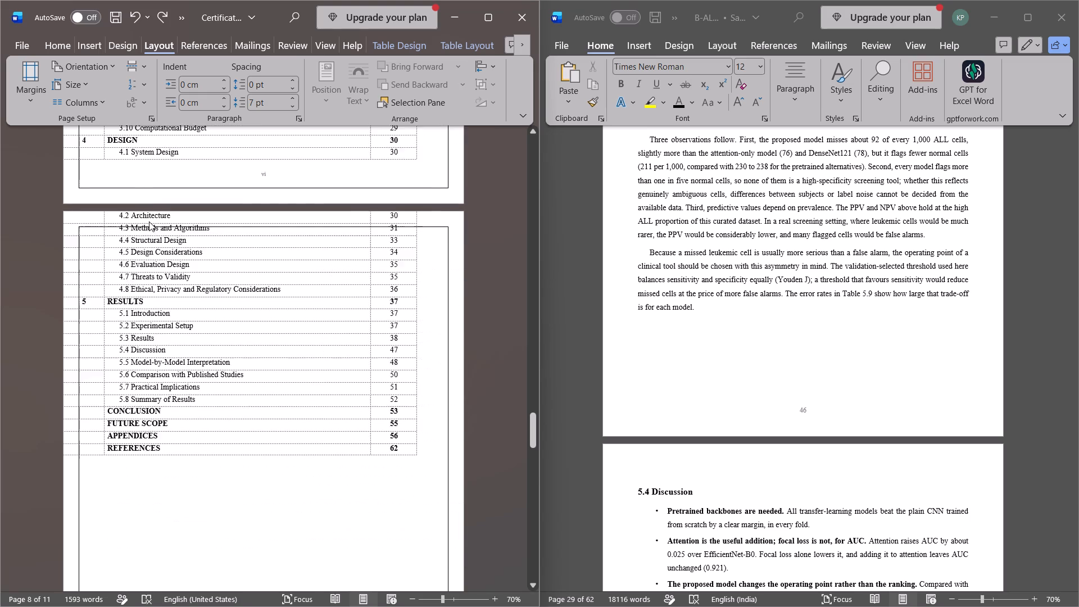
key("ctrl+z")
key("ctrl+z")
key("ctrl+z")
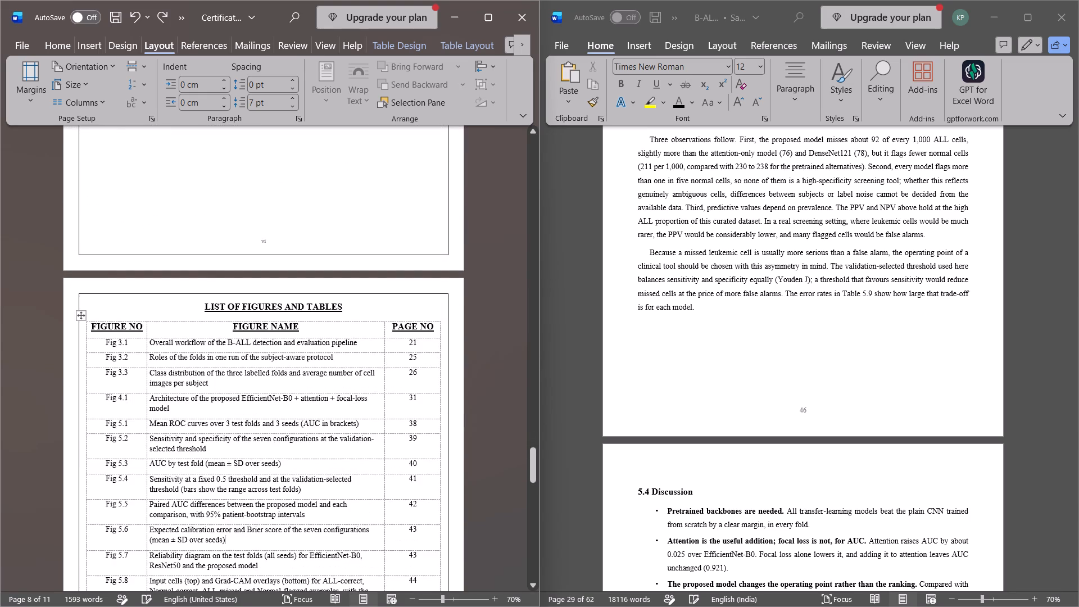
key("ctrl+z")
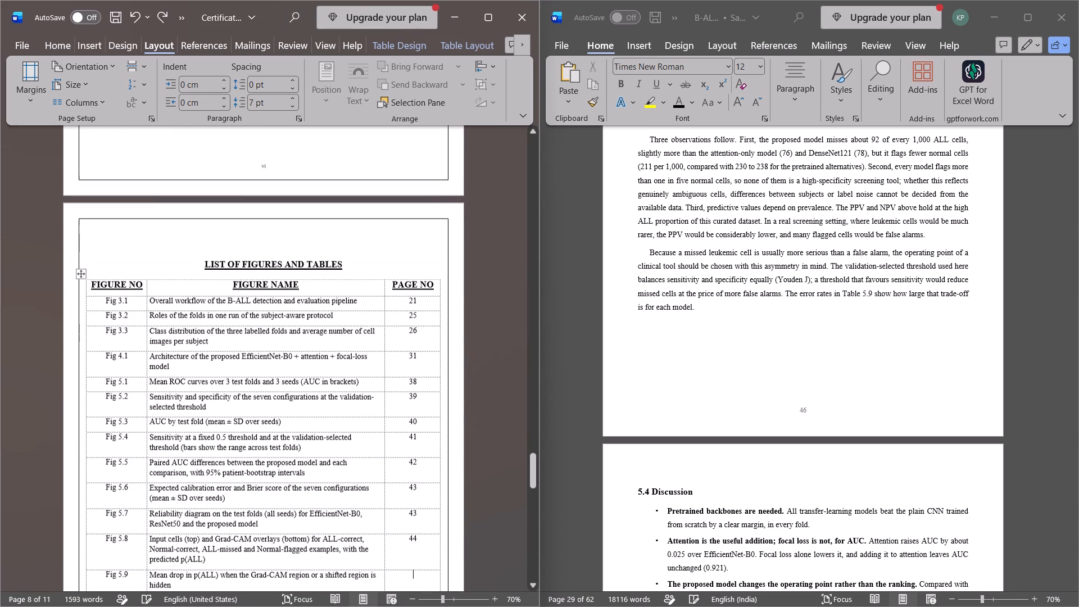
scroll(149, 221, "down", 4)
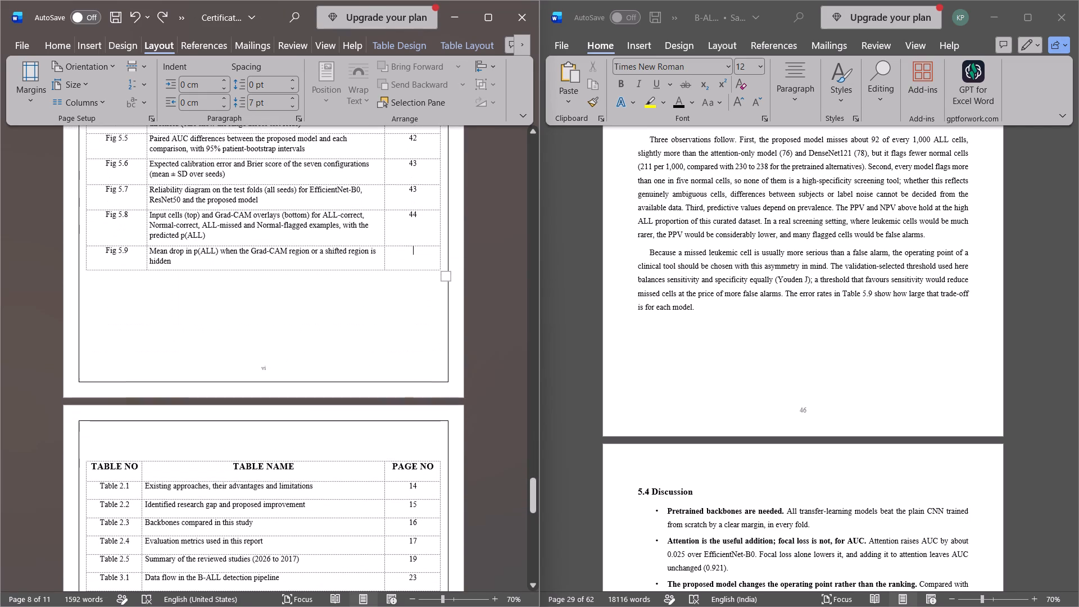
Enter 45 as the page number for Fig 5.9 in the certificate document's figure list and save the document.
scroll(586, 321, "down", 2)
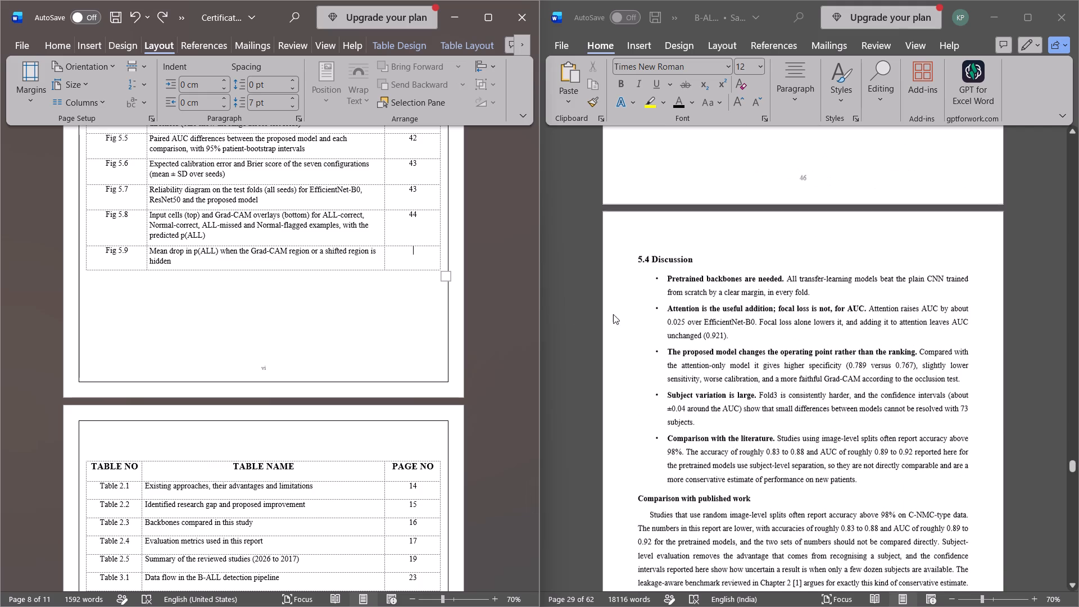
scroll(617, 312, "up", 3)
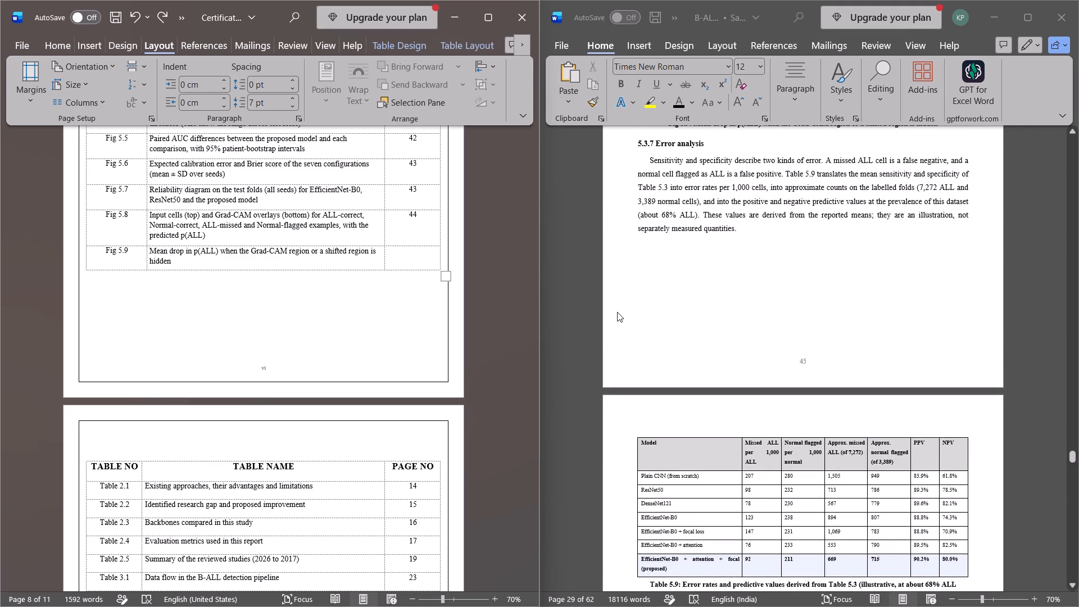
scroll(617, 312, "up", 1)
scroll(617, 312, "down", 1)
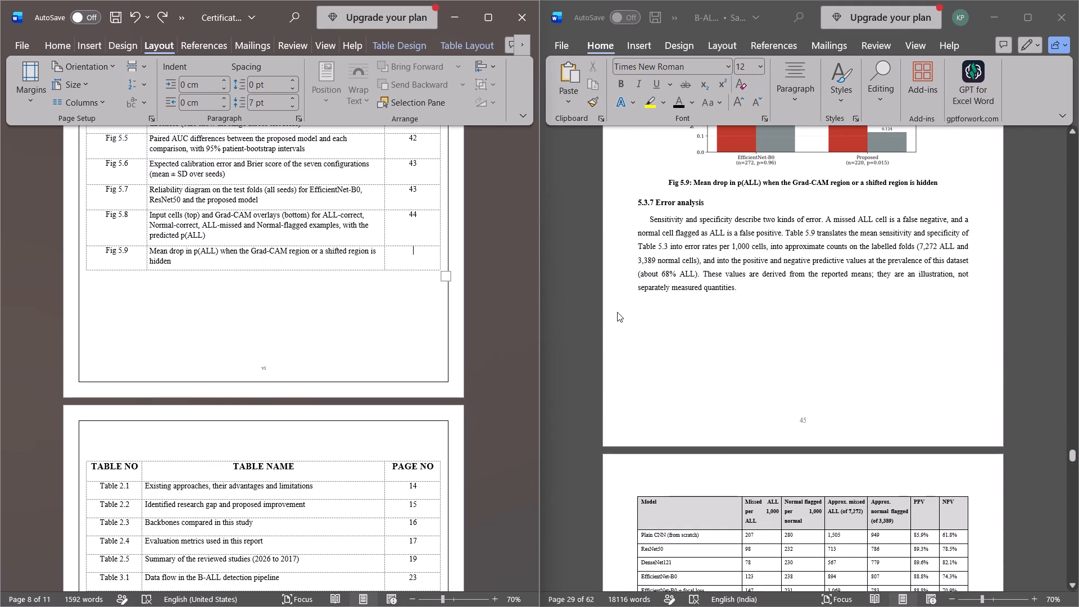
type("45")
key("ctrl+s")
Export the certificate document as the PDF Certificates_Pages_Updated in the major pj folder.
left_click(20, 37)
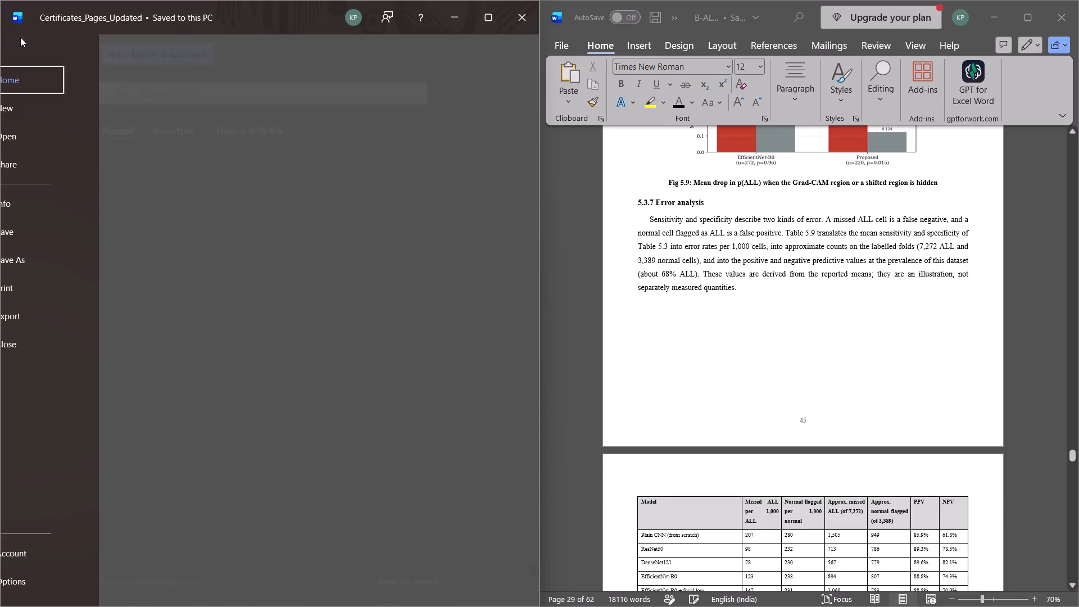
left_click(39, 266)
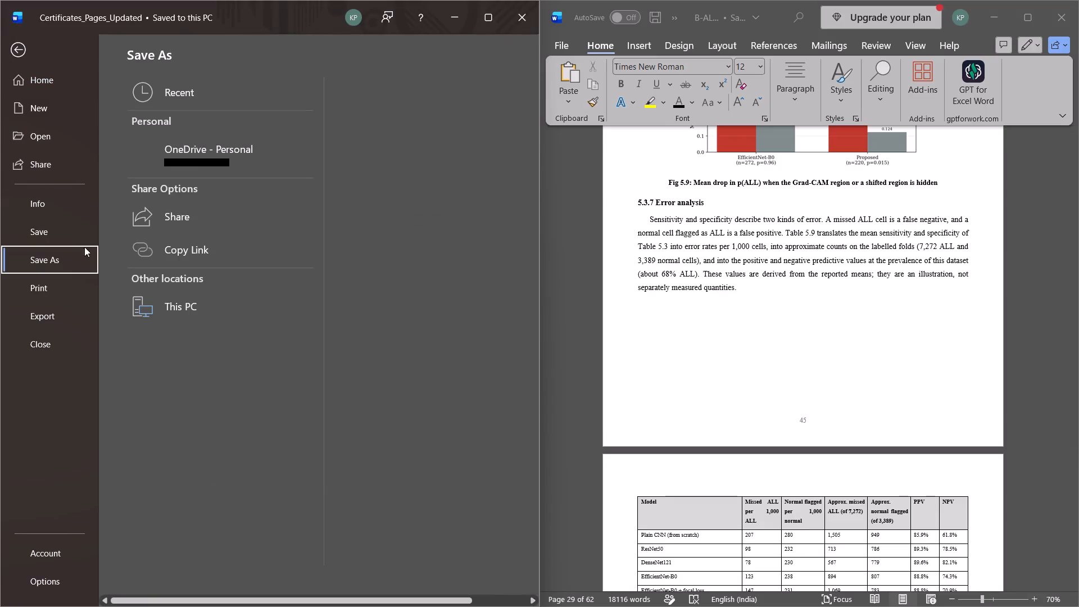
left_click(391, 228)
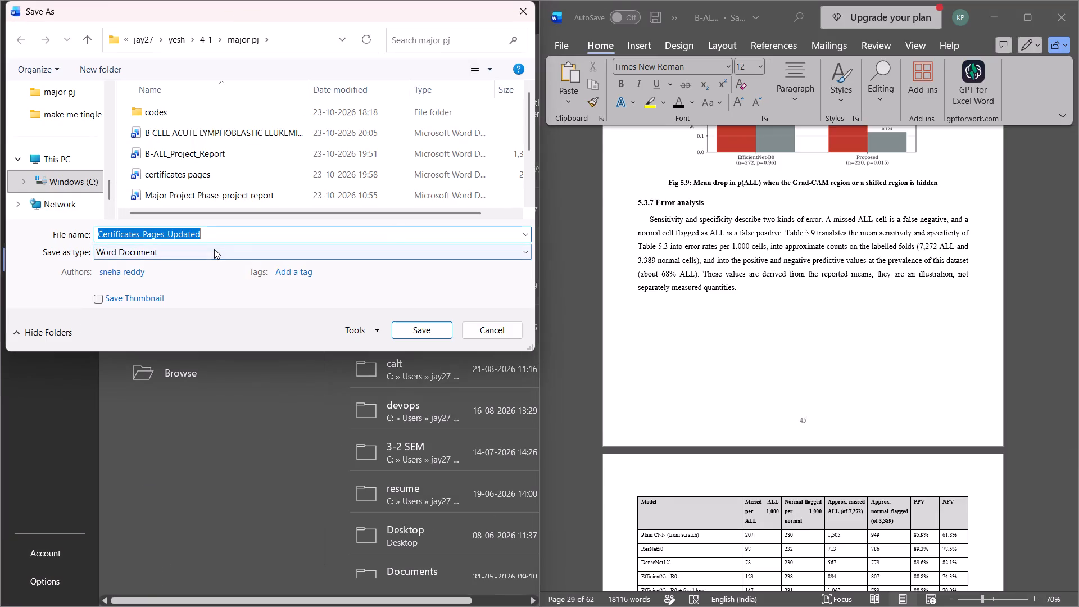
left_click(214, 249)
left_click(152, 338)
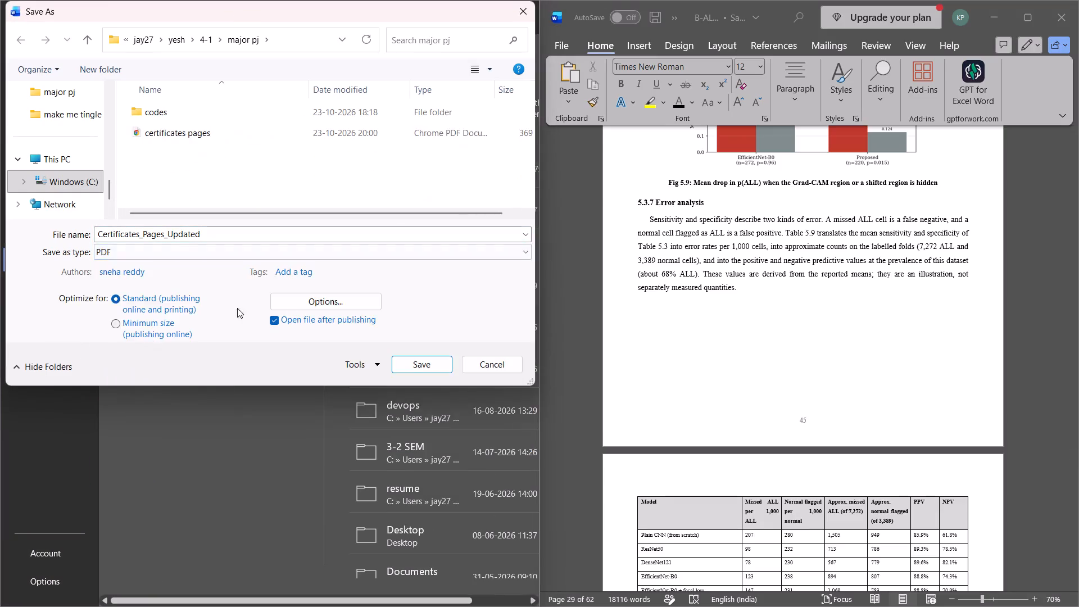
left_click(418, 369)
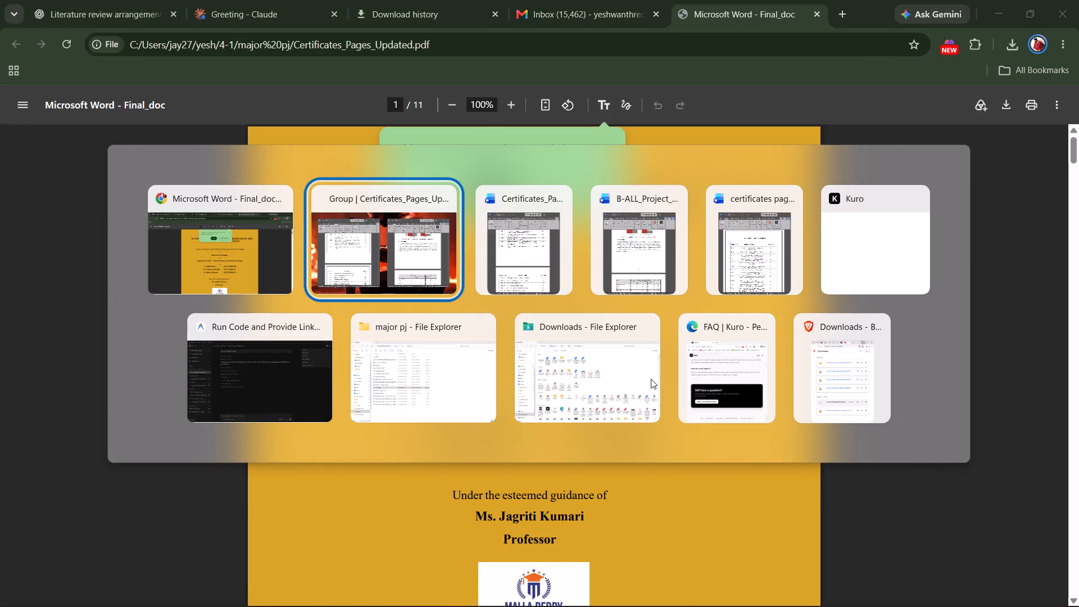
left_click(710, 316)
left_click(728, 282)
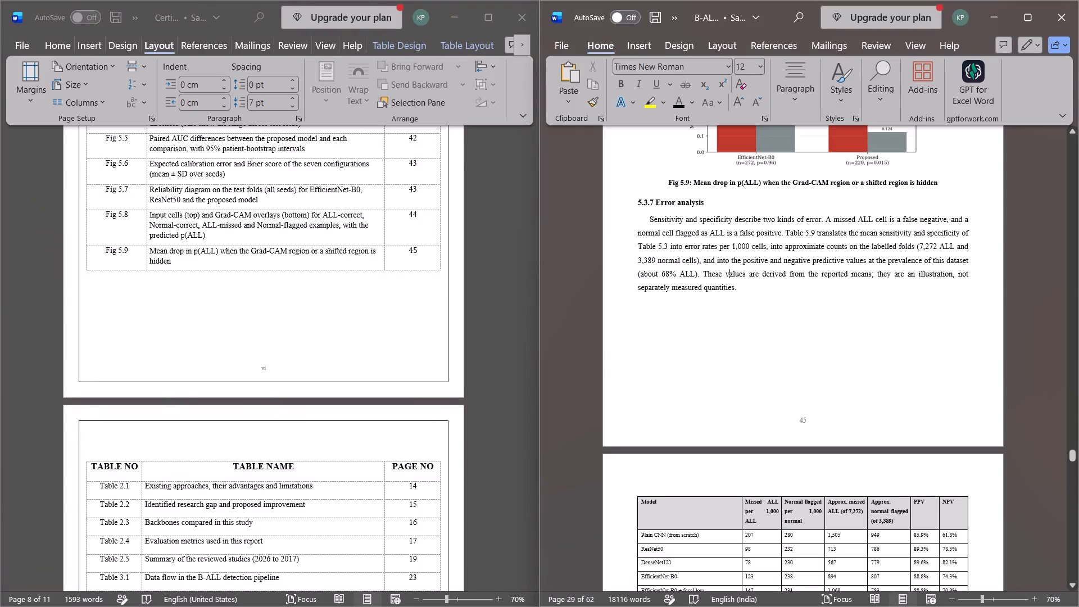
left_click(547, 52)
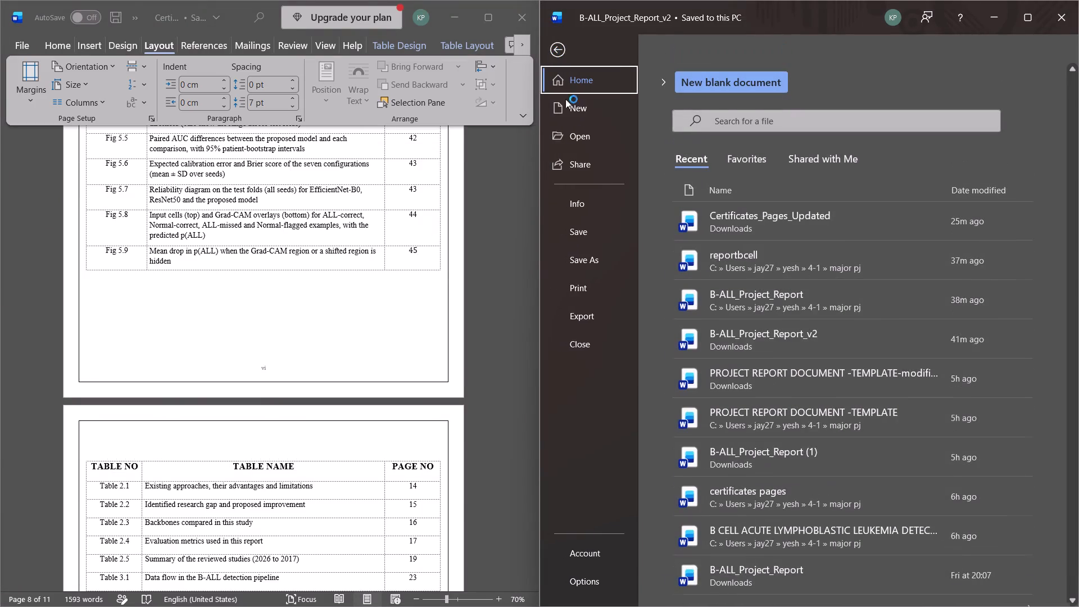